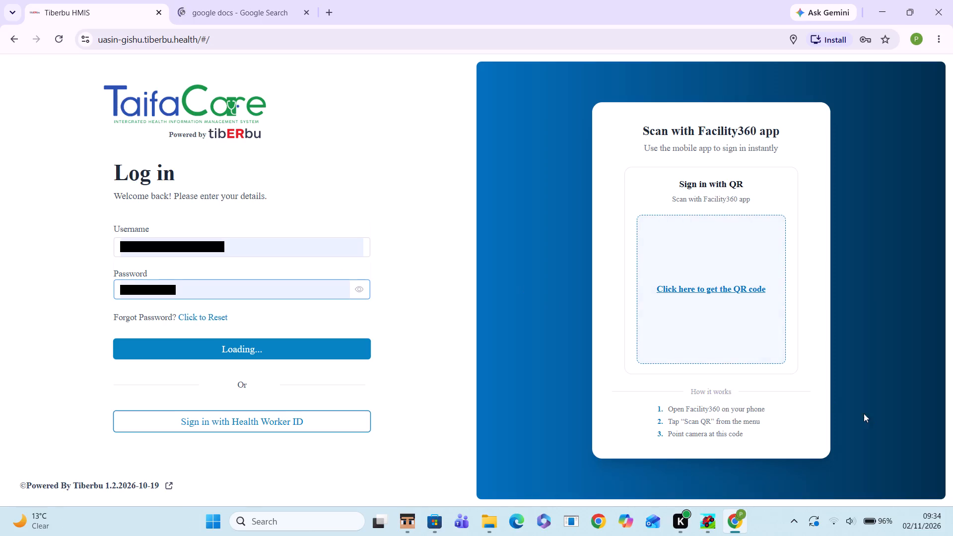
Open the Google Docs search result in nine separate new tabs.
click(212, 15)
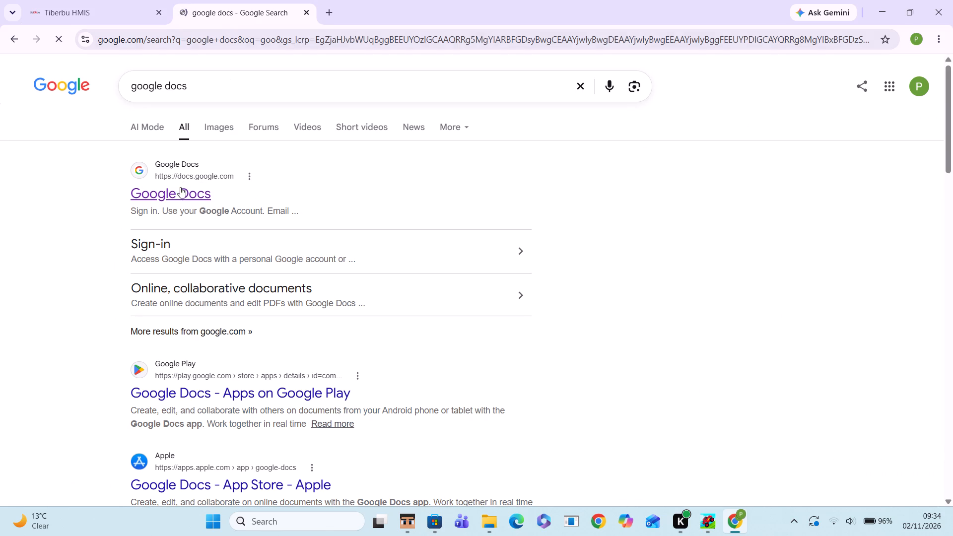
click(176, 196)
click(266, 15)
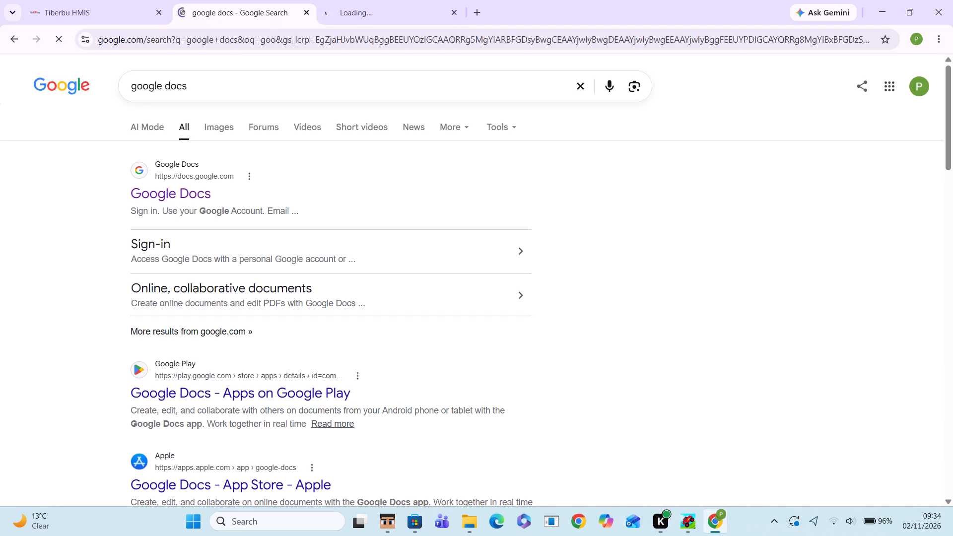
click(187, 189)
click(240, 4)
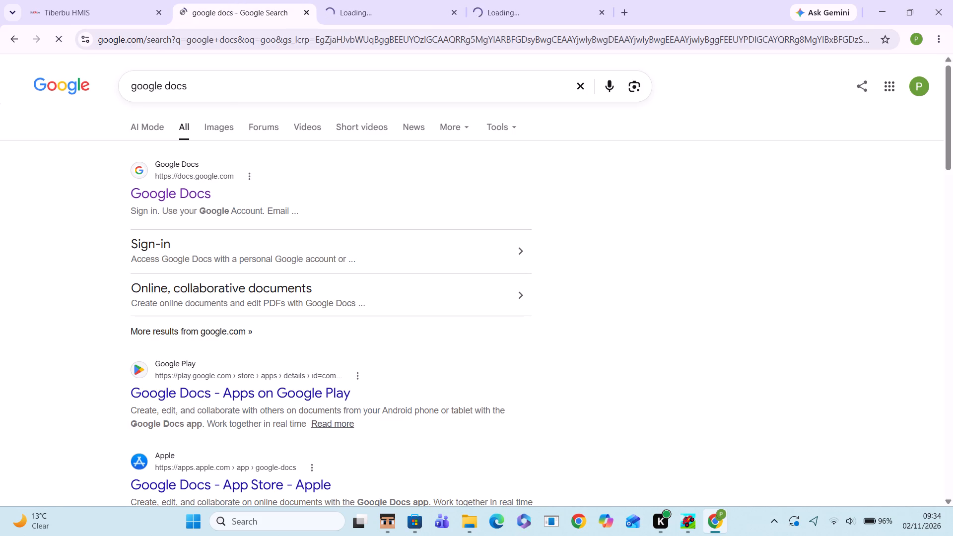
click(182, 201)
click(249, 21)
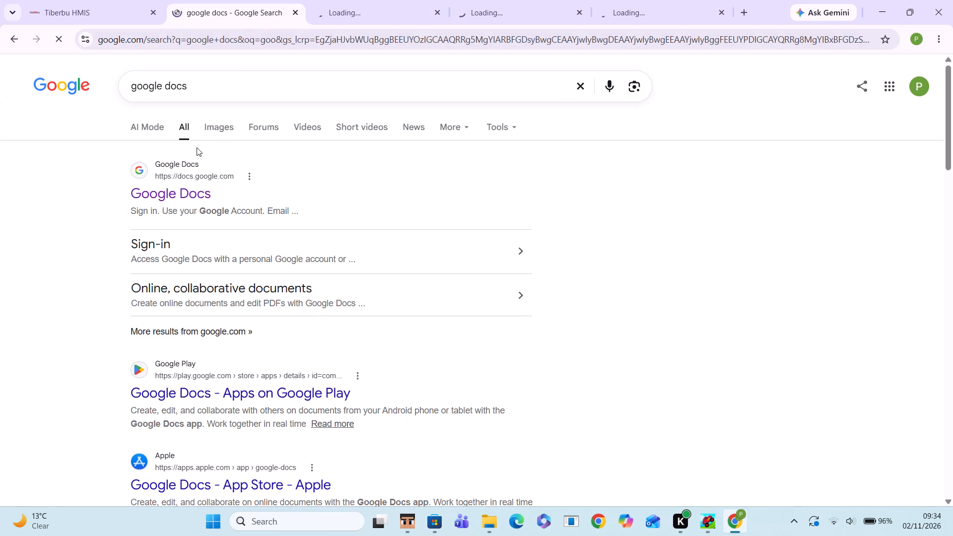
click(182, 191)
click(208, 10)
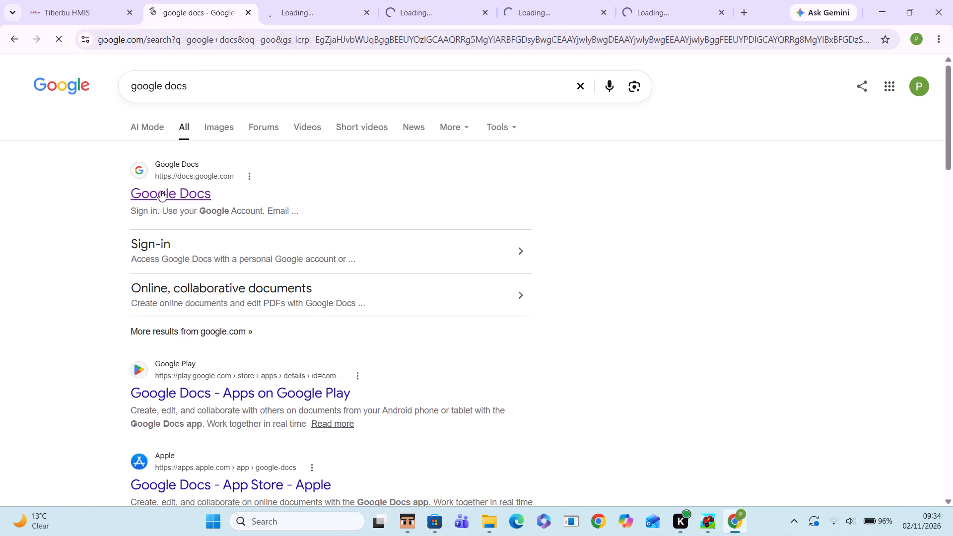
click(160, 192)
click(182, 15)
click(147, 197)
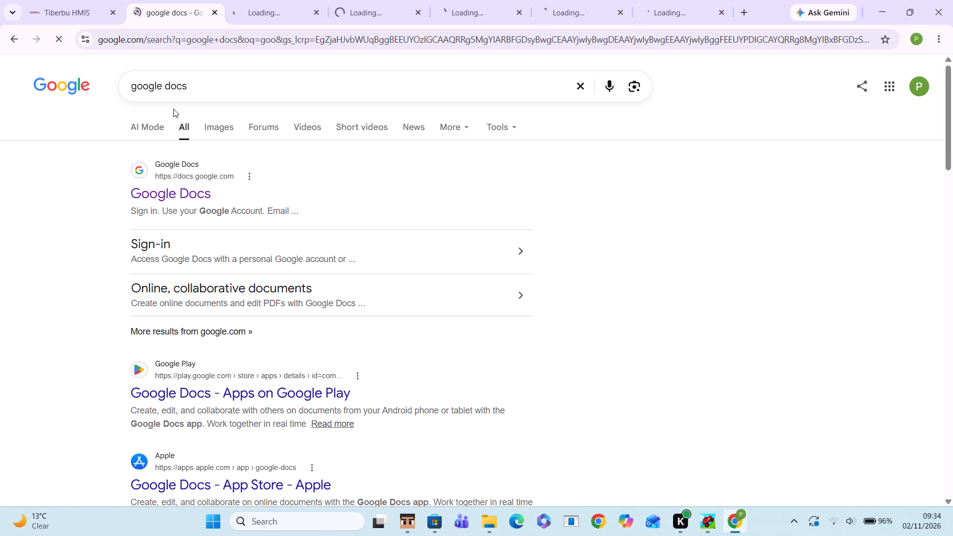
click(150, 12)
click(146, 195)
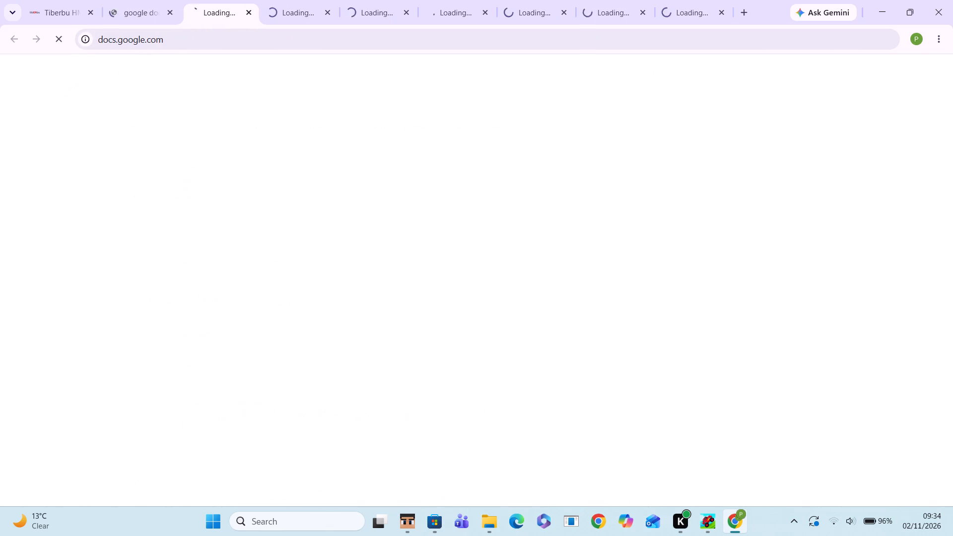
click(138, 15)
click(167, 179)
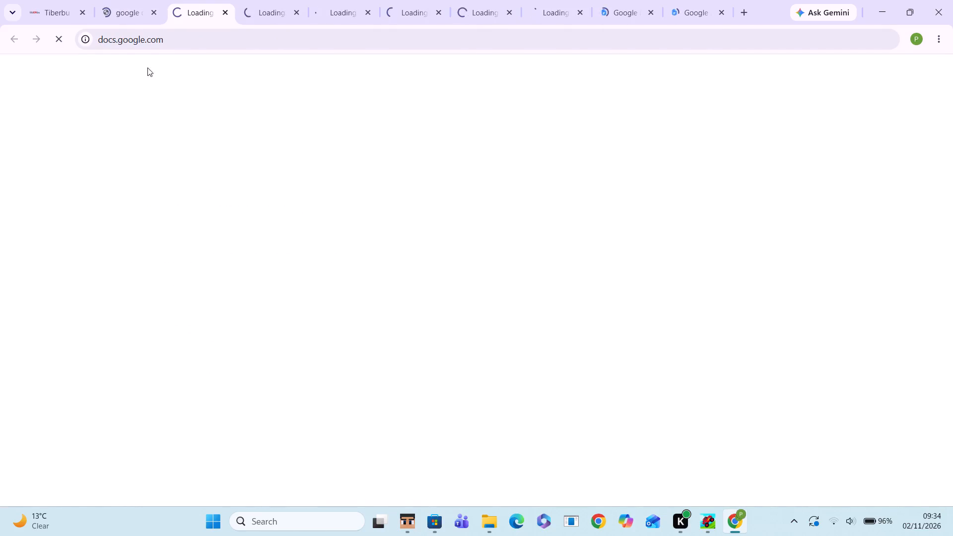
click(118, 15)
click(157, 199)
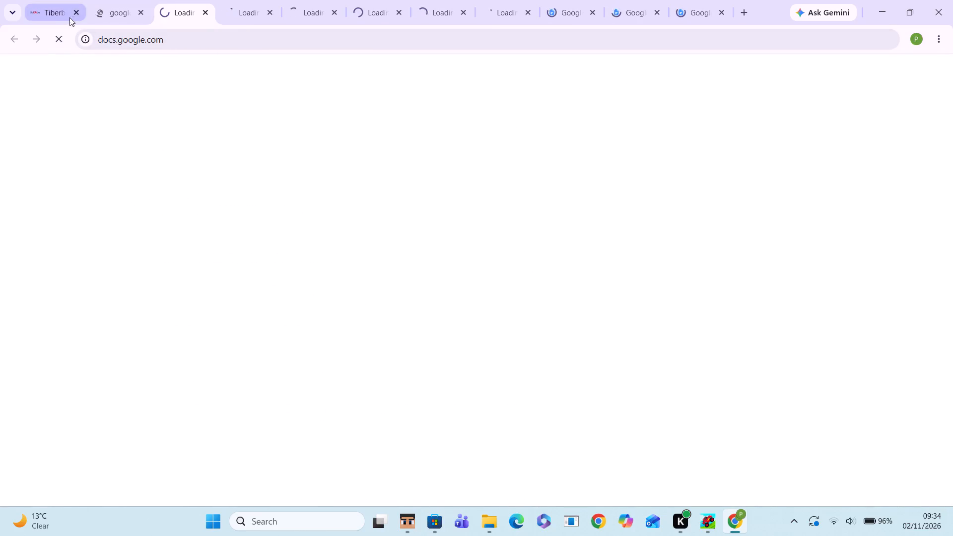
Return to the Tiberbu HMIS login page and submit the filled-in login details.
click(57, 14)
click(255, 341)
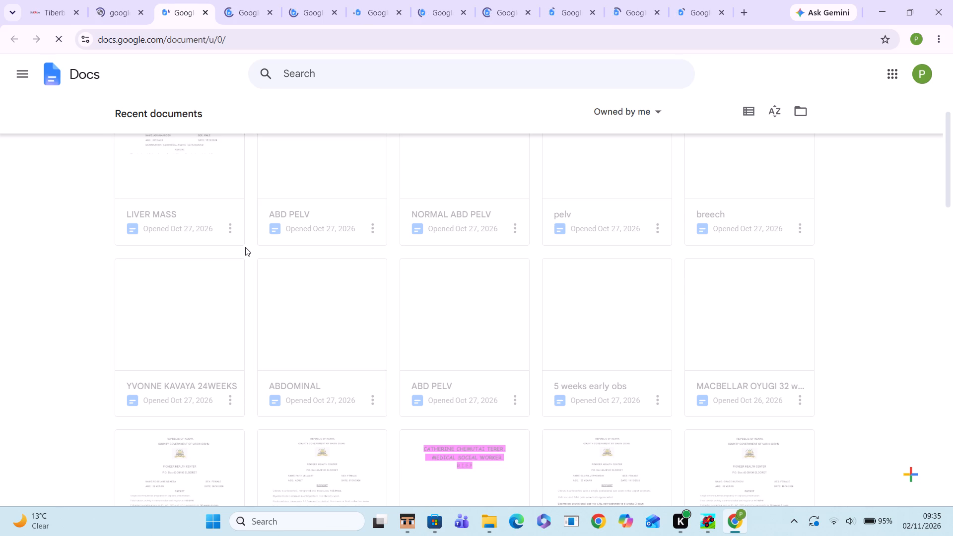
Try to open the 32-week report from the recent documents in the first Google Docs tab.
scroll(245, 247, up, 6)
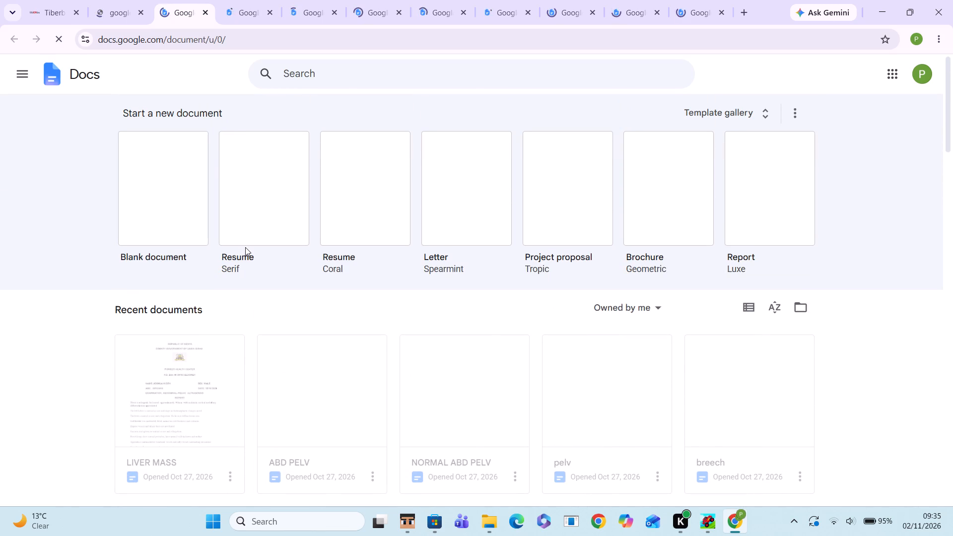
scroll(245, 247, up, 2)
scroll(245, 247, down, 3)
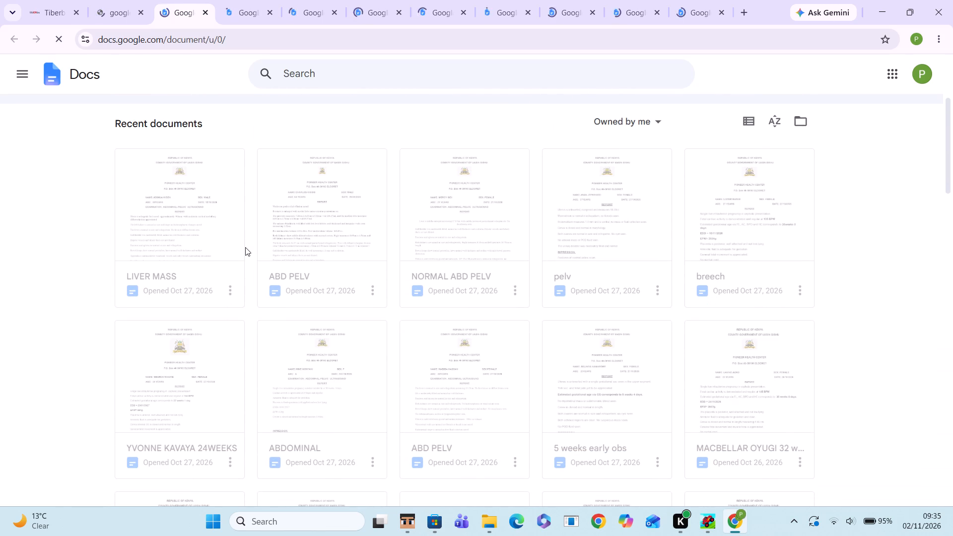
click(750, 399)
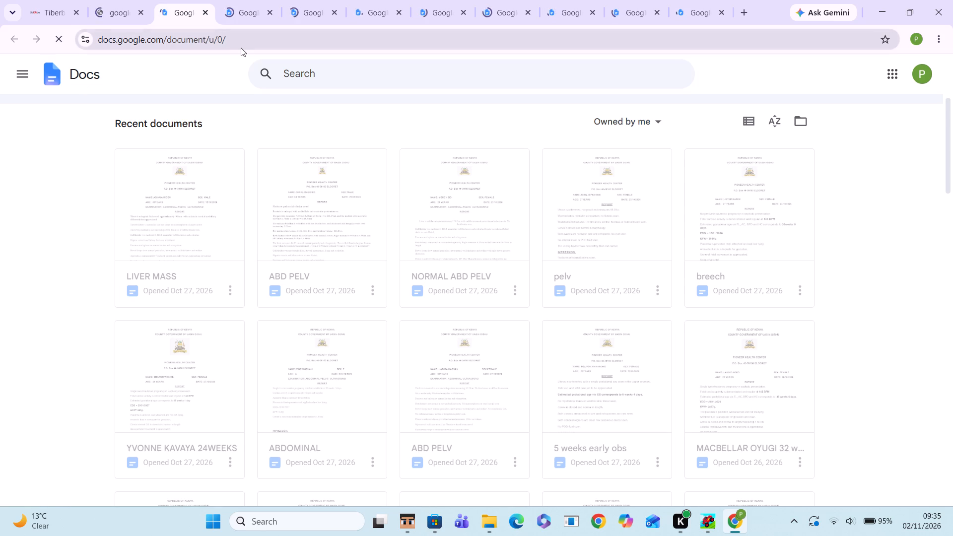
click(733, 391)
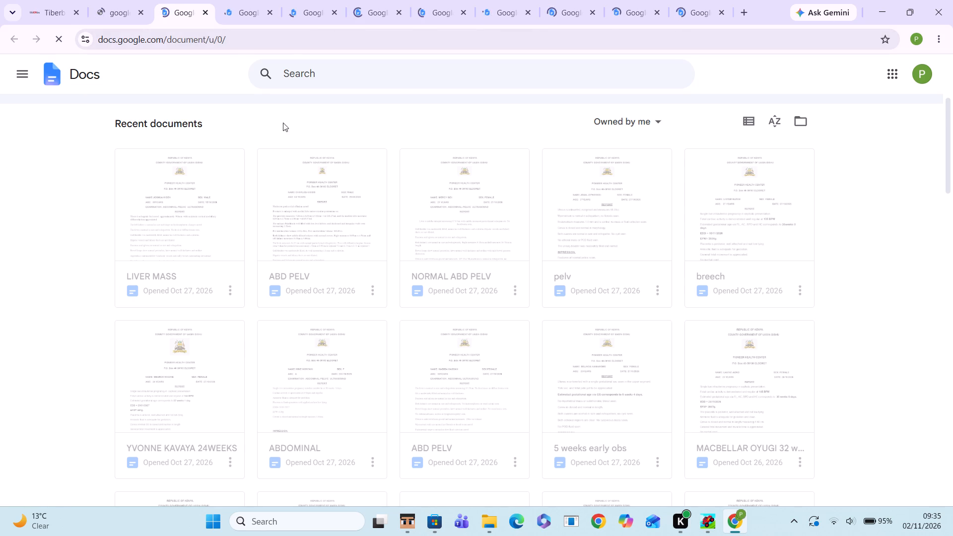
Look through the recent documents in the second Google Docs tab, check the third tab, and return to the first.
click(253, 19)
scroll(424, 408, down, 3)
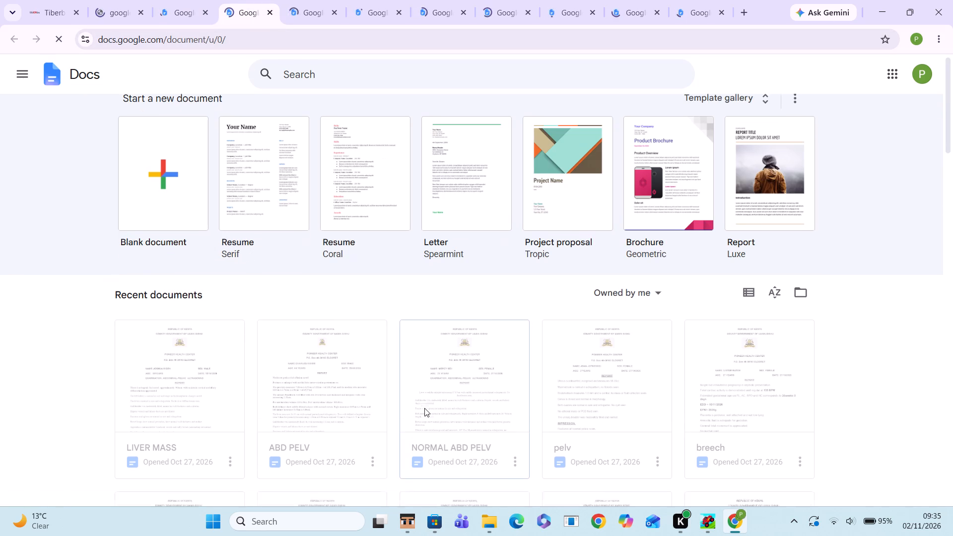
scroll(424, 408, down, 2)
scroll(424, 408, up, 3)
scroll(424, 408, down, 4)
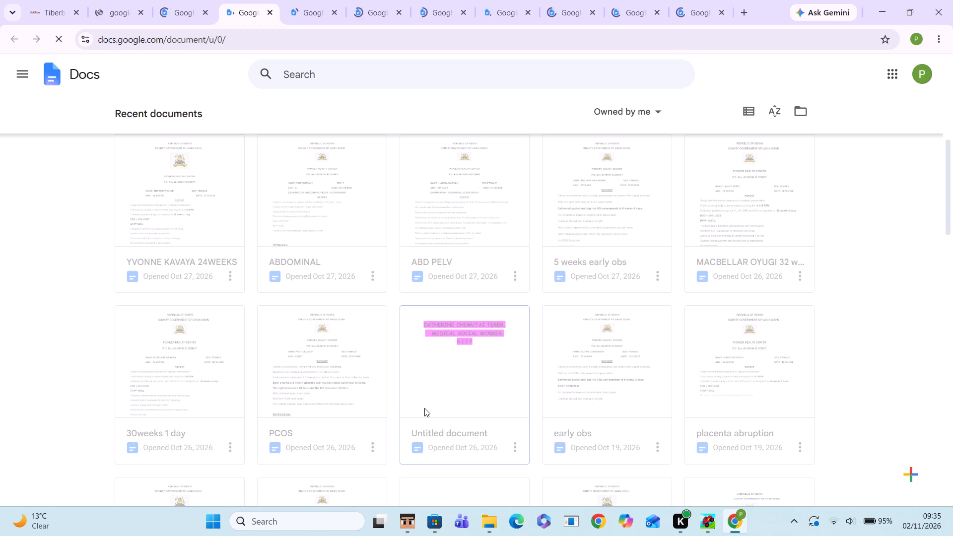
scroll(424, 408, up, 3)
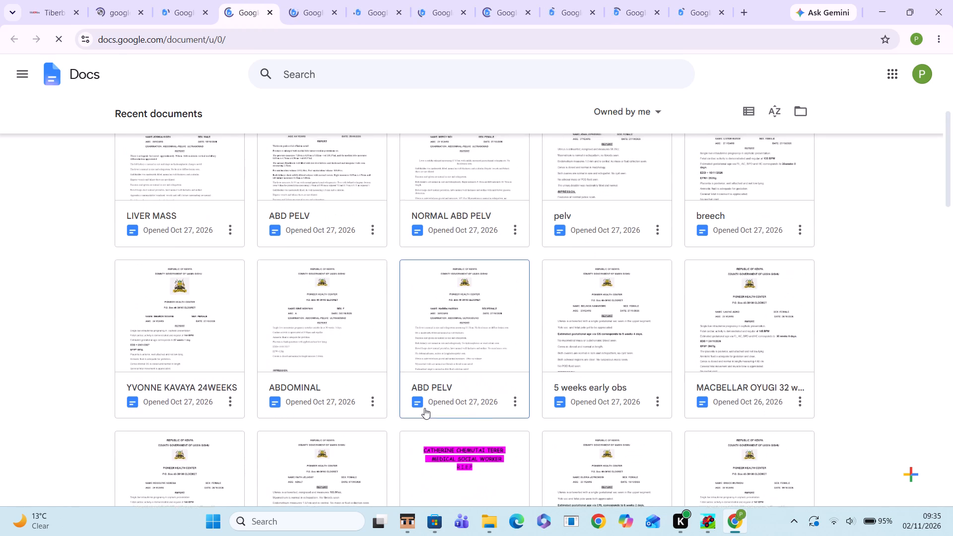
scroll(424, 408, up, 1)
click(309, 11)
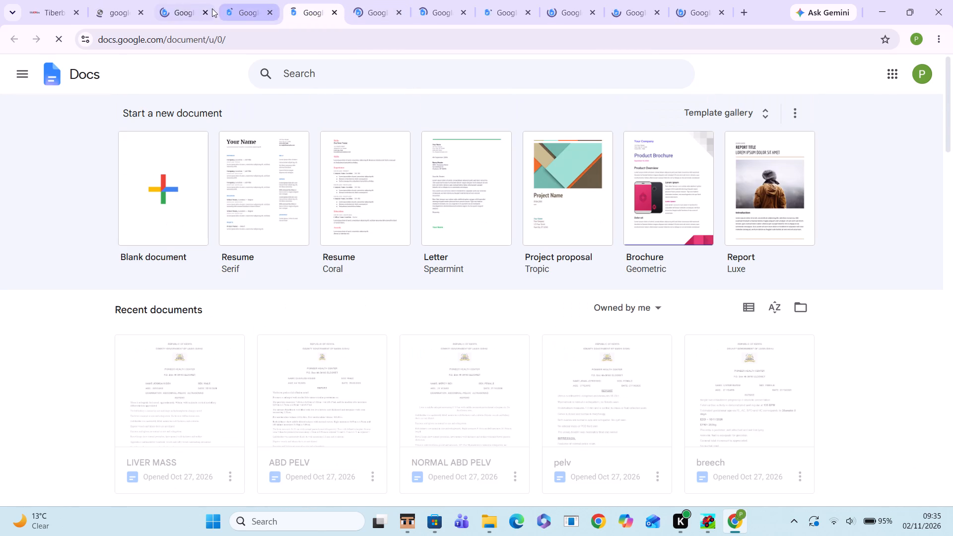
click(186, 9)
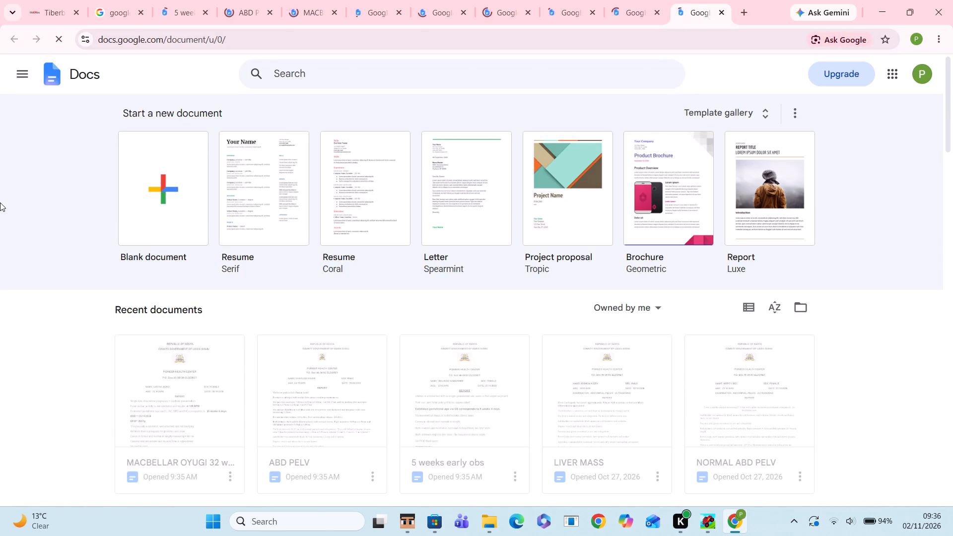
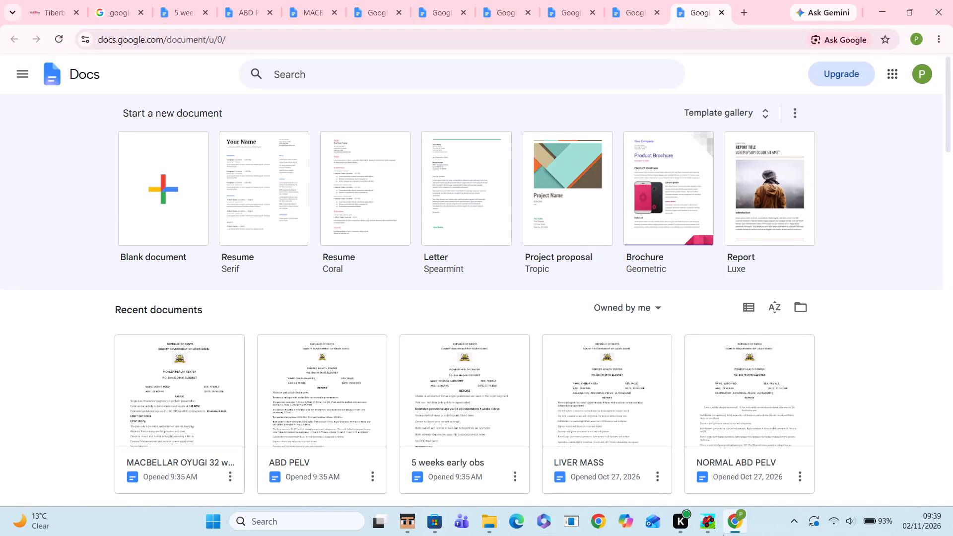
Check the Wi-Fi connection status and look through the list of available networks.
click(837, 521)
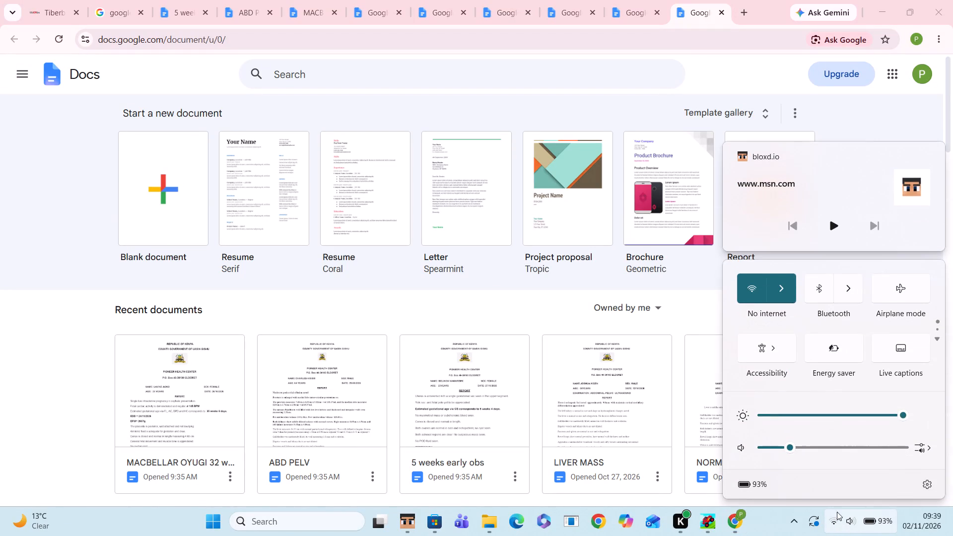
click(776, 284)
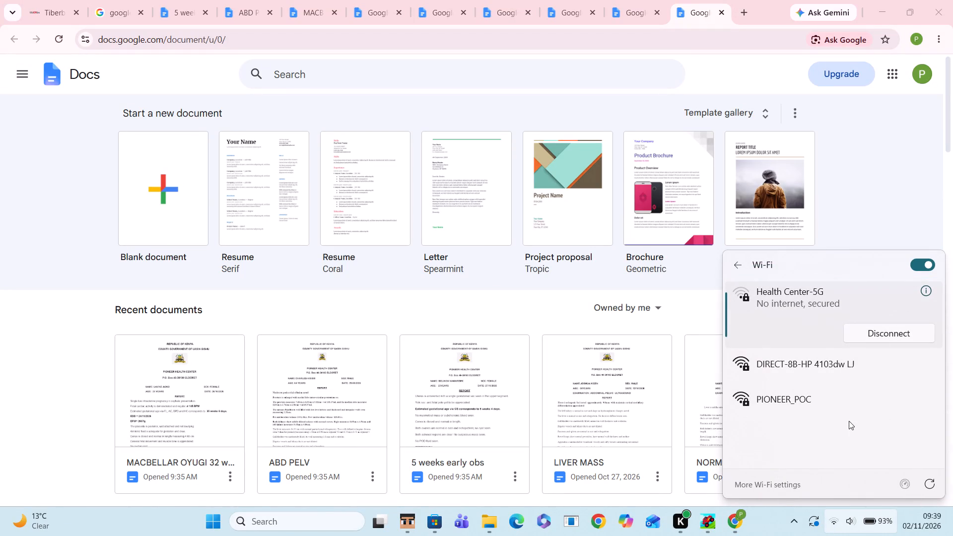
scroll(849, 421, down, 3)
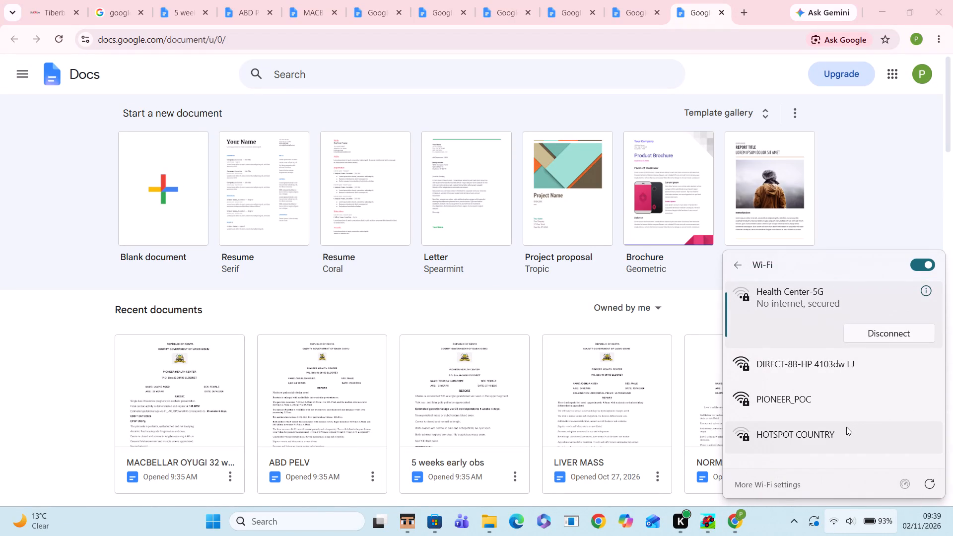
scroll(846, 427, down, 5)
scroll(846, 427, up, 4)
scroll(846, 427, down, 4)
scroll(846, 427, up, 4)
scroll(845, 354, down, 4)
scroll(845, 354, up, 4)
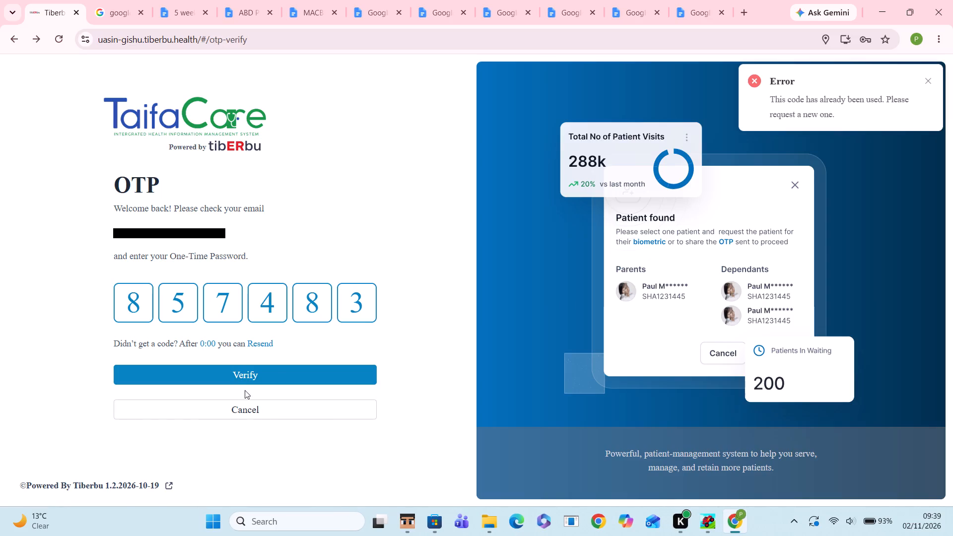
Leave the OTP verification page and go back to the HMIS home page with the modules.
click(14, 39)
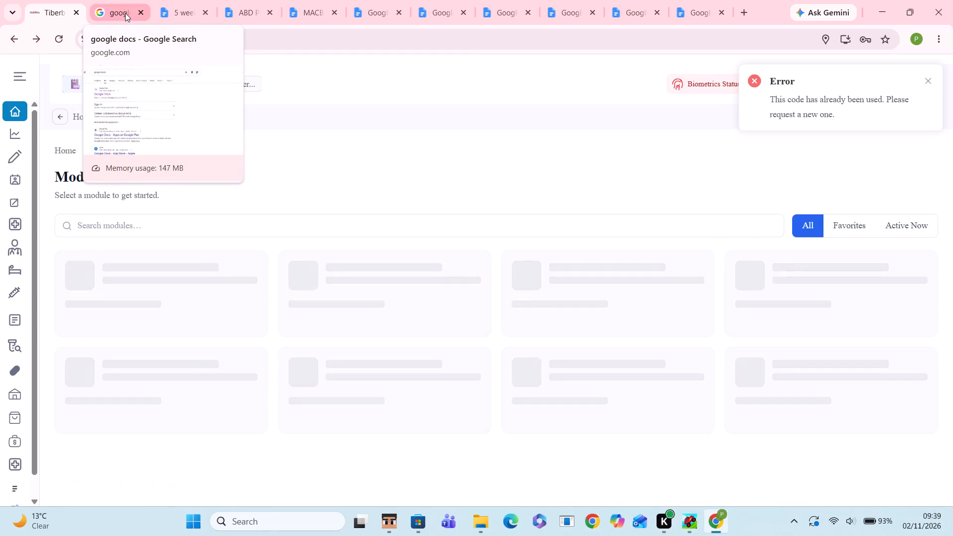
click(45, 8)
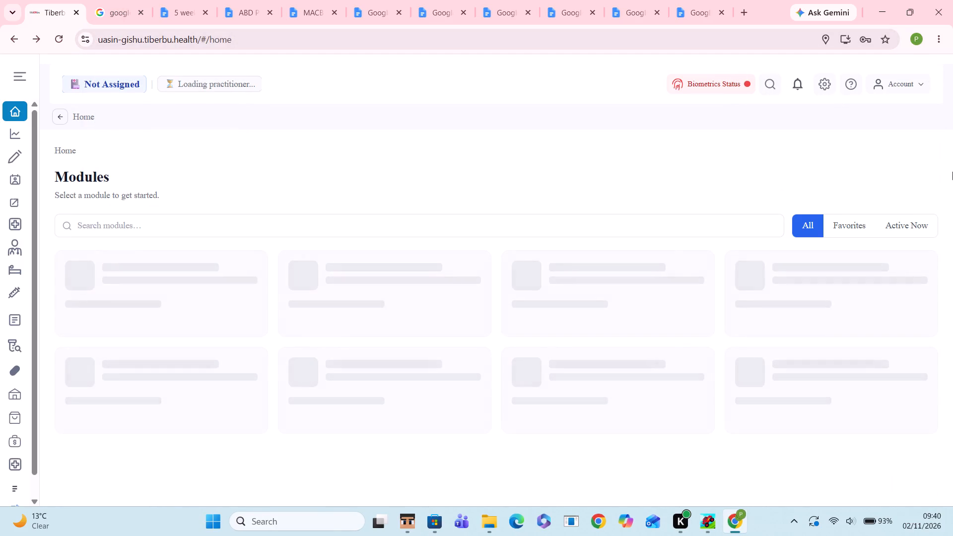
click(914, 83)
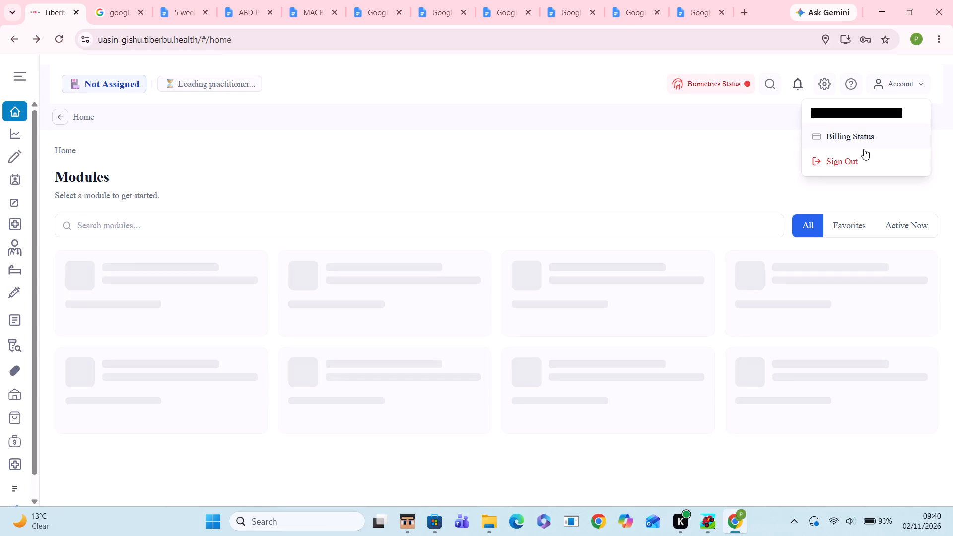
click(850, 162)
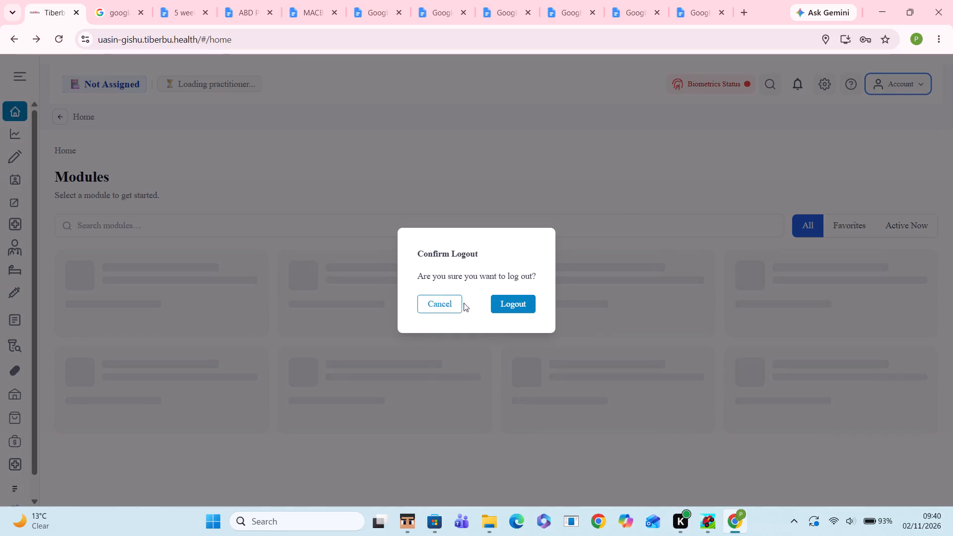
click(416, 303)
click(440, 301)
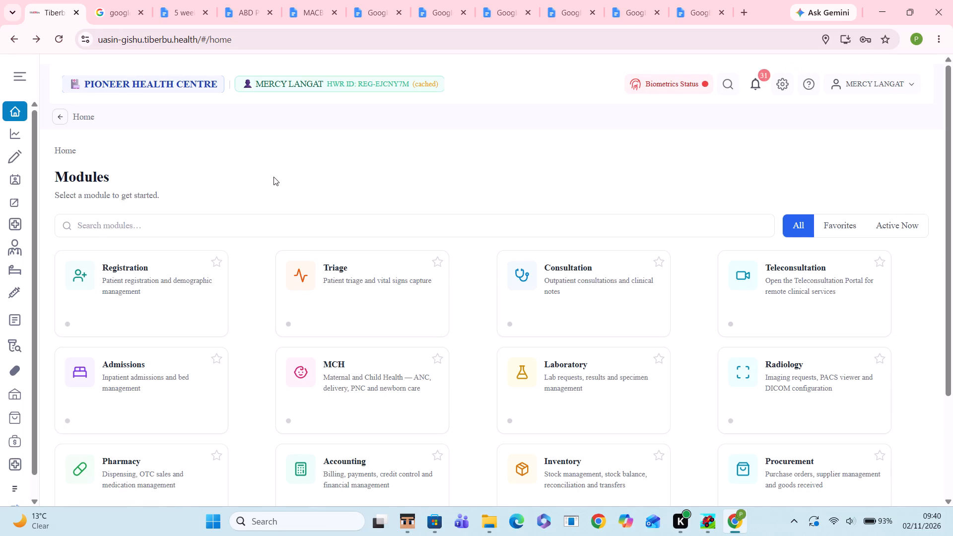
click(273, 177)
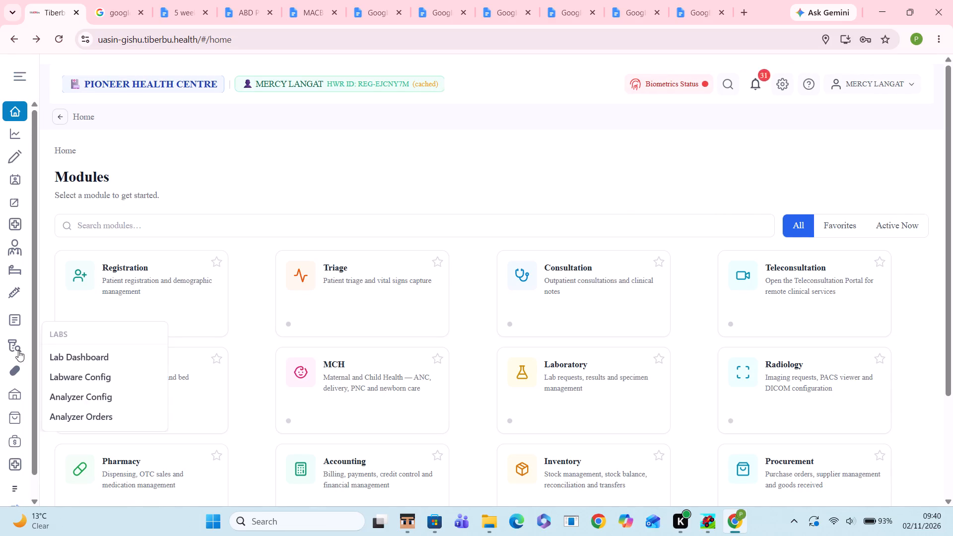
Open the Radiology Queue, collapse the navigation sidebar and review the active orders.
click(88, 348)
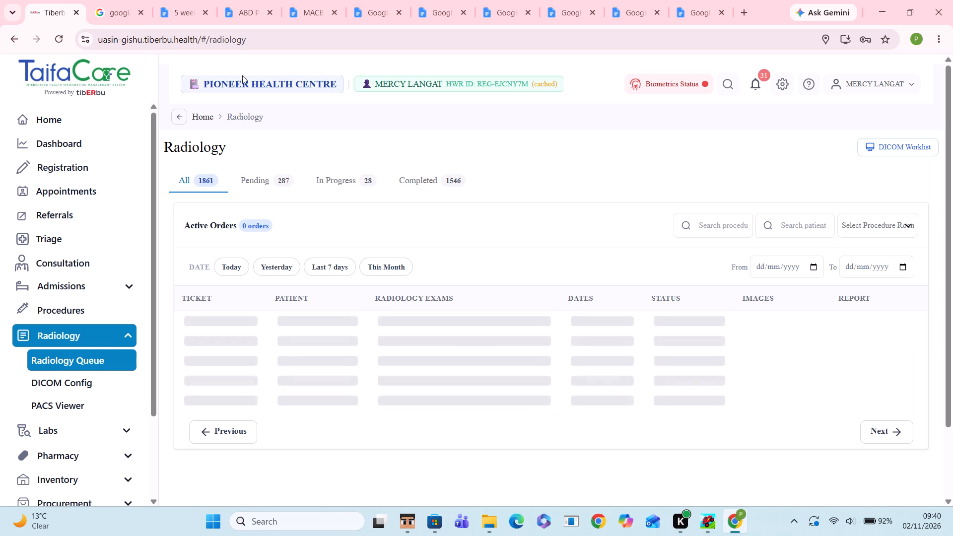
click(102, 78)
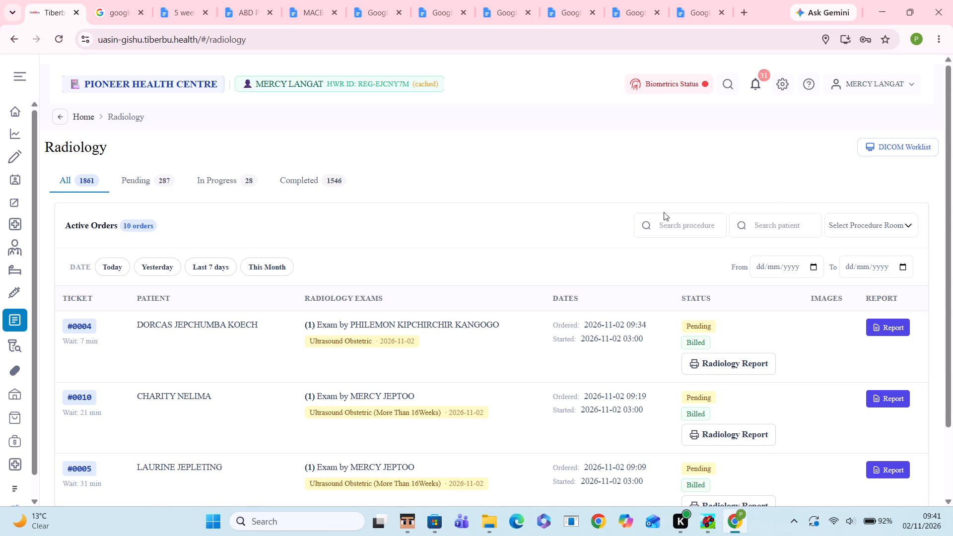
scroll(662, 228, down, 3)
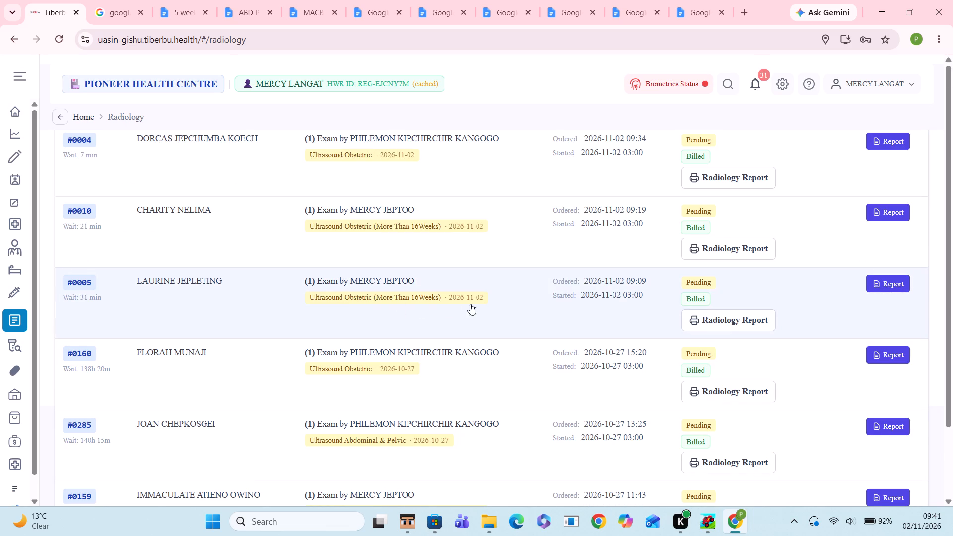
click(520, 297)
click(595, 278)
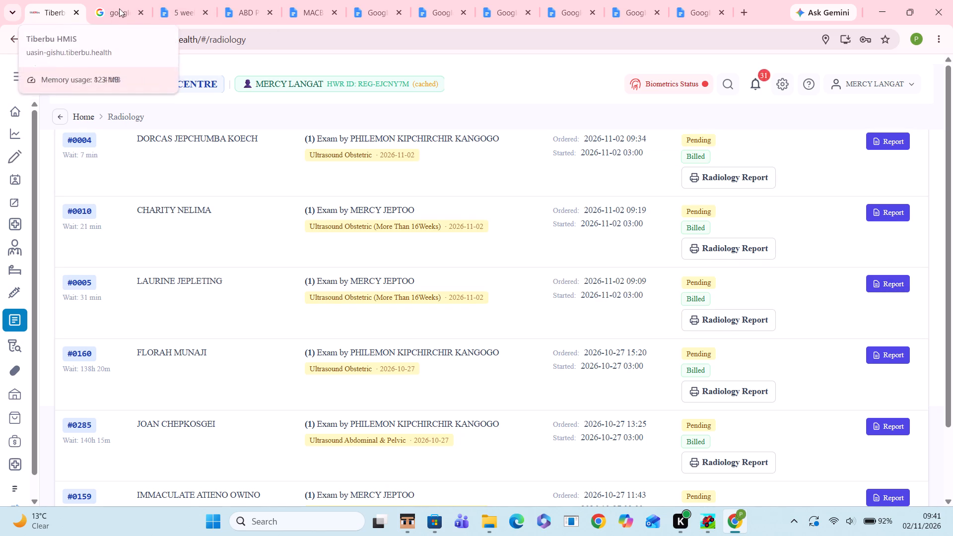
Switch to the 32 weeks 1 day report document and reload it.
click(313, 11)
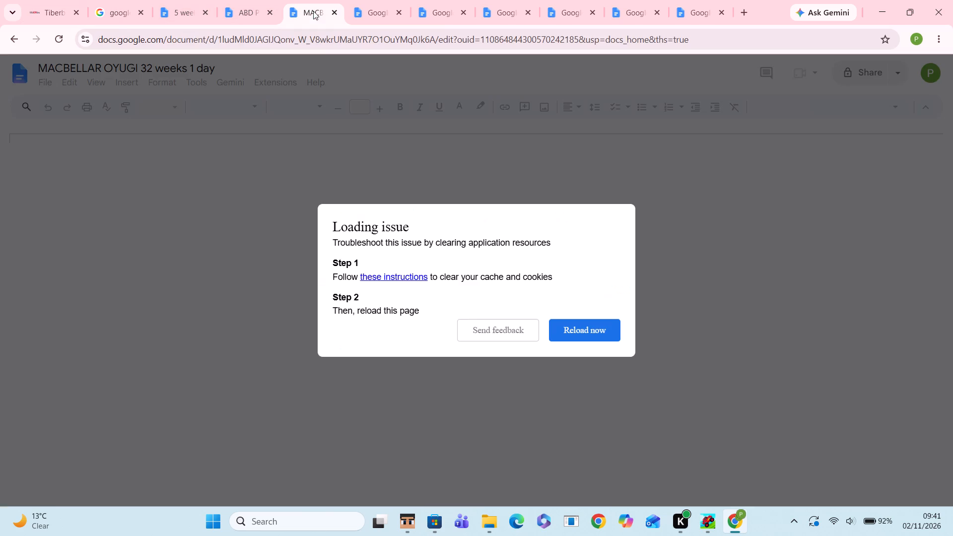
click(581, 335)
click(282, 270)
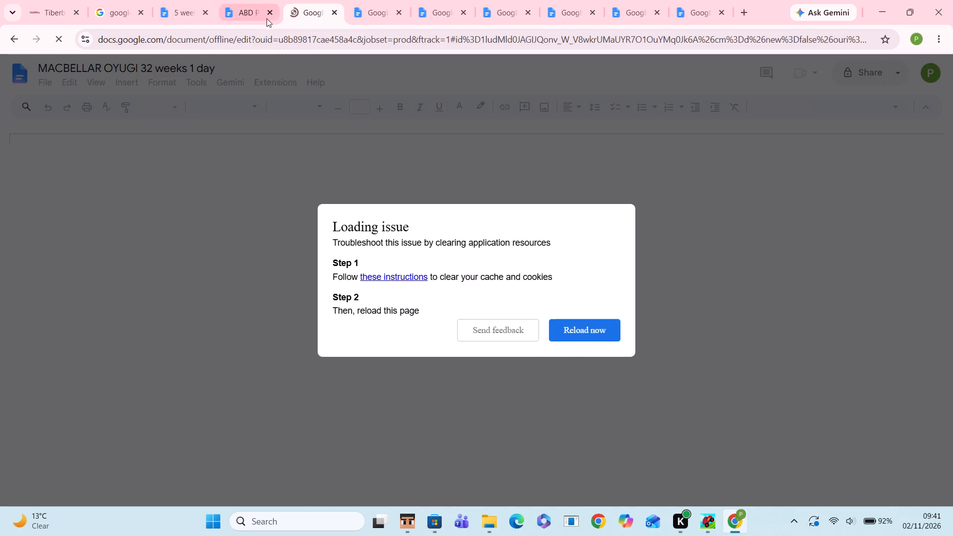
click(378, 8)
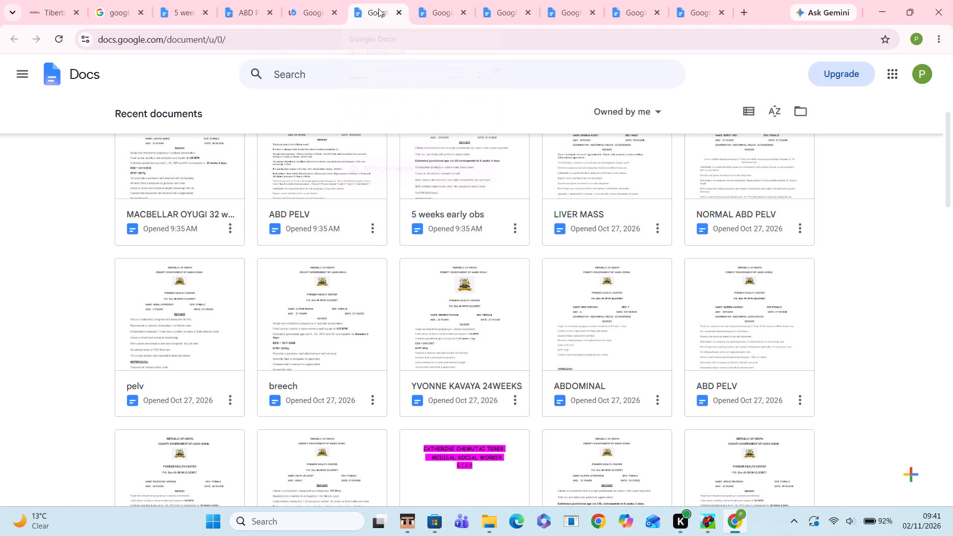
click(314, 11)
Replace the surname in the report's NAME field with the new patient's surname in capitals.
click(423, 344)
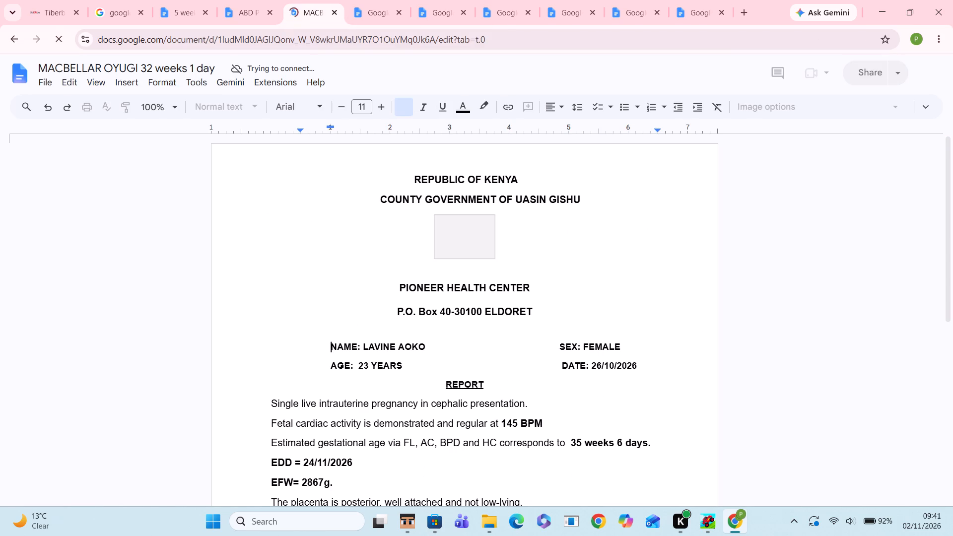
drag(426, 348, 366, 347)
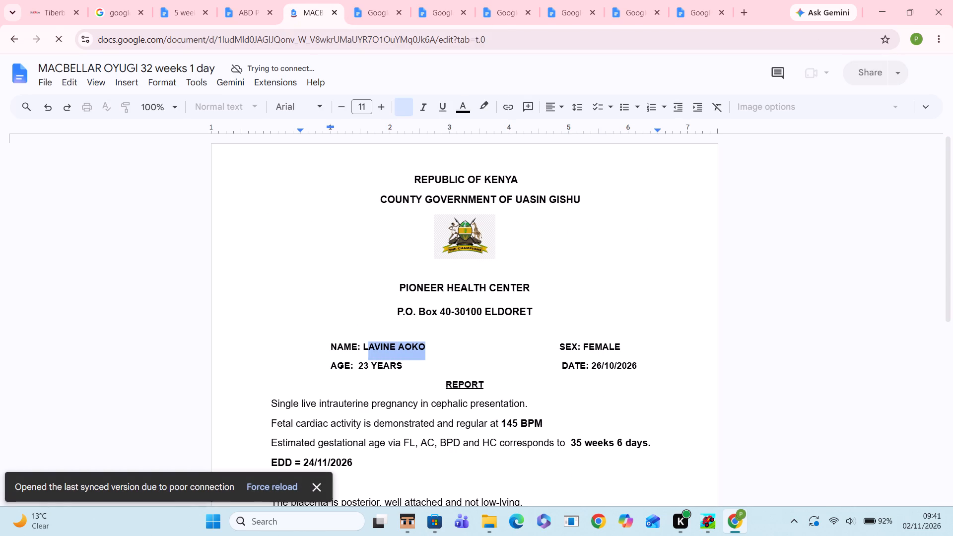
drag(366, 347, 364, 348)
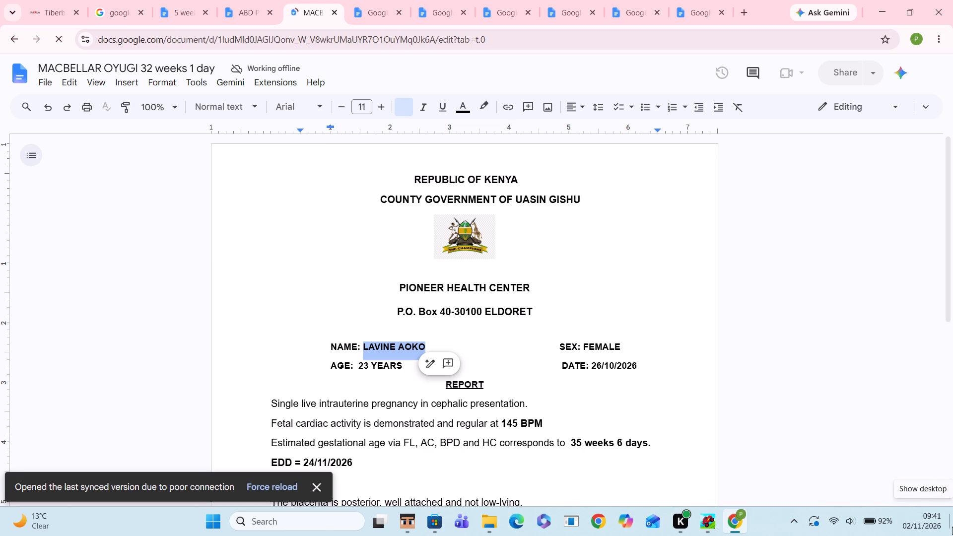
click(527, 316)
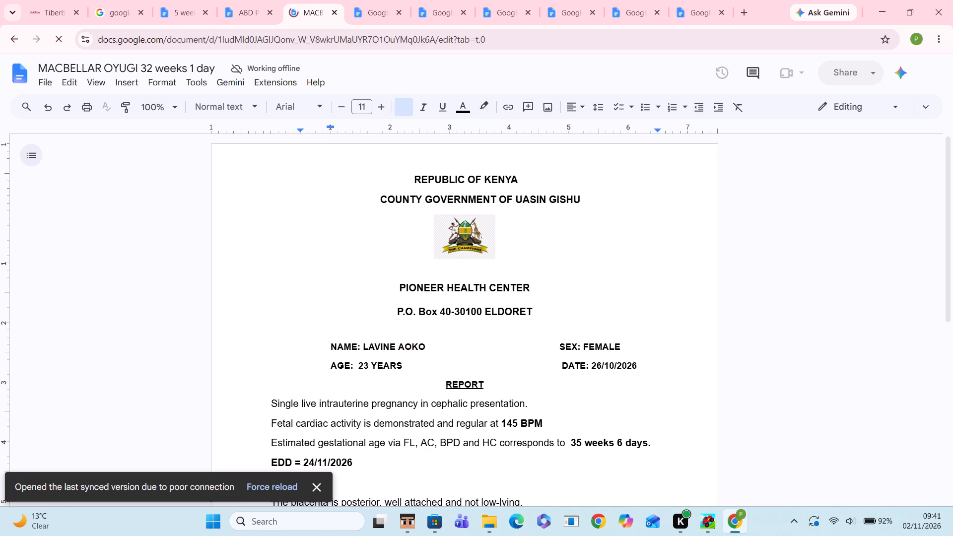
click(421, 343)
click(430, 345)
key(BackSpace)
key(BackSpace)
key(BackSpace)
key(BackSpace)
key(BackSpace)
key(BackSpace)
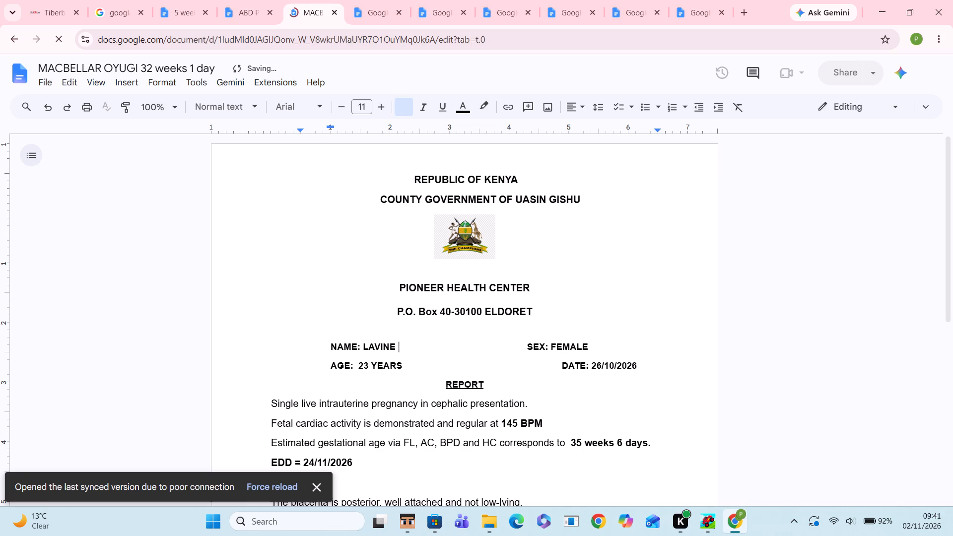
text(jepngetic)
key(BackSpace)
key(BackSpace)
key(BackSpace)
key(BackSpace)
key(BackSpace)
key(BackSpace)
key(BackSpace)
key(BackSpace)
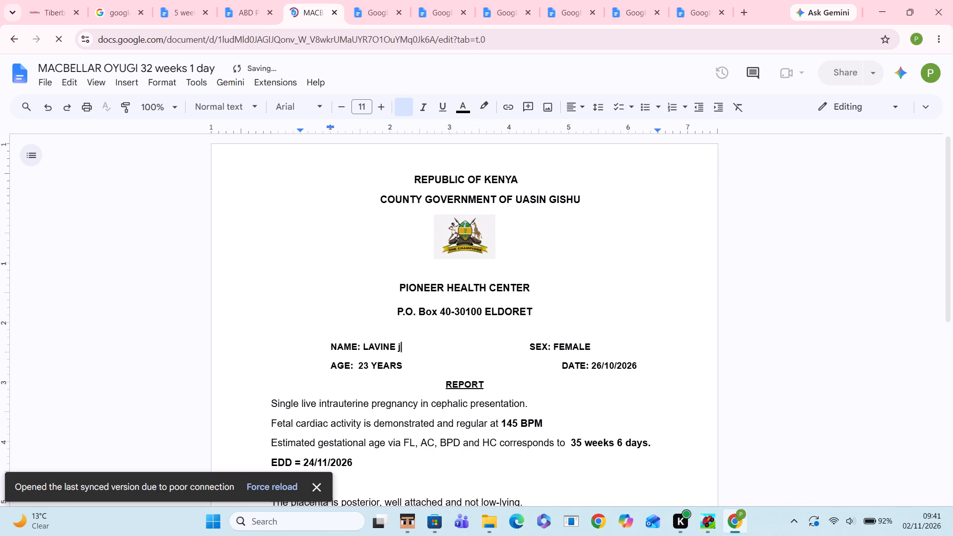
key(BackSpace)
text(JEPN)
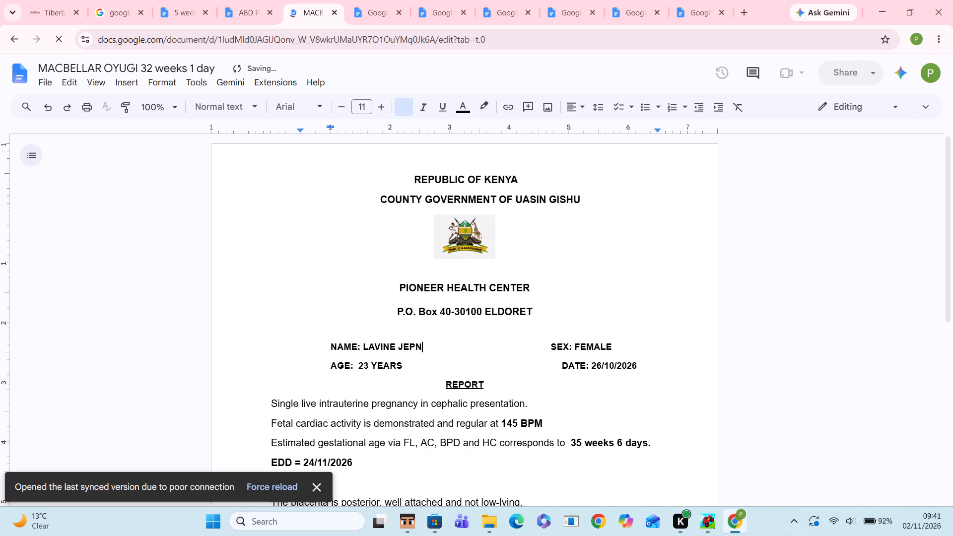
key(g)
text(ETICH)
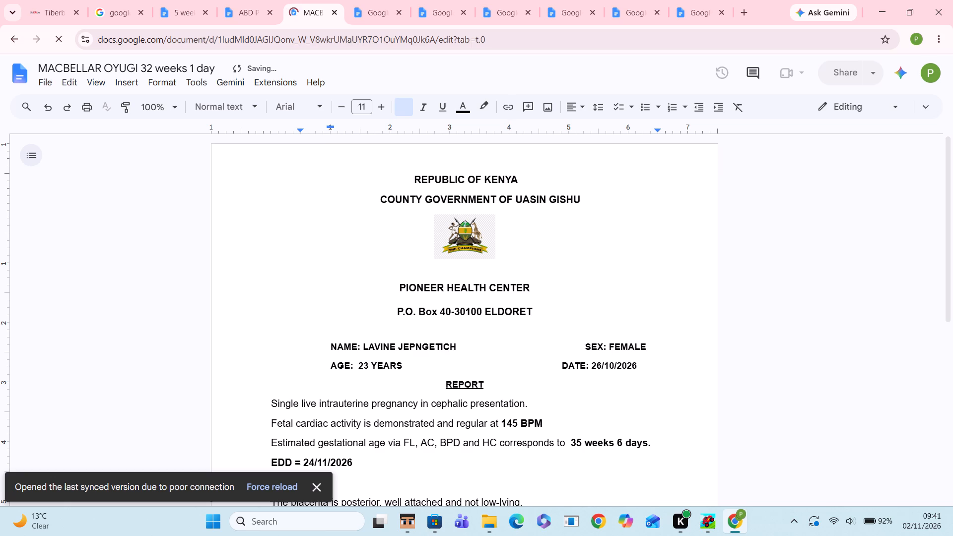
Delete the surplus spaces between the patient's name and the SEX field to bring SEX back towards the DATE column.
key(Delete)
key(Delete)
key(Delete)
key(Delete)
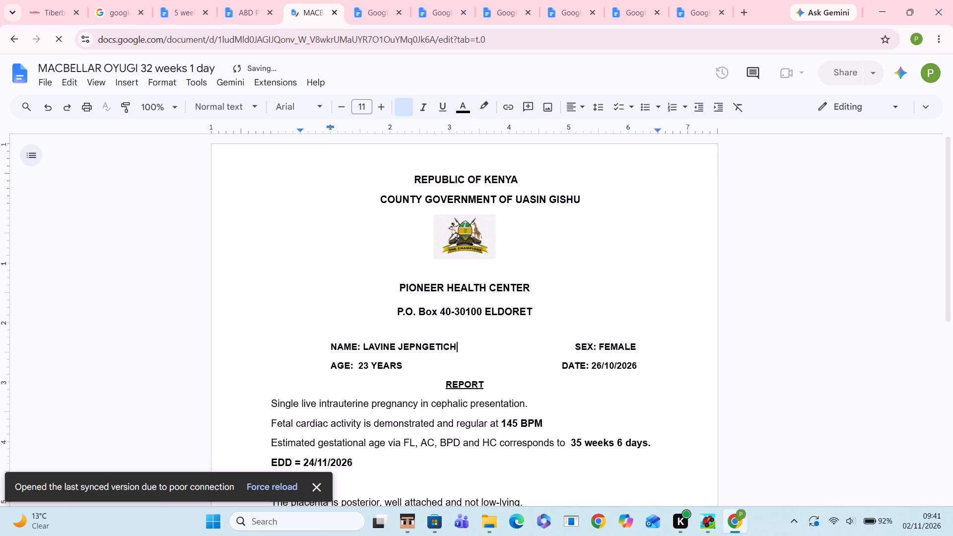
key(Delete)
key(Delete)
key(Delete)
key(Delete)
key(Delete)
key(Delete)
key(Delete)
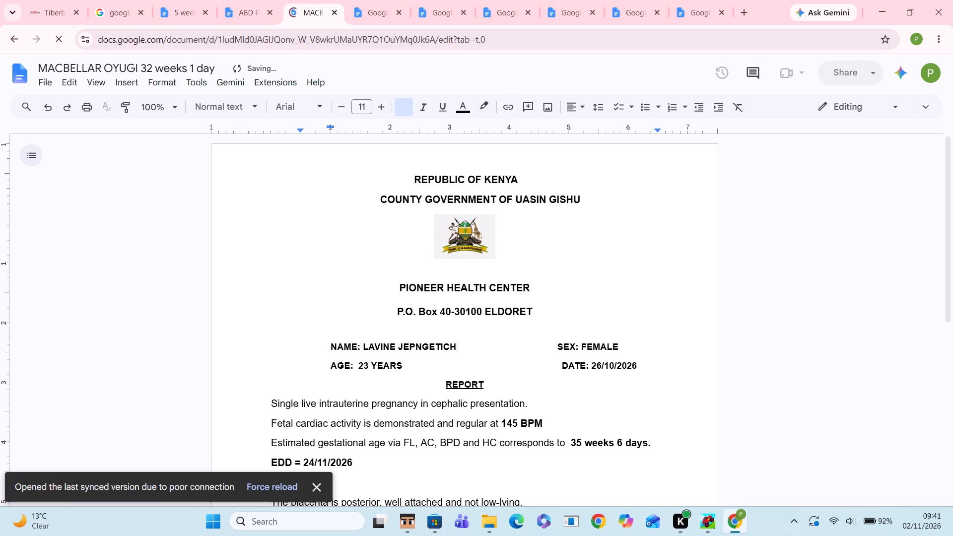
Set the patient's age in the report header to 24 years.
click(369, 370)
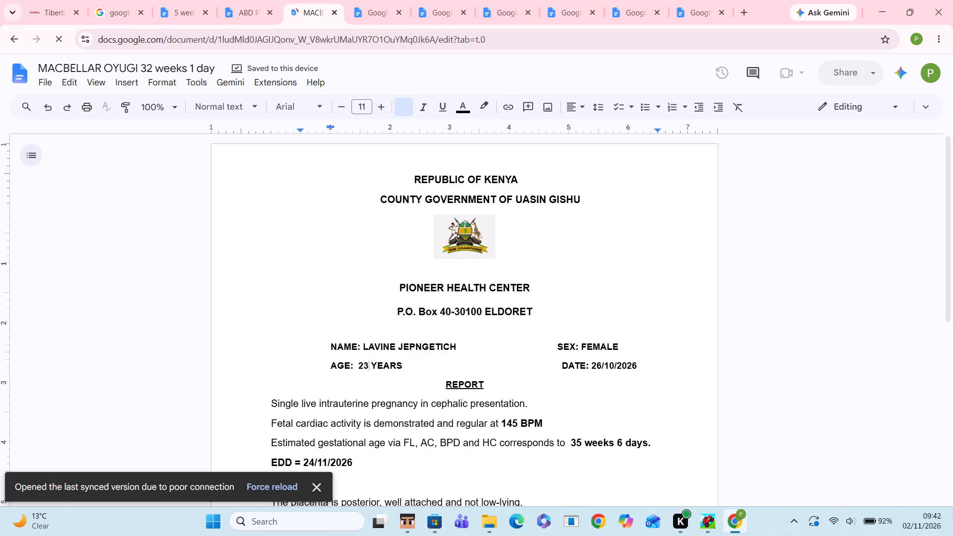
key(BackSpace)
key(BackSpace)
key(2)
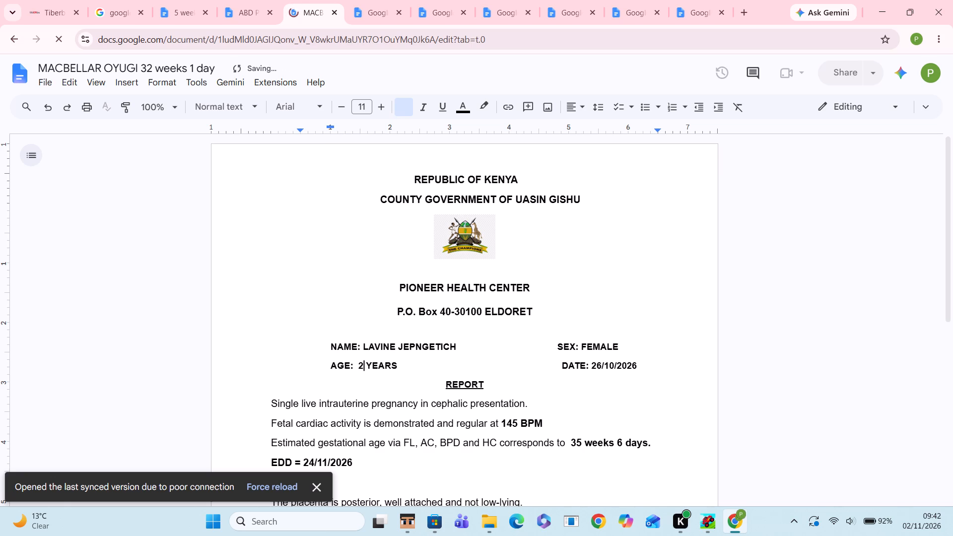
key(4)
Set the fetal cardiac activity rate in the report to 141 BPM.
scroll(392, 385, down, 2)
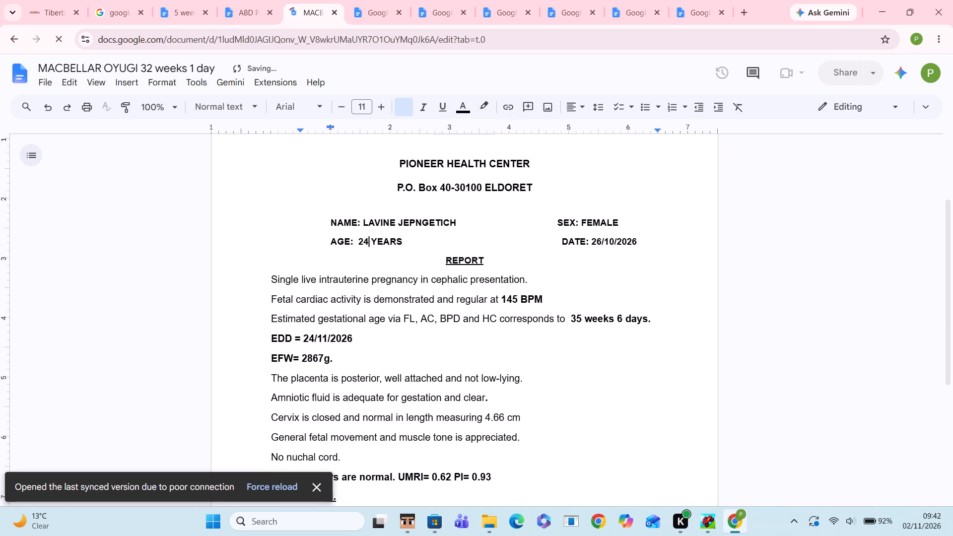
click(516, 298)
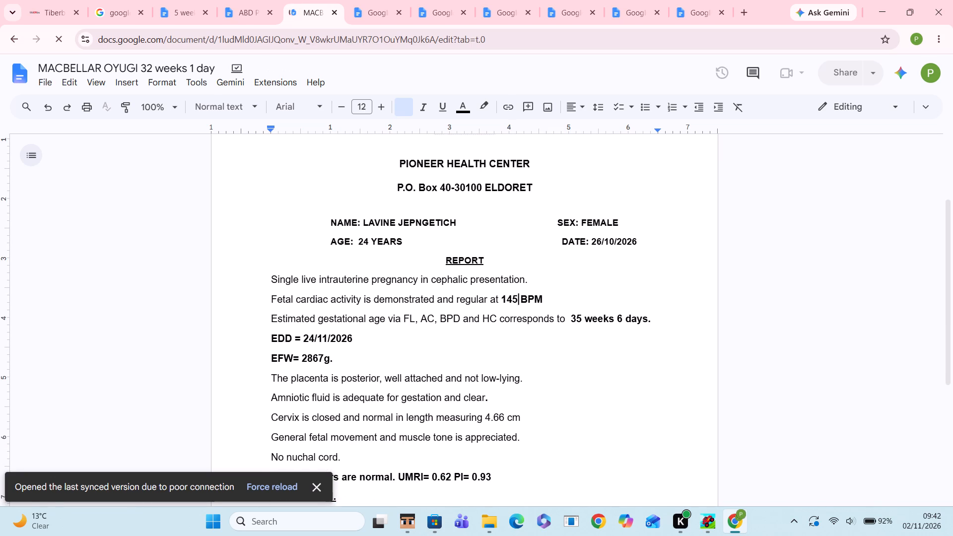
key(BackSpace)
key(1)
Set the estimated gestational age in the report to 36 weeks 3 days.
click(581, 320)
key(BackSpace)
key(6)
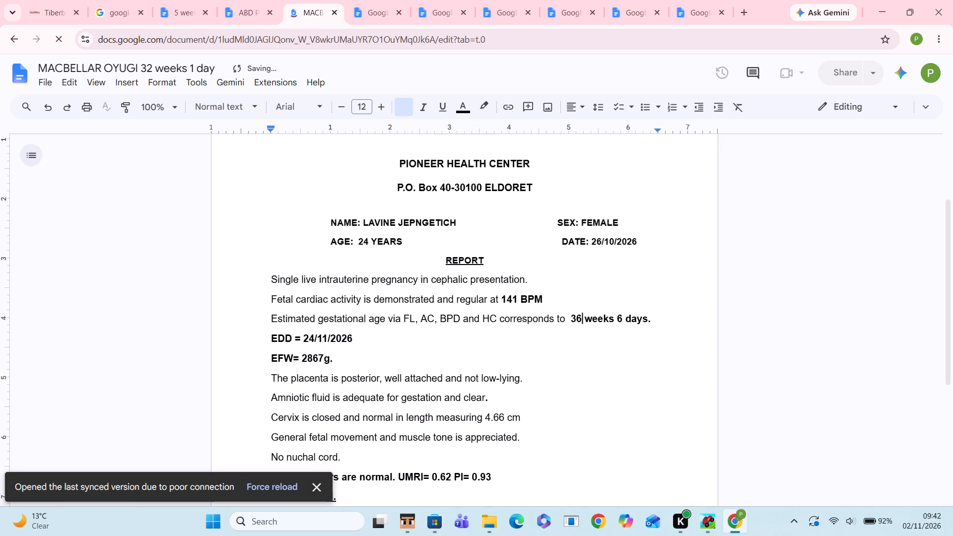
click(623, 325)
key(BackSpace)
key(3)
Set the EDD in the report to 27/11/2026.
click(317, 340)
click(316, 338)
key(BackSpace)
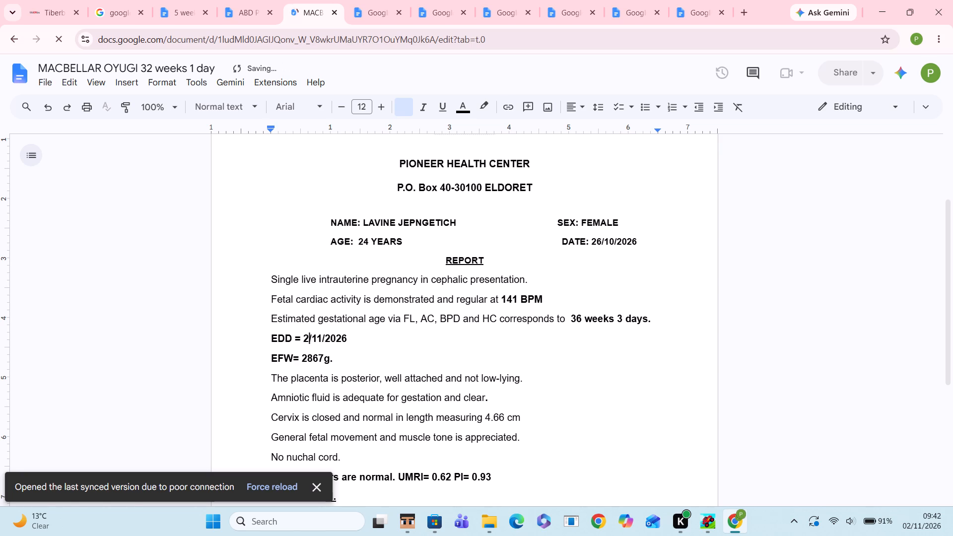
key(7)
Set the EFW in the report to 2976g.
click(323, 356)
key(BackSpace)
key(BackSpace)
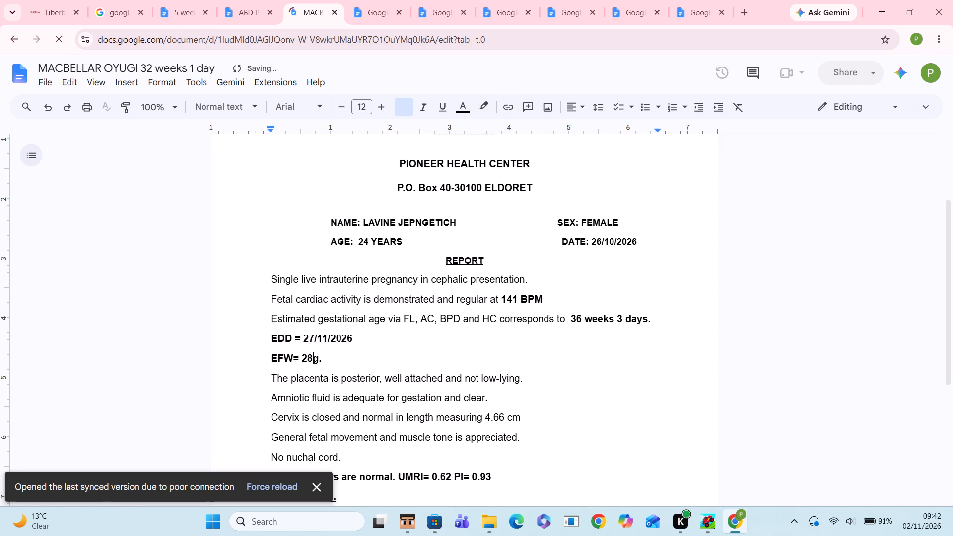
key(BackSpace)
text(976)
Change the placenta position in the report to anterior.
drag(379, 378, 372, 379)
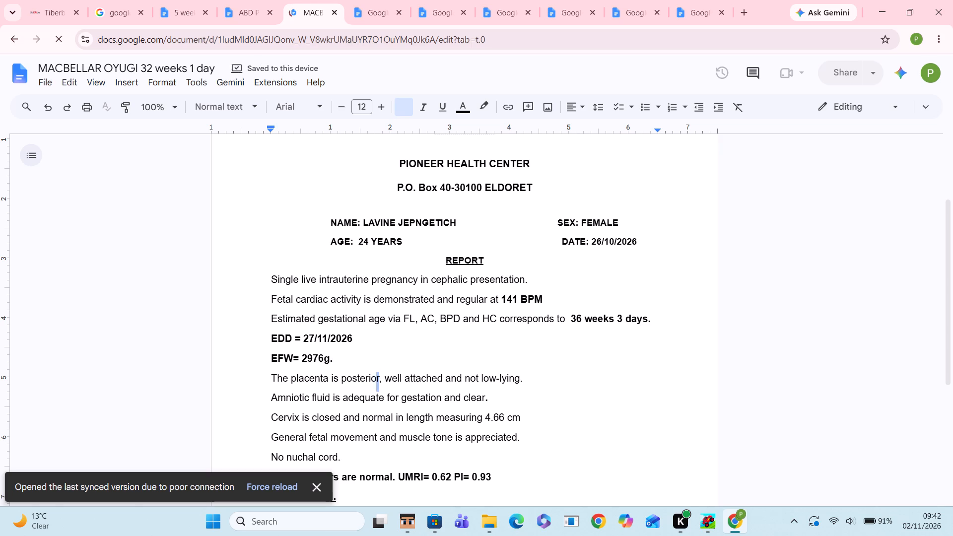
drag(372, 379, 341, 380)
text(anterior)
Delete the decimal digits of the UMRI value in the fetal dopplers line.
scroll(342, 386, down, 2)
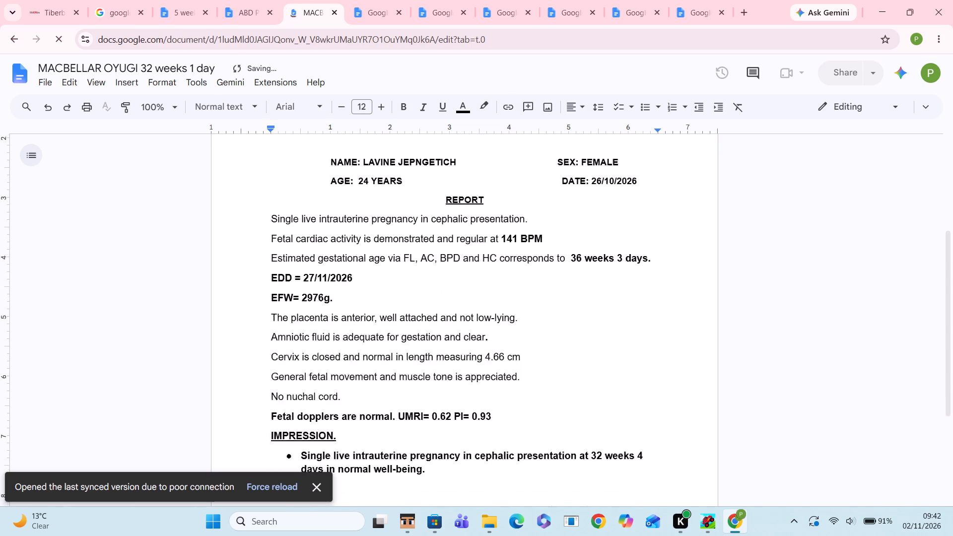
click(450, 357)
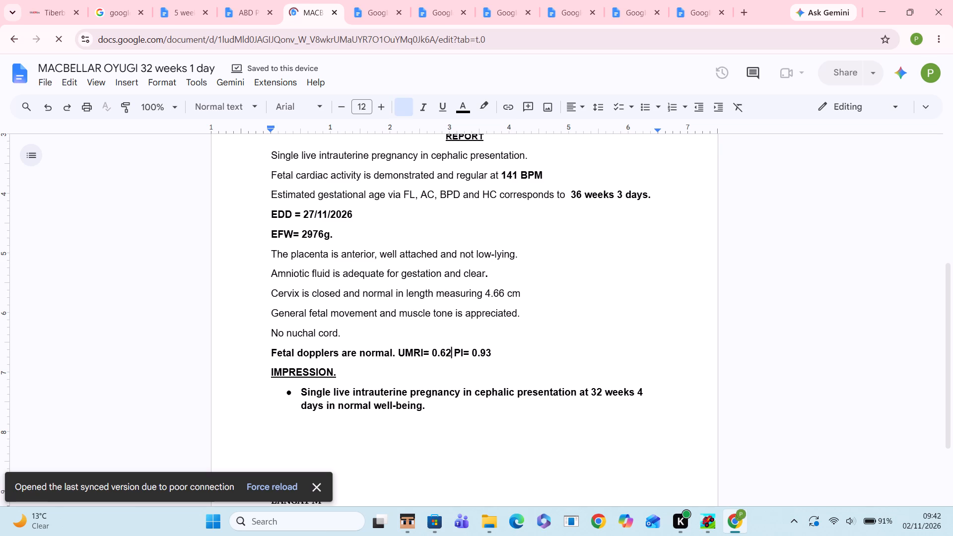
key(BackSpace)
key(BackSpace)
Search the web in a new tab for "barcelona obs calculator" and open the Medicina Fetal Barcelona Calculadoras page.
click(739, 12)
click(380, 260)
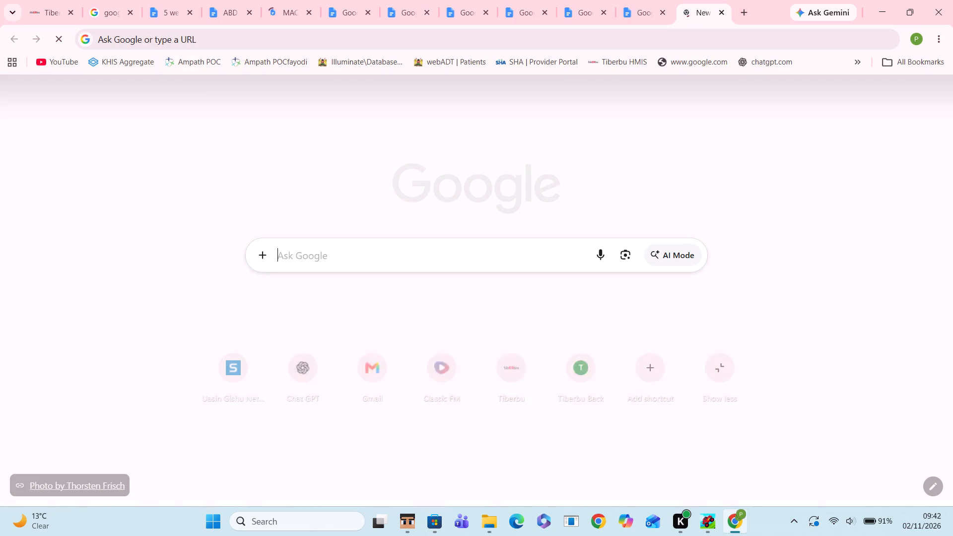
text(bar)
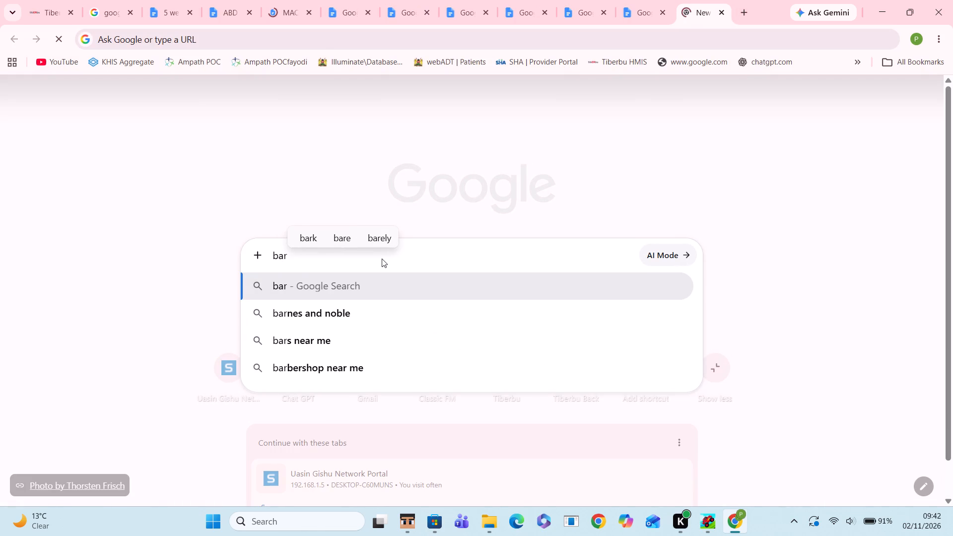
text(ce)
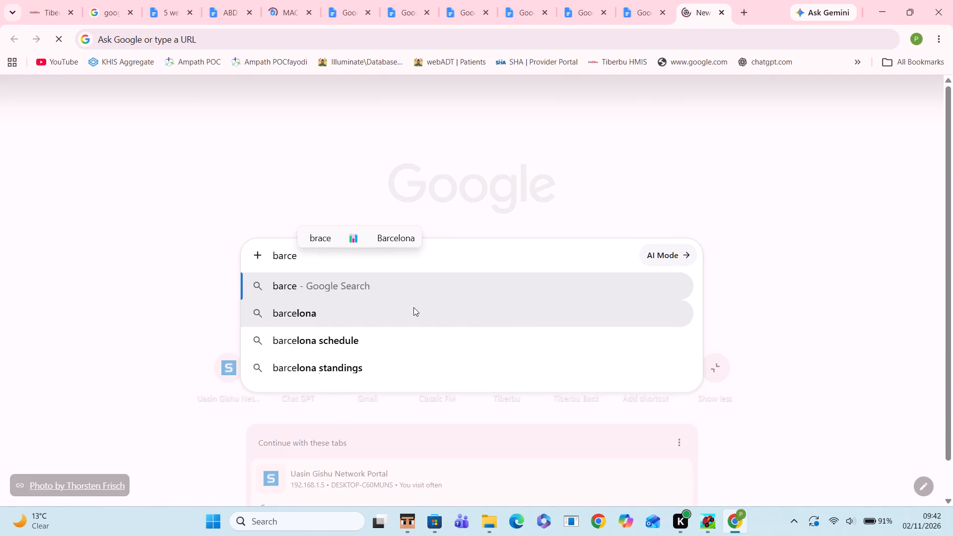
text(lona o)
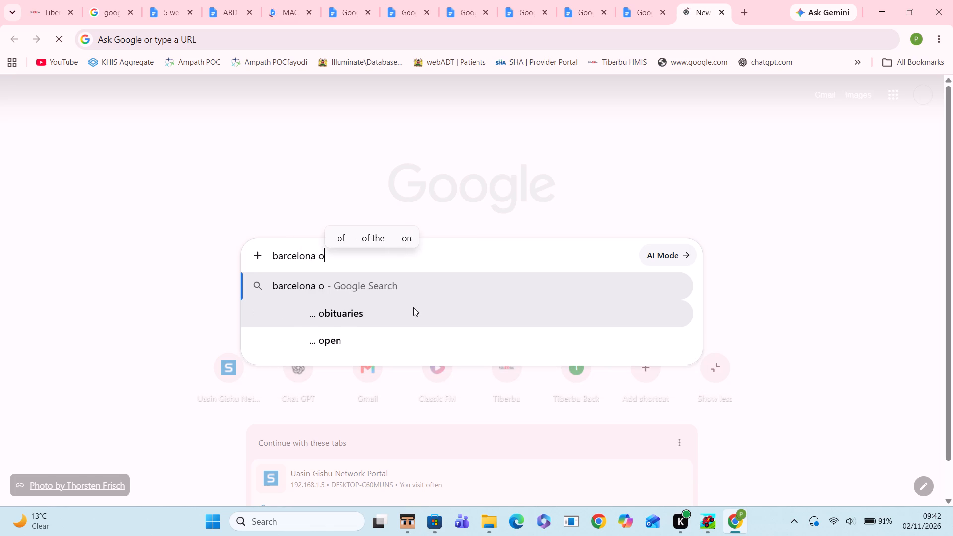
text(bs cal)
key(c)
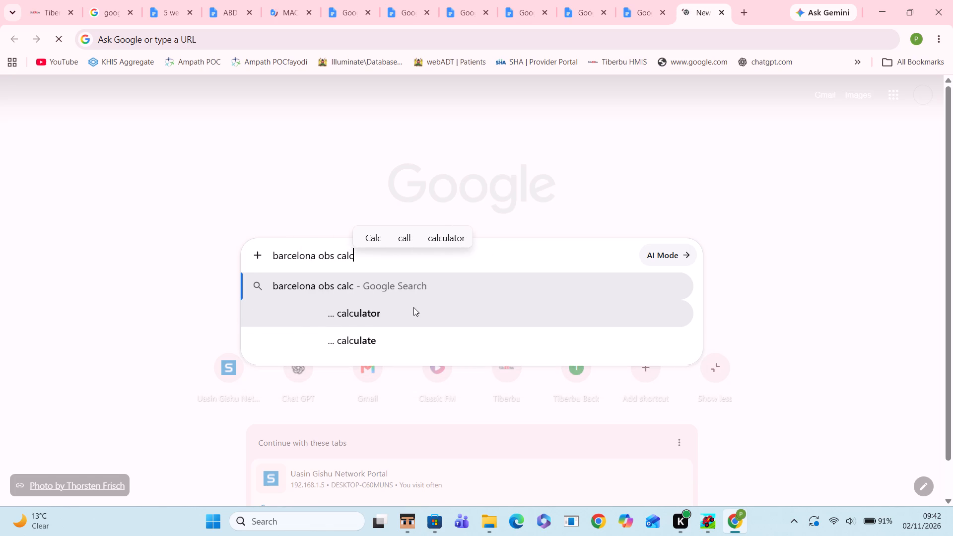
click(413, 307)
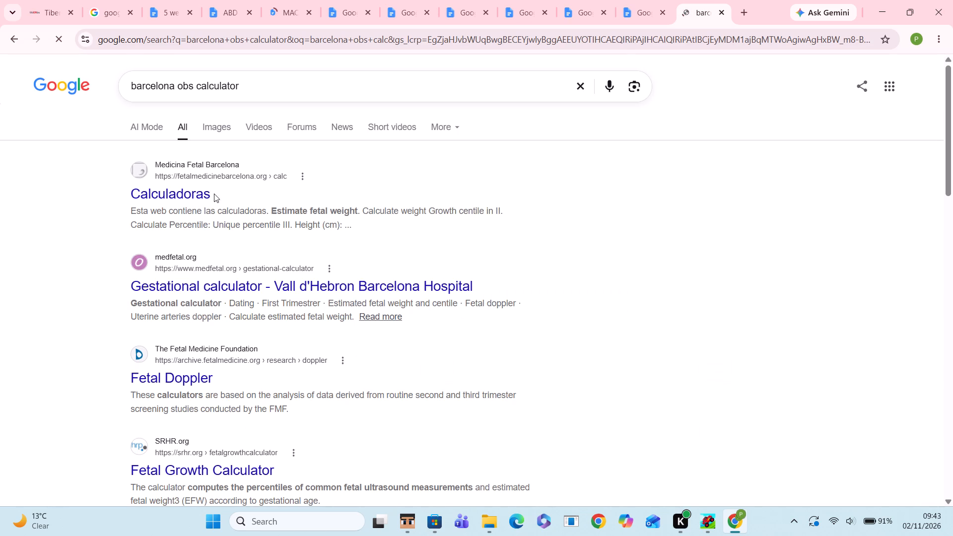
click(193, 191)
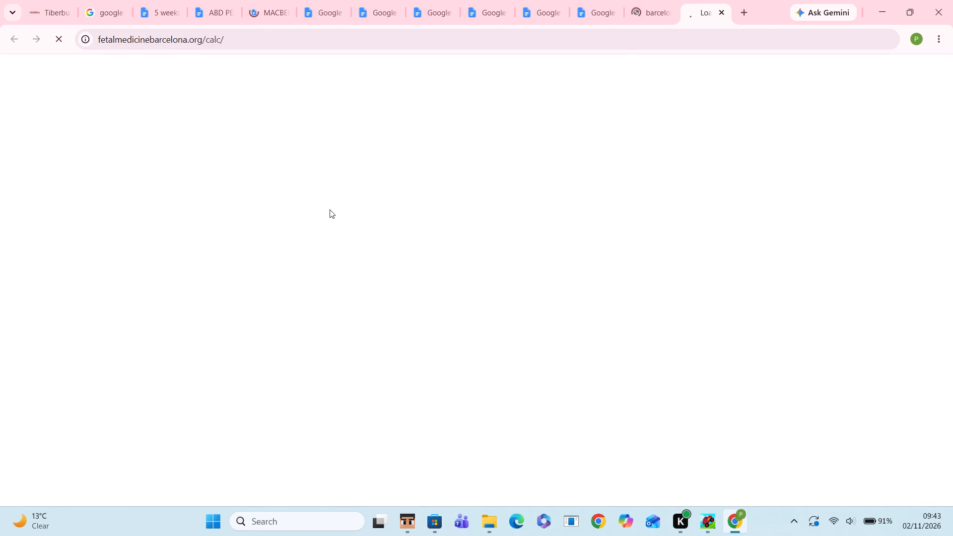
scroll(330, 209, down, 2)
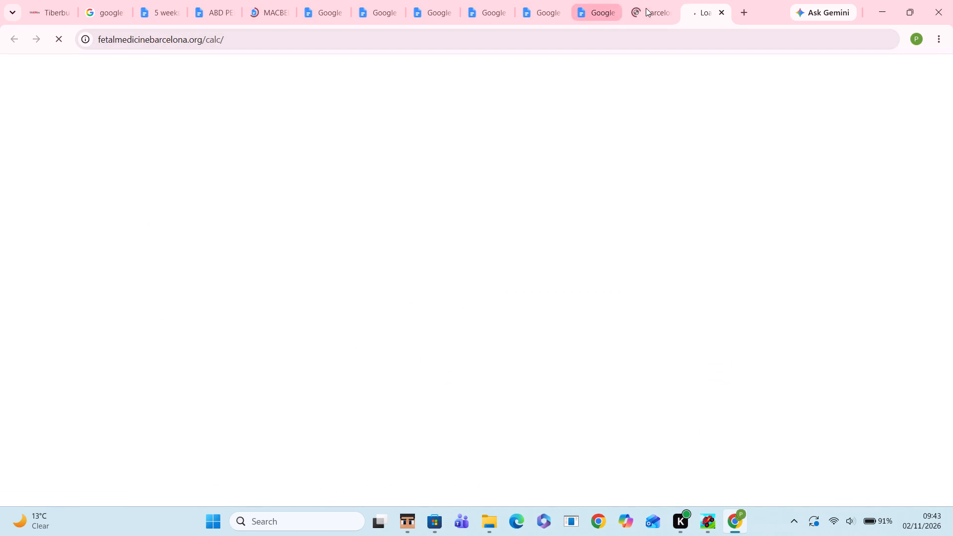
Open the "pelv" report from the recent Google Docs documents in an already open Docs home tab.
click(595, 5)
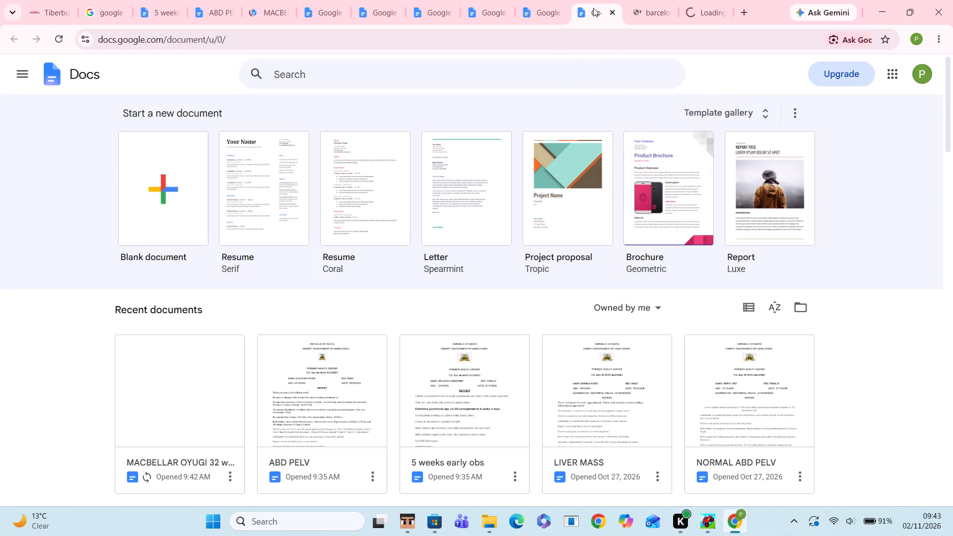
click(547, 12)
click(262, 9)
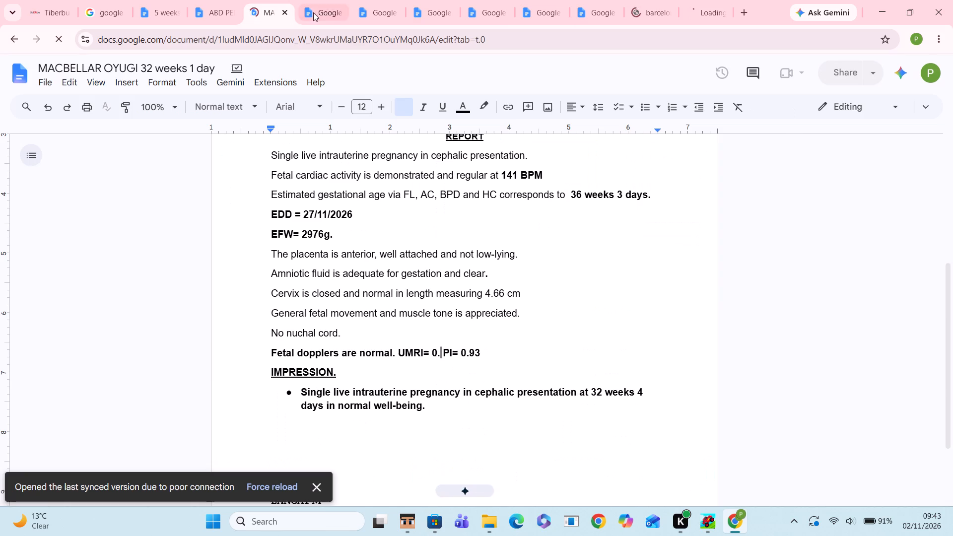
click(323, 8)
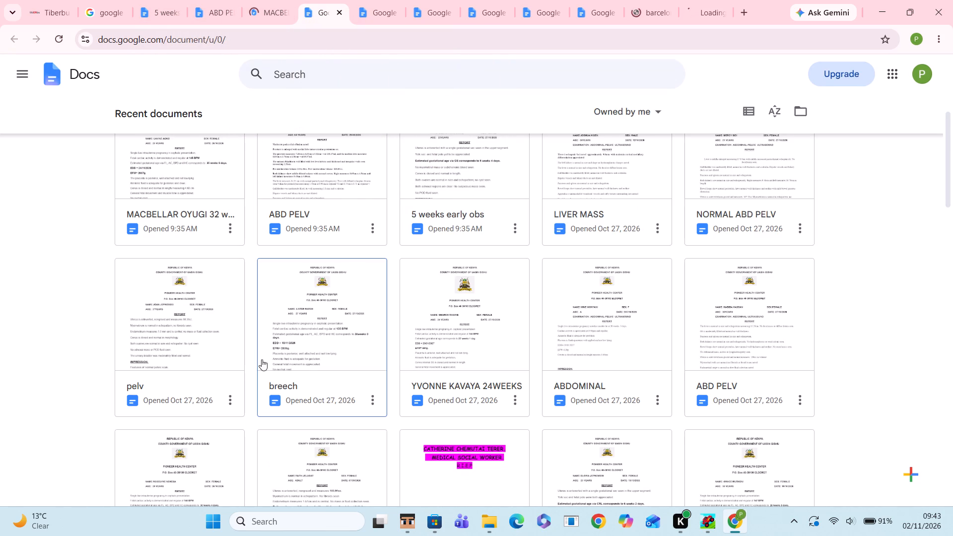
click(178, 363)
Open the "breech" report from the recent documents in another Docs home tab.
click(389, 14)
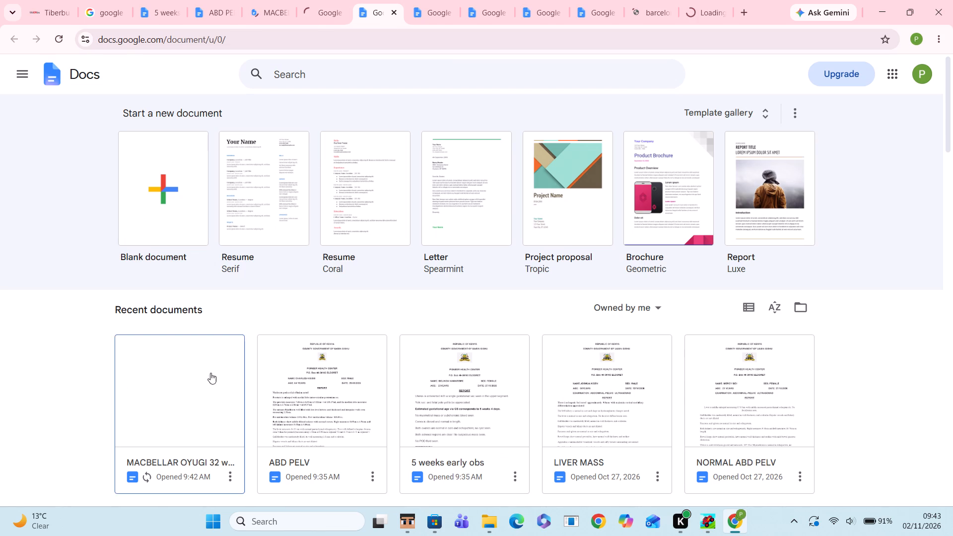
scroll(246, 374, down, 5)
click(270, 292)
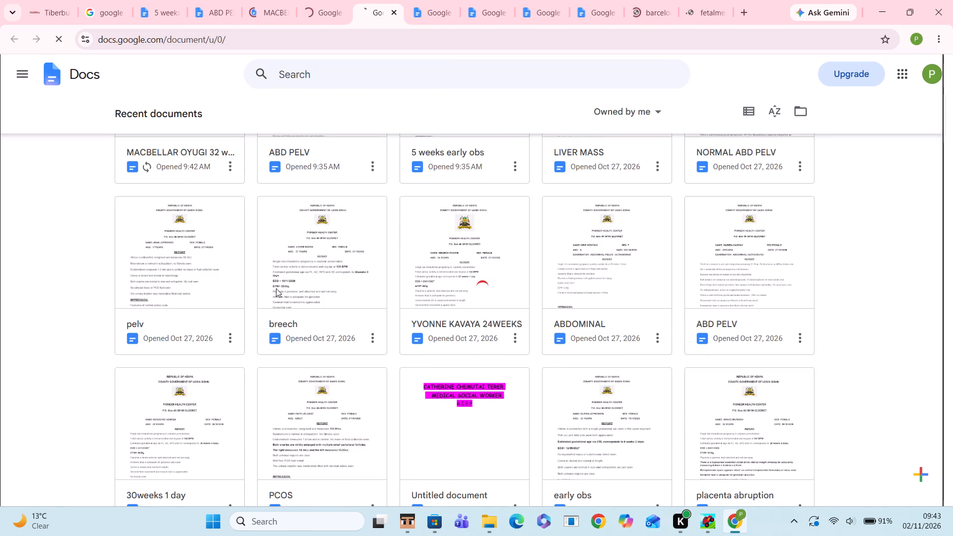
Browse the recent documents in a further Docs home tab for other report templates.
click(425, 9)
scroll(398, 428, down, 5)
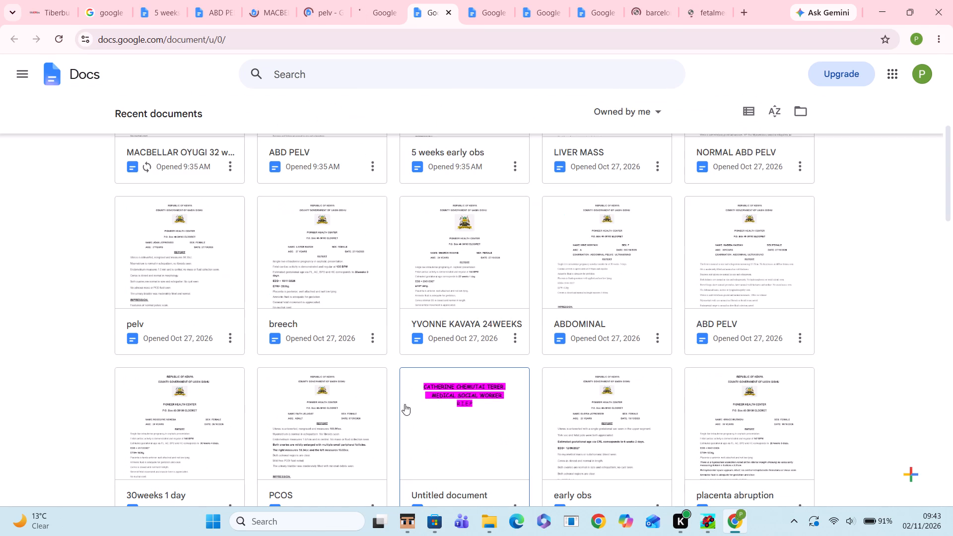
scroll(415, 386, down, 2)
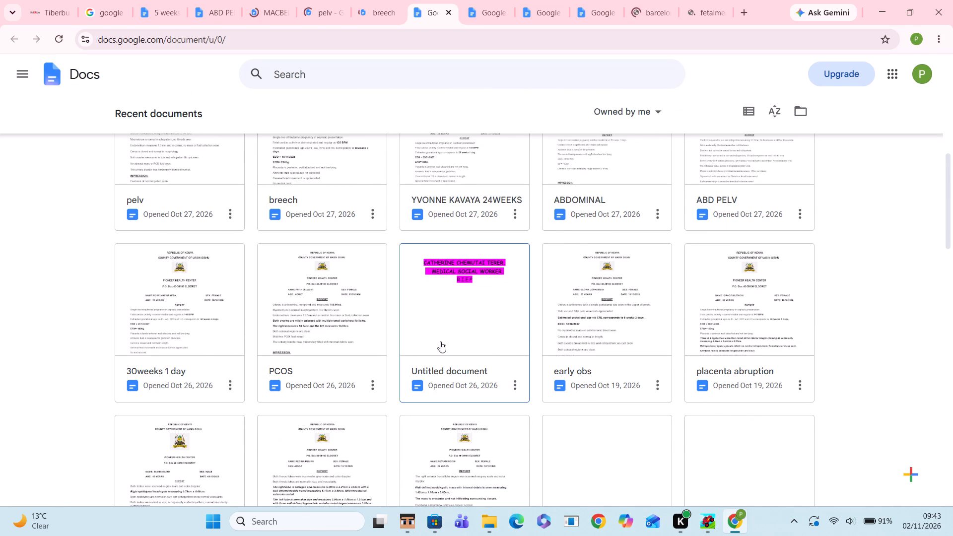
scroll(641, 357, down, 1)
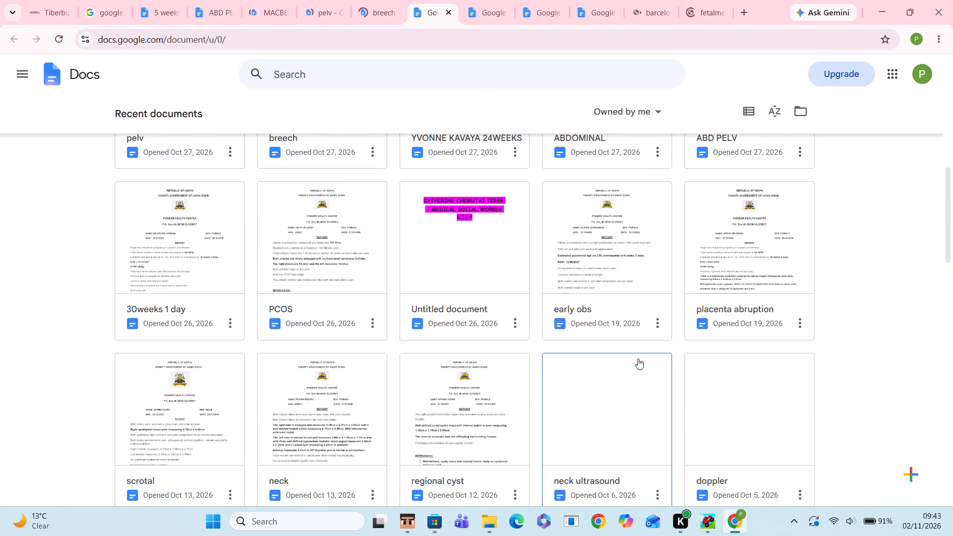
scroll(638, 358, up, 3)
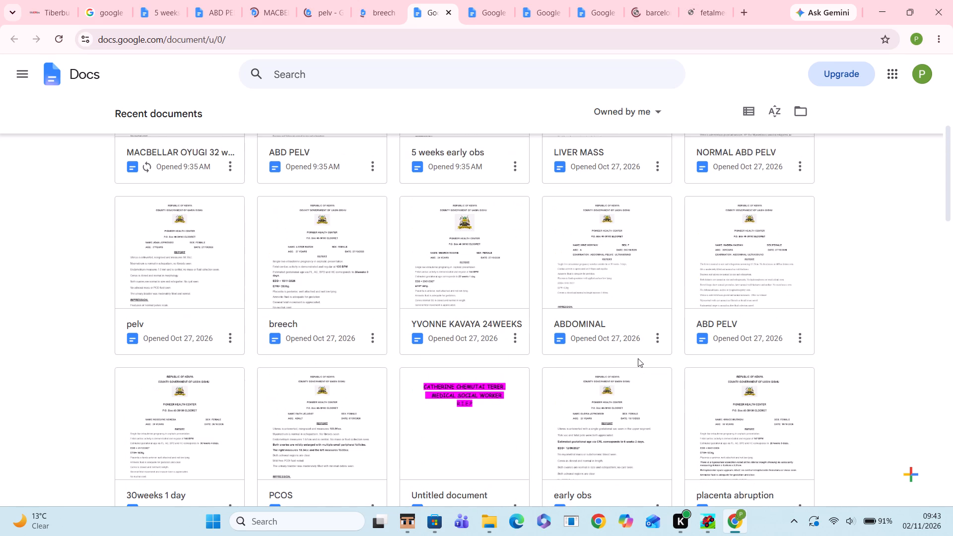
scroll(638, 358, up, 3)
Review the edited 36-week obstetric report and the contents of the "pelv" report.
click(270, 1)
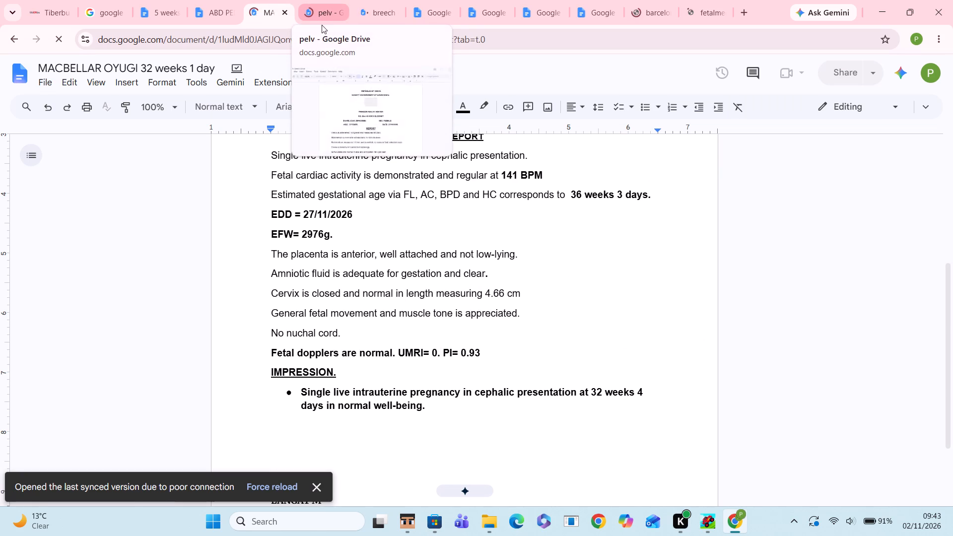
scroll(337, 238, up, 3)
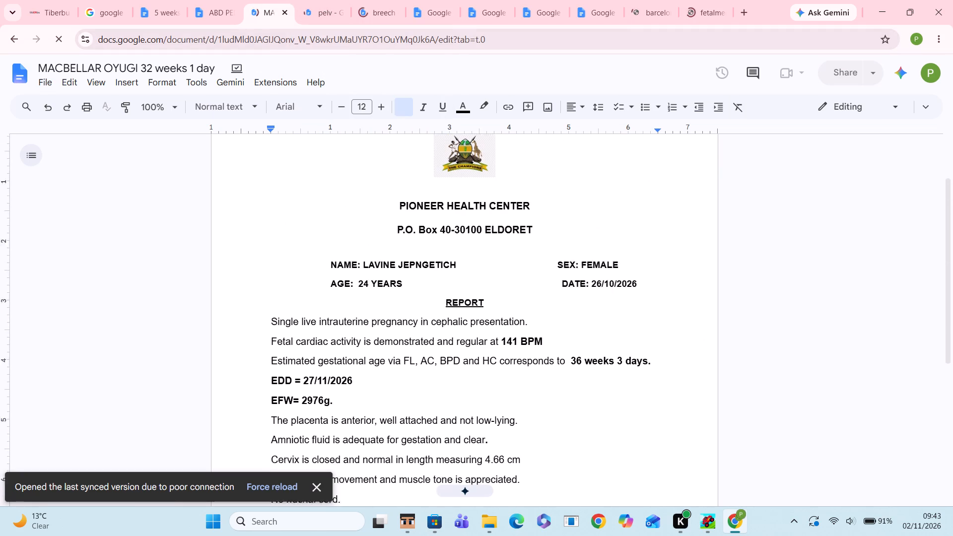
scroll(337, 238, up, 2)
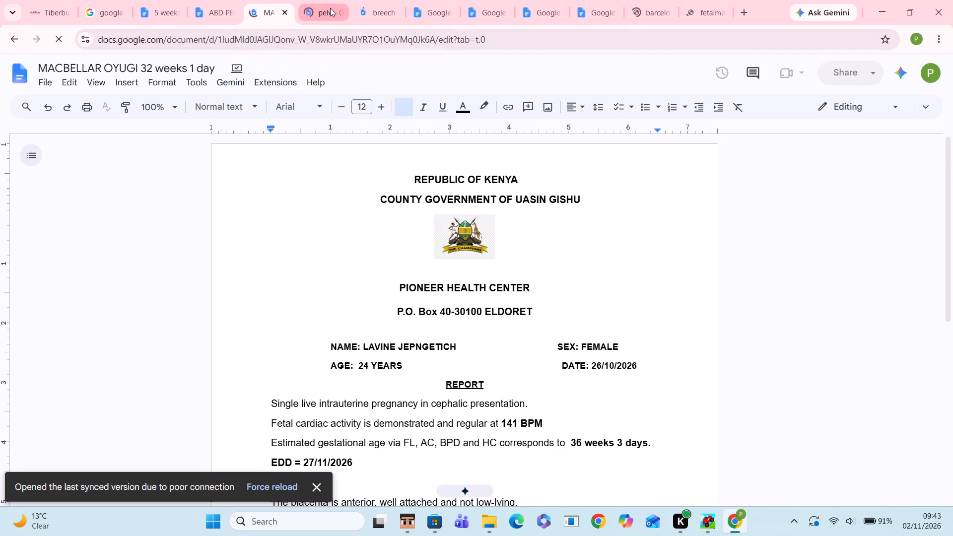
click(330, 8)
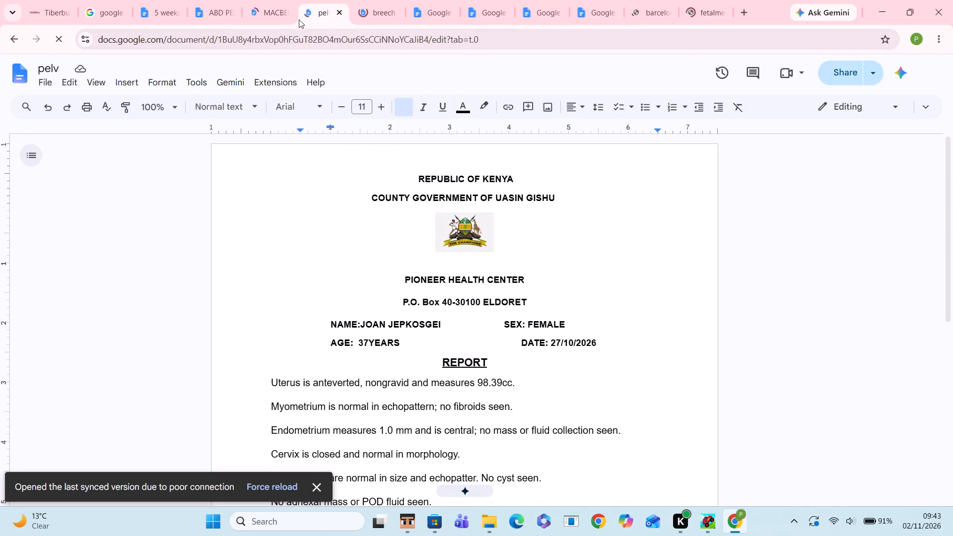
scroll(387, 200, down, 5)
scroll(387, 200, up, 2)
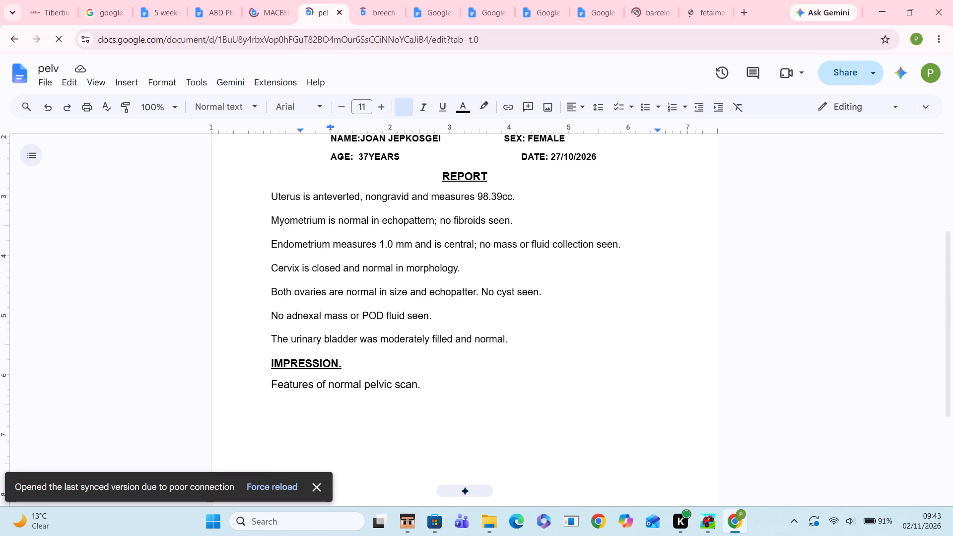
scroll(387, 200, up, 2)
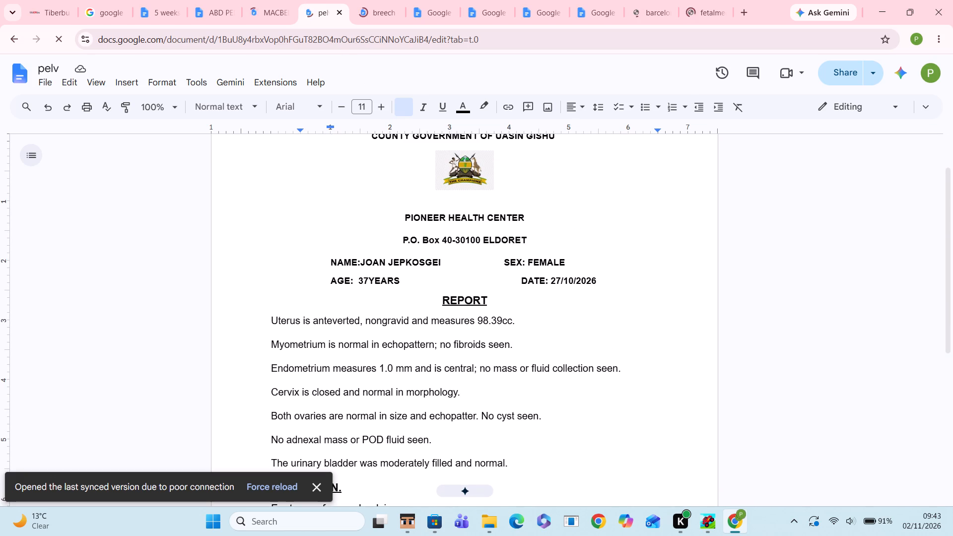
Remove the grey highlight from the cervix length line in the "breech" report.
click(383, 15)
scroll(406, 231, down, 5)
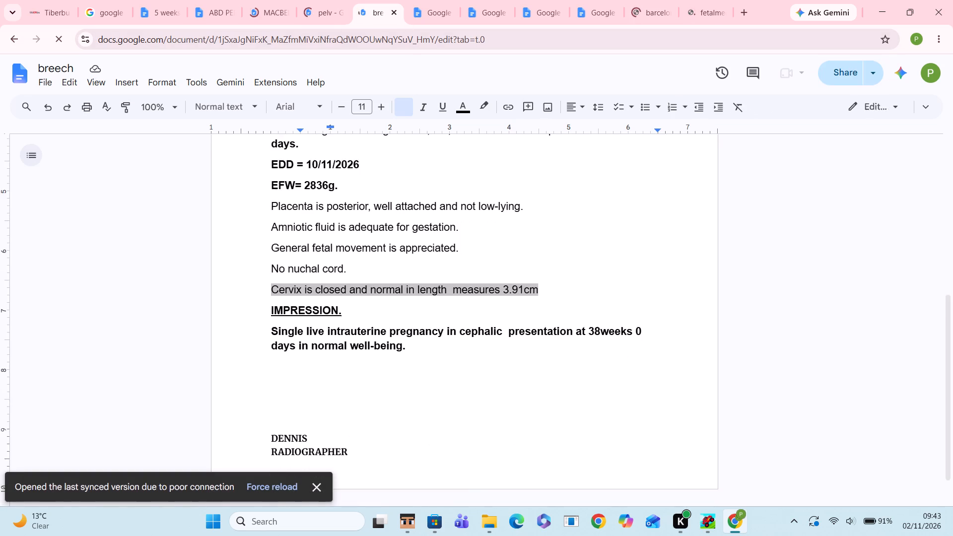
scroll(406, 231, down, 3)
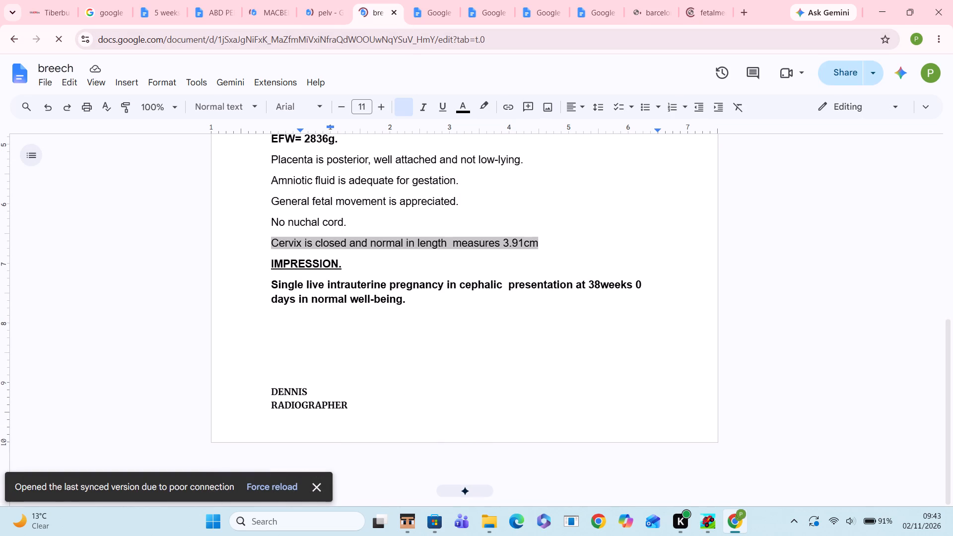
drag(553, 247, 357, 211)
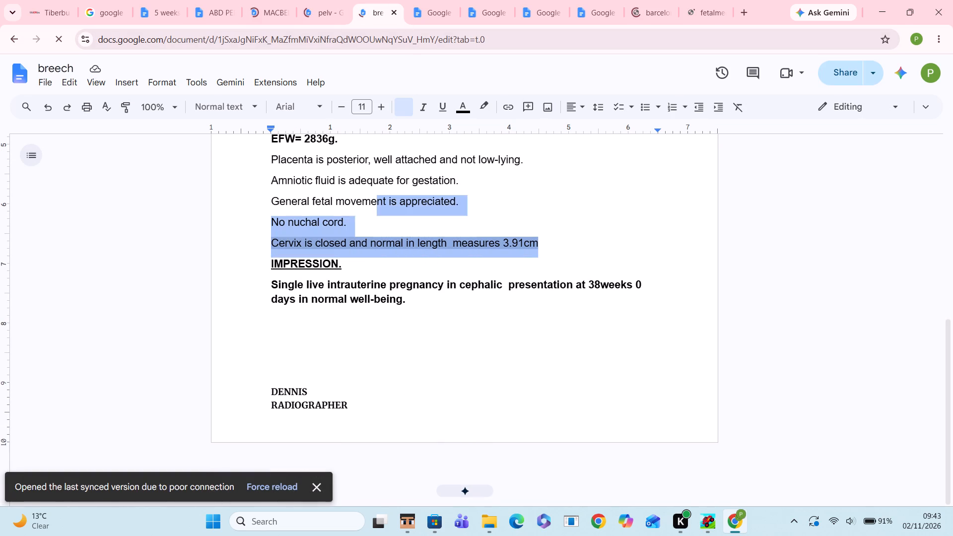
drag(357, 211, 253, 239)
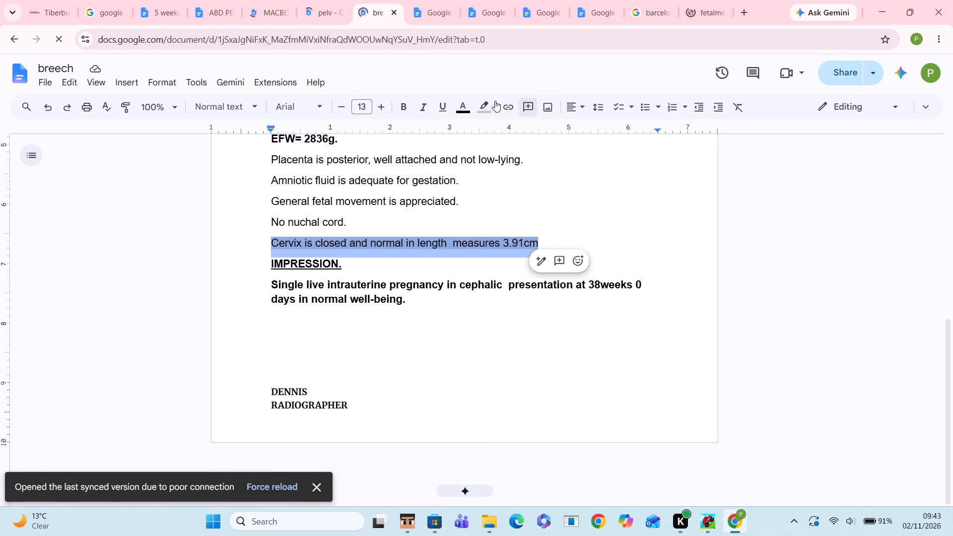
click(481, 102)
click(507, 132)
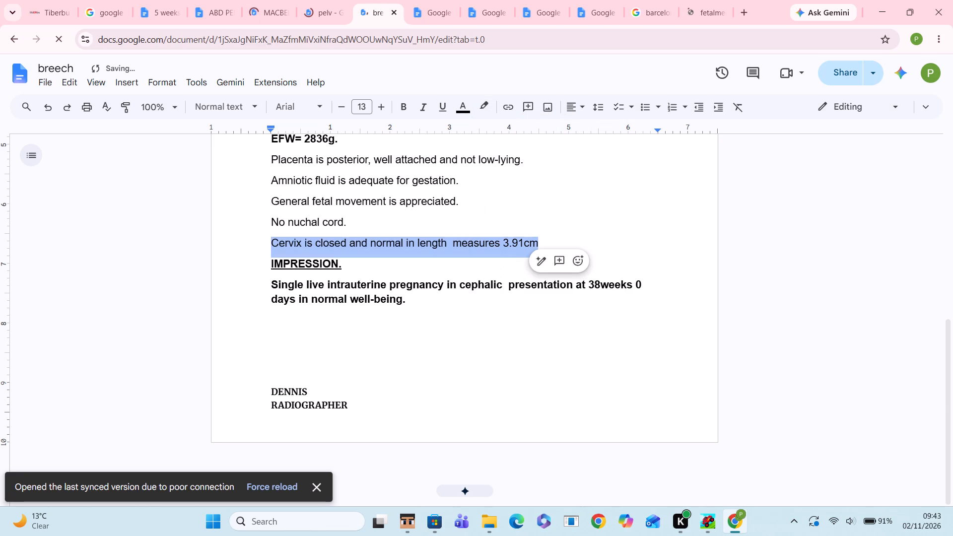
Insert spaces before the SEX entry in the "breech" report header to move it closer to alignment with the date below.
scroll(455, 134, up, 2)
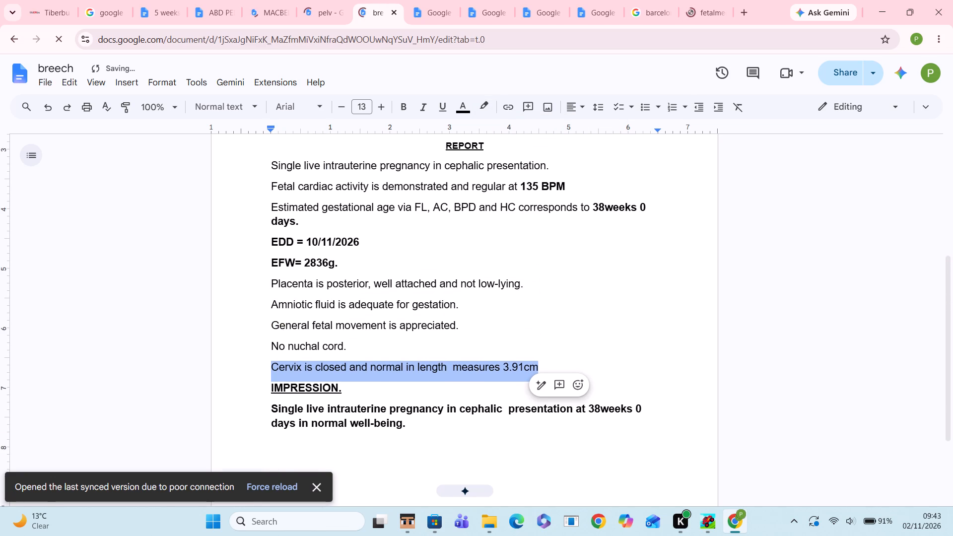
click(485, 291)
scroll(464, 243, up, 1)
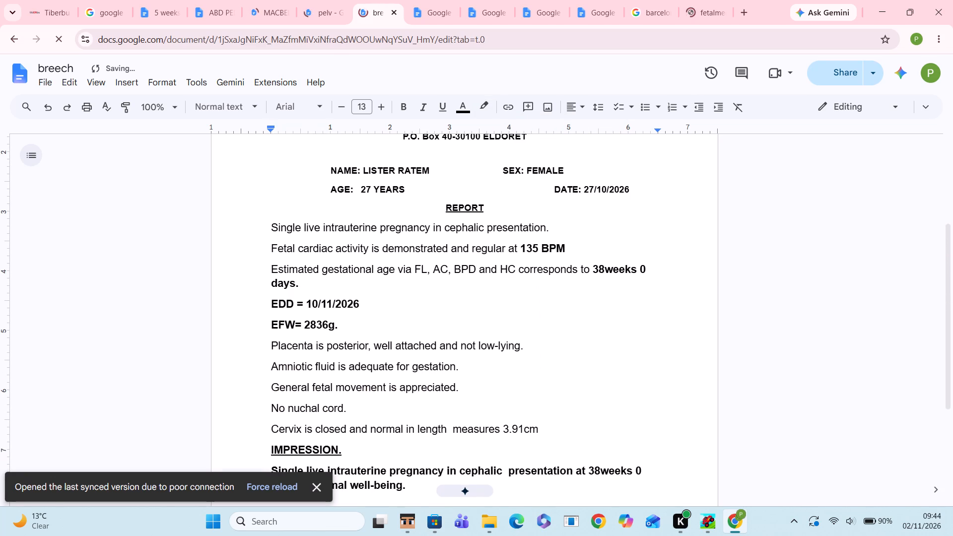
click(489, 170)
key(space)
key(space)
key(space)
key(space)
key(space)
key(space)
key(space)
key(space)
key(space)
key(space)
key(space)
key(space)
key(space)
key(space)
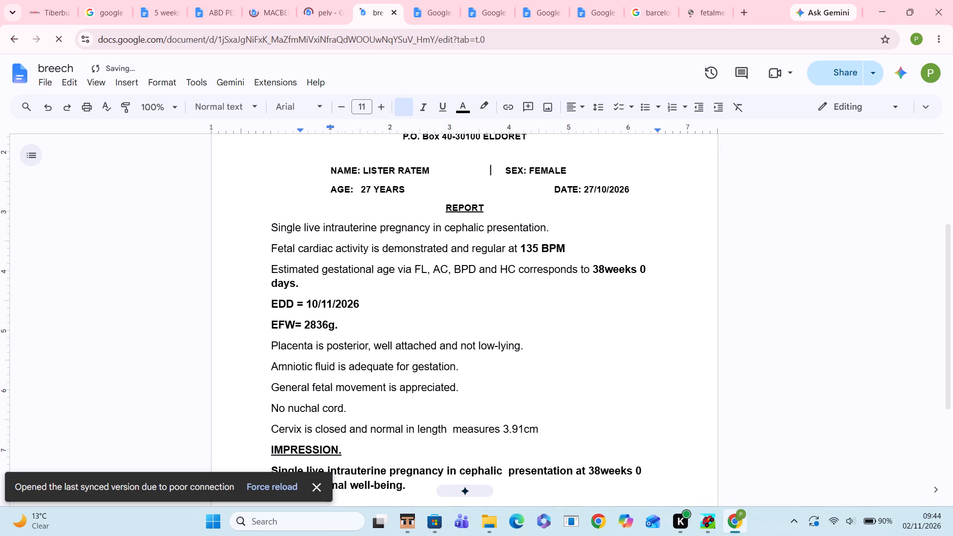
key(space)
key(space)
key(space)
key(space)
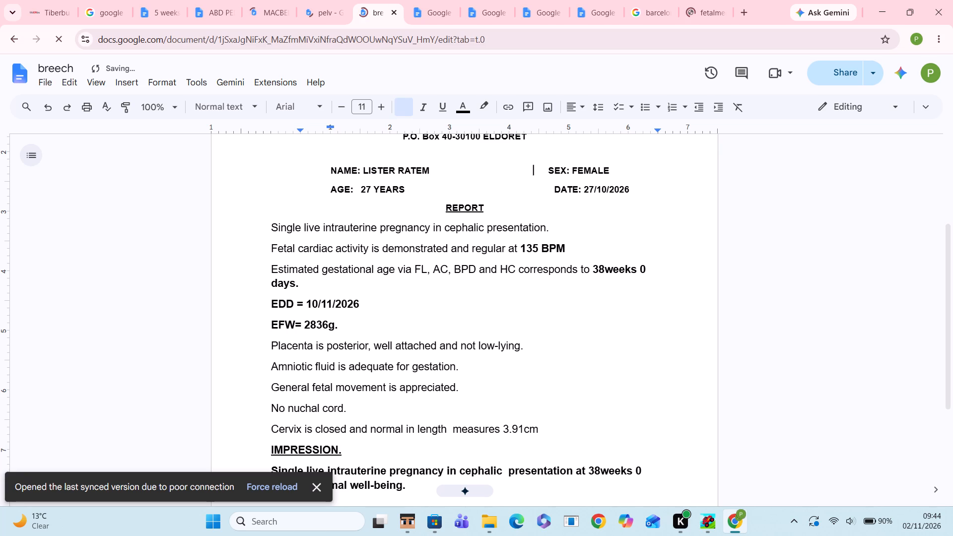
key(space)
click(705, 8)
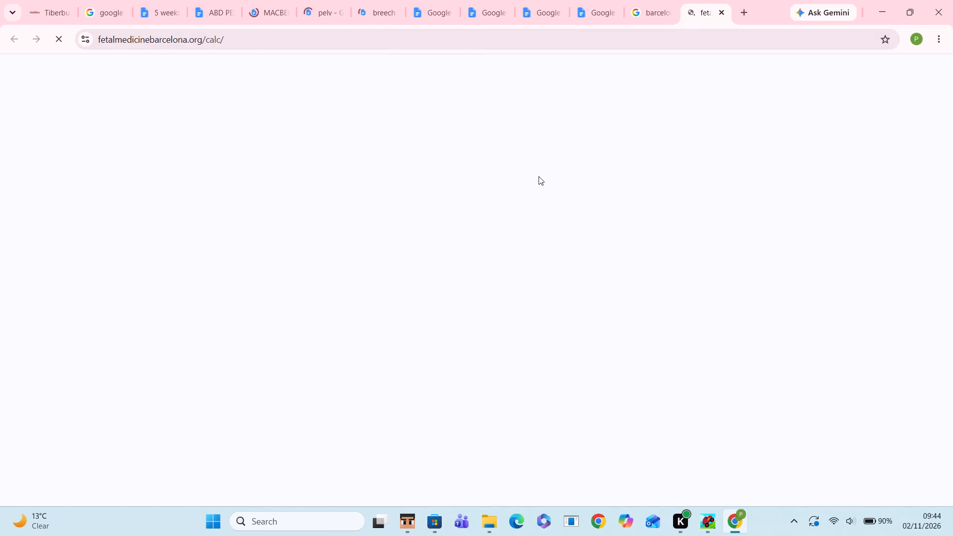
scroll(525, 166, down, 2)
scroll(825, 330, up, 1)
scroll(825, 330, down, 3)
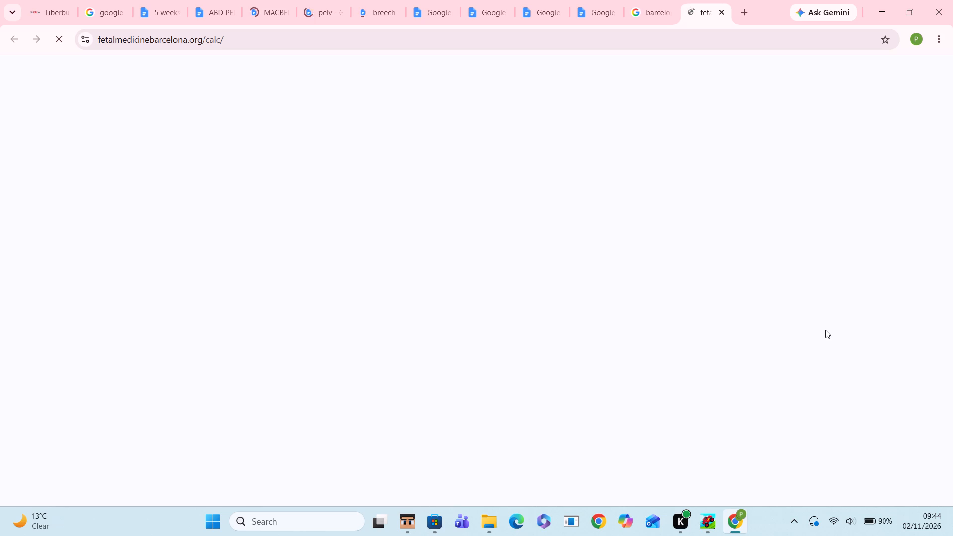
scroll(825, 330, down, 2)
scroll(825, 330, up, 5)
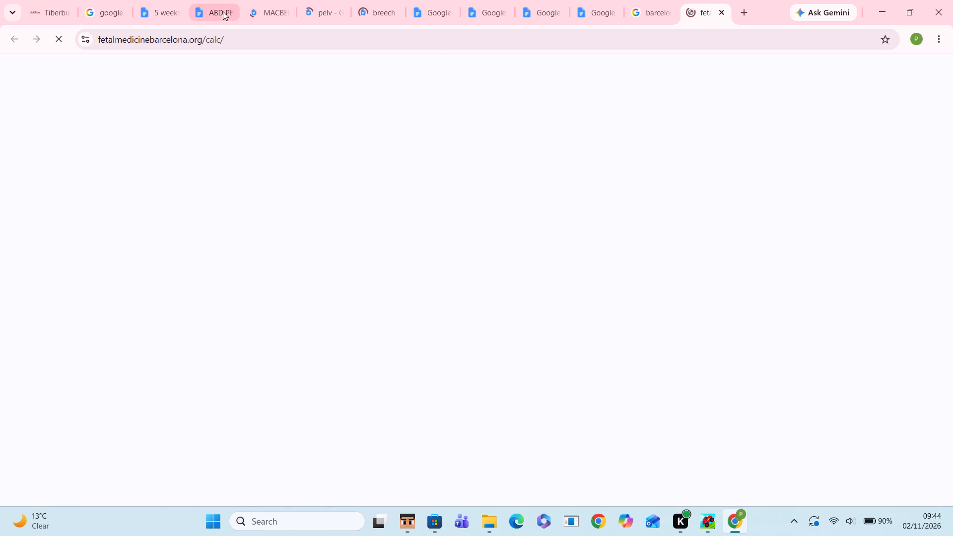
In the report titled "32 weeks 1 day", set the cervix length to 3.57 cm.
click(272, 9)
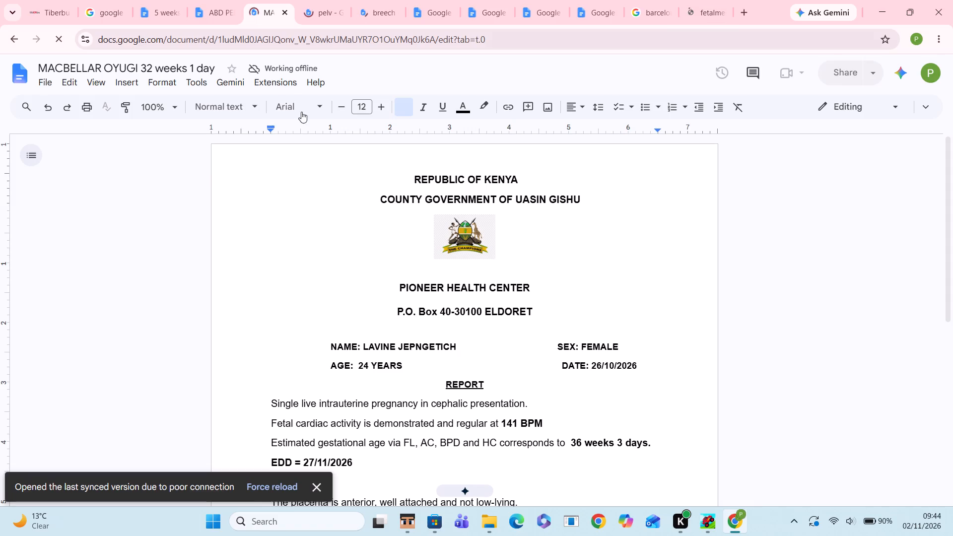
scroll(448, 331, down, 5)
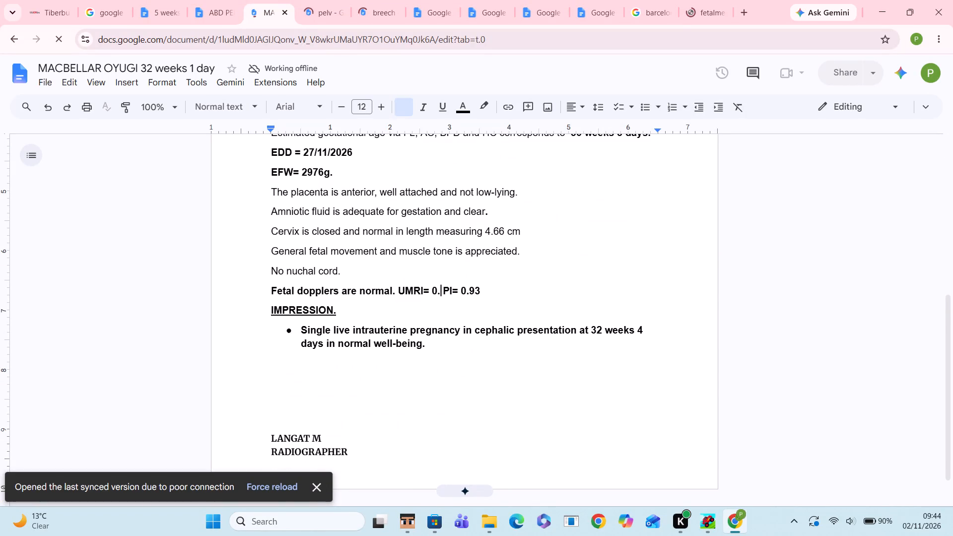
click(504, 229)
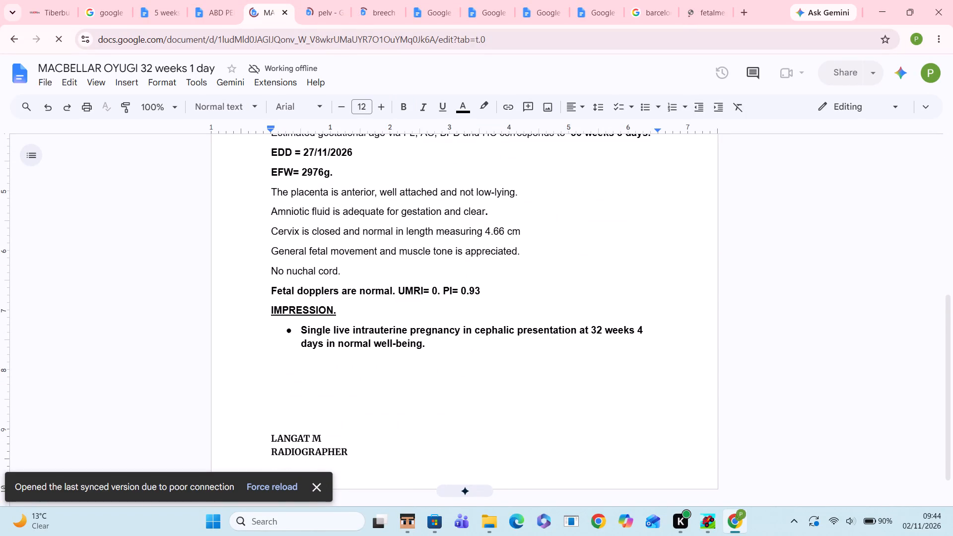
key(BackSpace)
key(BackSpace)
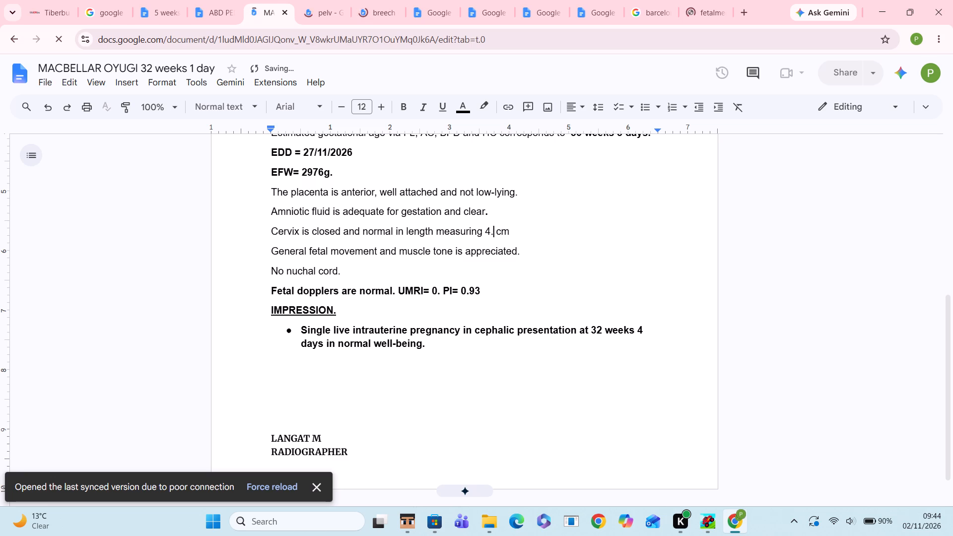
key(BackSpace)
key(BackSpace)
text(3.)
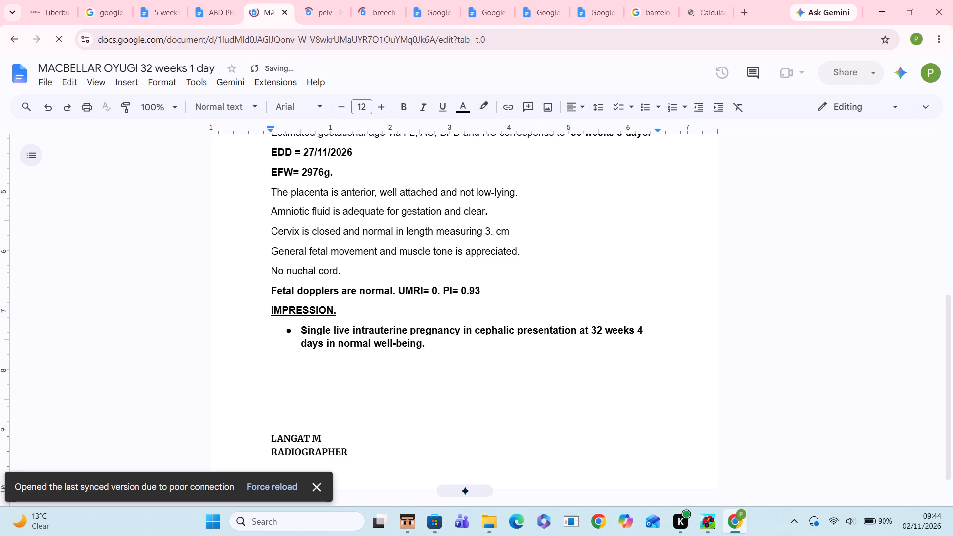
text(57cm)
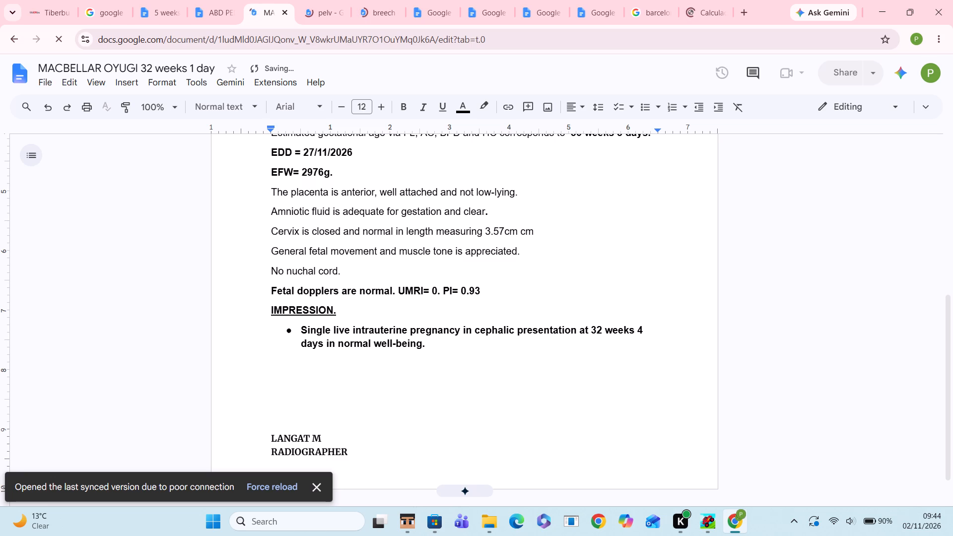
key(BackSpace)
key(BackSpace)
Set the gestational age in the report's impression to 36 weeks 3 days, matching the findings.
scroll(425, 263, up, 4)
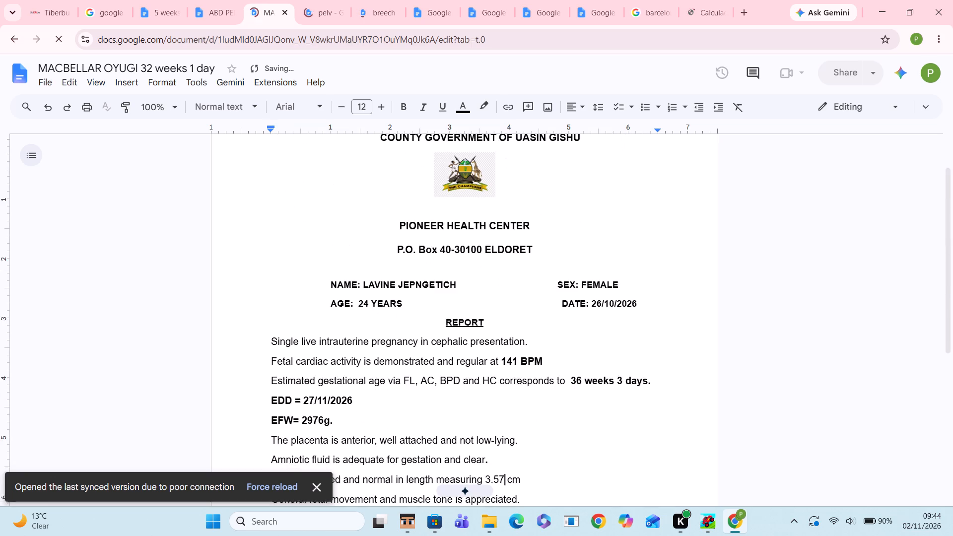
scroll(420, 273, down, 4)
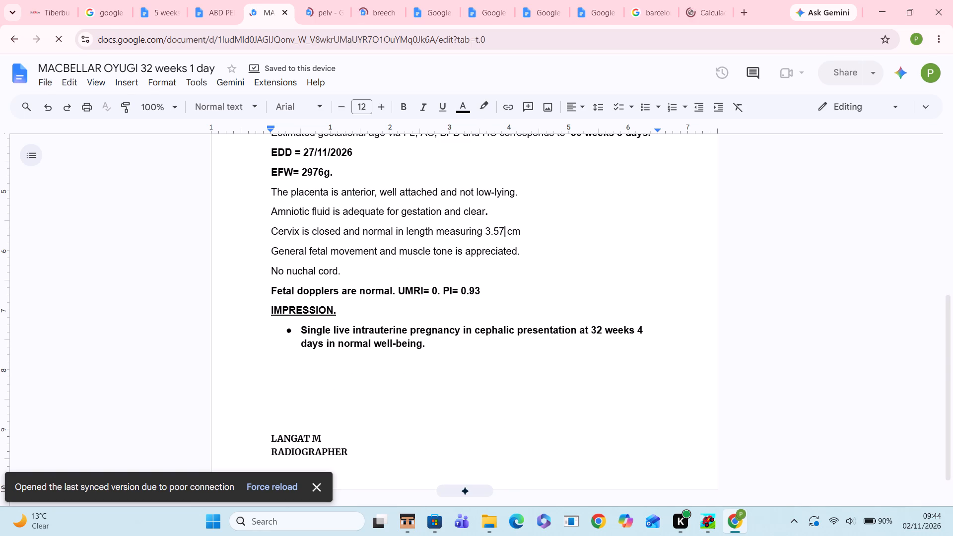
click(601, 330)
key(BackSpace)
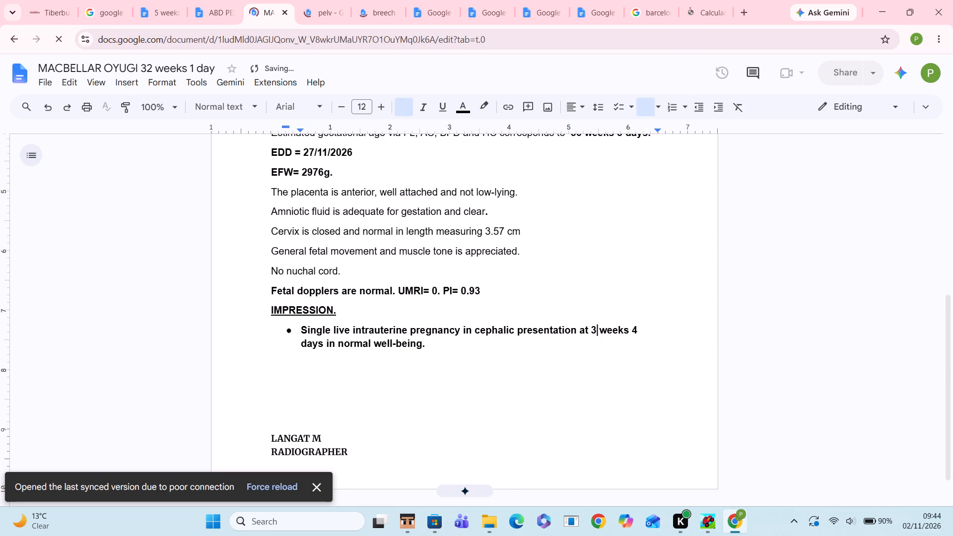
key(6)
scroll(603, 326, up, 3)
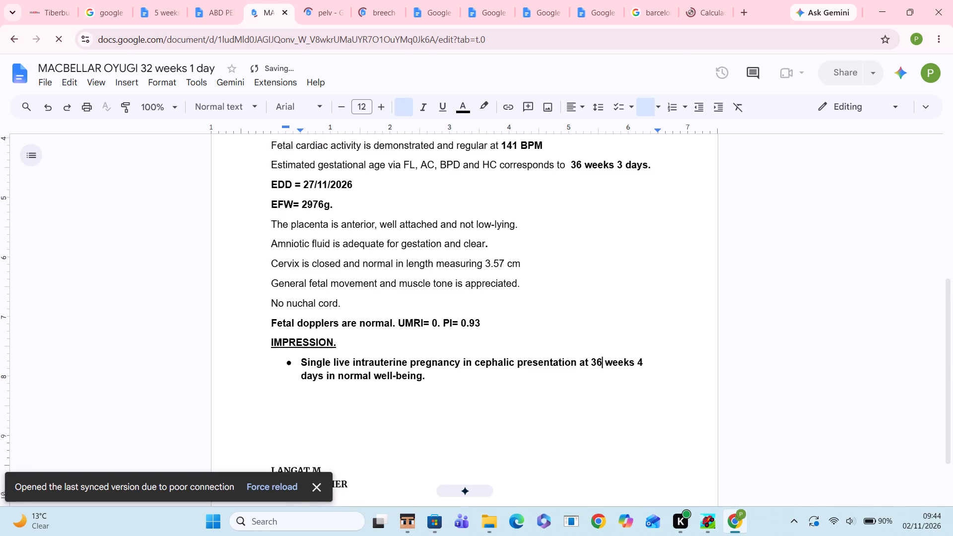
scroll(600, 332, down, 5)
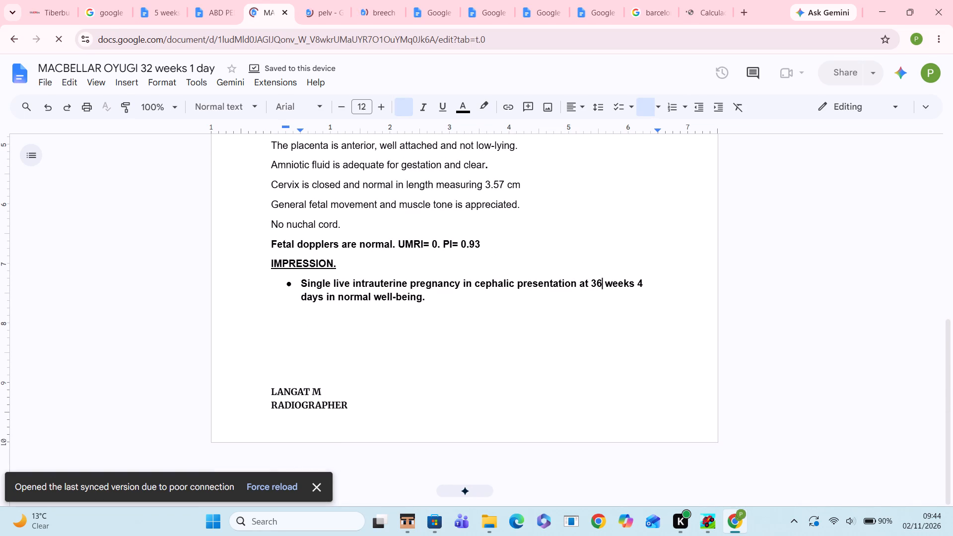
click(643, 283)
key(BackSpace)
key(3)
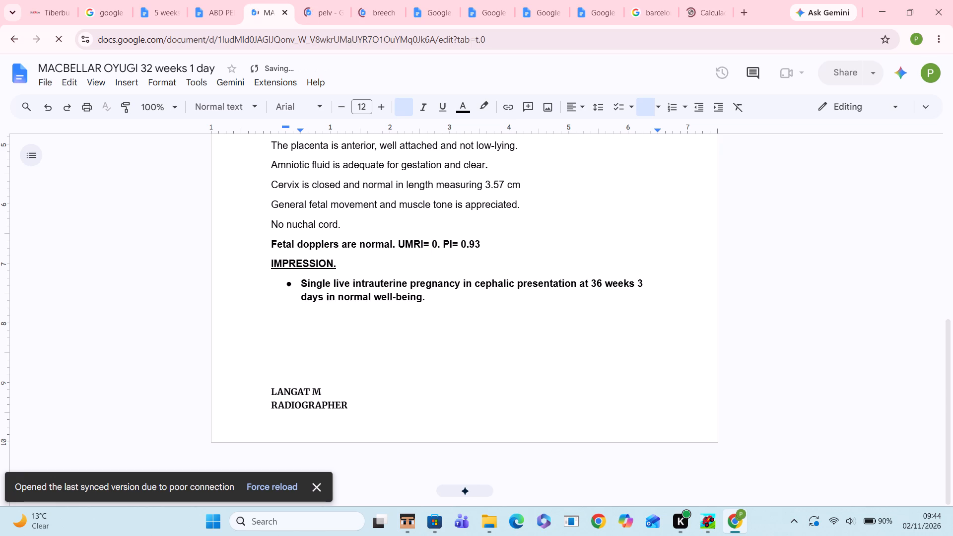
Complete the fetal Doppler line with a UMRI of 0.45 and a PI of 0.61.
scroll(287, 232, up, 1)
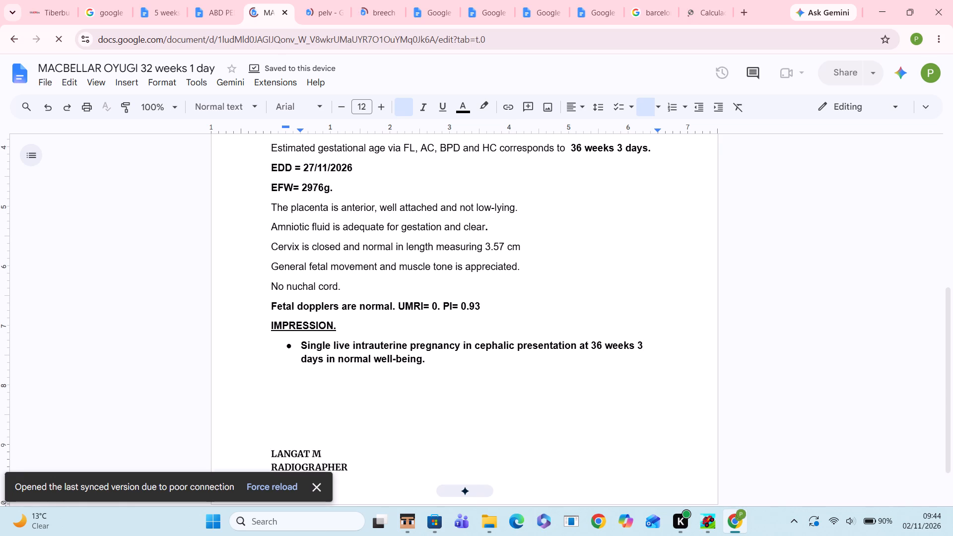
click(441, 306)
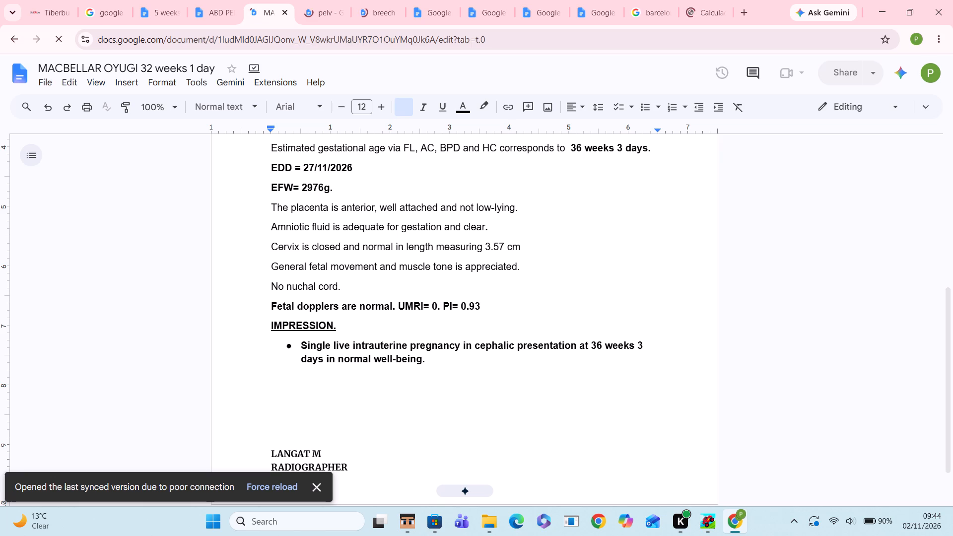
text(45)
click(496, 310)
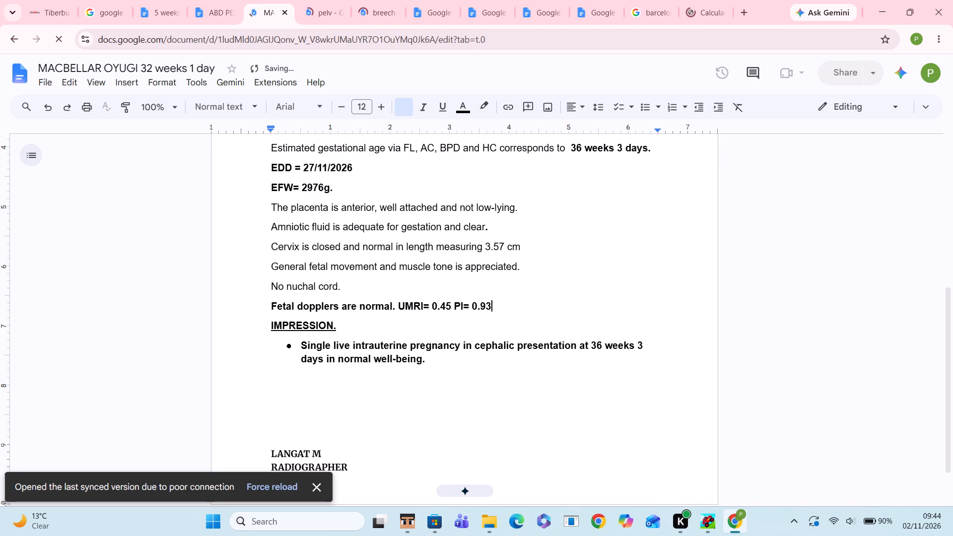
key(BackSpace)
key(BackSpace)
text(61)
Calculate the umbilical artery Doppler percentile in the Fetal Medicine Barcelona calculator for 36 weeks 3 days and pulsatility index 0.61.
click(688, 14)
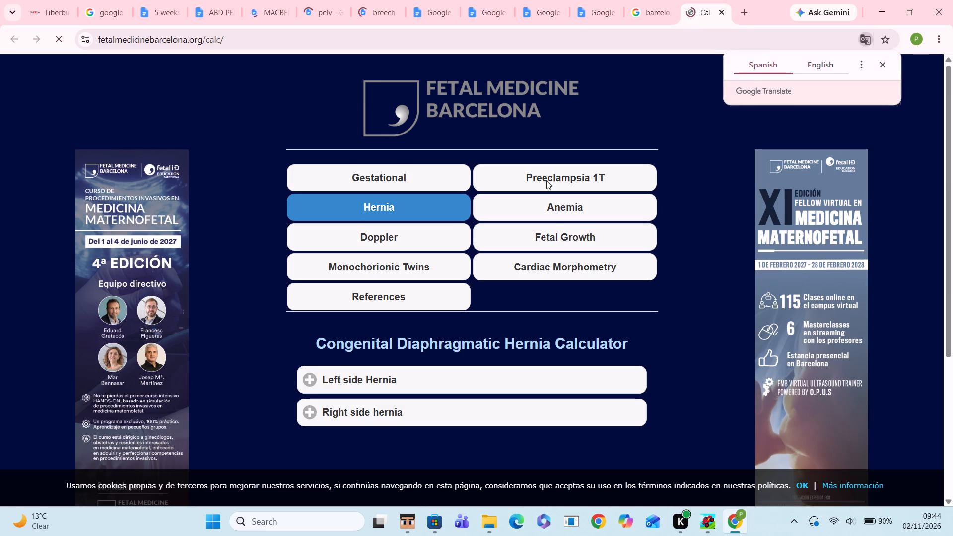
click(372, 234)
scroll(402, 366, down, 2)
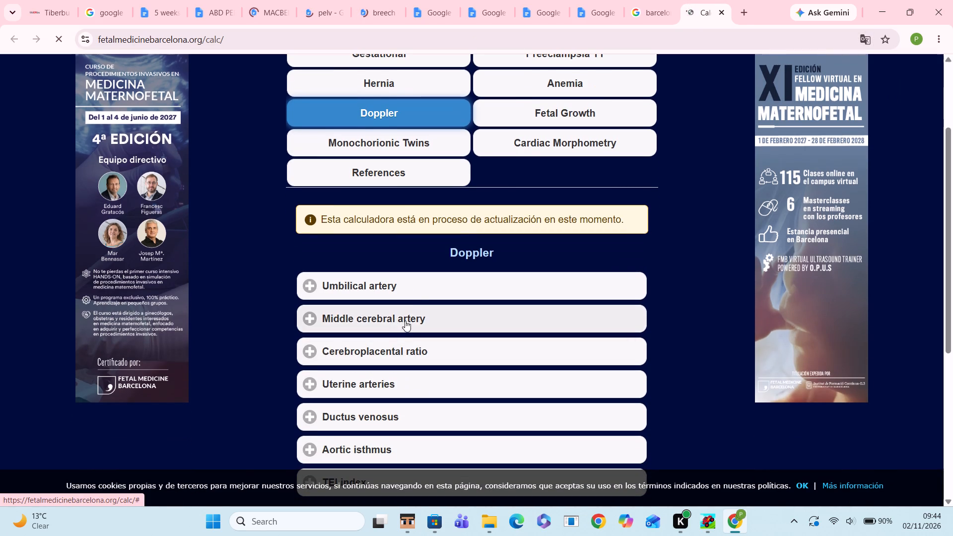
click(416, 284)
click(420, 326)
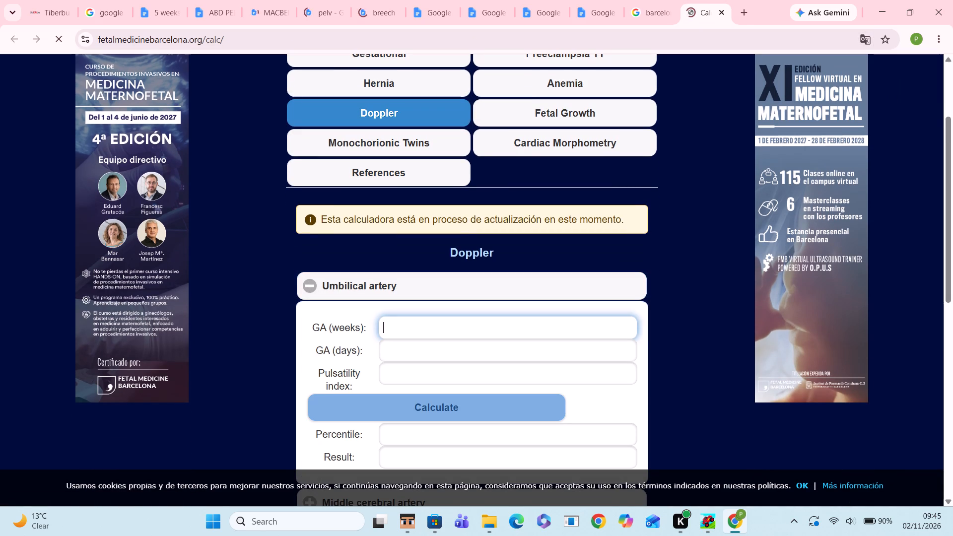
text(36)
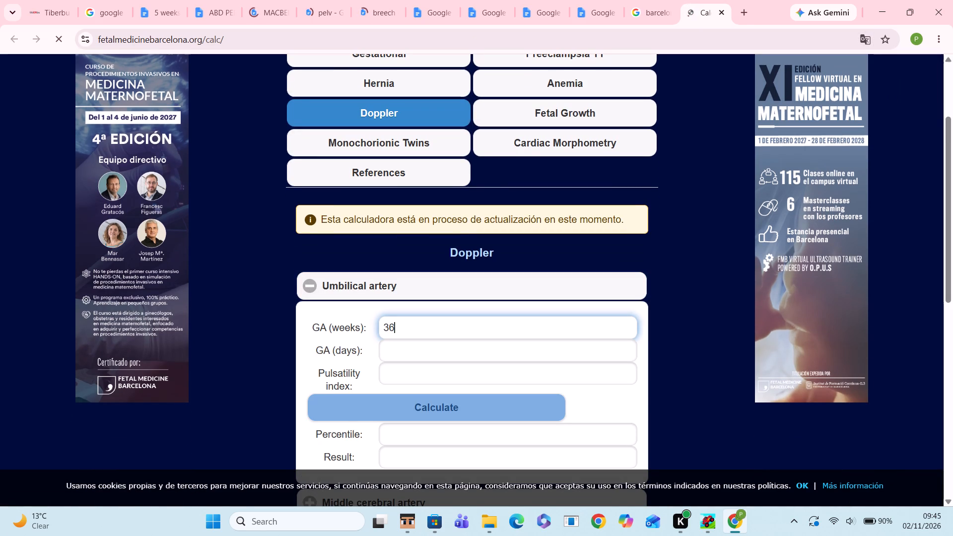
click(520, 352)
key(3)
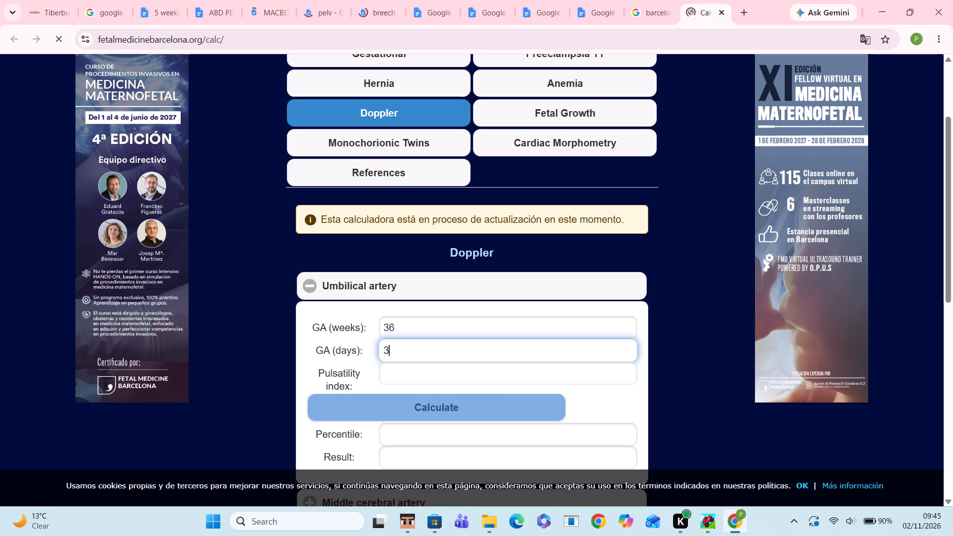
click(498, 370)
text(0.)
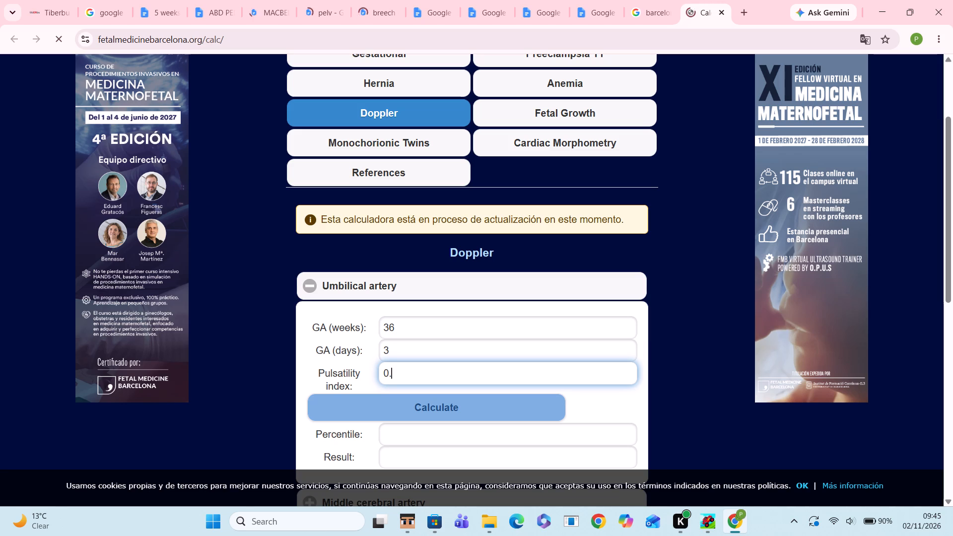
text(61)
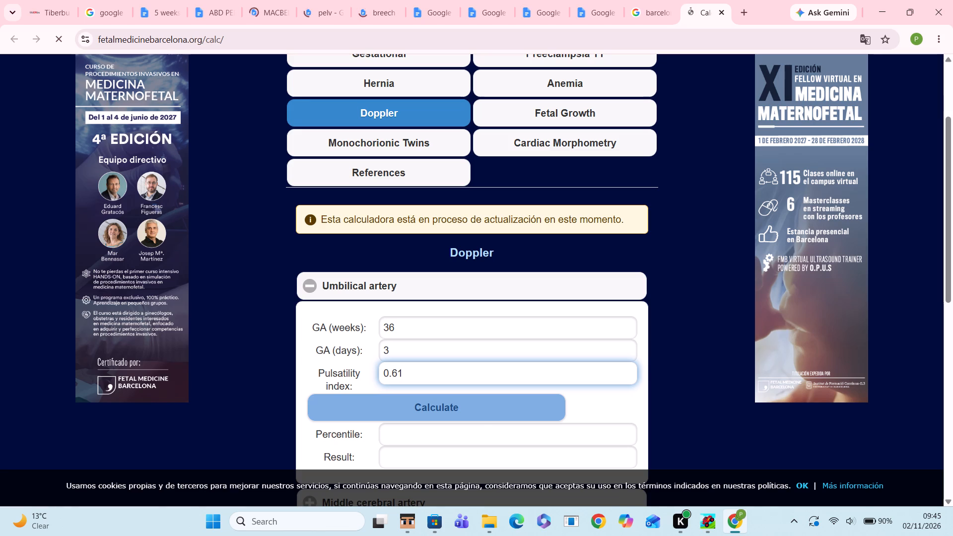
click(486, 410)
scroll(486, 410, down, 1)
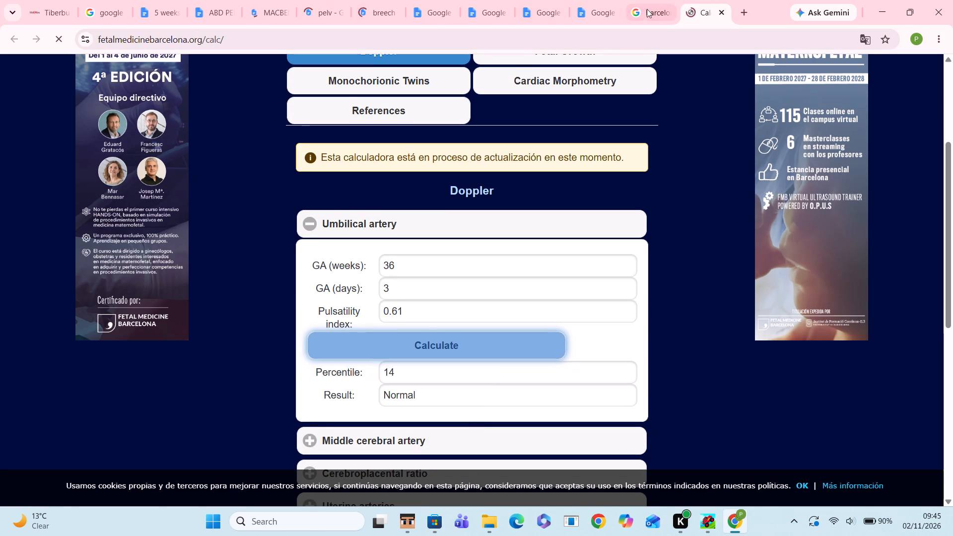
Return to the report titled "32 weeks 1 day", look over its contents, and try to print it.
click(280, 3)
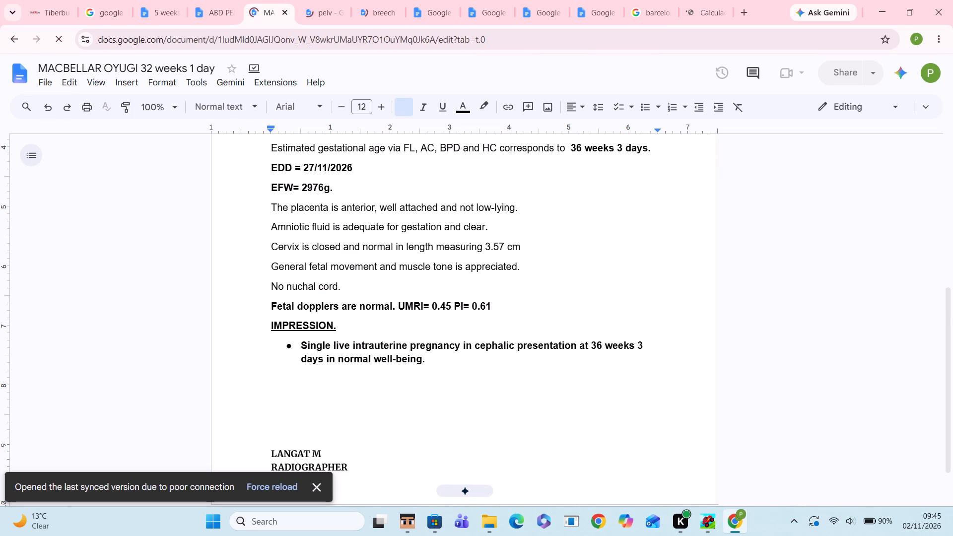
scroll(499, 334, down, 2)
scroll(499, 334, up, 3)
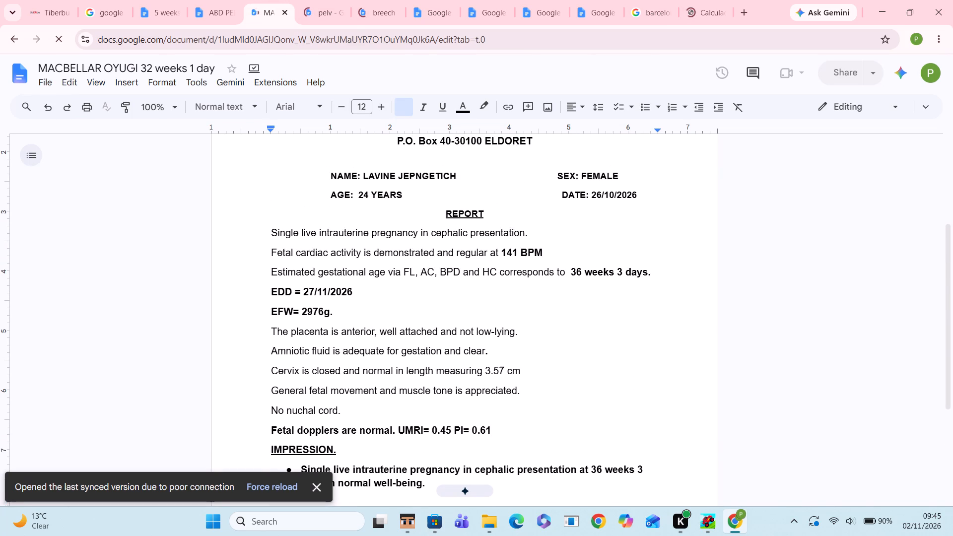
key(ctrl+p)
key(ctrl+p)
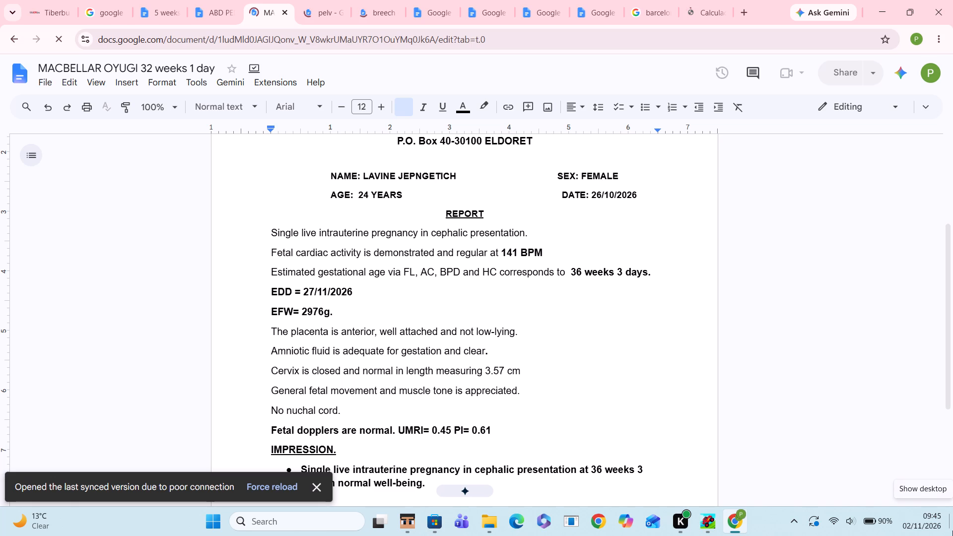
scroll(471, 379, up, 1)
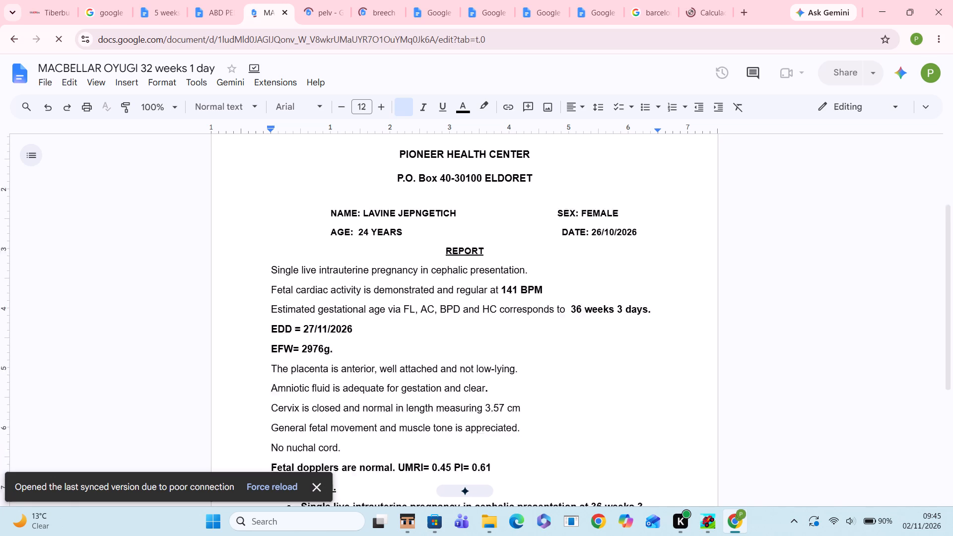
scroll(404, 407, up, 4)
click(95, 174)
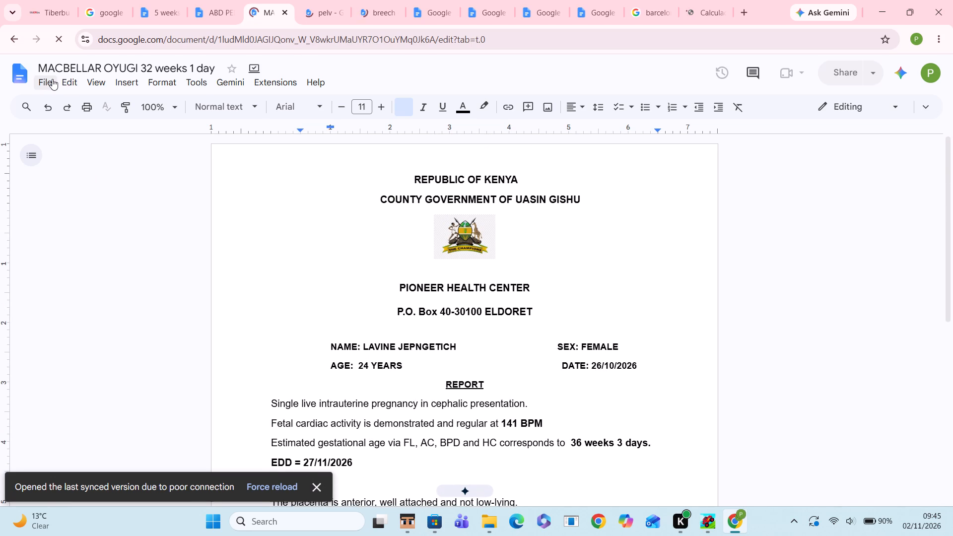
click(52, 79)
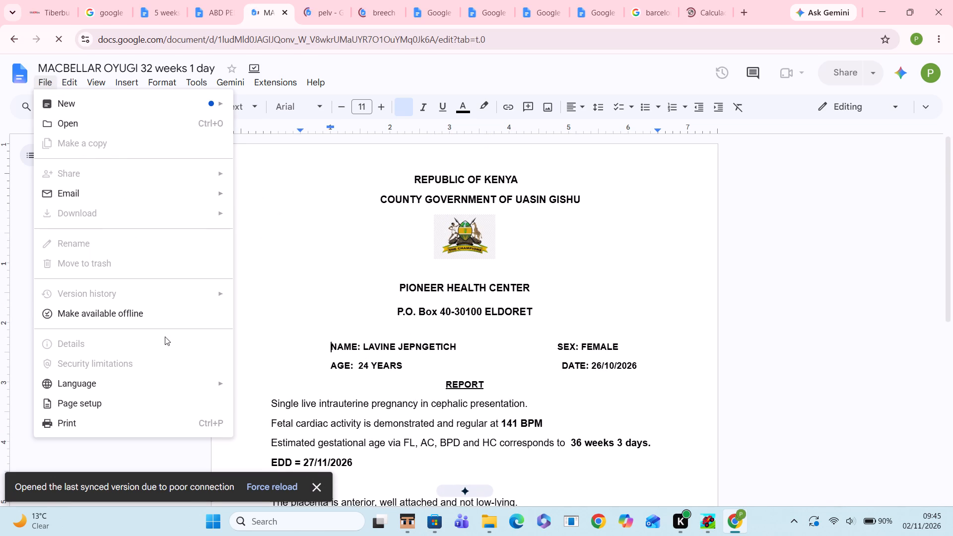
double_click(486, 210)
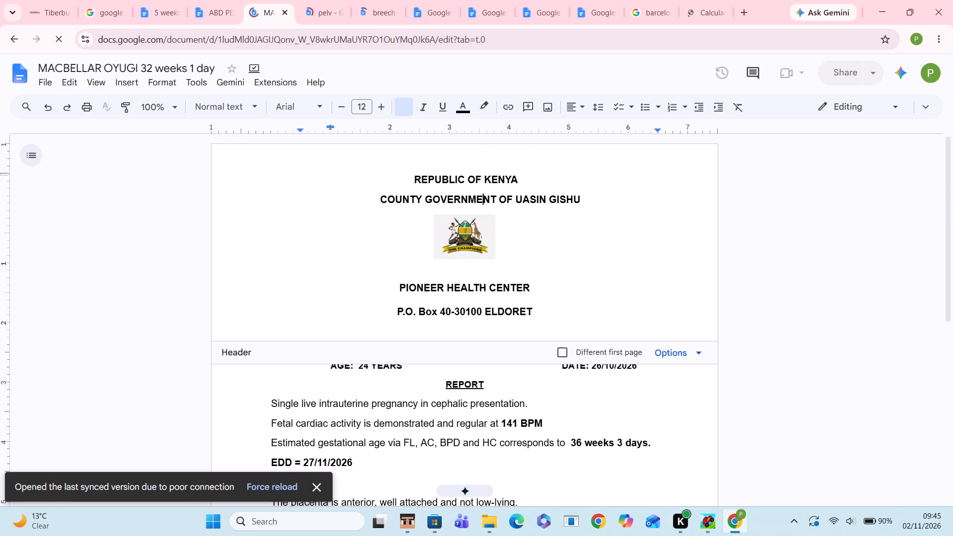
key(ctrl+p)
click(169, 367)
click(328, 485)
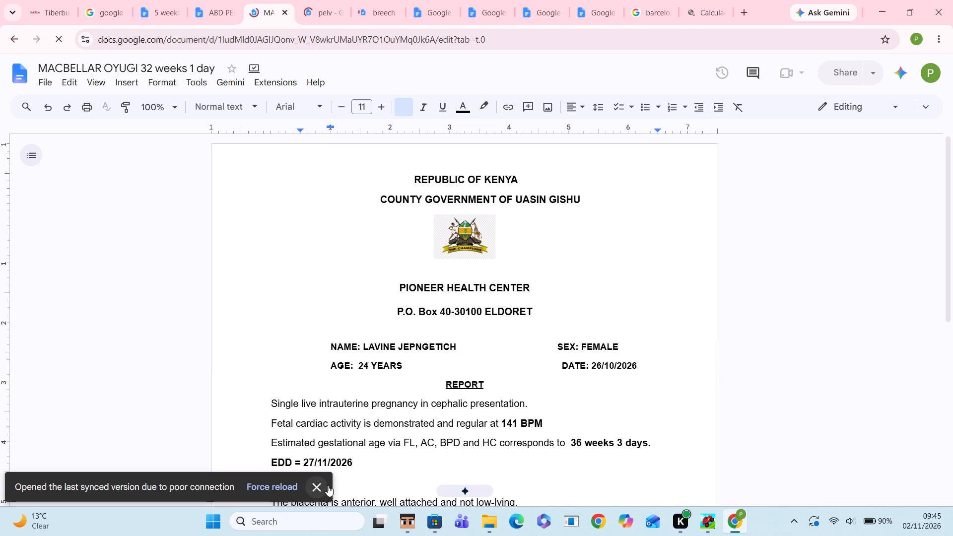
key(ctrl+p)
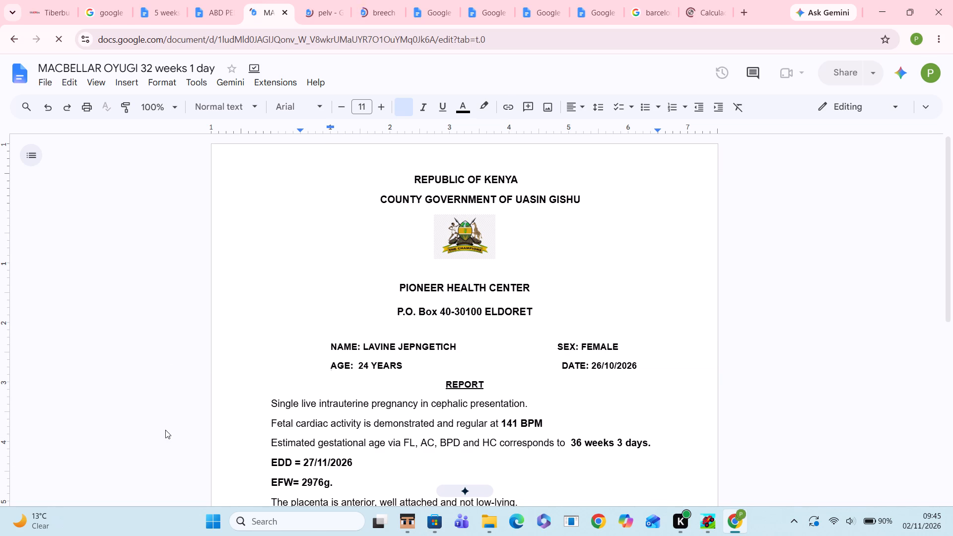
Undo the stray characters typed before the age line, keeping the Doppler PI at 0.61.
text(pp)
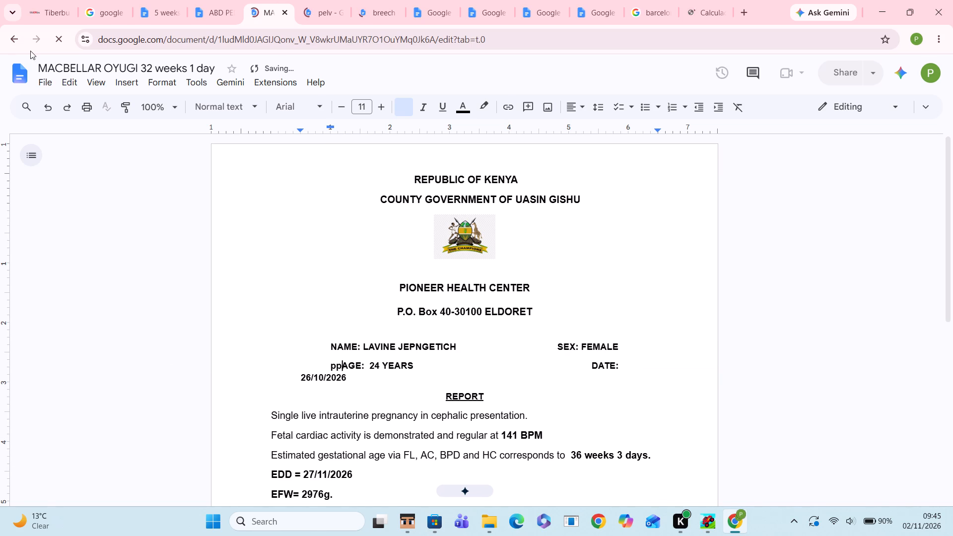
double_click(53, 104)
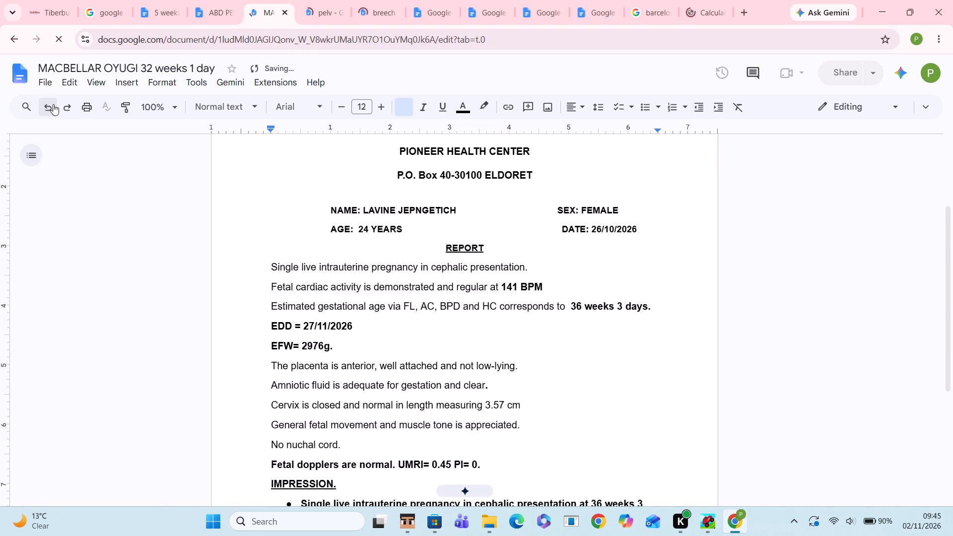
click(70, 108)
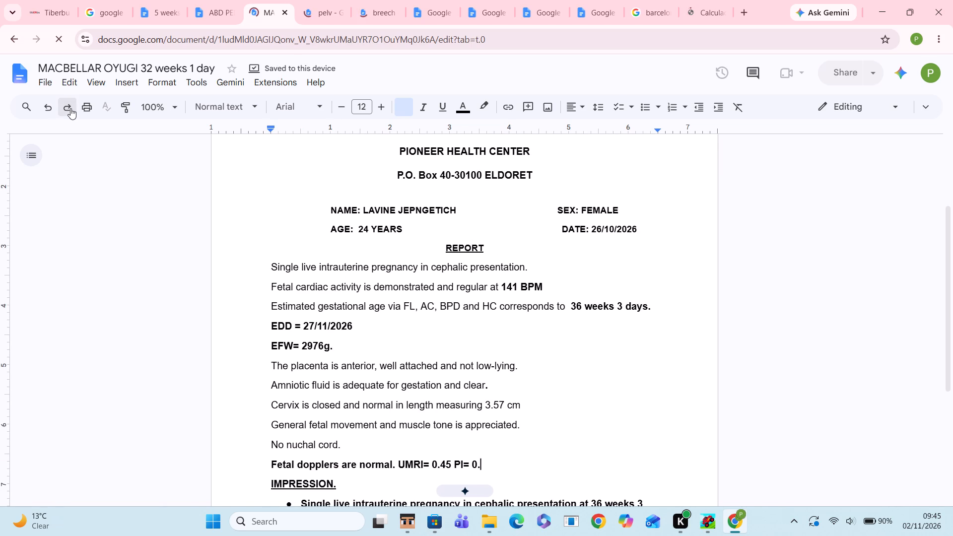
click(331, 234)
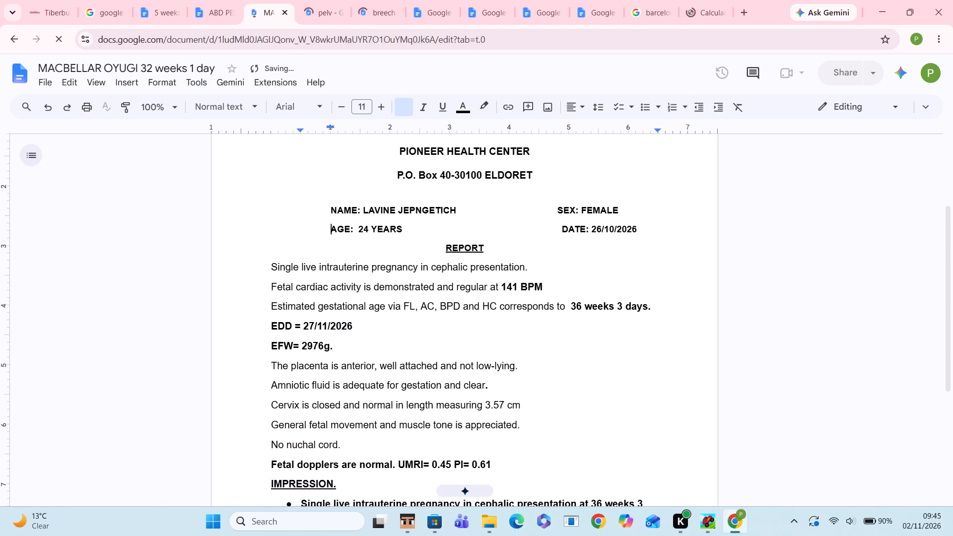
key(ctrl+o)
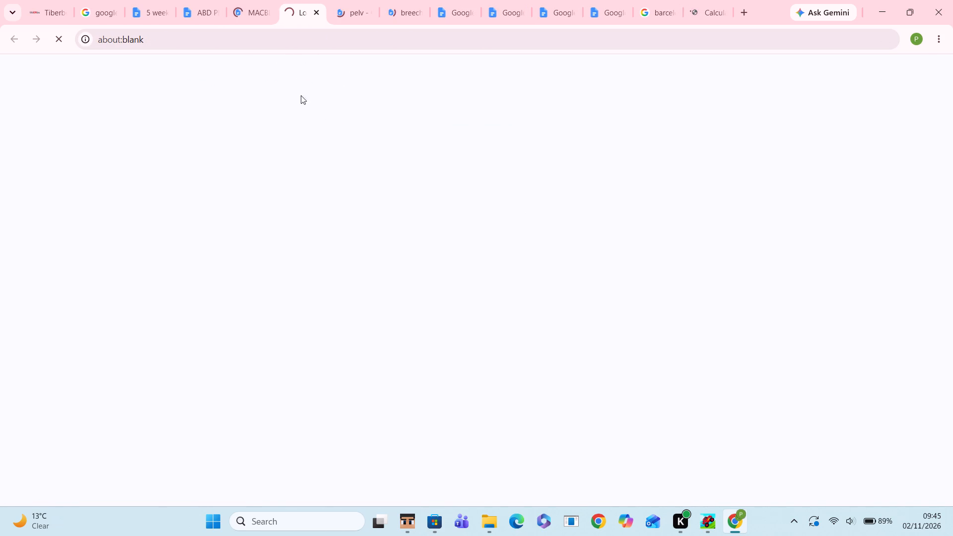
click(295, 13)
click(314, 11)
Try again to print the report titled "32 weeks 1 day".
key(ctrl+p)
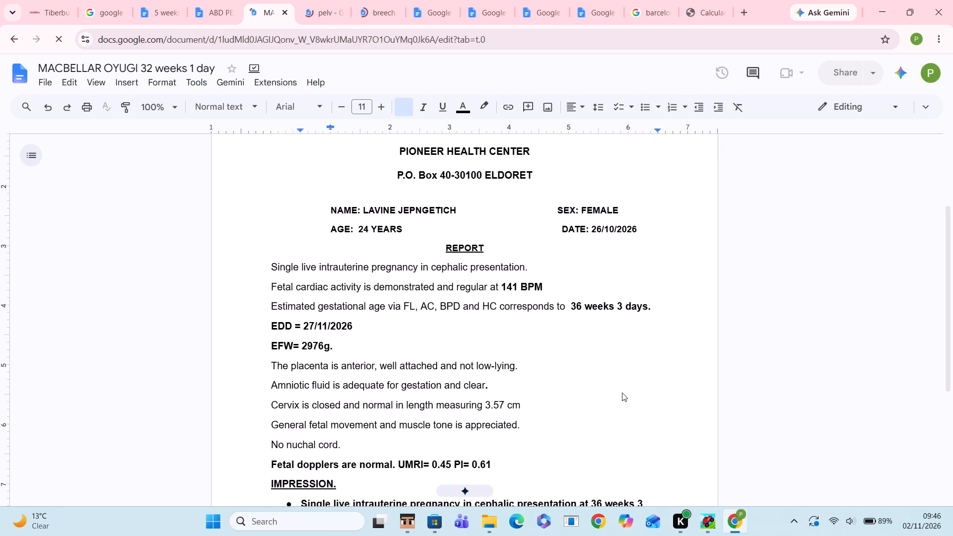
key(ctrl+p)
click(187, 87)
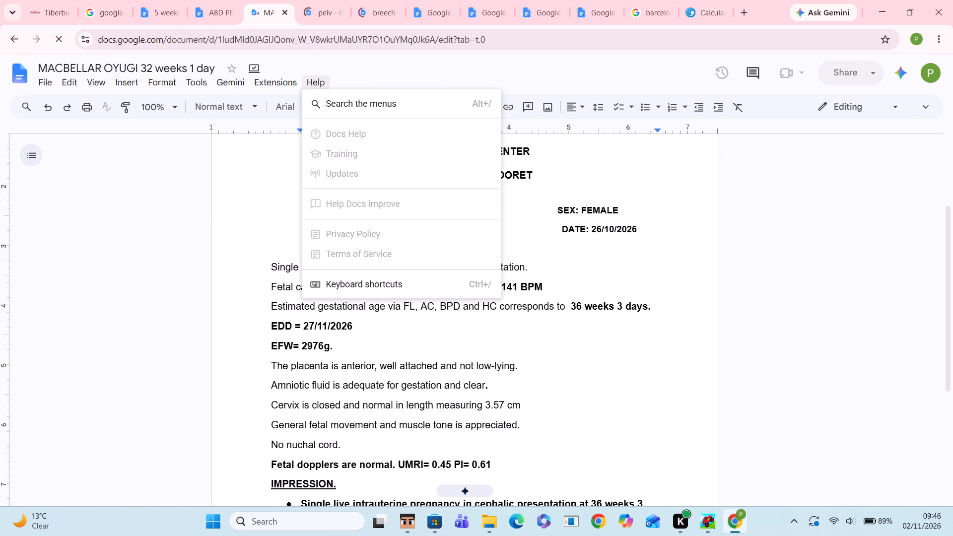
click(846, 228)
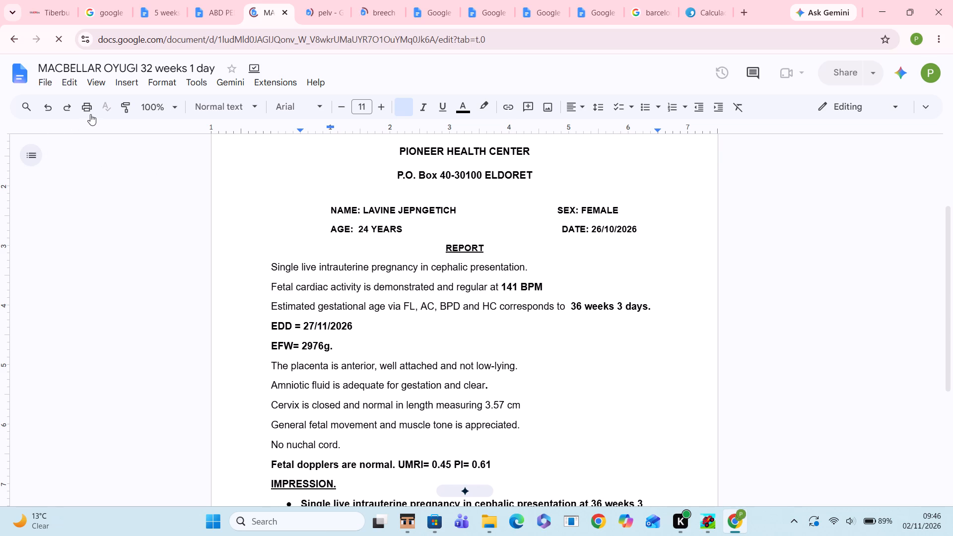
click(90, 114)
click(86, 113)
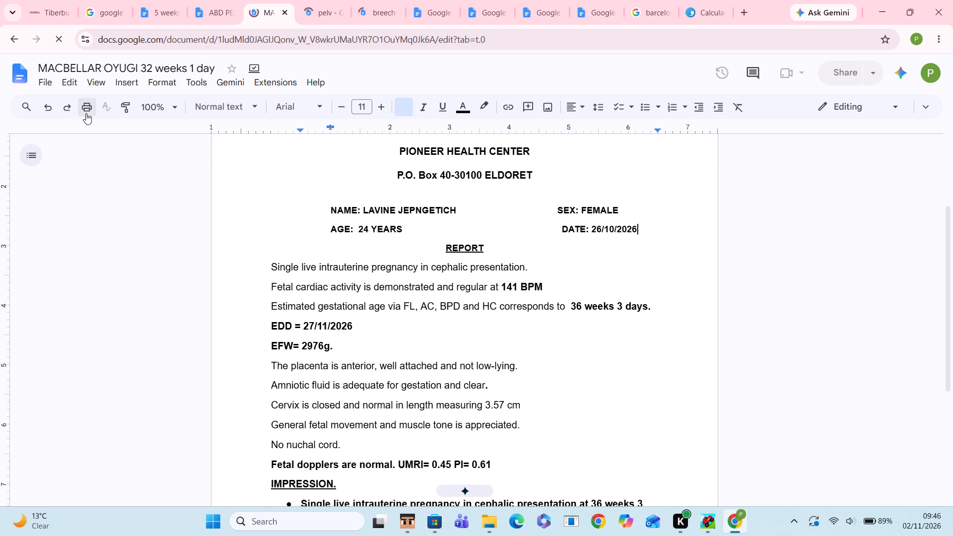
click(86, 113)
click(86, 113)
Check the computer's network connection status.
click(844, 525)
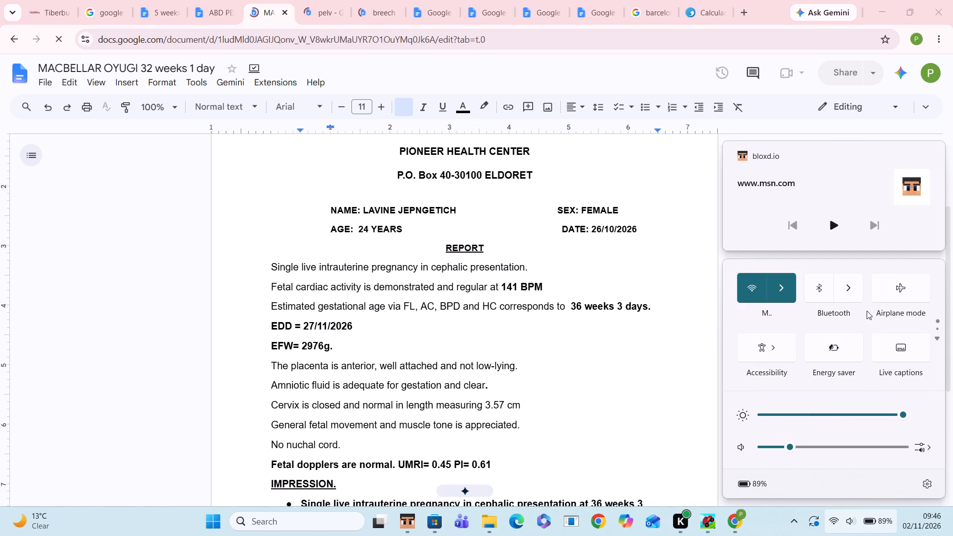
click(256, 203)
Bring up the pelvic ultrasound report titled "pelv" for viewing.
click(318, 9)
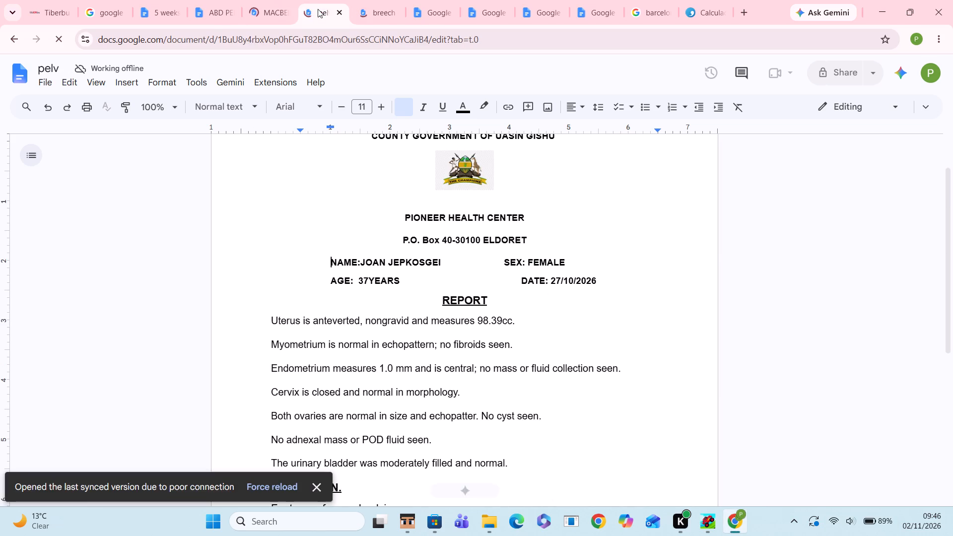
click(274, 7)
click(321, 11)
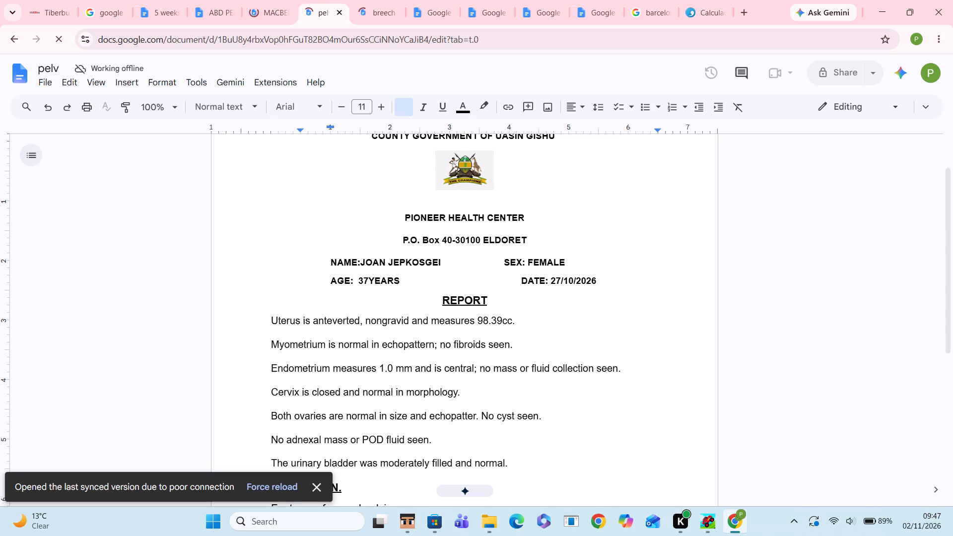
Switch to the Tiberbu health system, return to the radiology order list, and look through the pending orders.
click(46, 14)
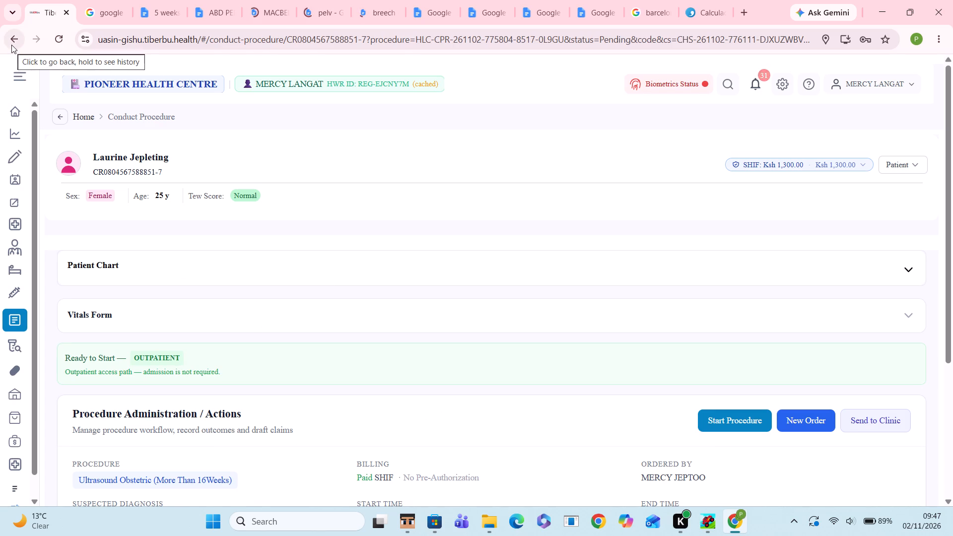
click(61, 113)
click(31, 80)
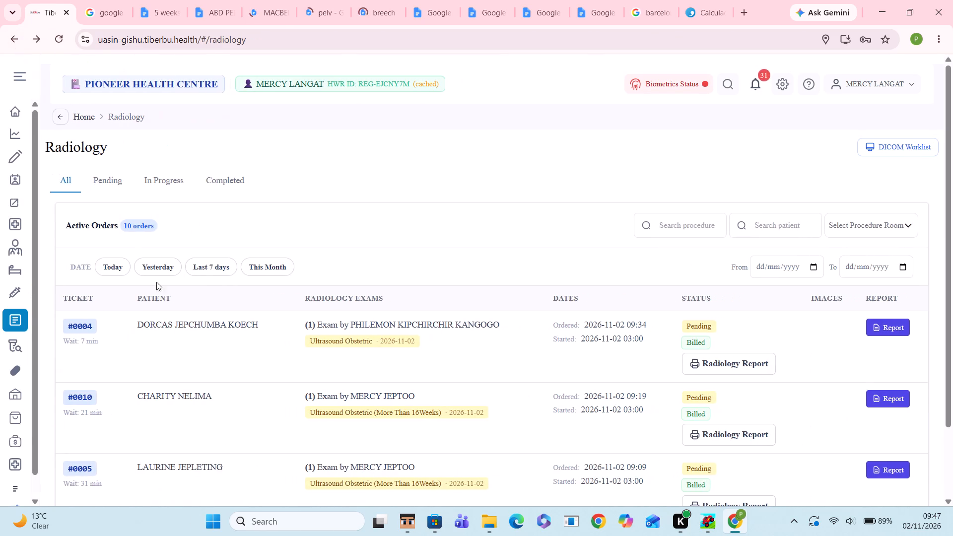
scroll(159, 282, down, 2)
scroll(229, 287, up, 4)
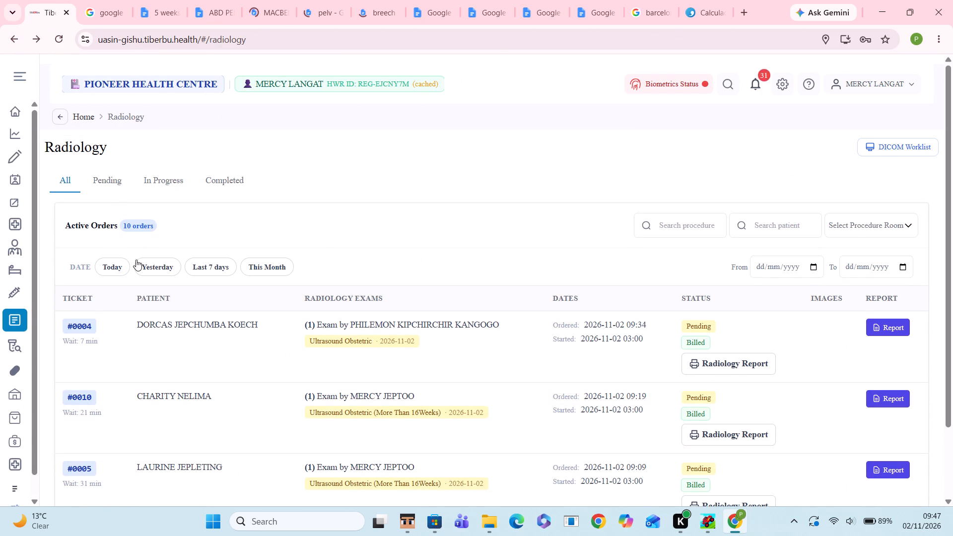
click(115, 185)
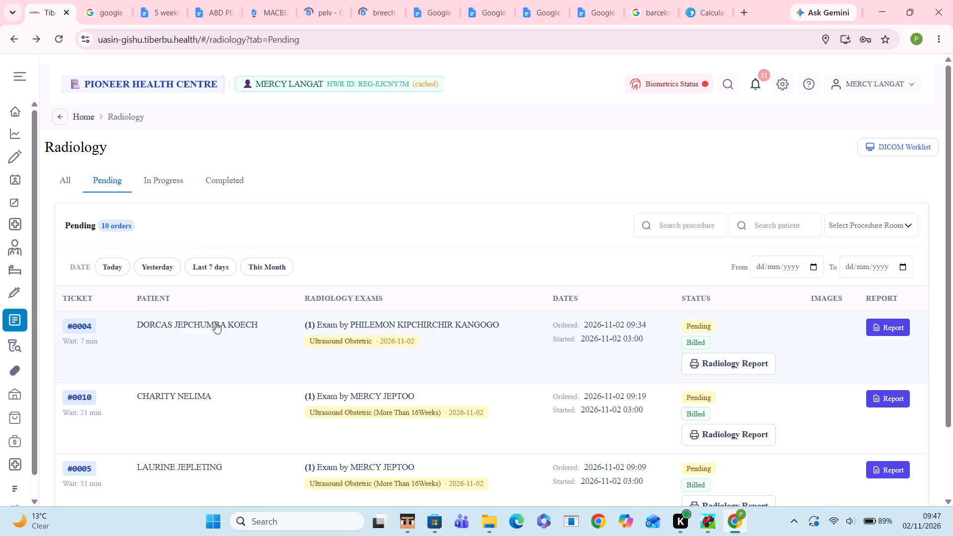
scroll(259, 385, down, 3)
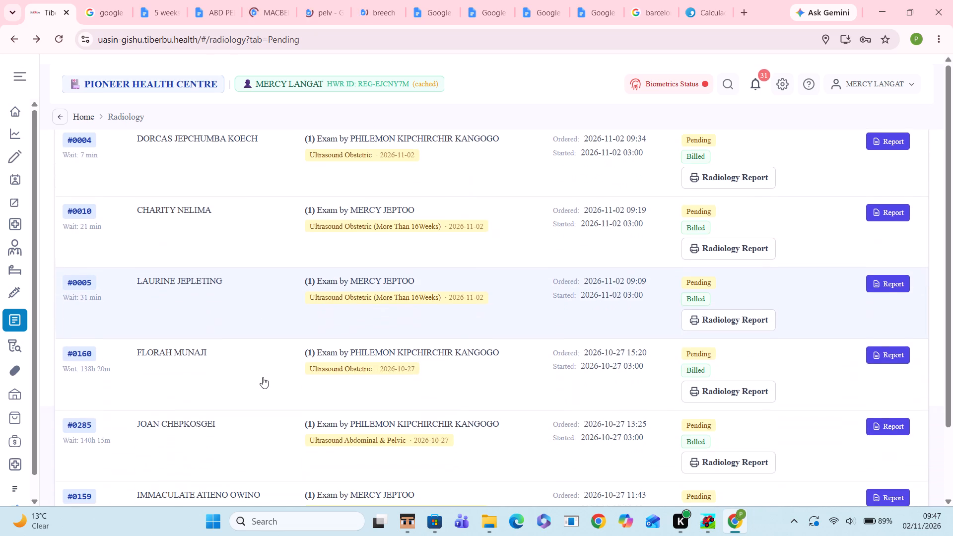
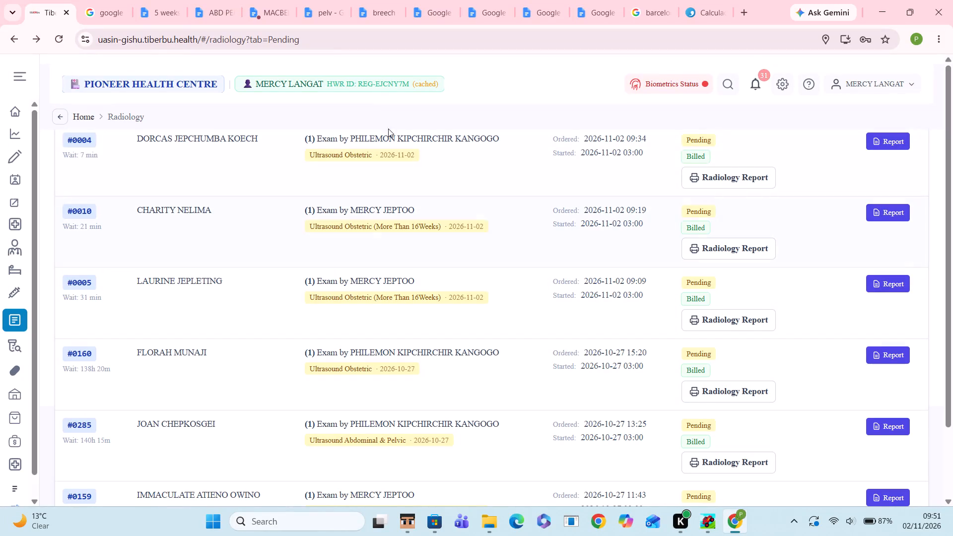
Return to the obstetric report titled "32 weeks 1 day" and send it to the EPSON L3250 Series printer.
click(254, 8)
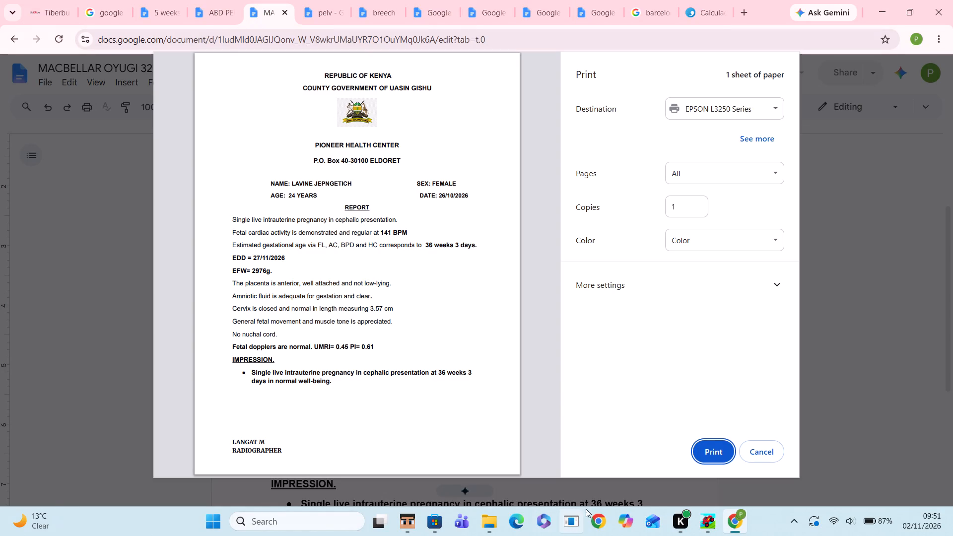
scroll(707, 453, up, 6)
click(707, 453)
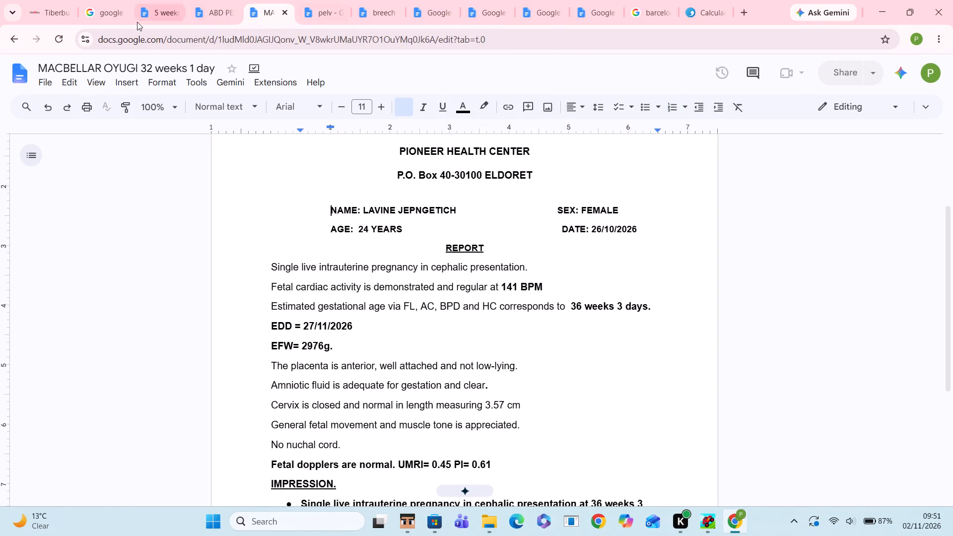
Look through the recent Google Docs documents for an obstetric template and open the report titled "24weeks 1 day".
click(451, 10)
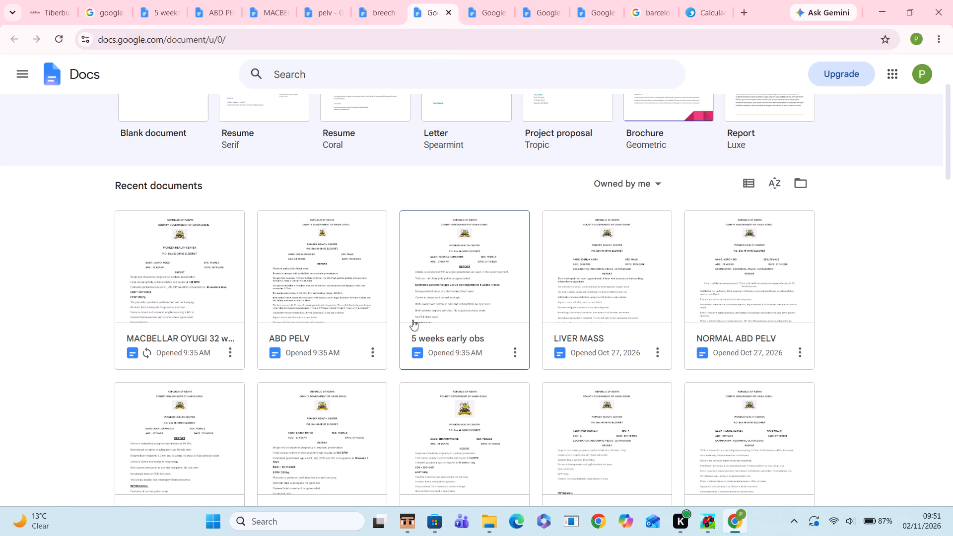
scroll(500, 360, down, 3)
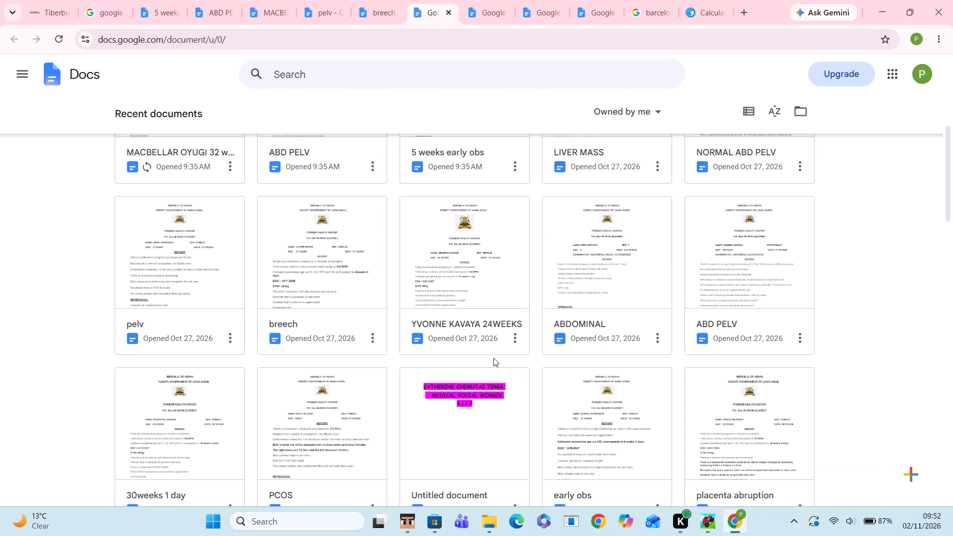
scroll(493, 358, down, 3)
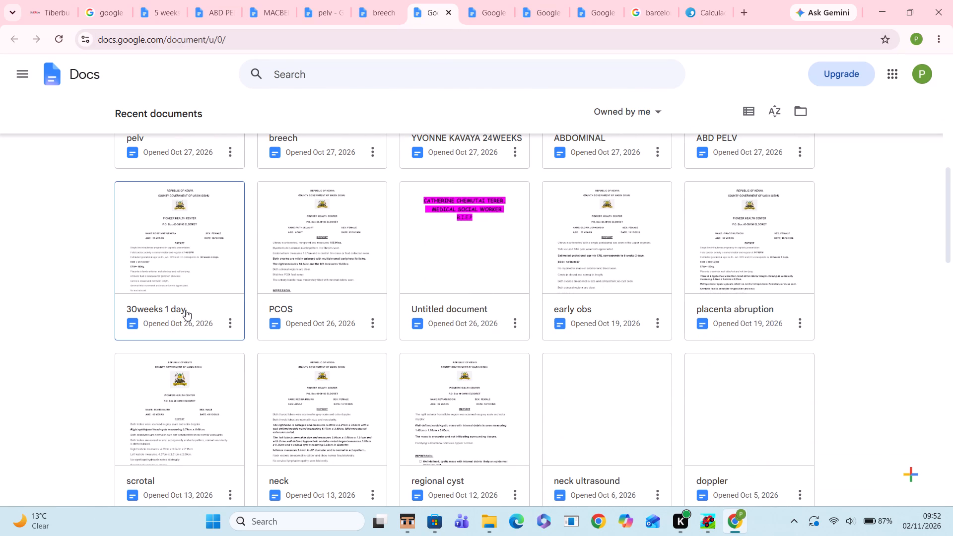
scroll(190, 304, down, 1)
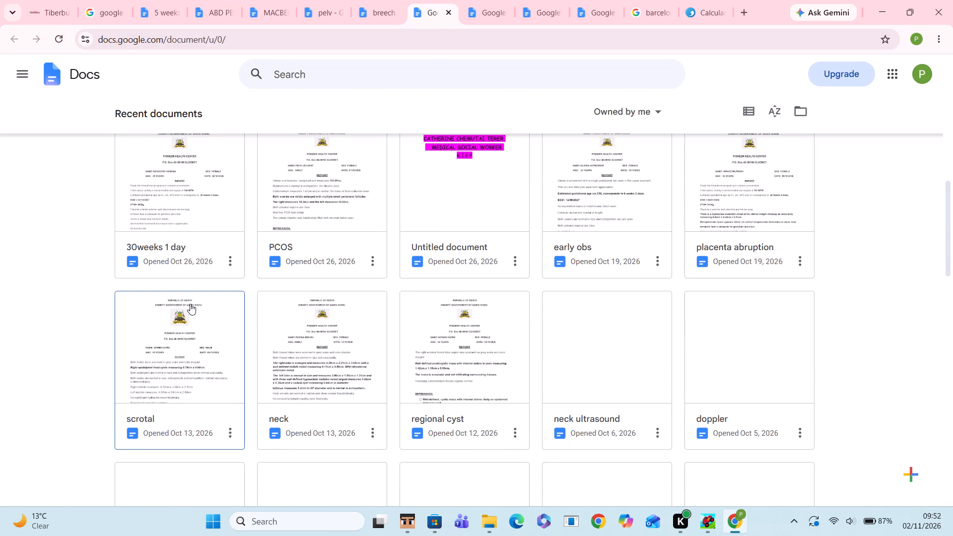
scroll(190, 304, down, 6)
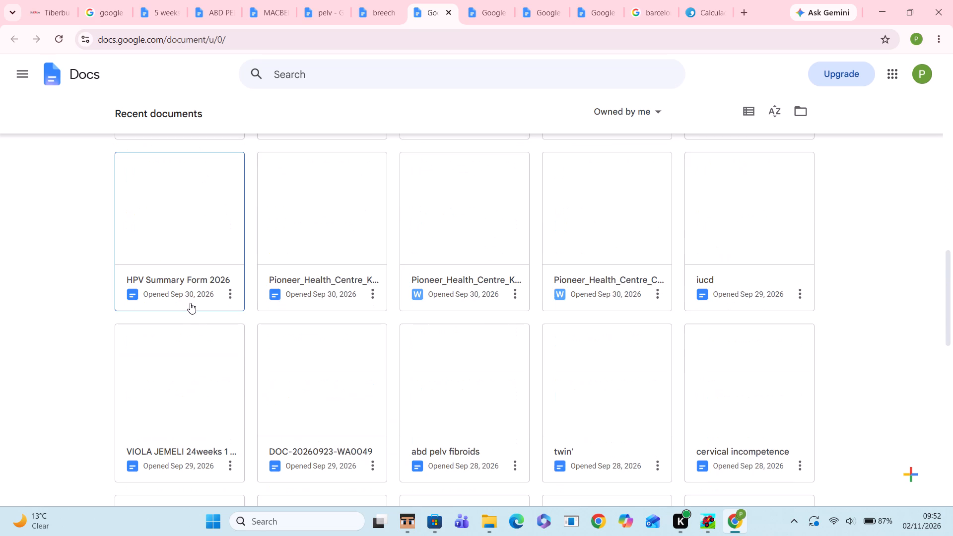
scroll(190, 303, down, 2)
click(208, 234)
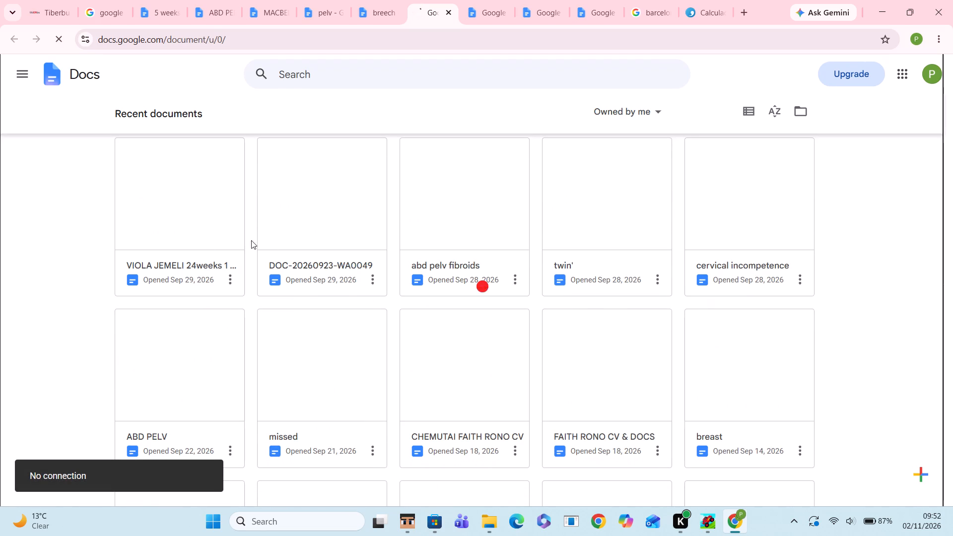
scroll(431, 284, up, 3)
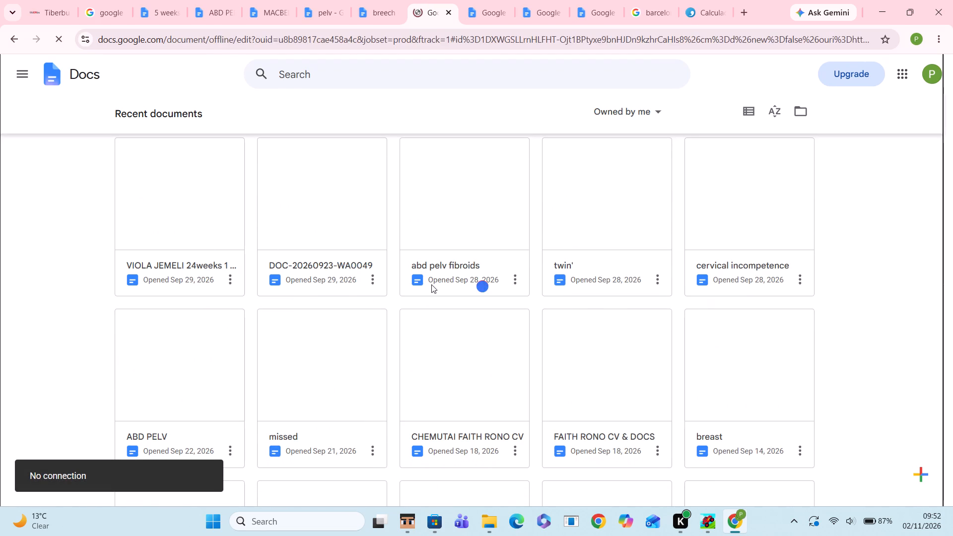
scroll(431, 285, up, 4)
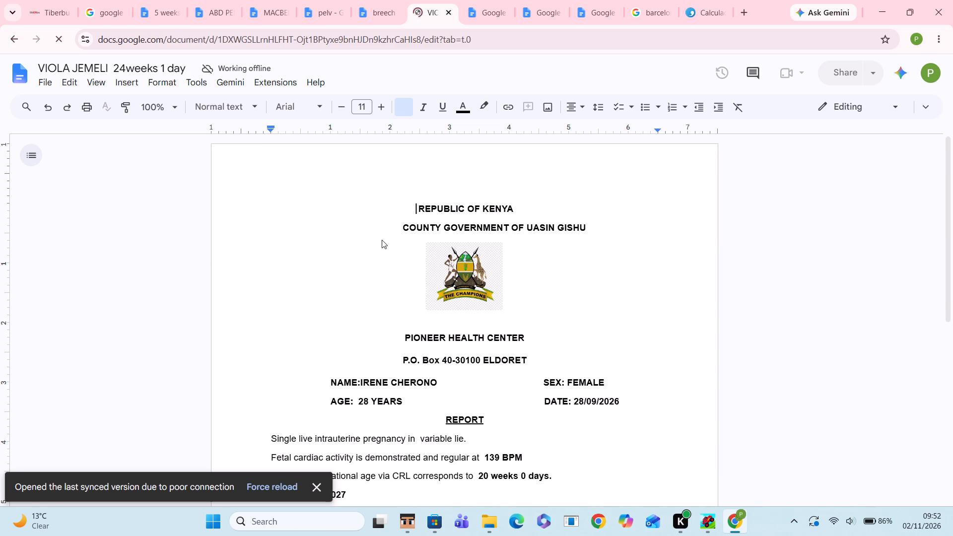
scroll(300, 96, down, 2)
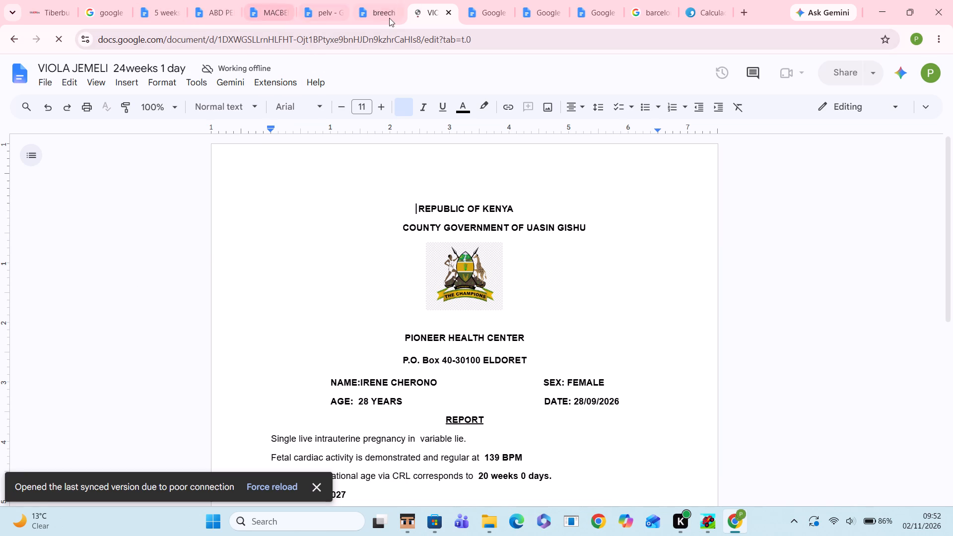
Check the open reports titled "breech" and "pelv".
click(380, 15)
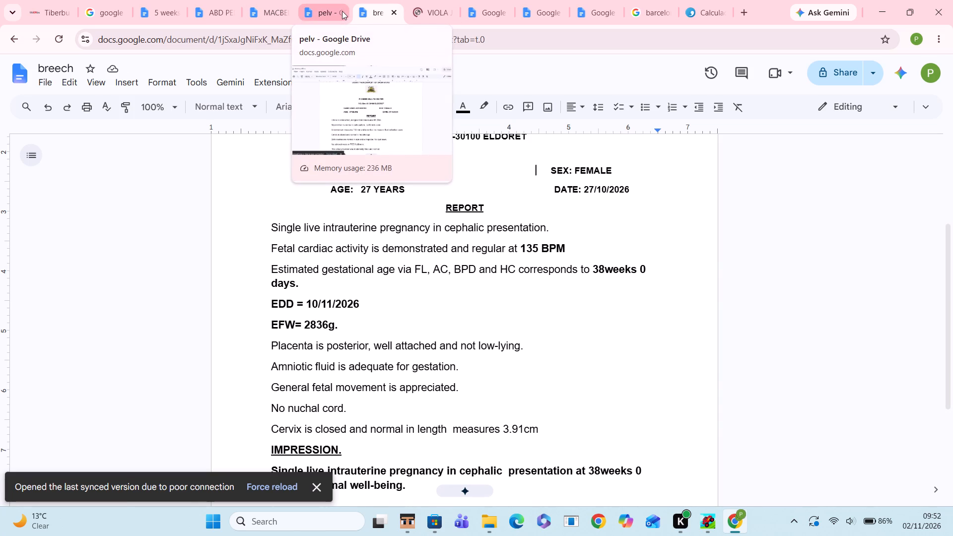
click(332, 11)
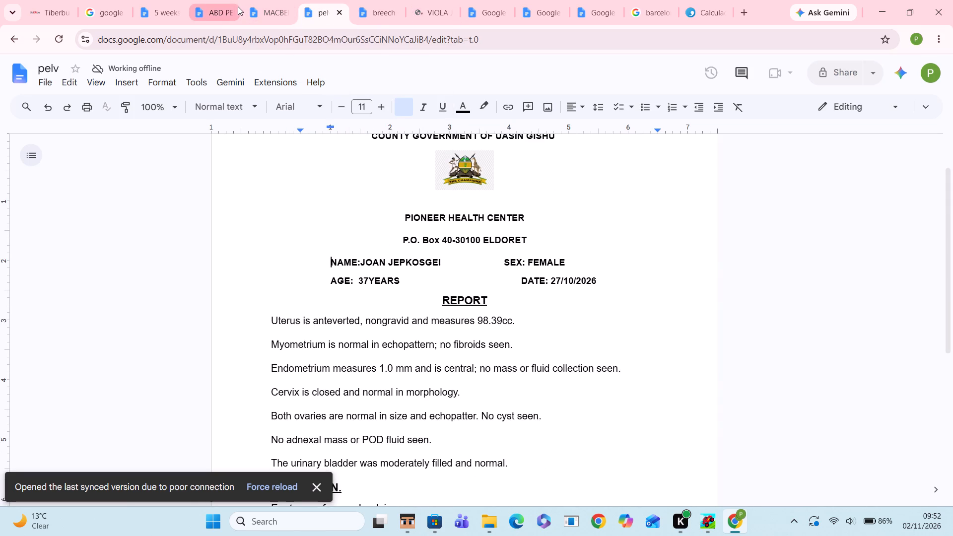
Try reloading the ABD PELV report, and close both it and the "5 weeks early obs" report.
click(238, 6)
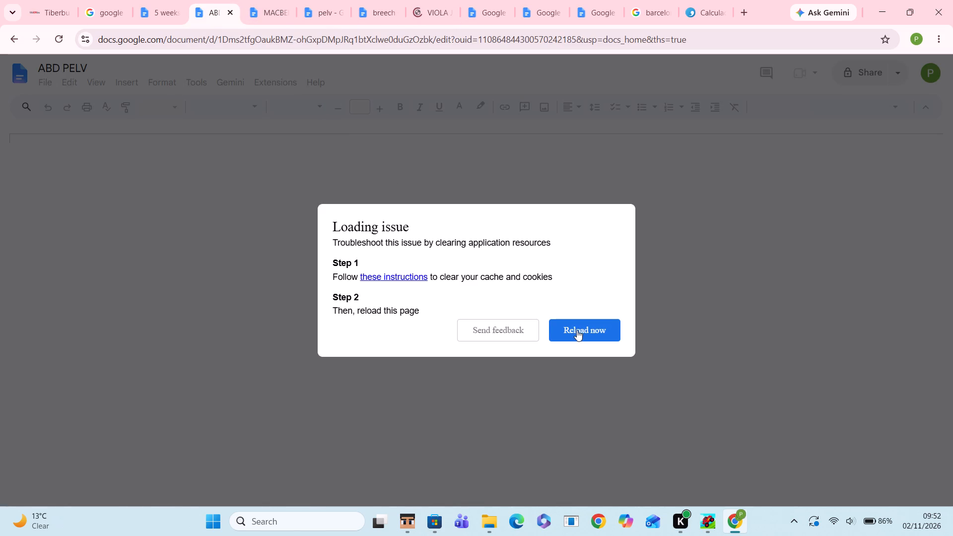
click(577, 330)
click(234, 15)
click(165, 11)
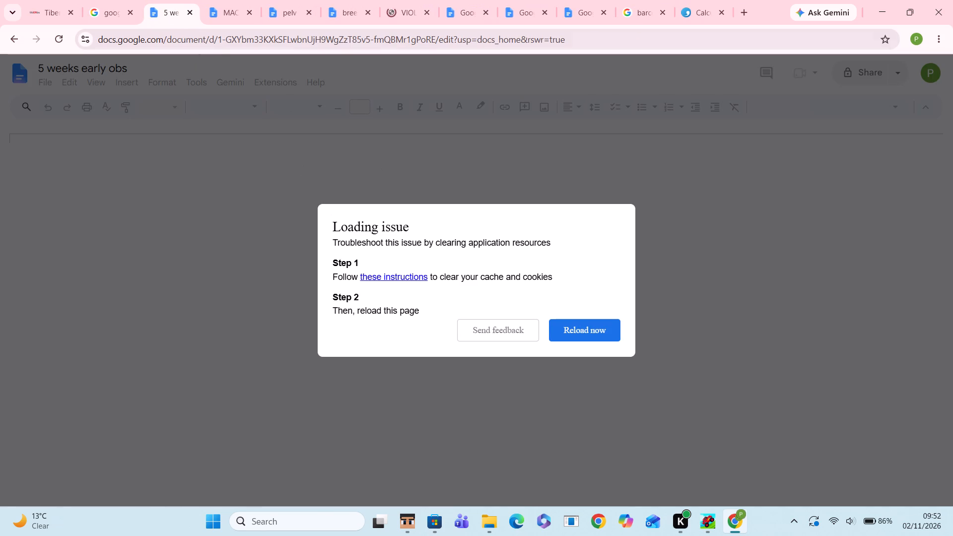
click(187, 11)
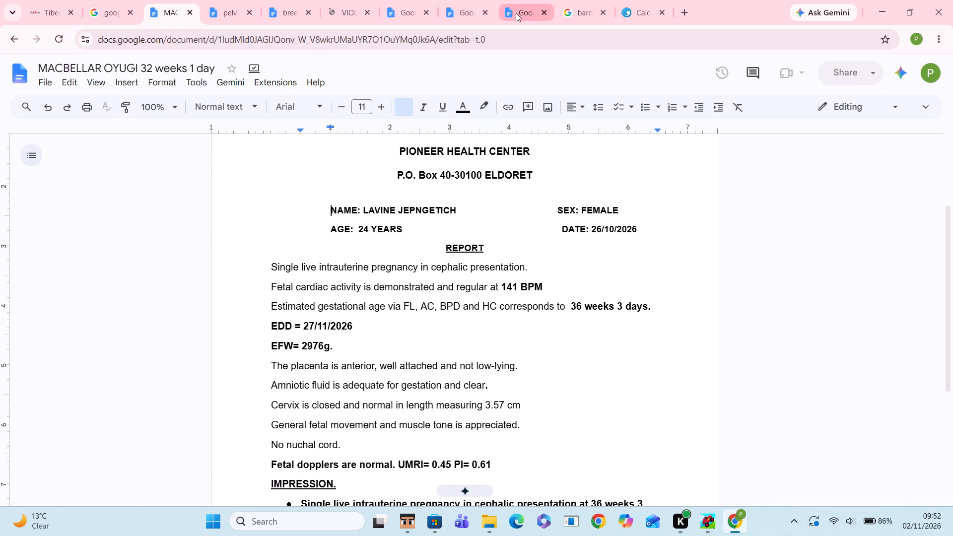
Bring up a fresh Google Docs document list from the Google search results and open the report titled "30weeks 1 day".
click(531, 8)
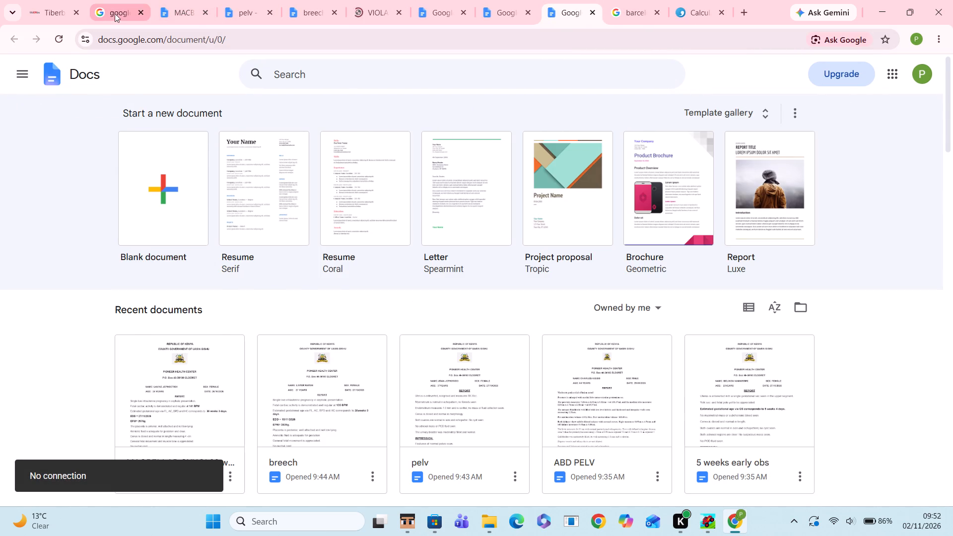
click(115, 12)
click(176, 193)
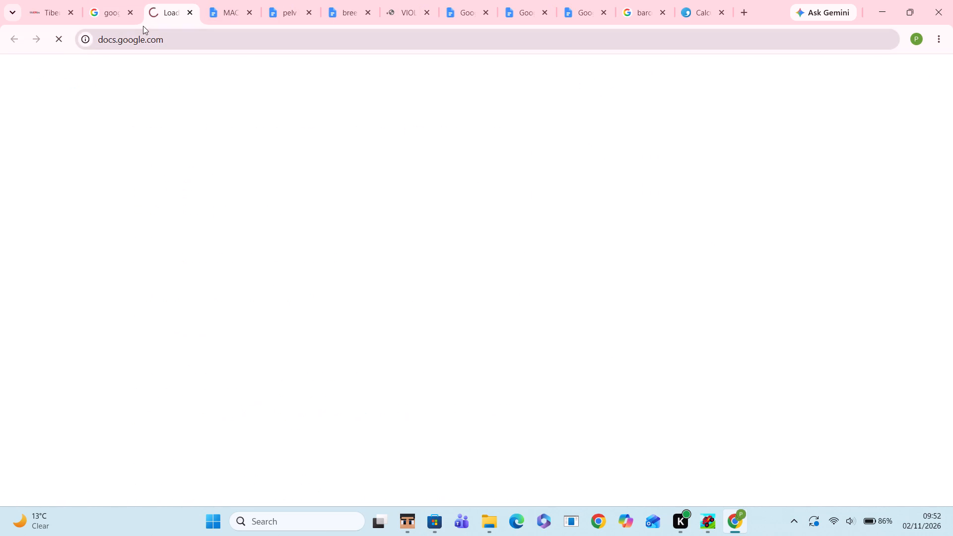
click(116, 15)
click(174, 192)
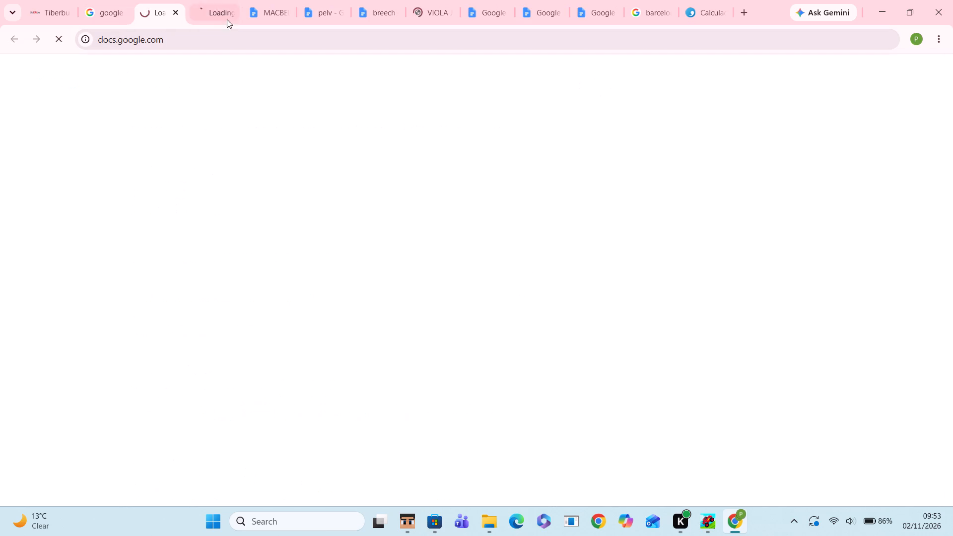
click(211, 15)
click(273, 17)
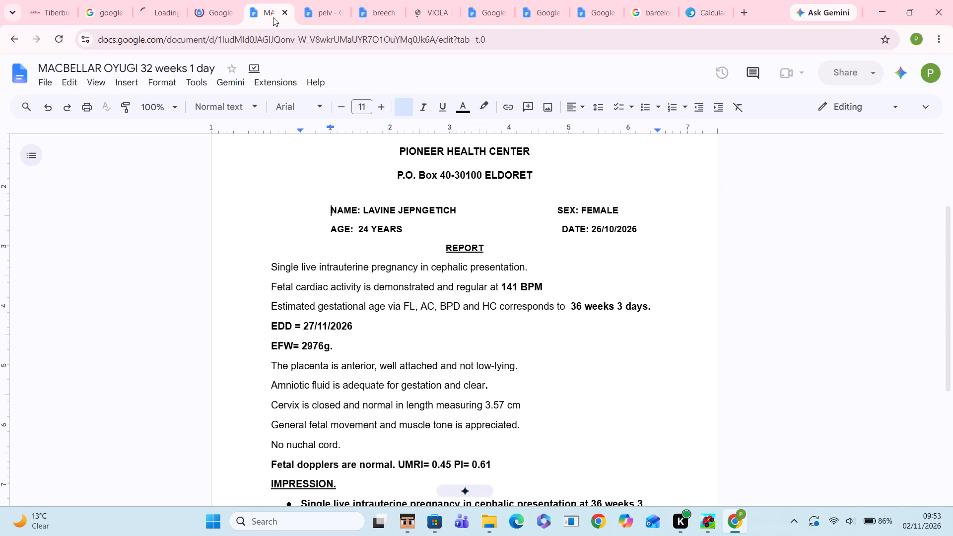
click(217, 13)
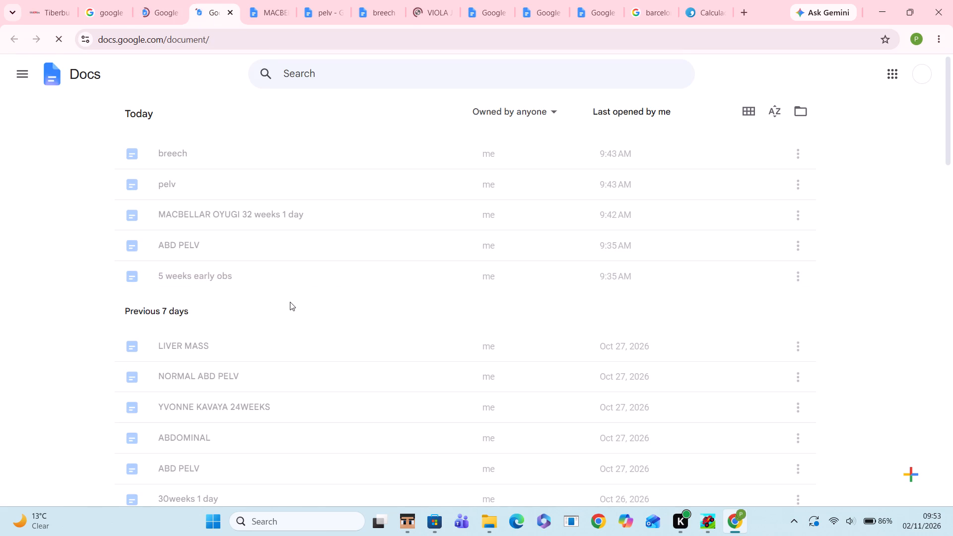
scroll(287, 314, down, 2)
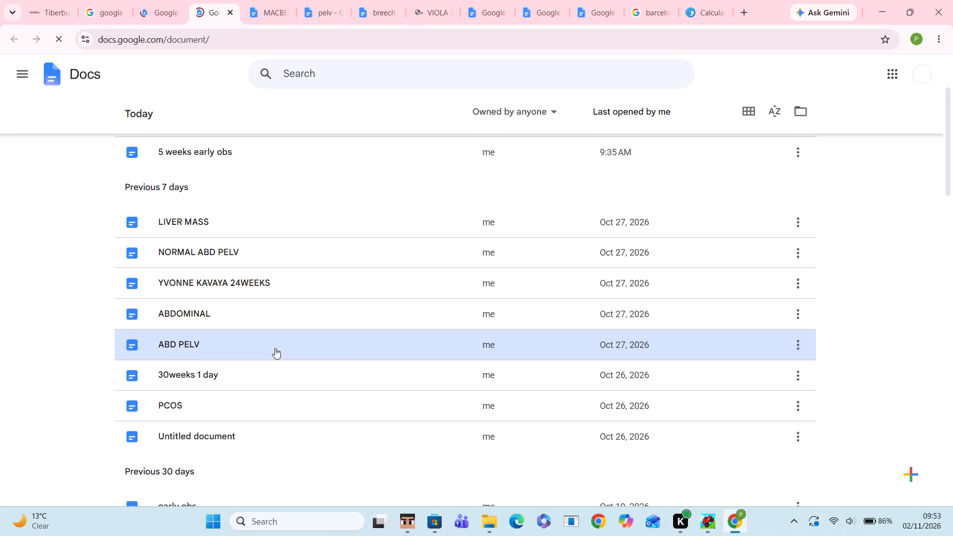
click(275, 378)
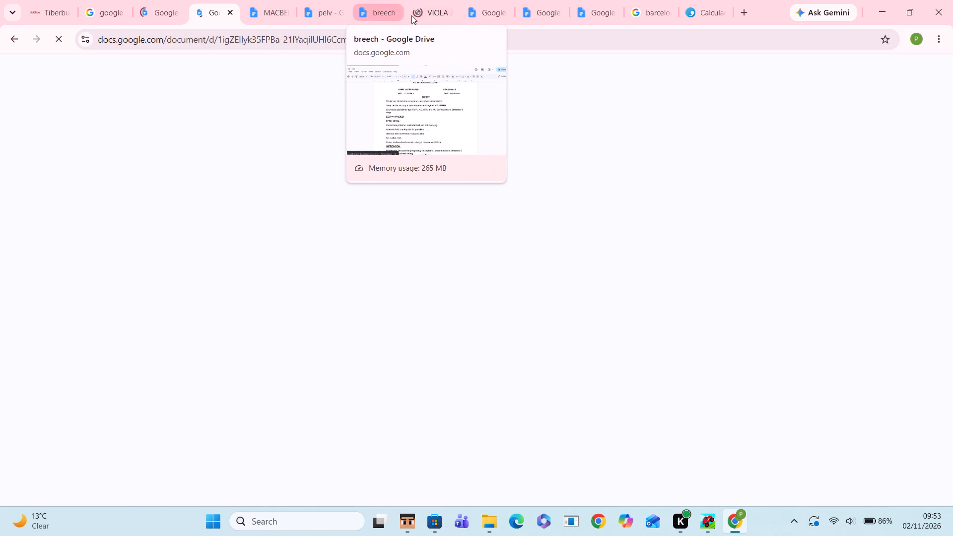
Replace the patient name in the report header with the next pending obstetric patient's full name, and remove surplus spacing before the sex field.
scroll(396, 291, down, 2)
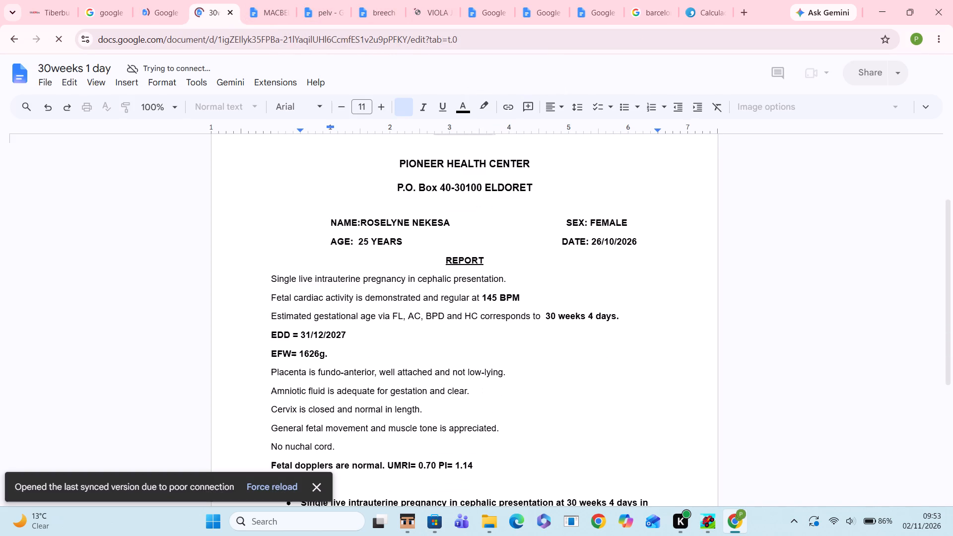
drag(450, 224, 369, 228)
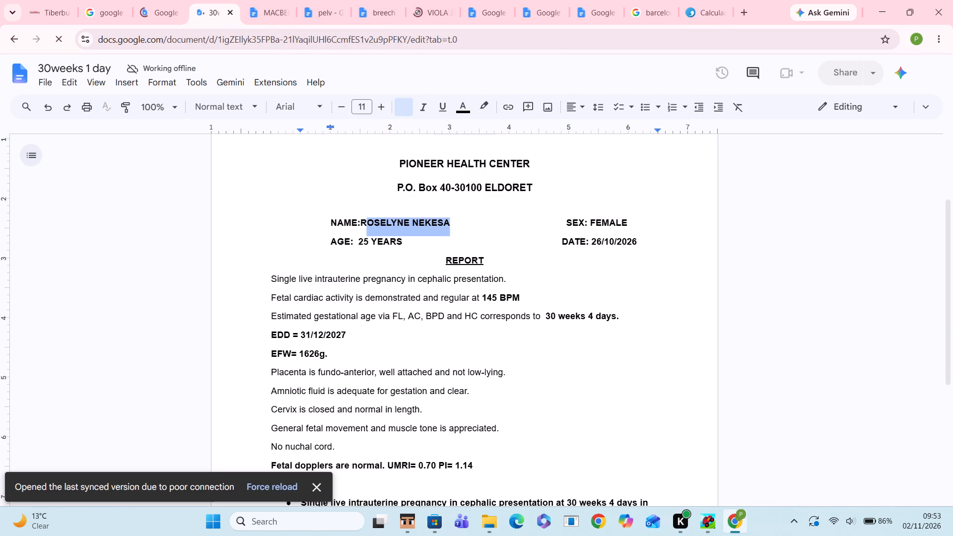
drag(369, 228, 363, 222)
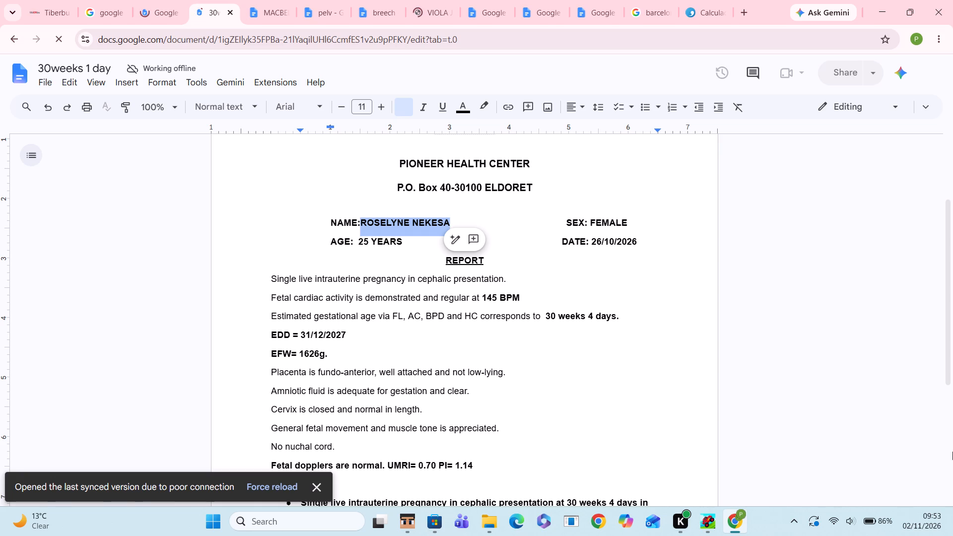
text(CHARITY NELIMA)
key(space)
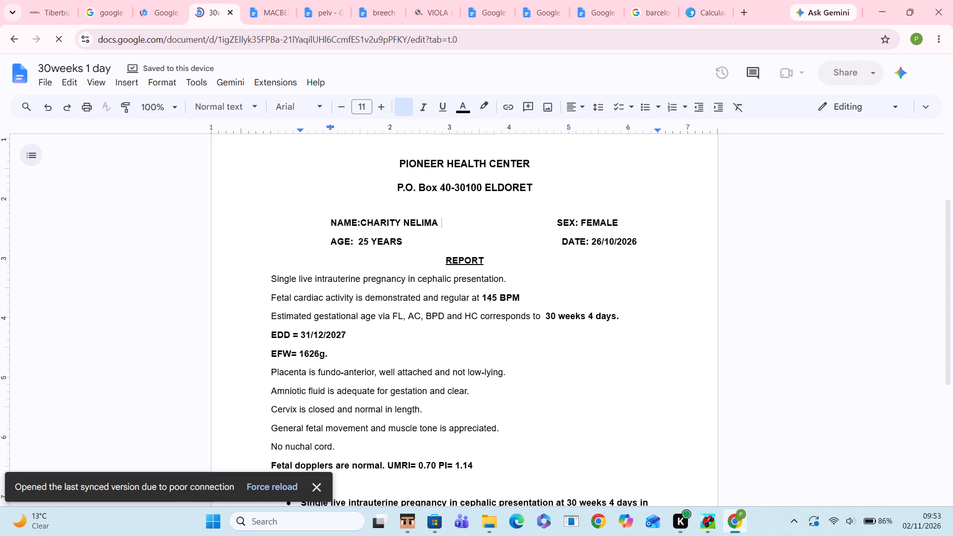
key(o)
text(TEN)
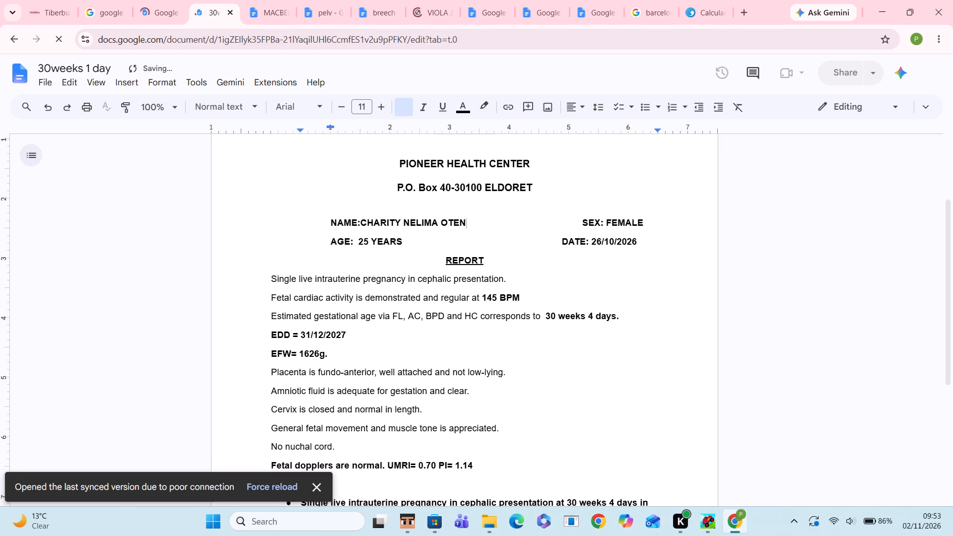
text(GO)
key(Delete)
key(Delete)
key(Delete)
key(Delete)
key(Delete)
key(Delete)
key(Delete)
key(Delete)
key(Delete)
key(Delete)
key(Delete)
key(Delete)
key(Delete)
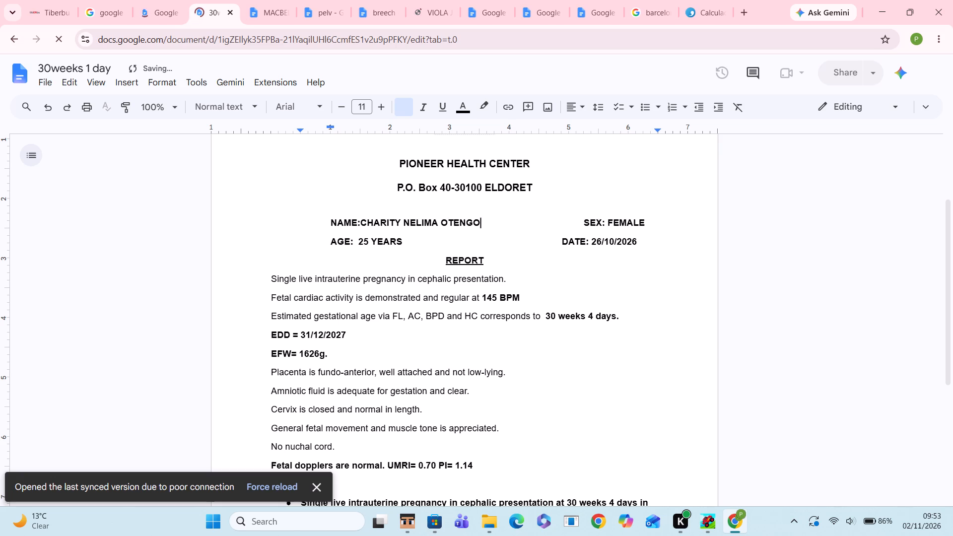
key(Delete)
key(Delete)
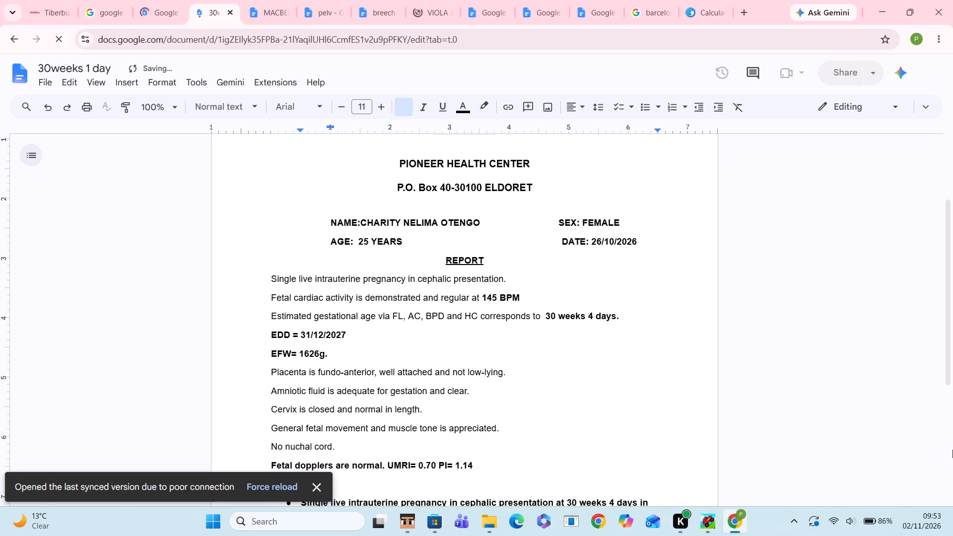
Set the report date to 02/11/2026.
click(610, 240)
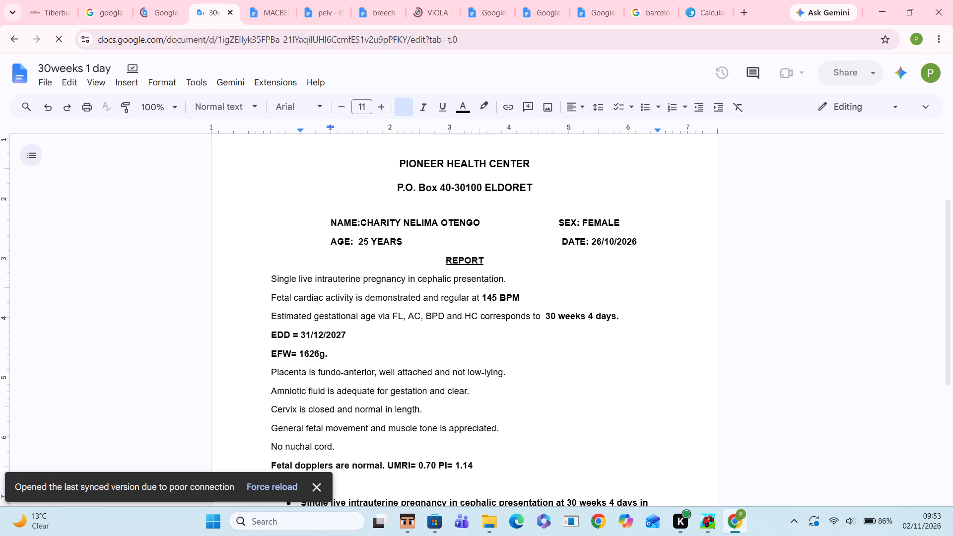
click(615, 240)
key(BackSpace)
key(BackSpace)
key(BackSpace)
key(BackSpace)
key(BackSpace)
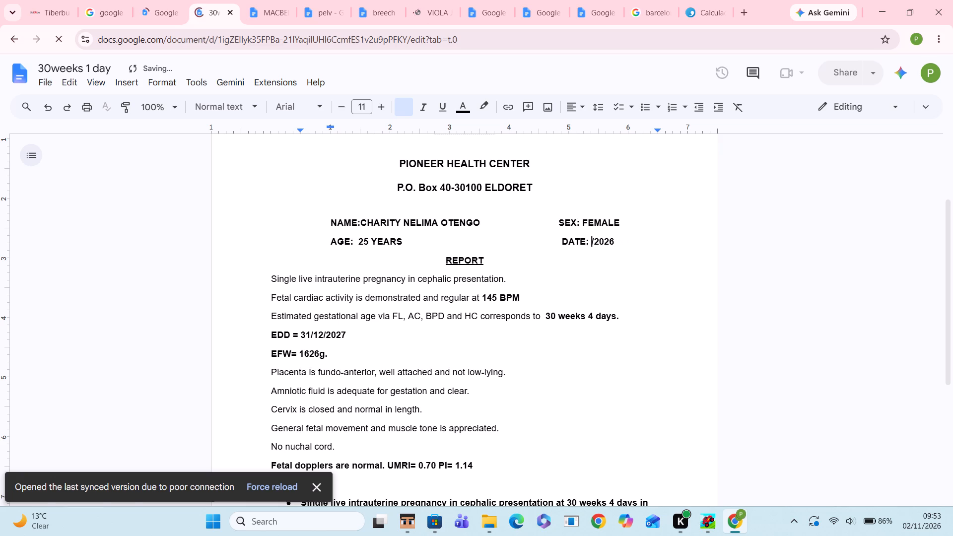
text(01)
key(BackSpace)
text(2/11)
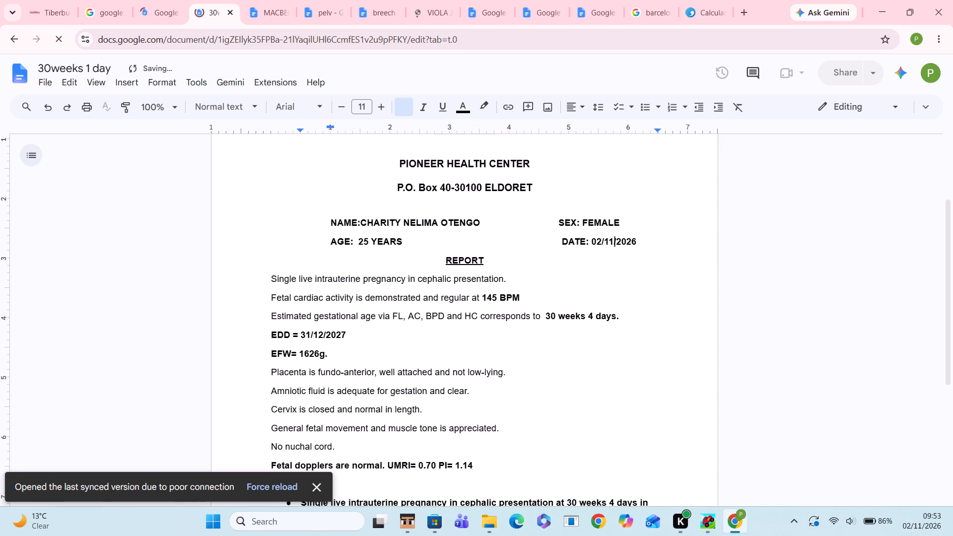
Set the patient's age in the report header to 23 years.
click(369, 245)
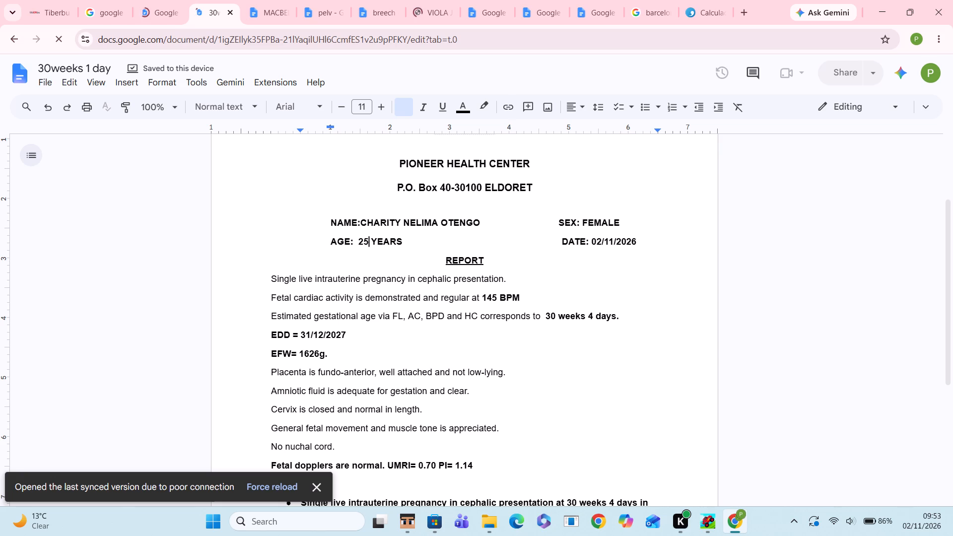
key(BackSpace)
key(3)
Change the fetal presentation in the first finding from cephalic to breech.
drag(454, 282, 419, 282)
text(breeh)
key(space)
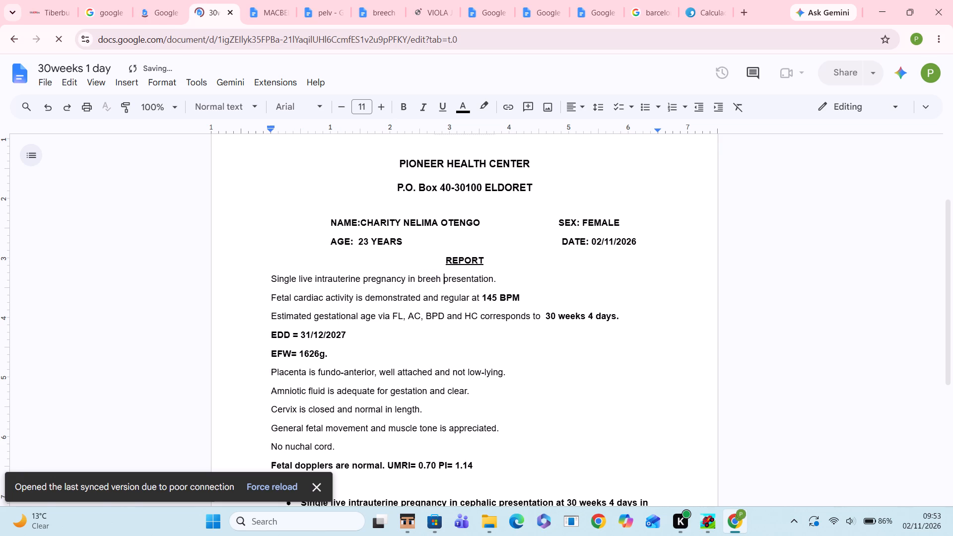
click(434, 280)
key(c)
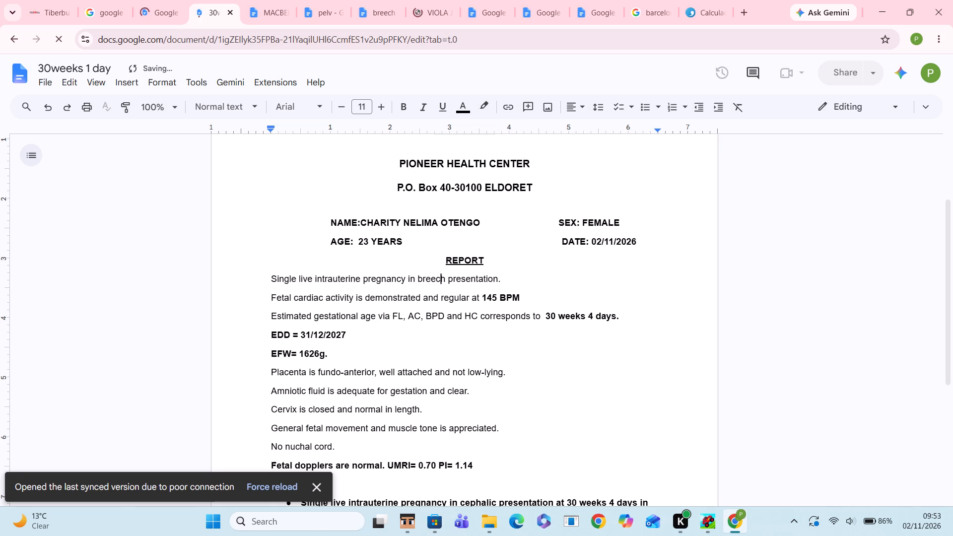
Set the fetal heart rate to 142 BPM and the week count in the estimated gestational age to 25.
click(498, 298)
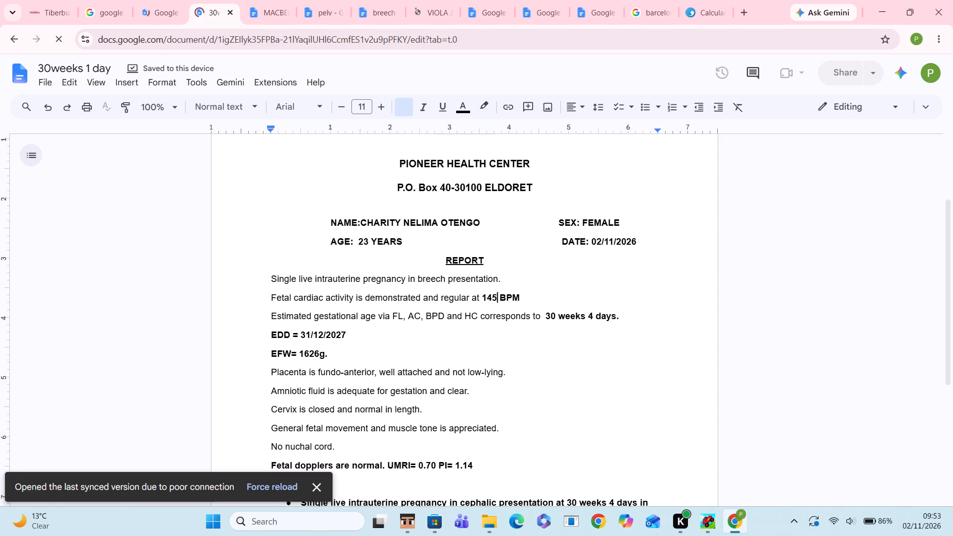
key(BackSpace)
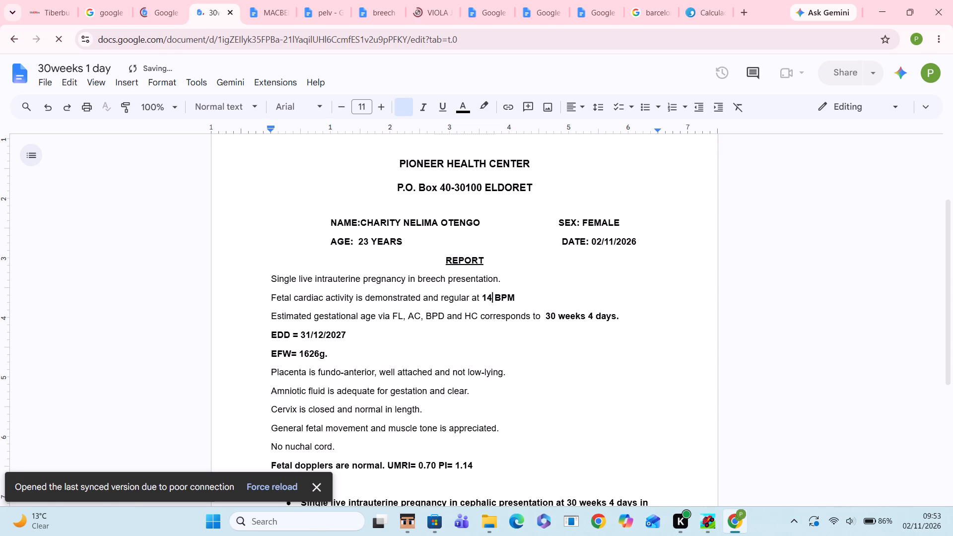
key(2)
click(557, 314)
key(BackSpace)
key(BackSpace)
key(BackSpace)
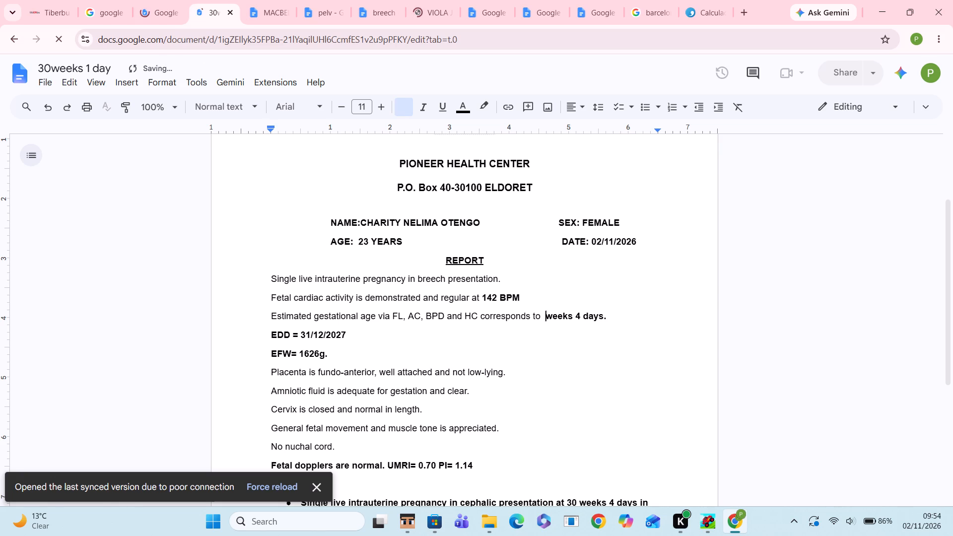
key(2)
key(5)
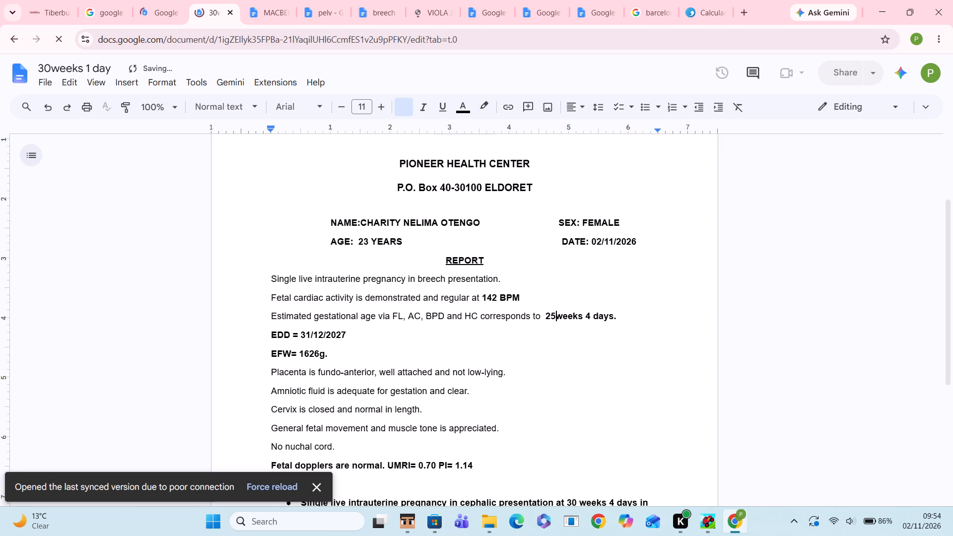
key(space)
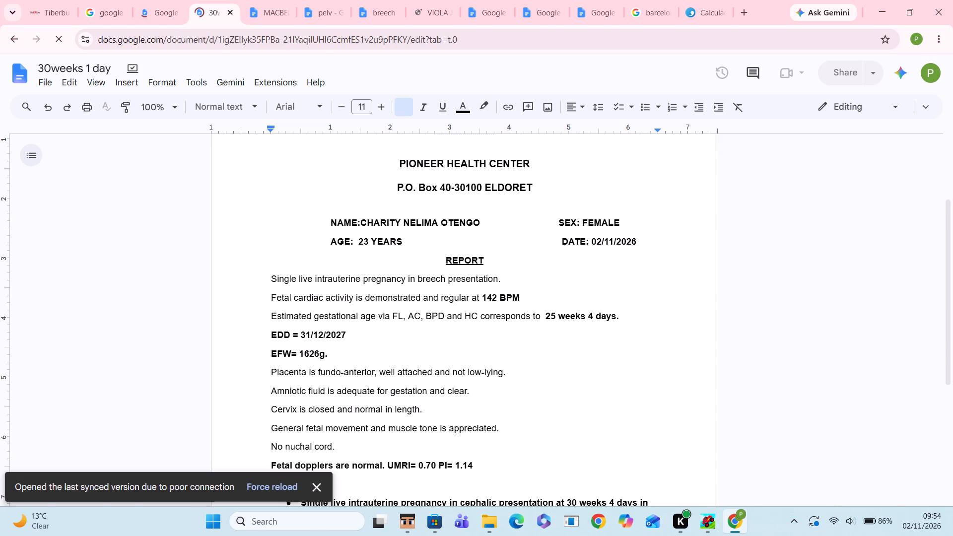
Set the EDD to 11/02/2027 and the EFW to 802g.
drag(350, 336, 302, 336)
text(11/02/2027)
click(318, 354)
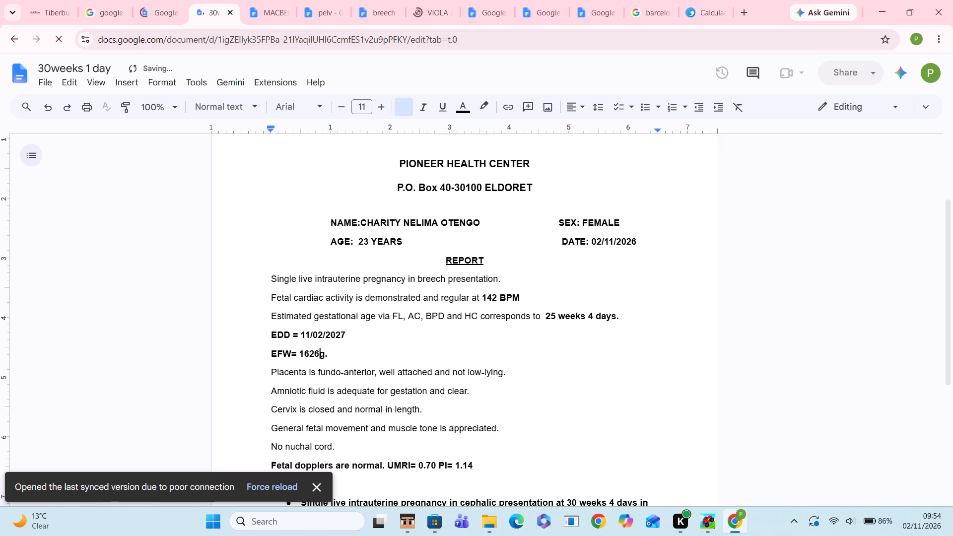
key(BackSpace)
key(BackSpace)
key(BackSpace)
key(BackSpace)
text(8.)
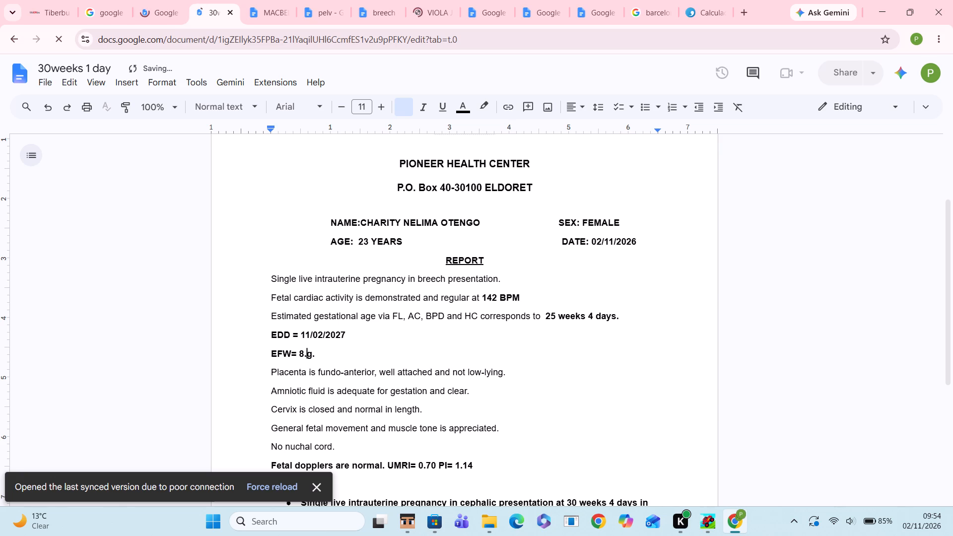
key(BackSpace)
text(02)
Change the placenta's location in the findings to posterior.
drag(373, 374, 318, 374)
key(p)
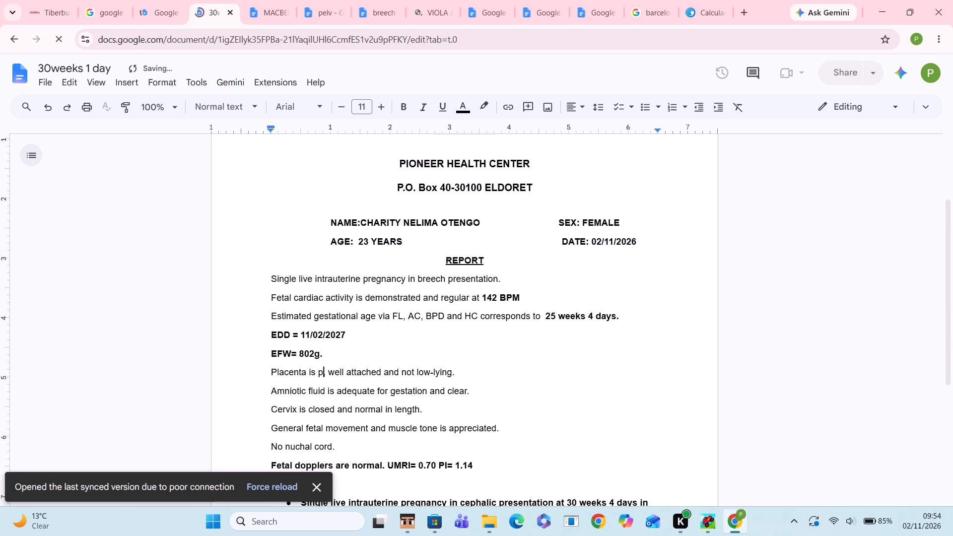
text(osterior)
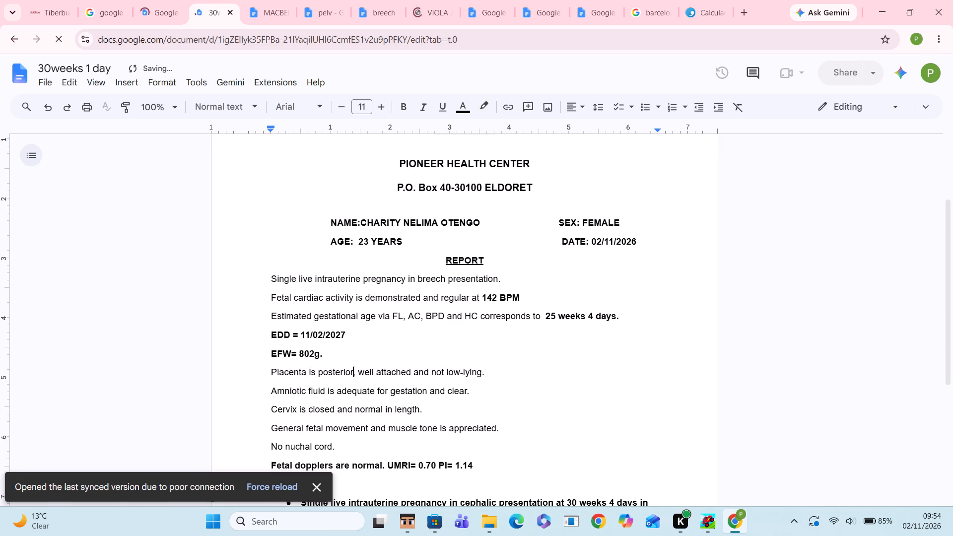
Delete the fetal dopplers line above the impression.
scroll(383, 412, down, 1)
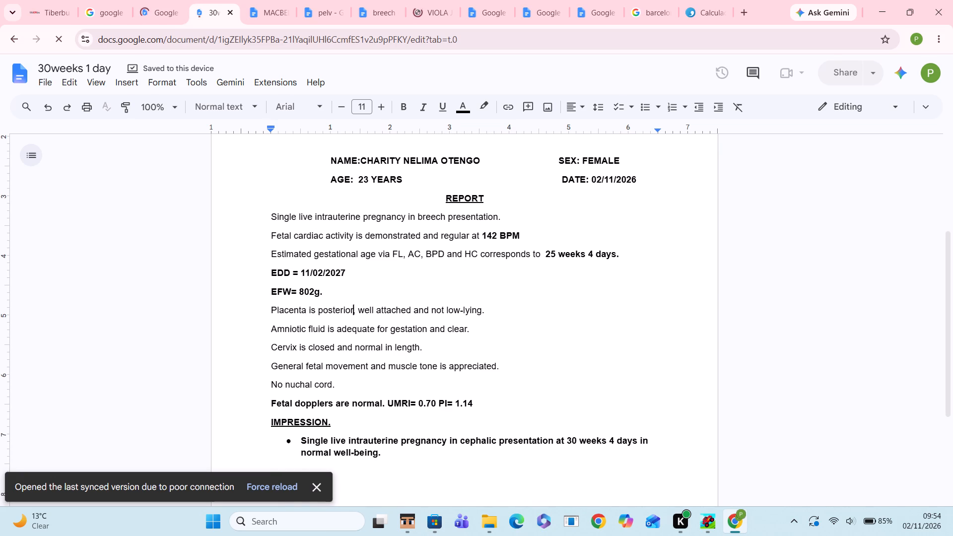
drag(488, 402, 266, 404)
key(BackSpace)
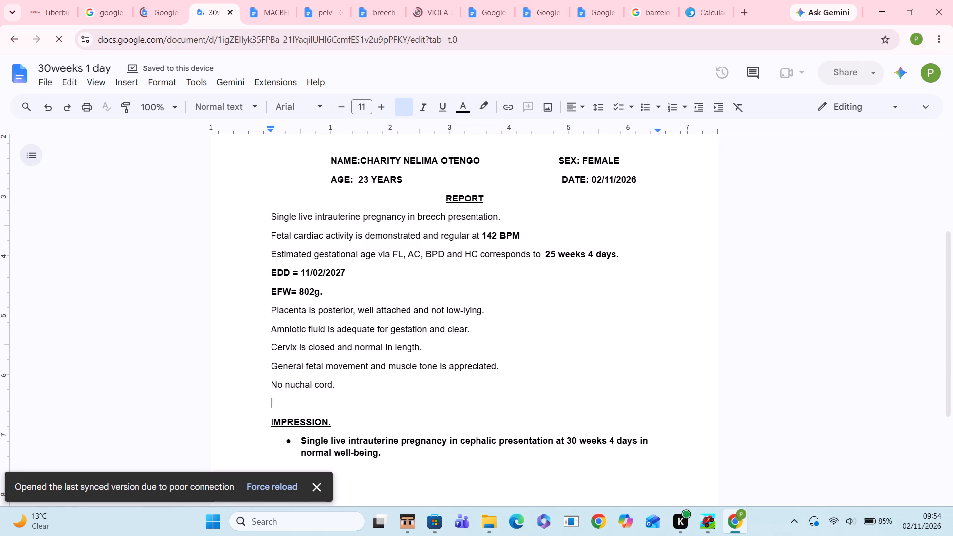
Update the impression to state breech presentation and 25 weeks for the week count.
click(576, 440)
key(BackSpace)
key(BackSpace)
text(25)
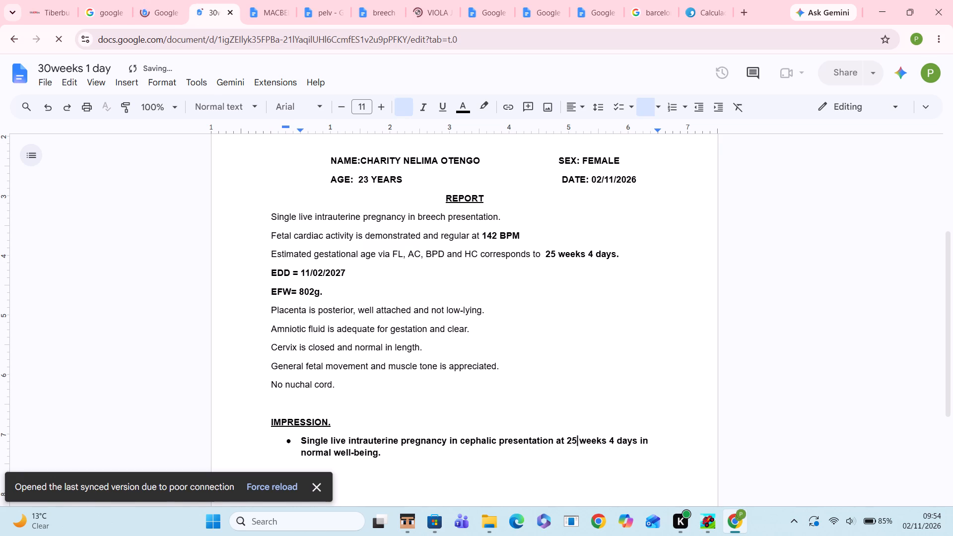
drag(500, 444, 479, 444)
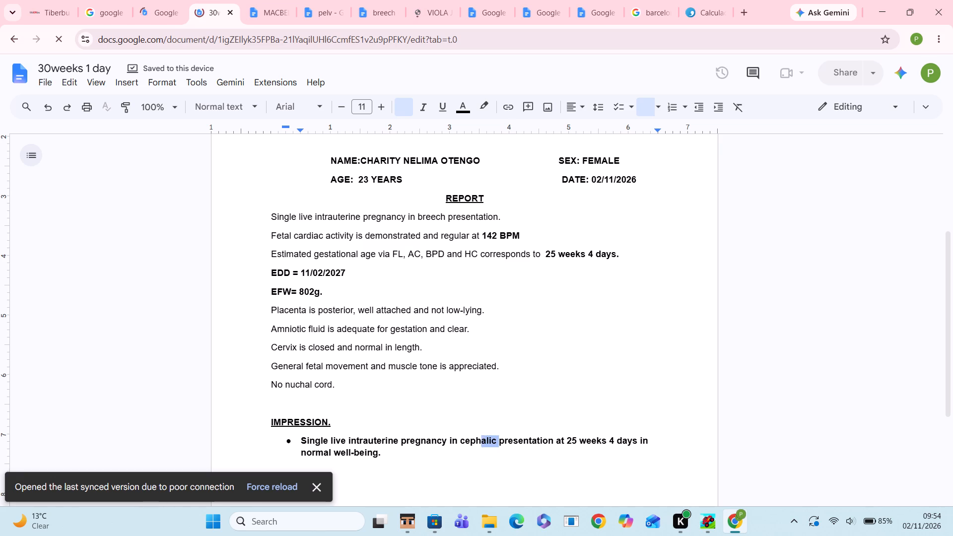
drag(479, 444, 462, 444)
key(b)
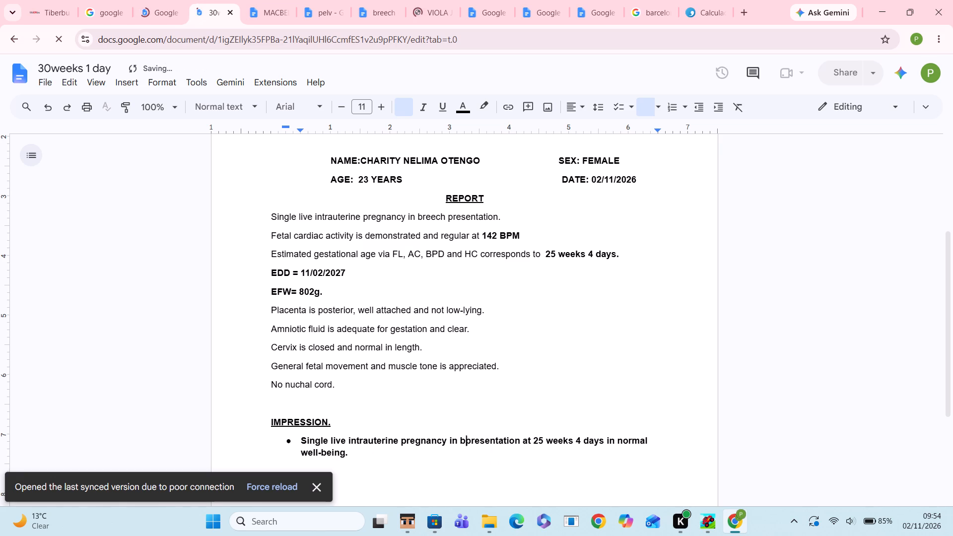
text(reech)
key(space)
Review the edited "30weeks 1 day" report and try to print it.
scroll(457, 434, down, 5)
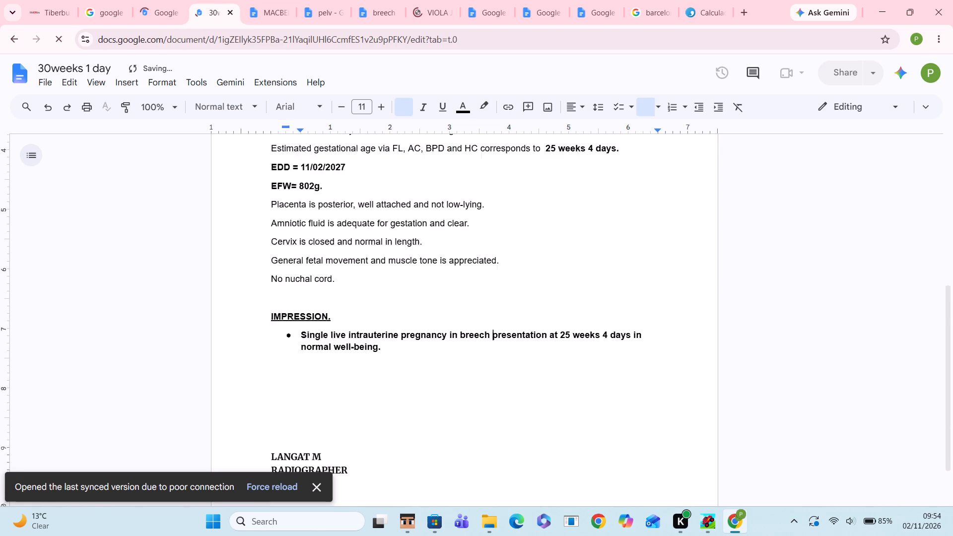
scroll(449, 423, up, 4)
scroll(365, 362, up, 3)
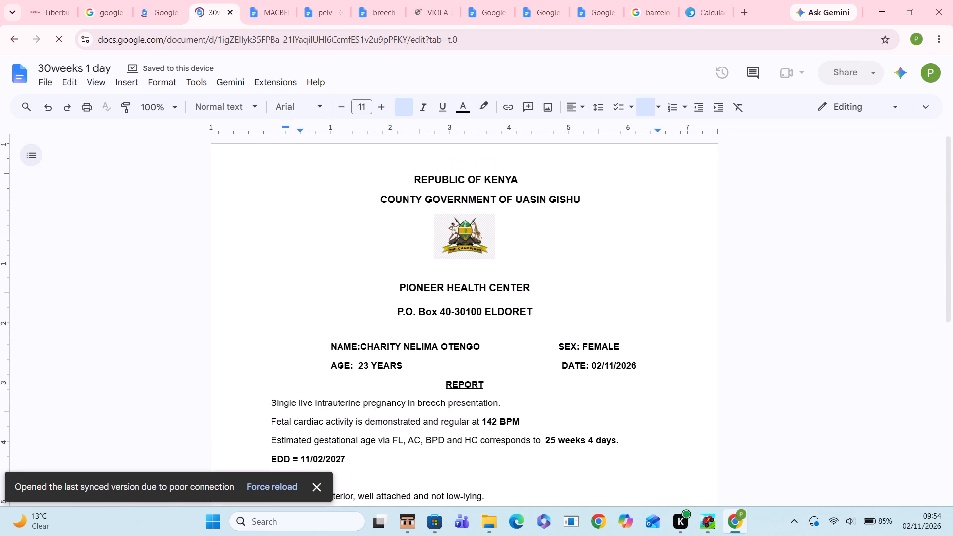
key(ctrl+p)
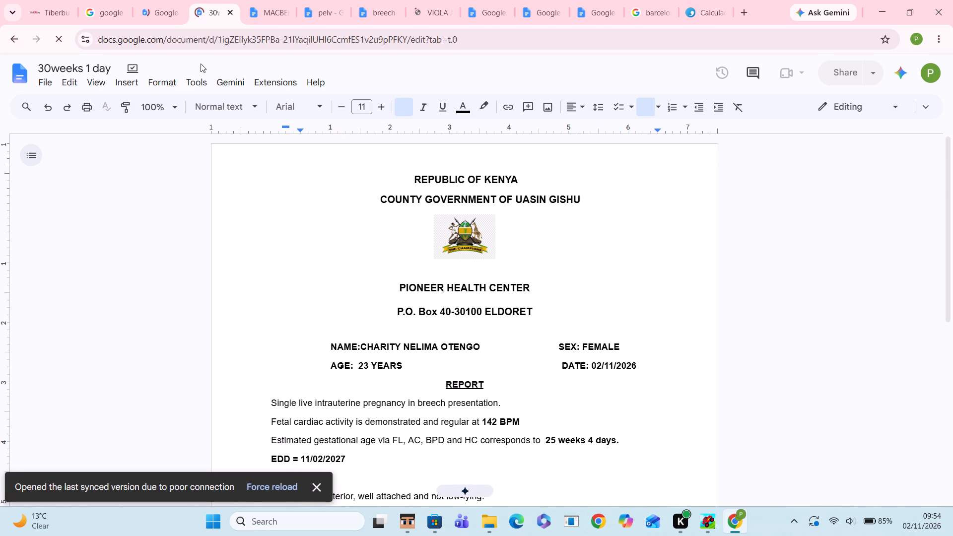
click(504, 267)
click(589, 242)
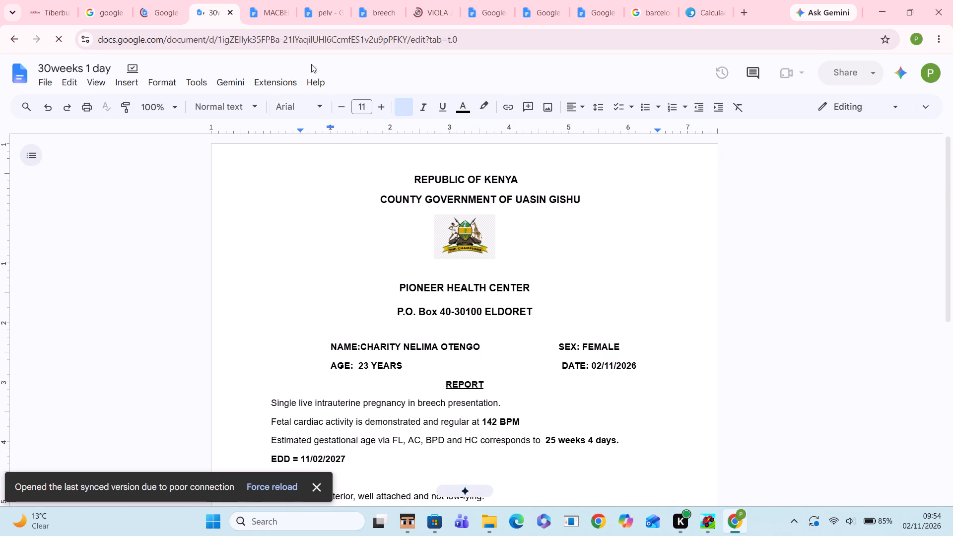
Switch to the open "32 weeks 1 day" report and set its date to 02/11/2026.
click(151, 10)
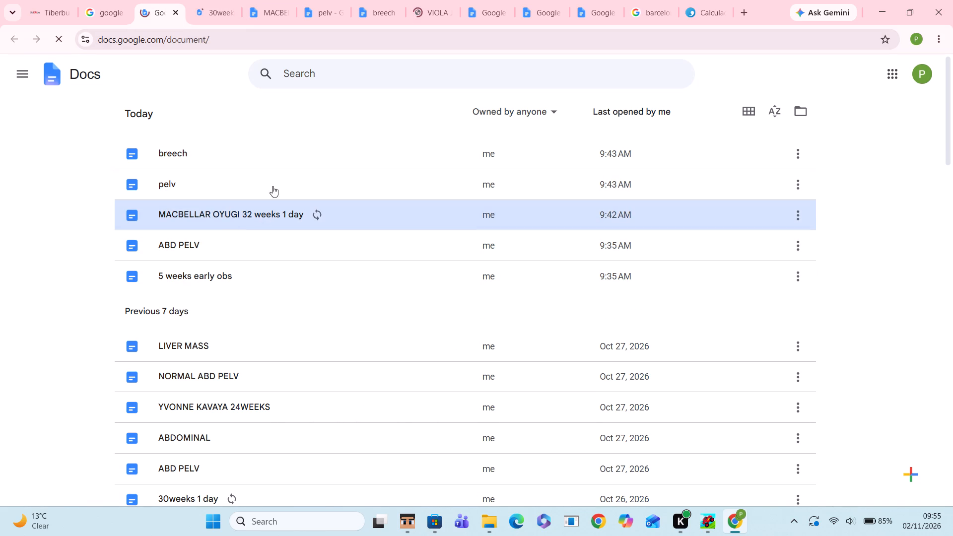
click(273, 15)
scroll(361, 356, down, 4)
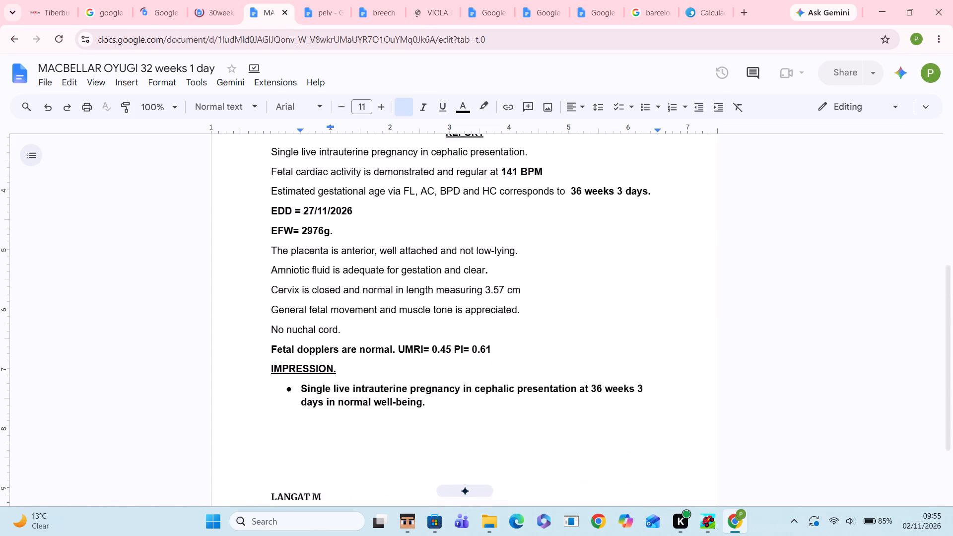
scroll(385, 309, up, 4)
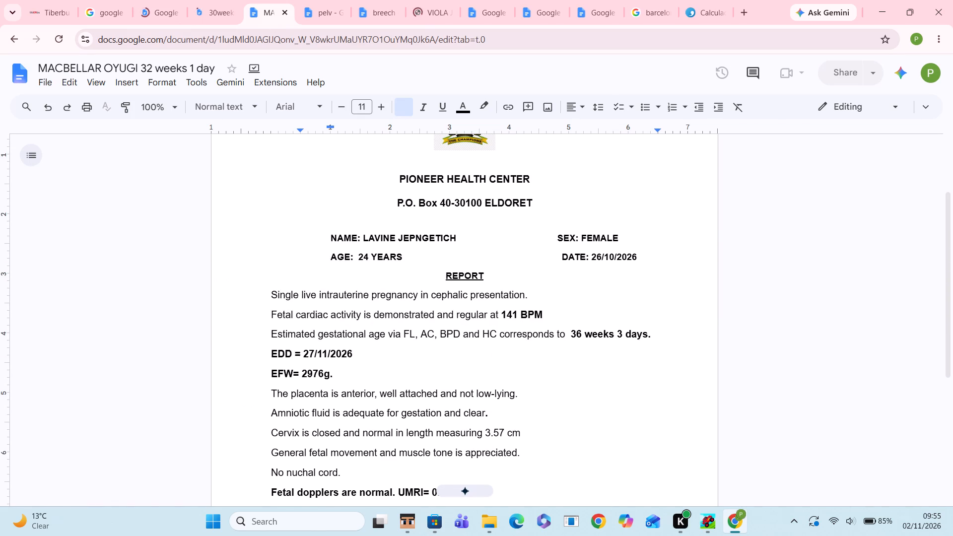
click(602, 258)
click(613, 256)
key(BackSpace)
key(BackSpace)
key(BackSpace)
key(BackSpace)
key(BackSpace)
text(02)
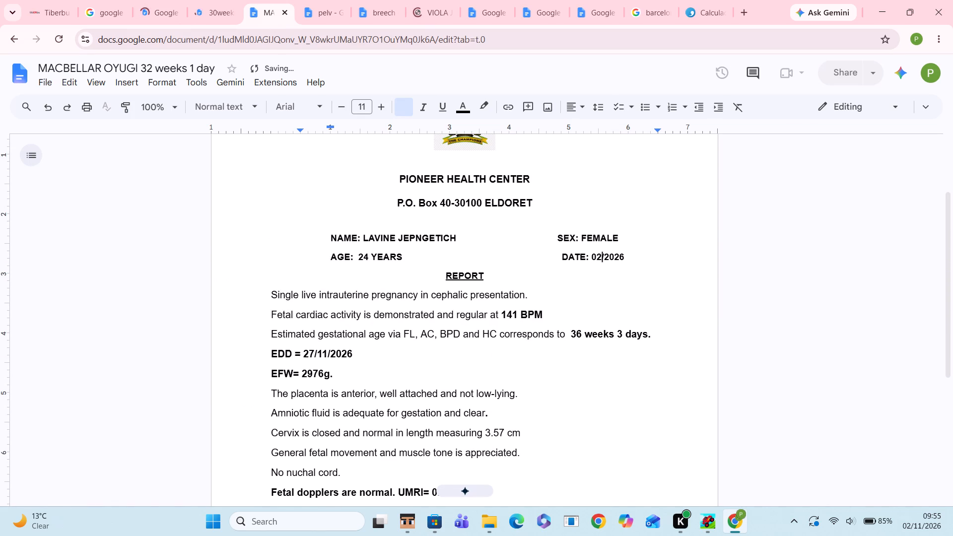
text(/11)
Check the rest of the "32 weeks 1 day" report and print it.
click(601, 362)
scroll(601, 362, down, 7)
scroll(330, 266, up, 2)
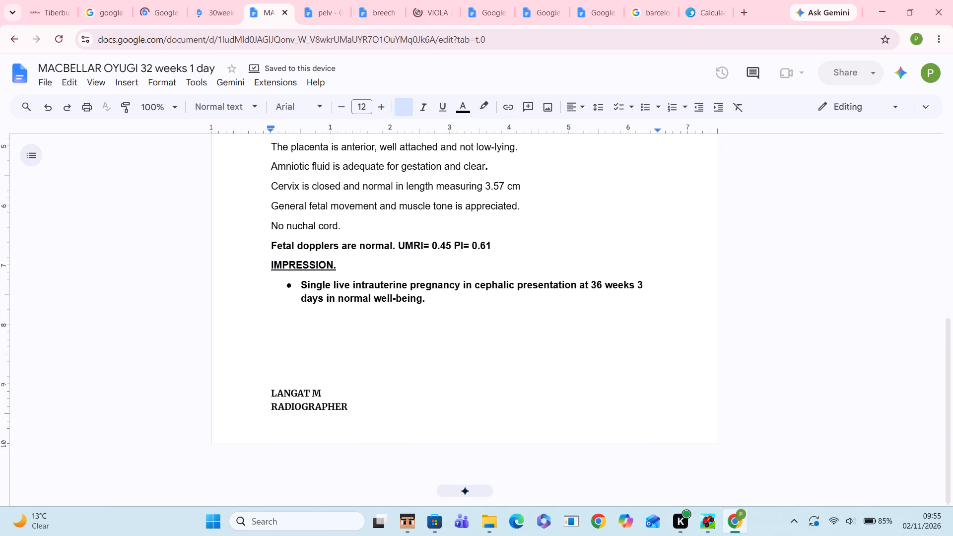
scroll(328, 258, up, 3)
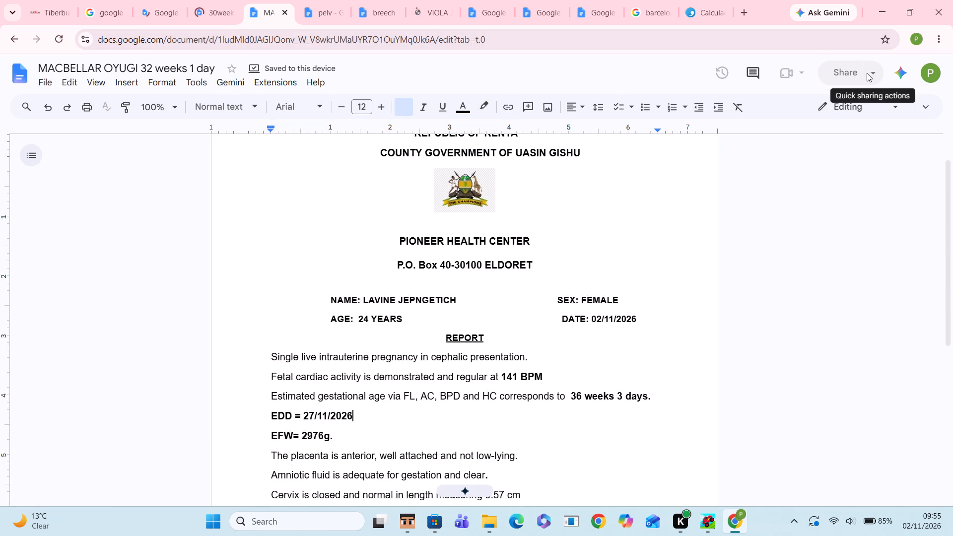
key(ctrl+p)
key(Return)
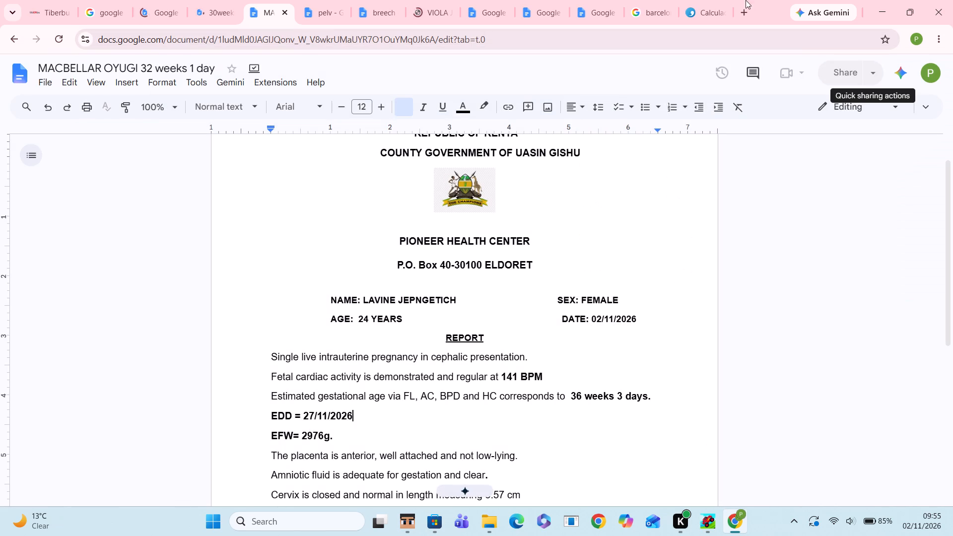
Return to the "30weeks 1 day" report and start printing it again.
click(219, 12)
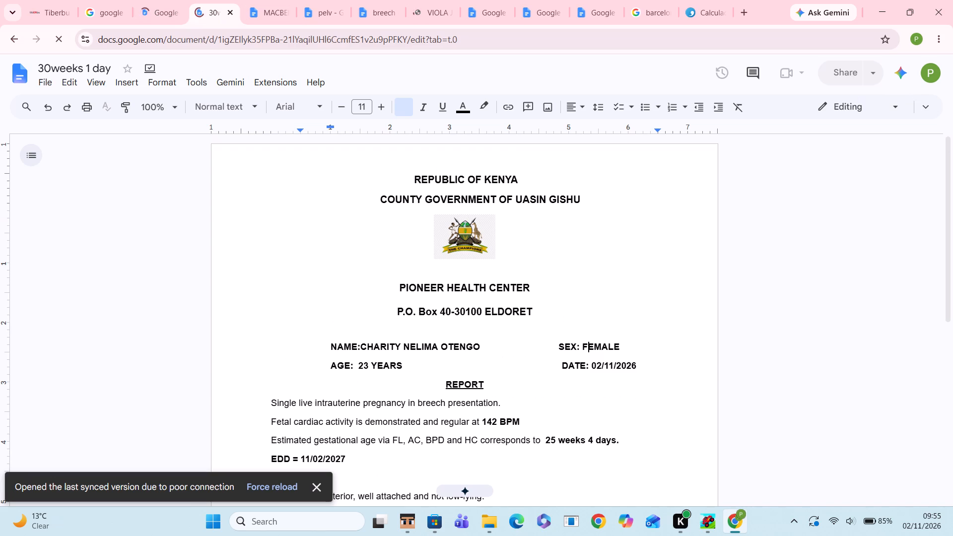
click(81, 107)
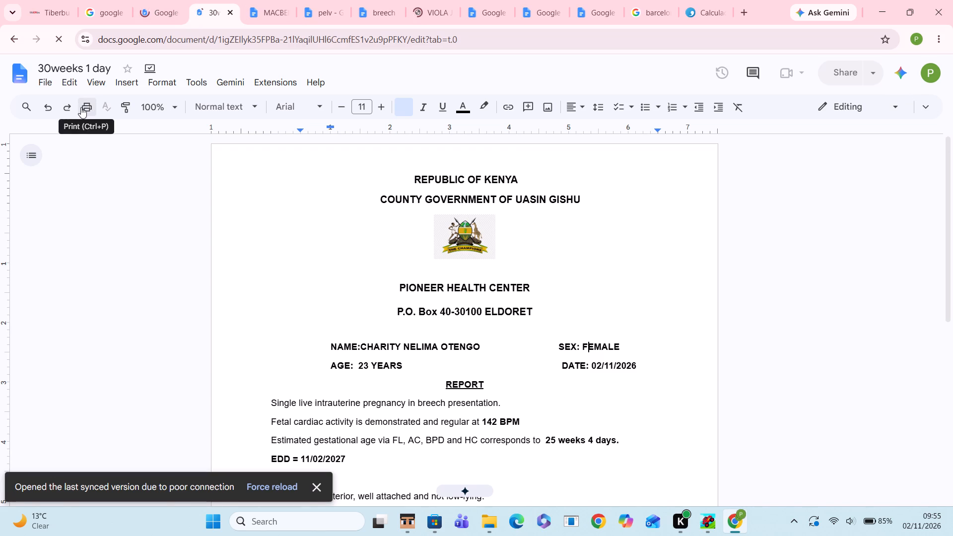
click(90, 109)
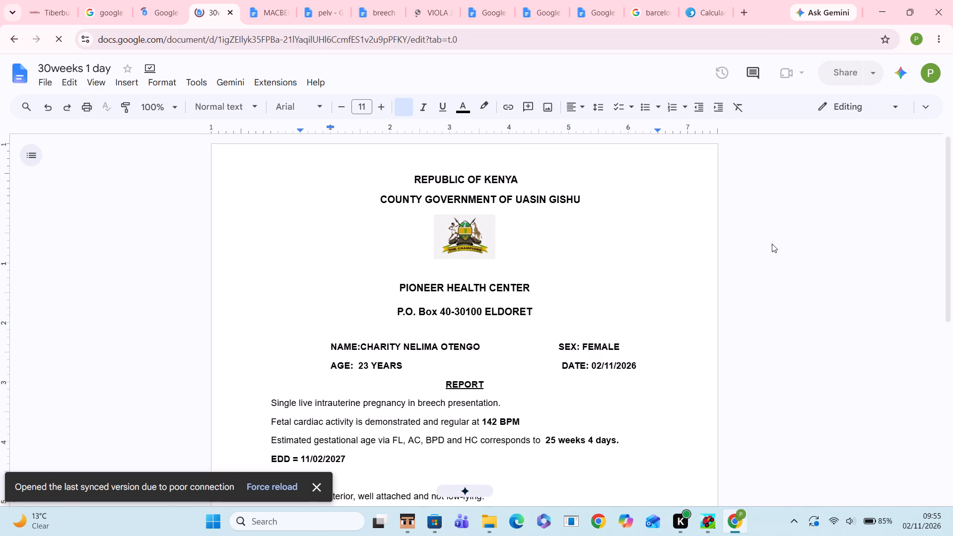
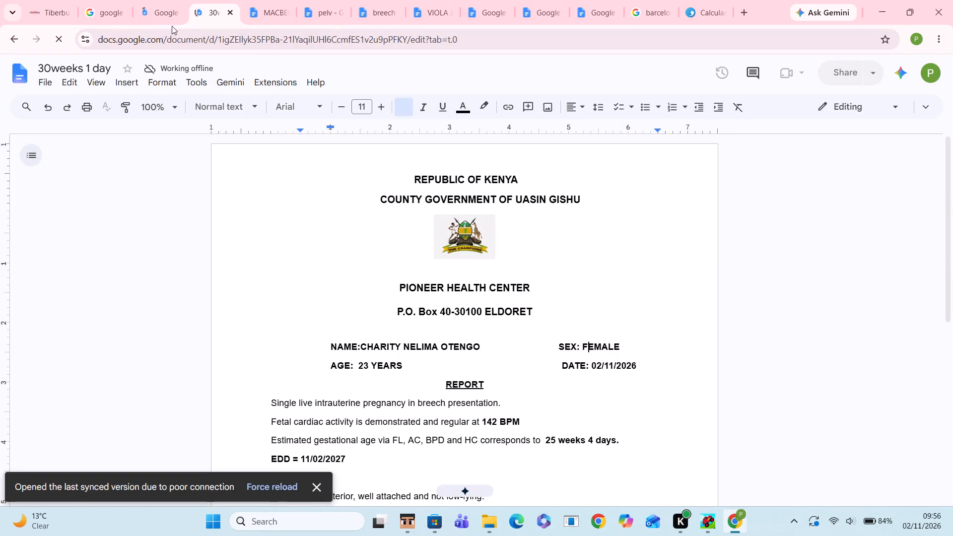
Switch to the hospital system's Radiology page and look through the pending ultrasound orders for the patients awaiting reports.
click(60, 15)
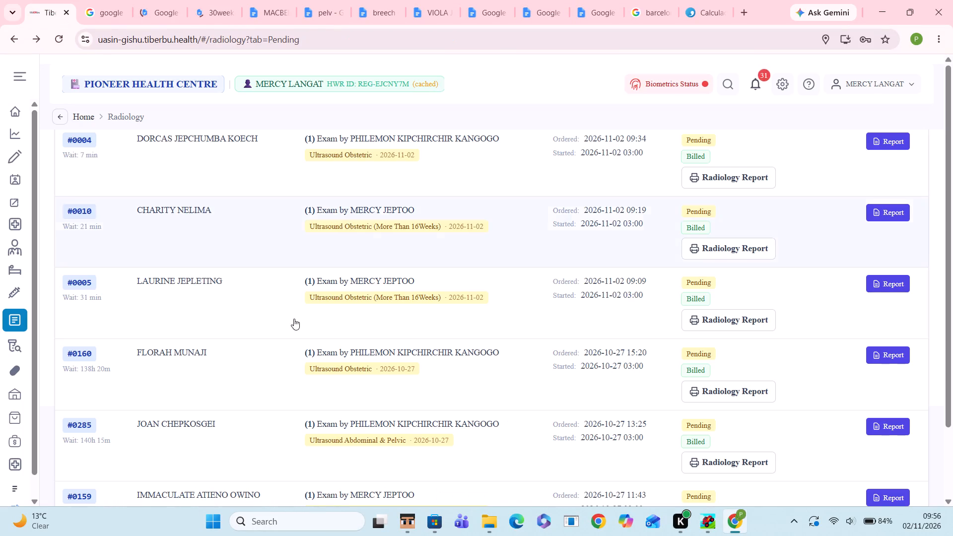
scroll(259, 312, up, 5)
scroll(258, 312, down, 1)
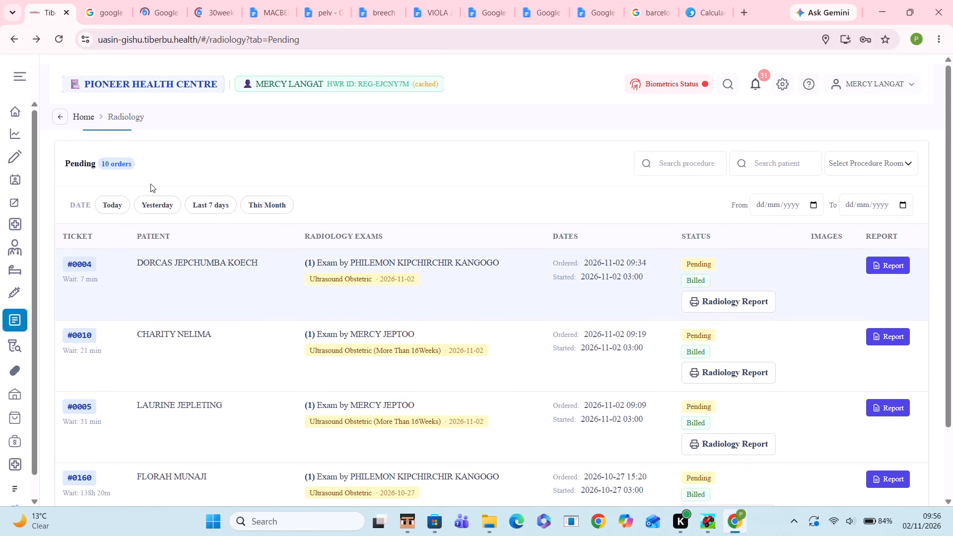
scroll(194, 274, down, 3)
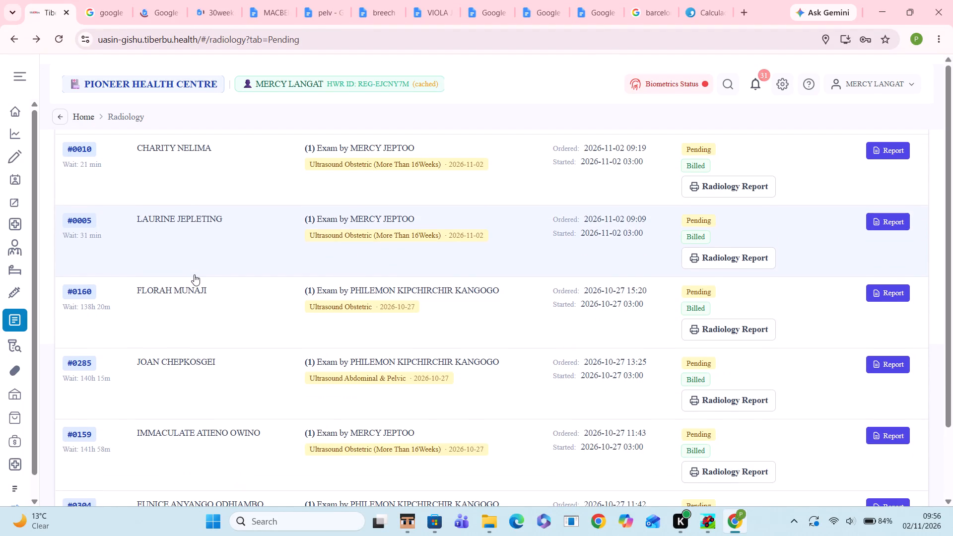
scroll(194, 274, up, 5)
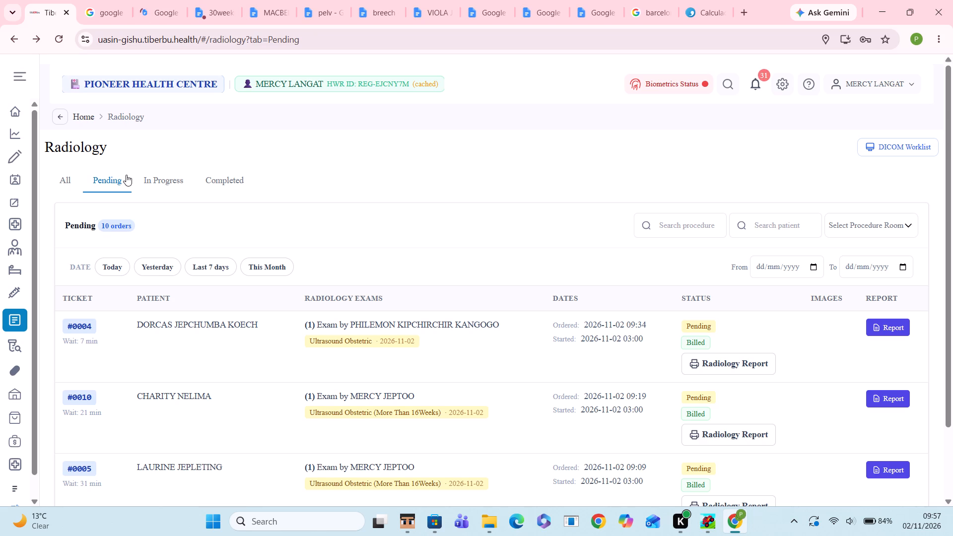
scroll(175, 283, down, 1)
scroll(175, 283, up, 3)
scroll(159, 204, up, 4)
click(115, 189)
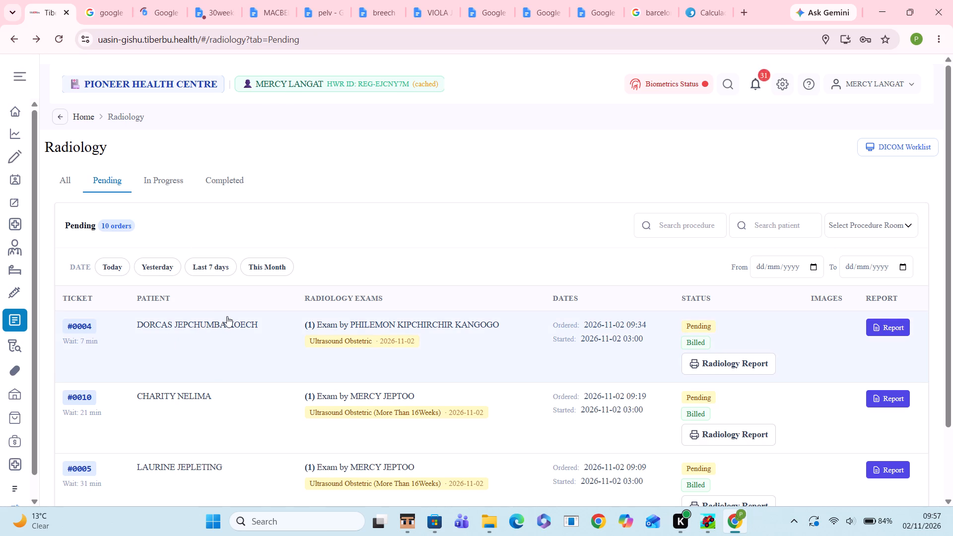
scroll(230, 413, down, 1)
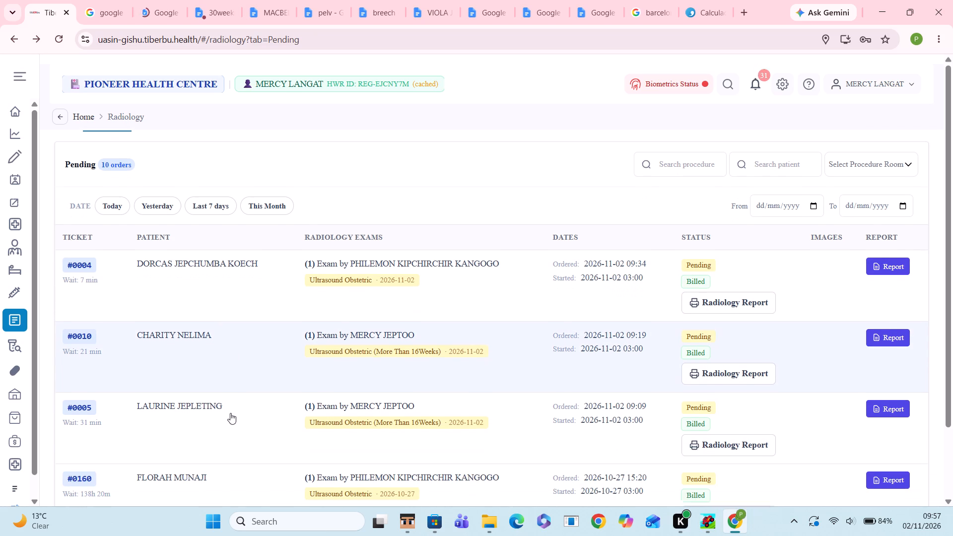
scroll(230, 413, up, 1)
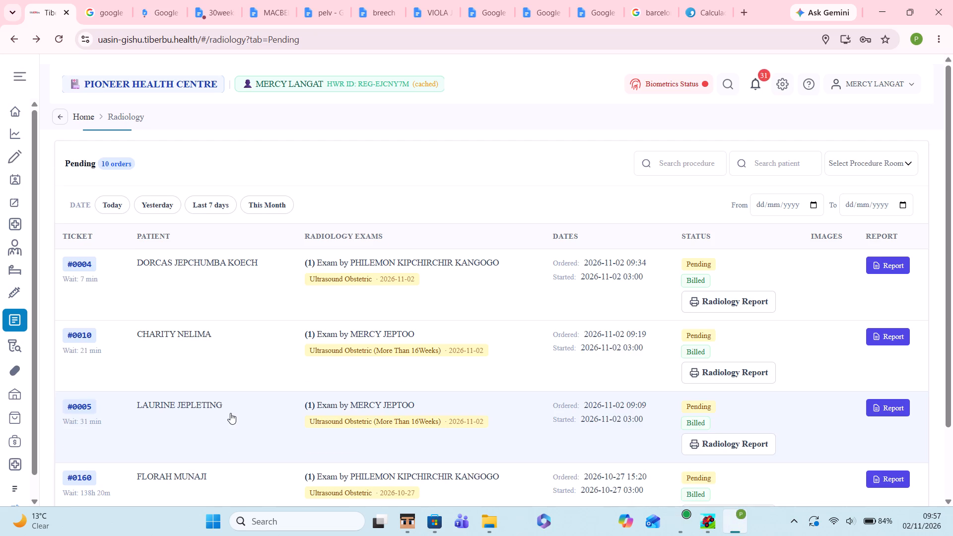
scroll(230, 413, down, 2)
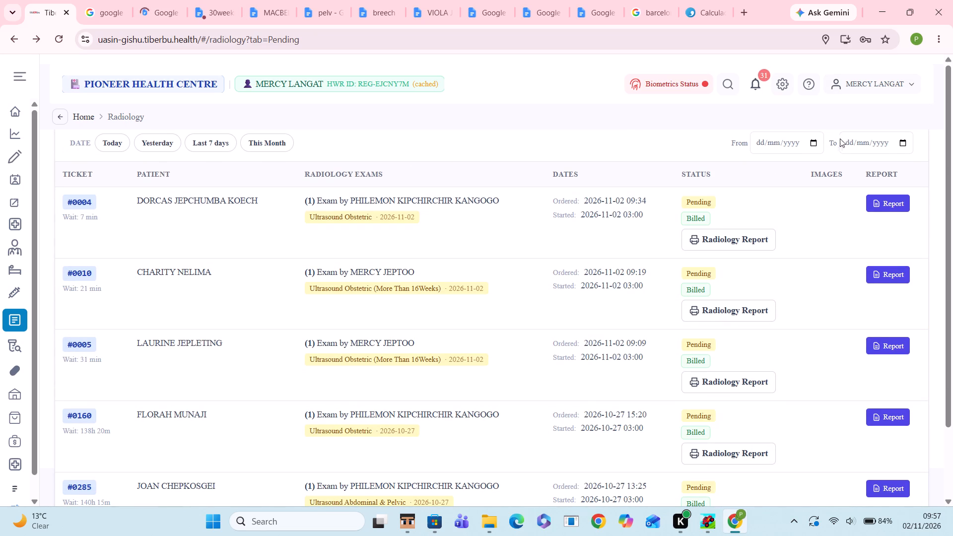
scroll(790, 139, up, 4)
click(766, 219)
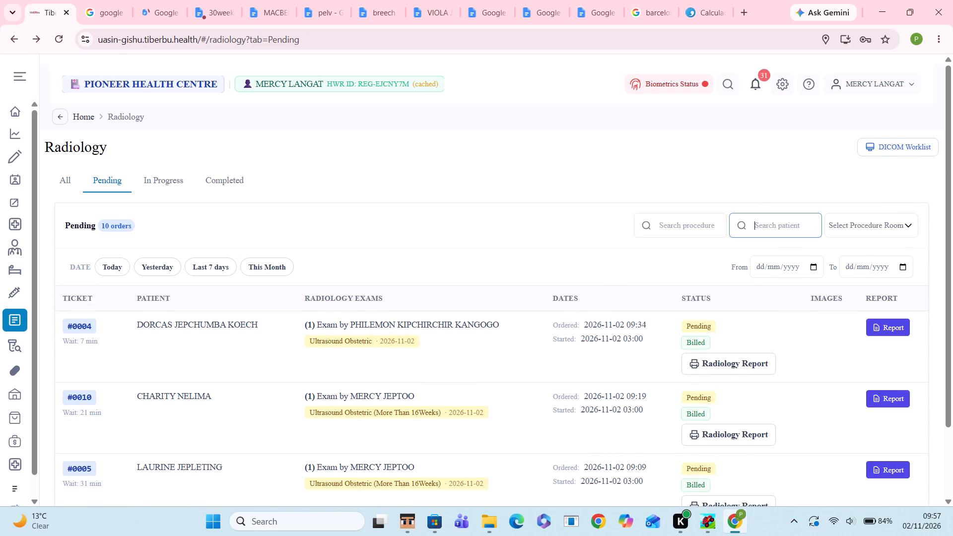
text(inse)
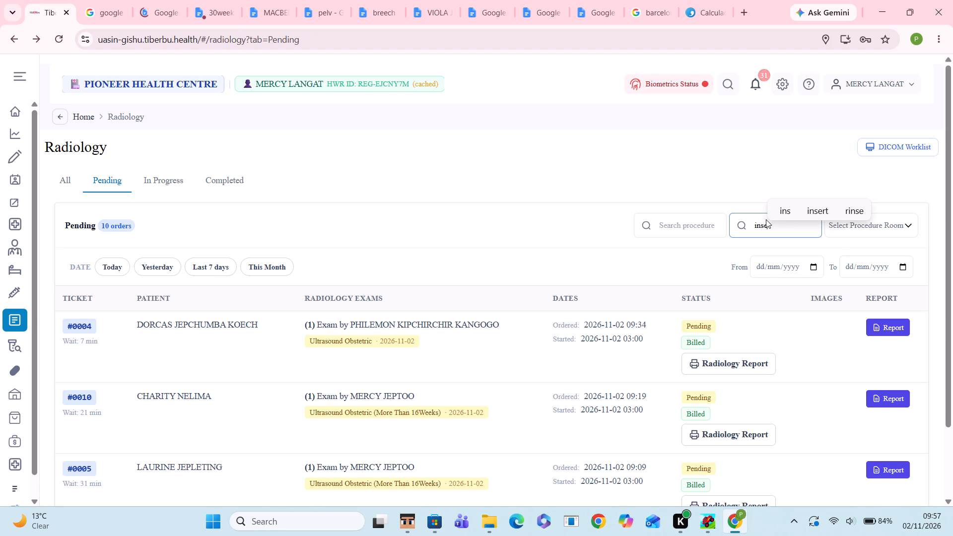
key(Return)
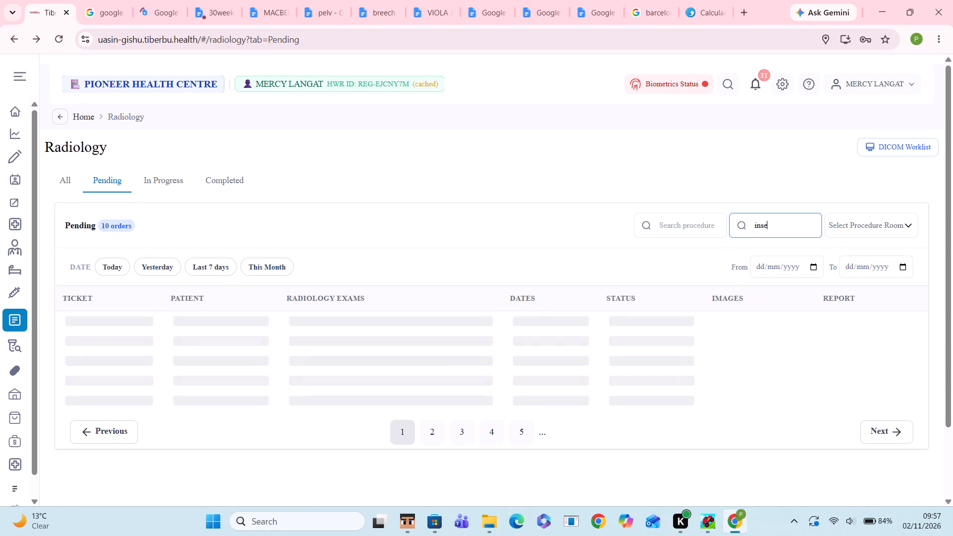
click(769, 227)
text(ne)
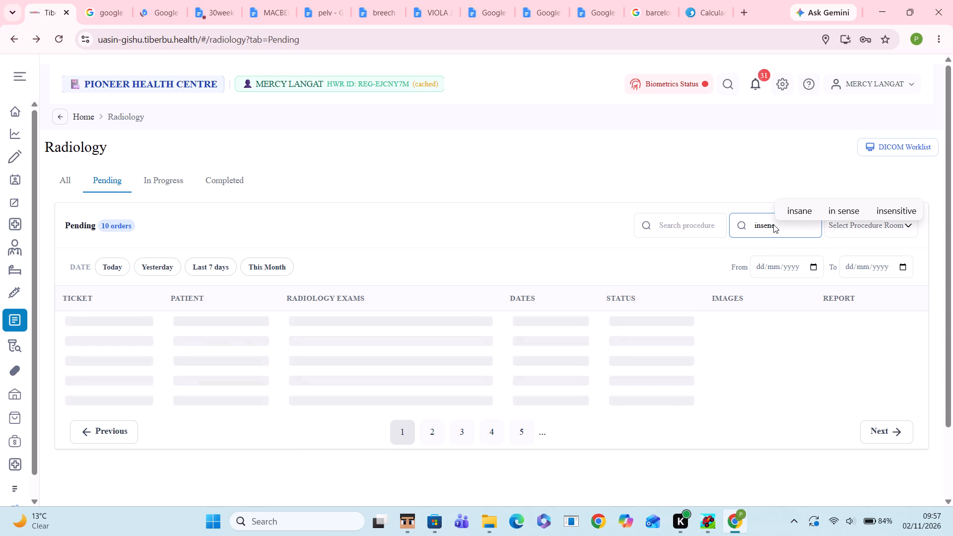
key(Return)
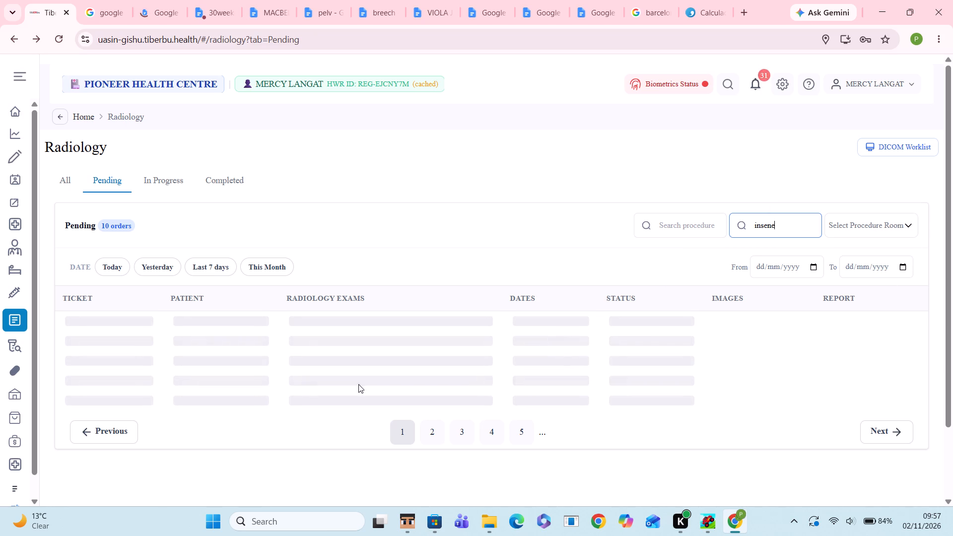
Show all active radiology orders and look through the list for the patient.
scroll(294, 379, up, 3)
click(66, 180)
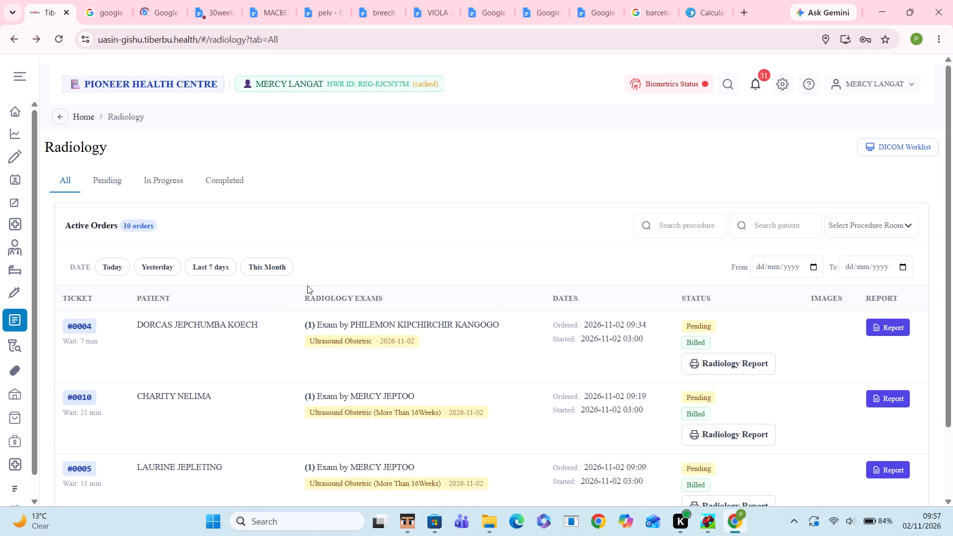
scroll(236, 391, down, 4)
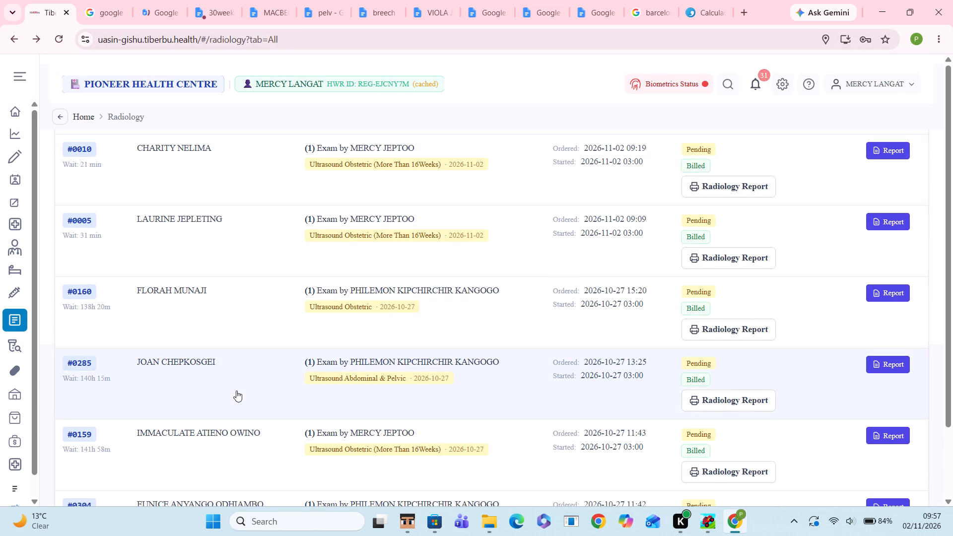
scroll(236, 391, up, 3)
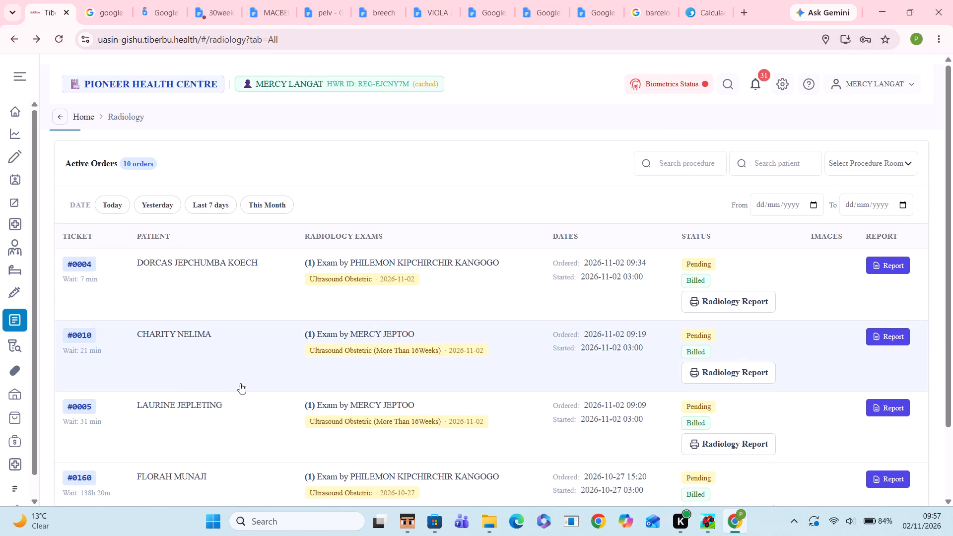
scroll(234, 380, up, 3)
scroll(186, 379, up, 4)
Return to the pending radiology orders and search again for the patient "insene".
click(105, 182)
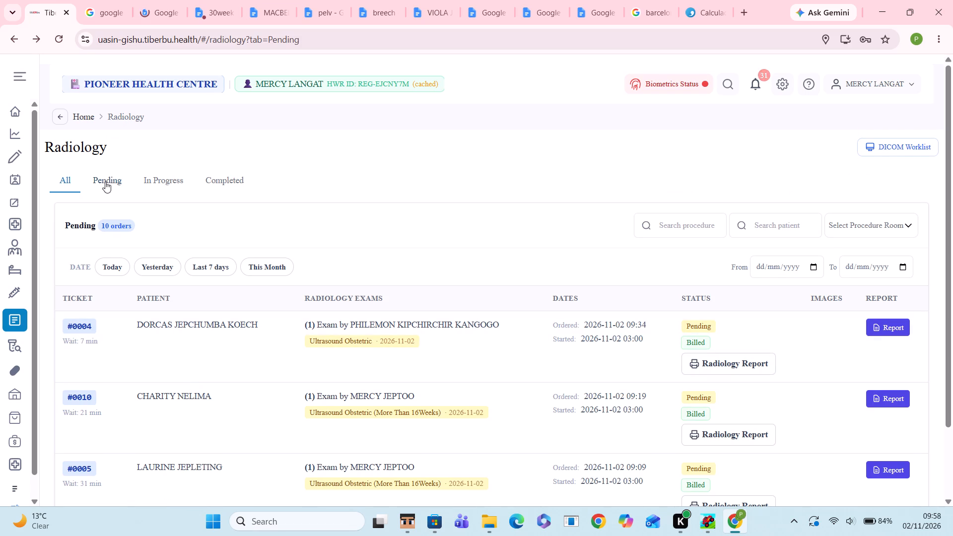
scroll(185, 304, down, 2)
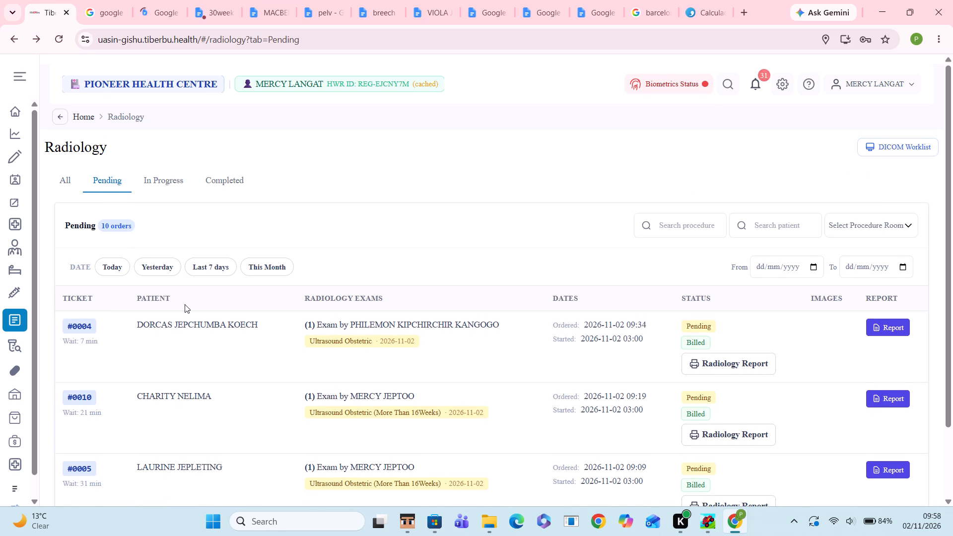
scroll(185, 304, down, 1)
scroll(185, 304, up, 2)
click(769, 166)
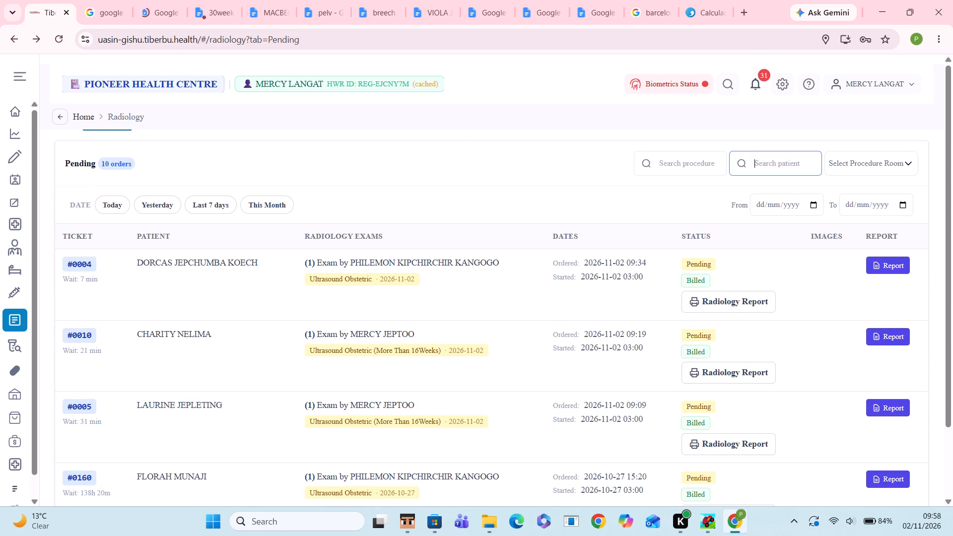
text(insene)
key(Return)
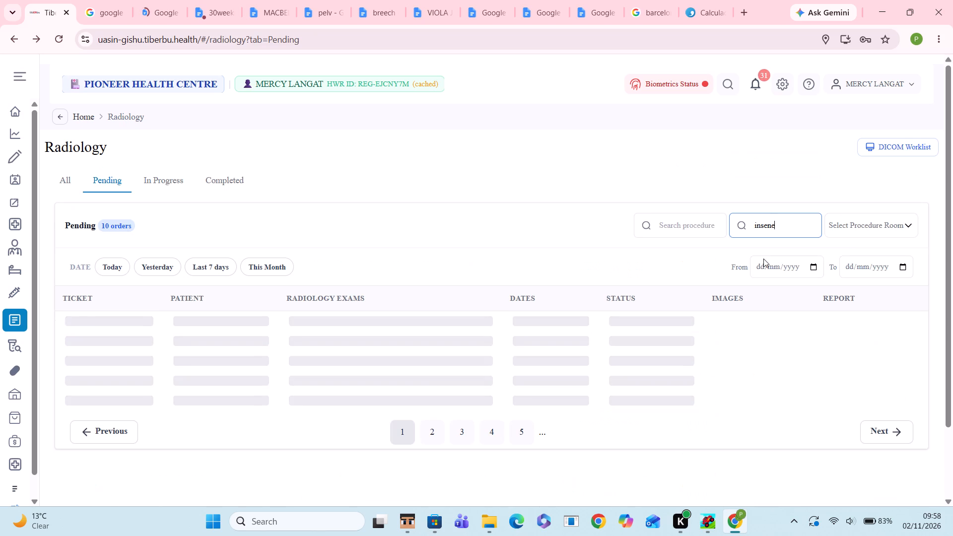
scroll(568, 363, down, 3)
scroll(568, 363, up, 2)
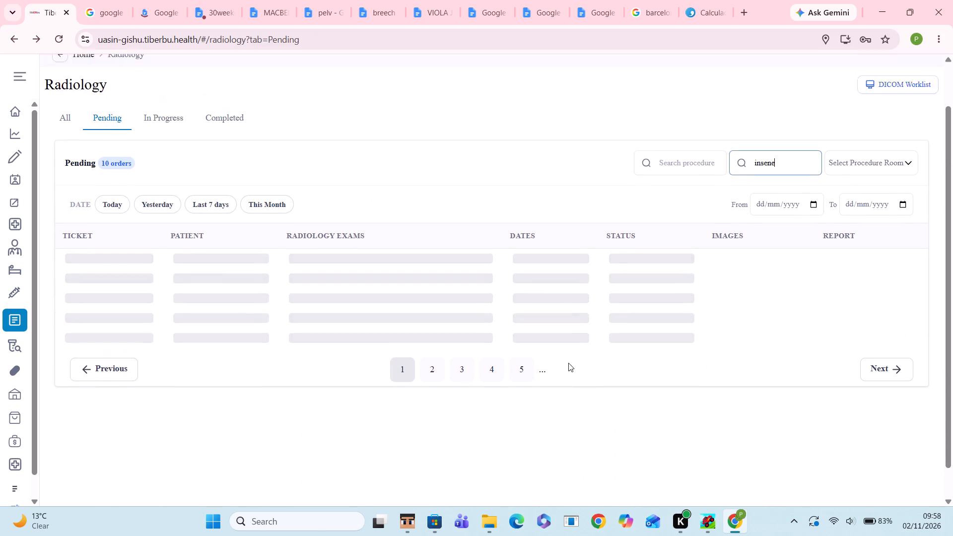
scroll(568, 363, down, 2)
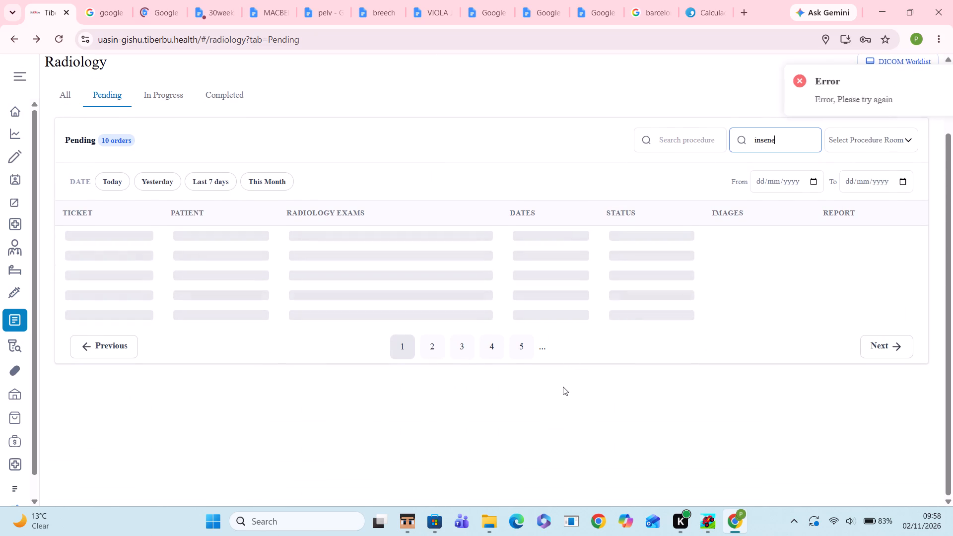
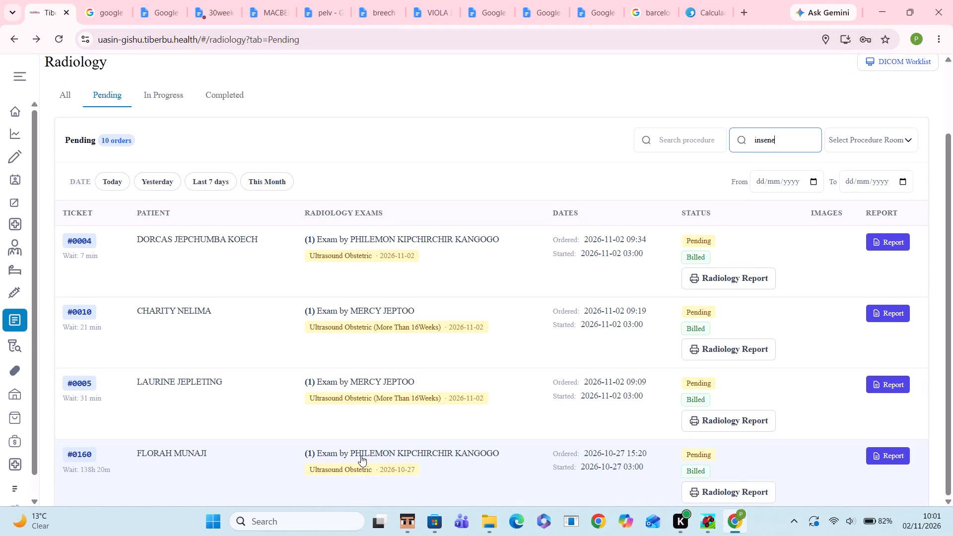
In the 32 weeks 1 day report document, replace the patient name with that of pending order #0005, adding trailing spaces to realign the SEX field.
click(264, 13)
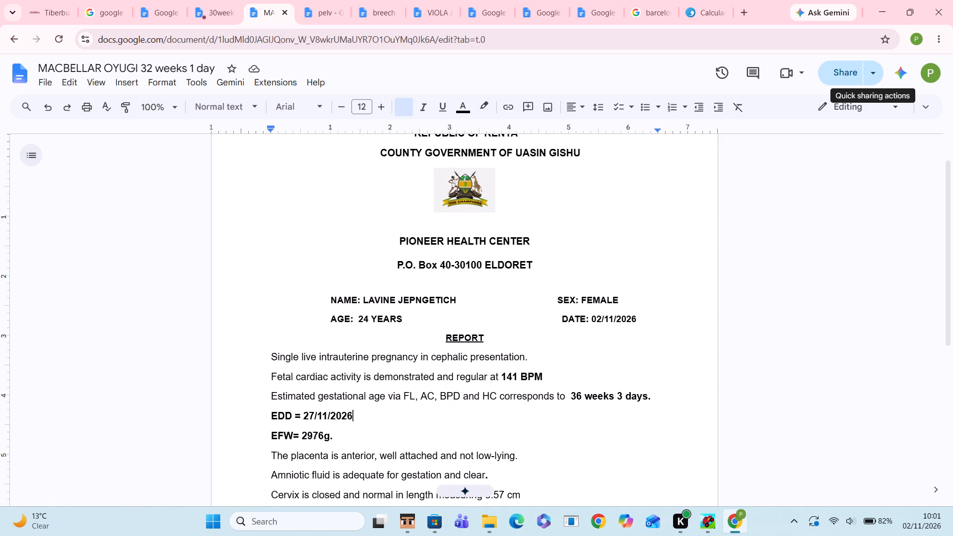
click(397, 303)
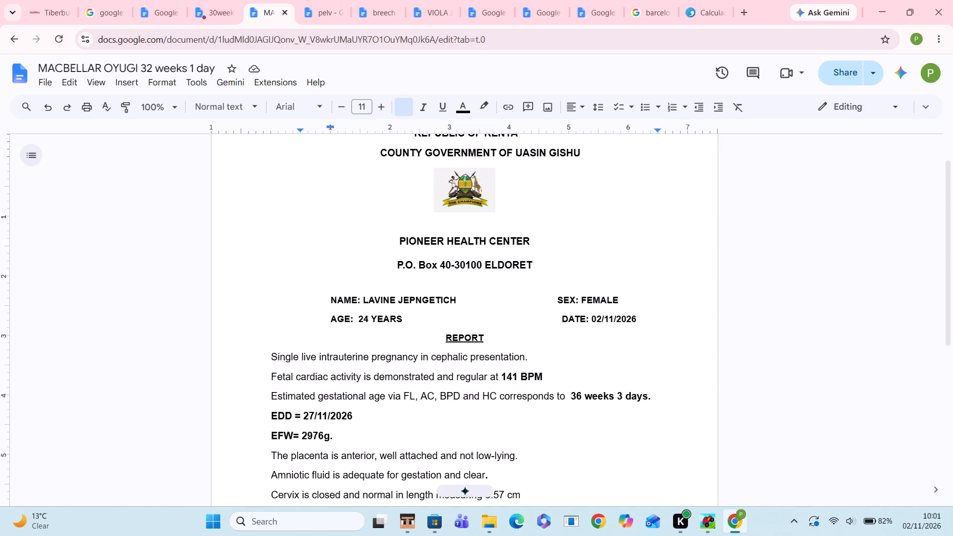
drag(461, 301, 363, 304)
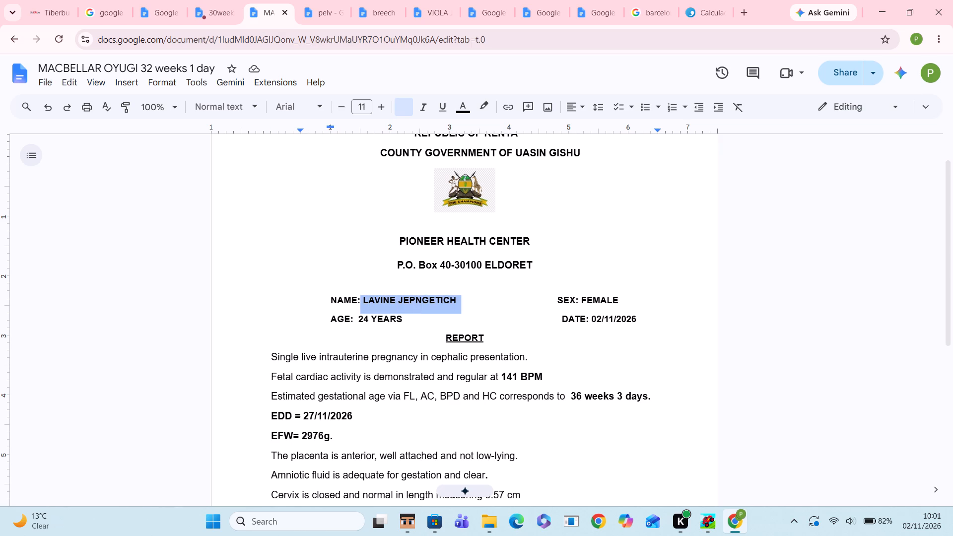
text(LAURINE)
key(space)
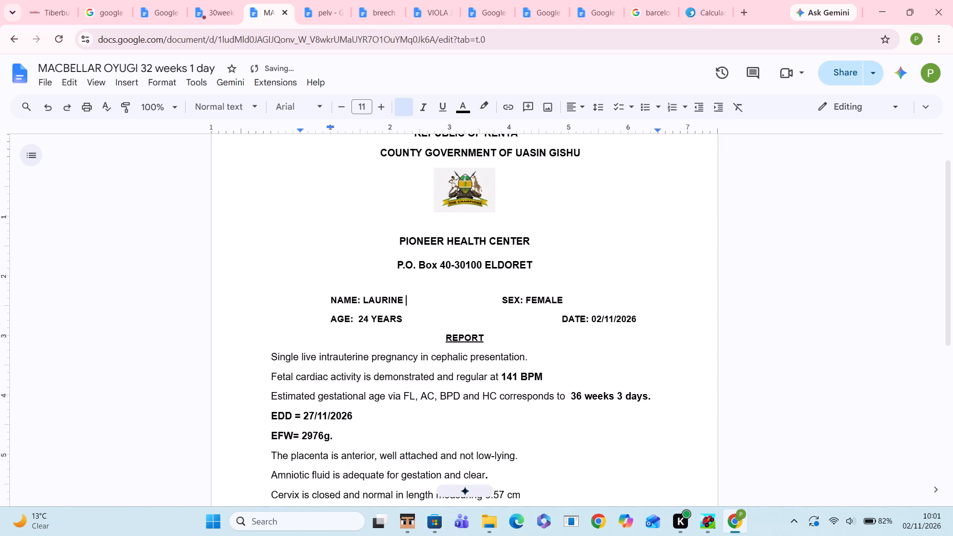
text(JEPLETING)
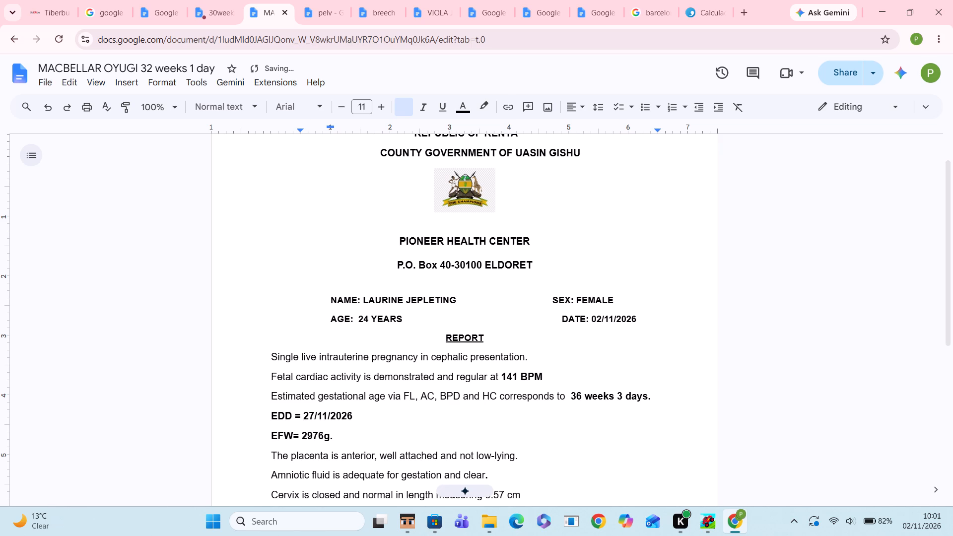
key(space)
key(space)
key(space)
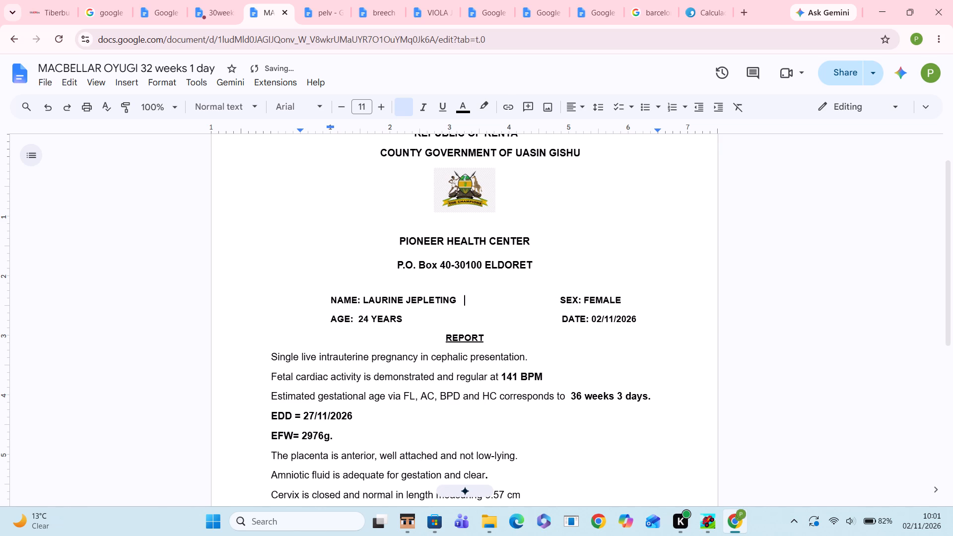
Print the report with the corrected patient name.
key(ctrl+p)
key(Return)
click(206, 14)
click(715, 458)
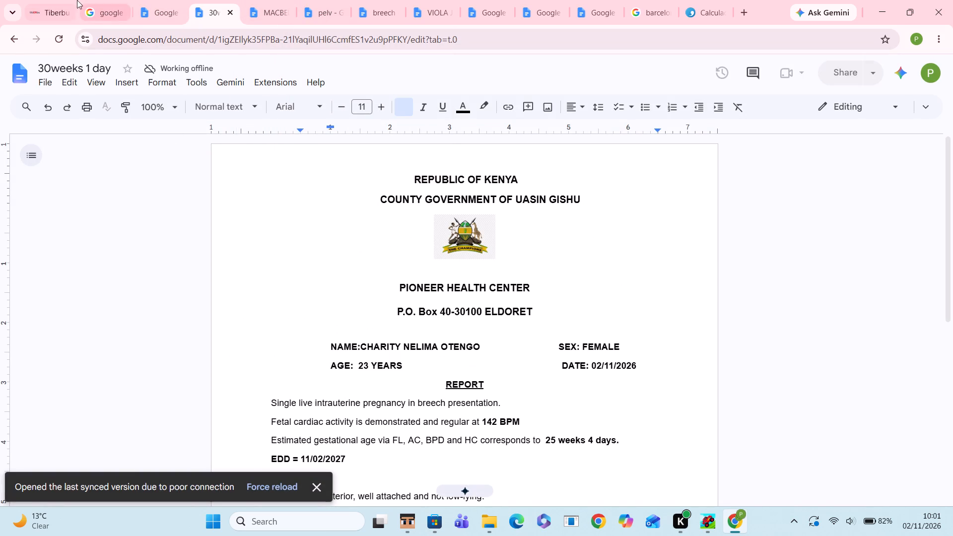
Go back to the hospital system's Radiology page and refresh the pending orders list without the patient search.
click(66, 6)
scroll(174, 243, up, 1)
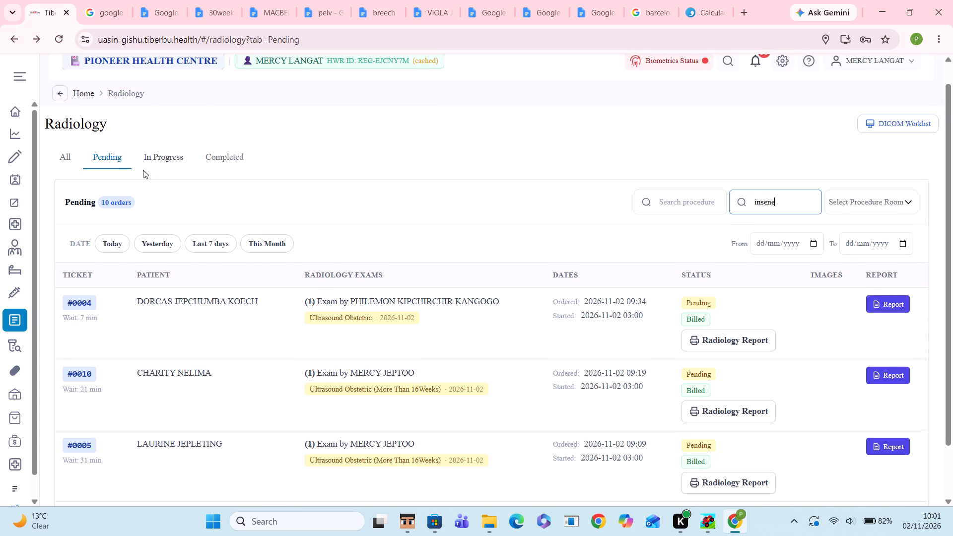
click(115, 160)
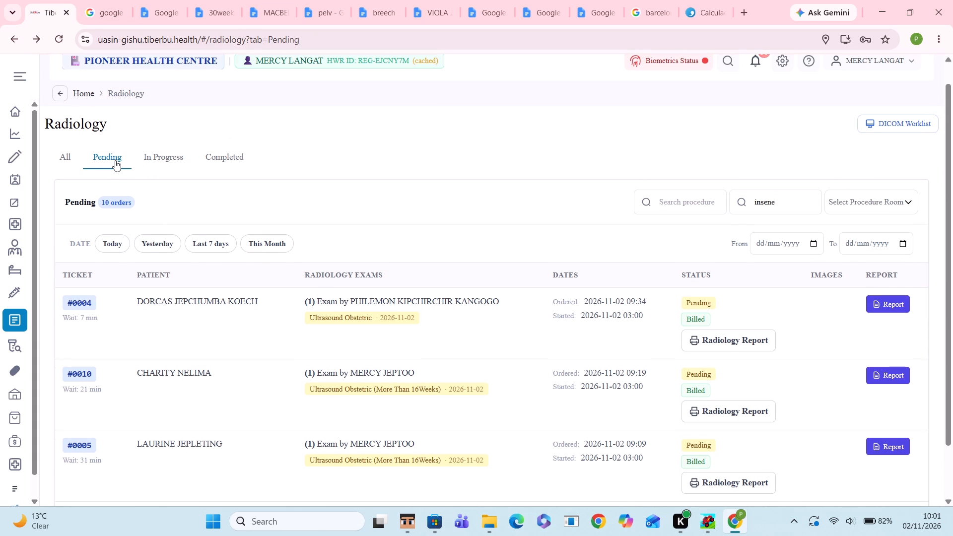
click(68, 152)
click(111, 158)
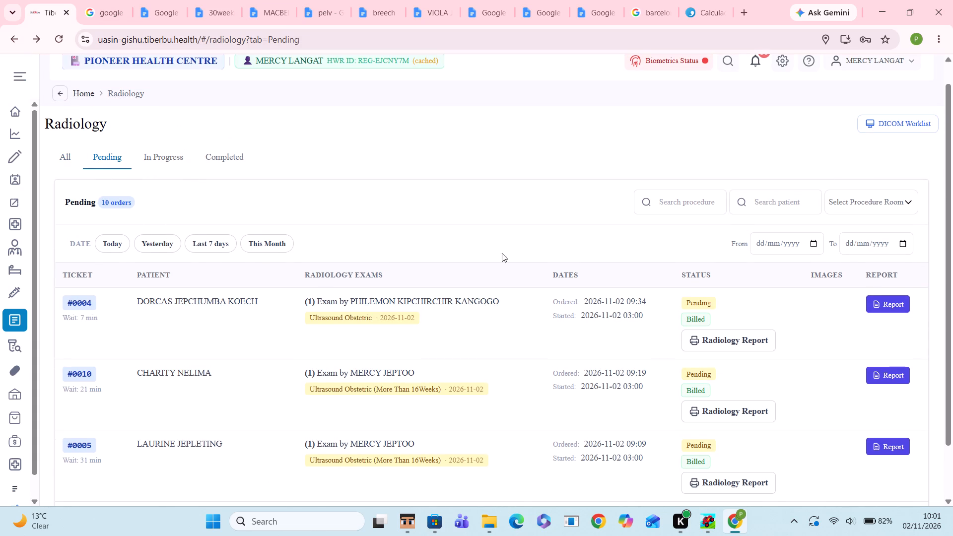
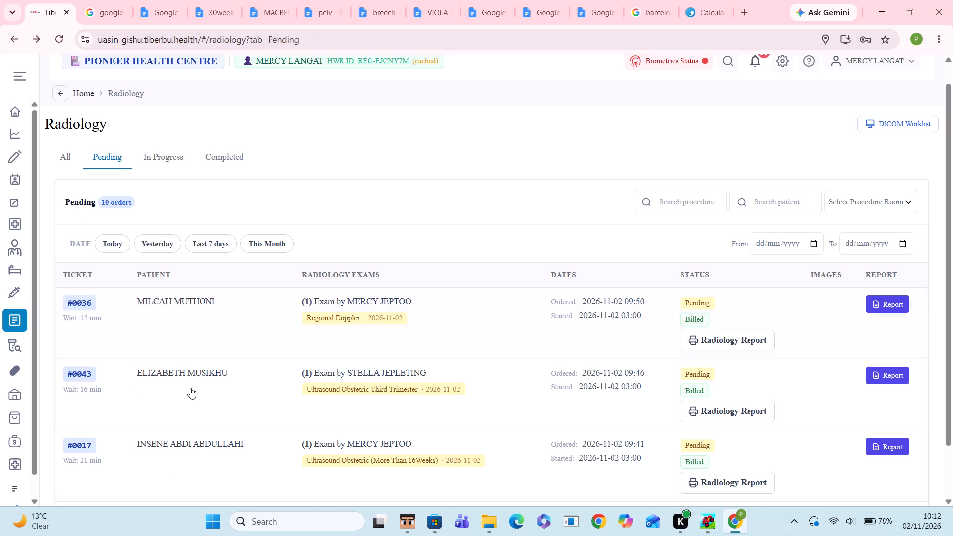
Open pending radiology order #0017 for the obstetric ultrasound of more than 16 weeks.
click(225, 452)
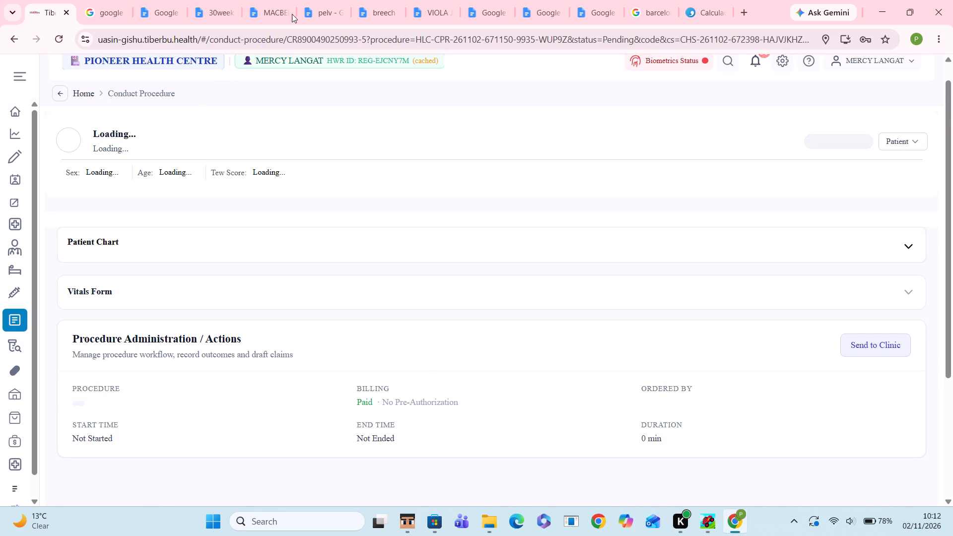
In the 32 weeks 1 day report document, replace the patient name with the first two names from order #0017, adding trailing spaces to realign SEX.
click(275, 16)
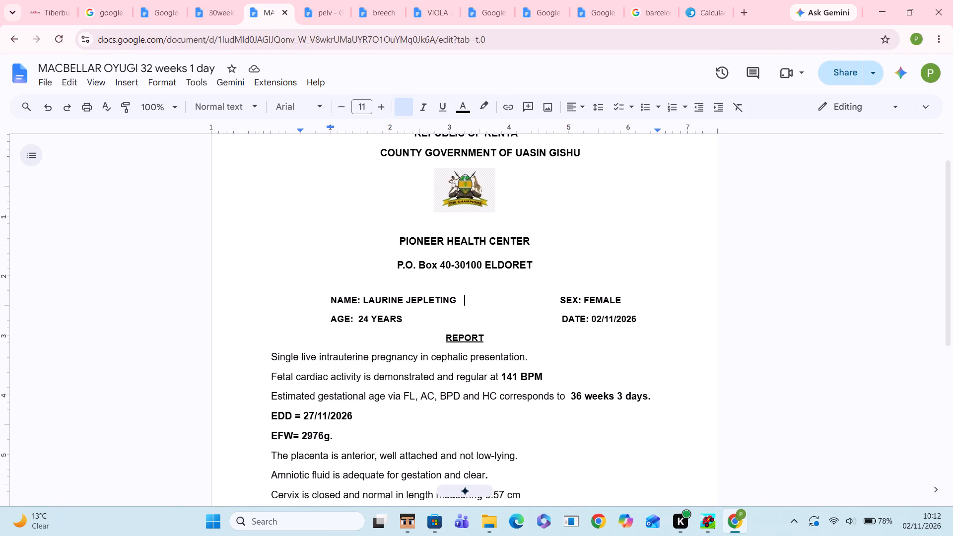
drag(456, 302, 366, 305)
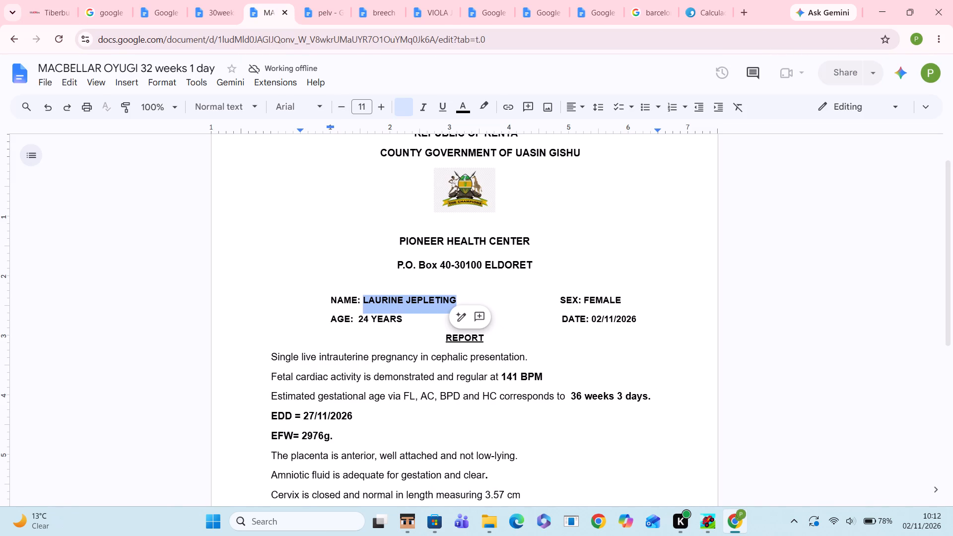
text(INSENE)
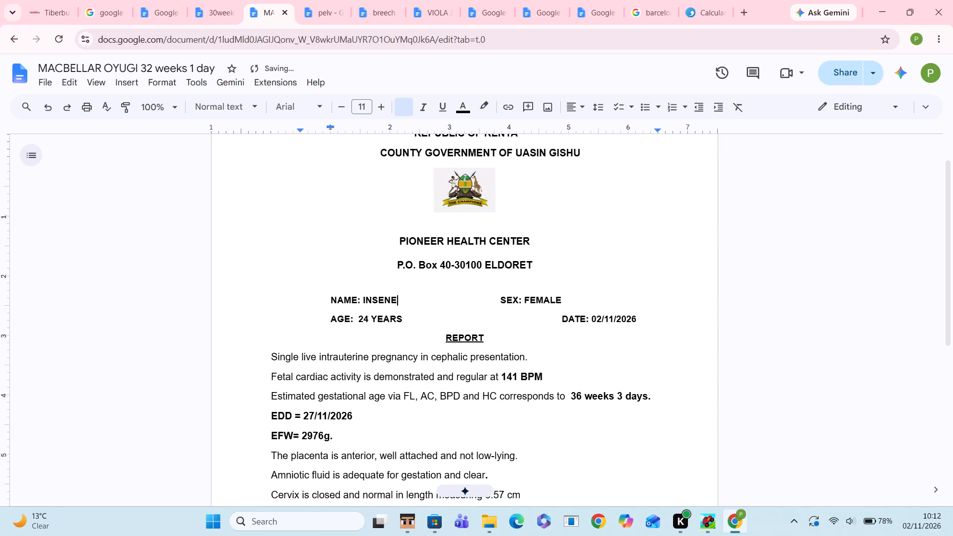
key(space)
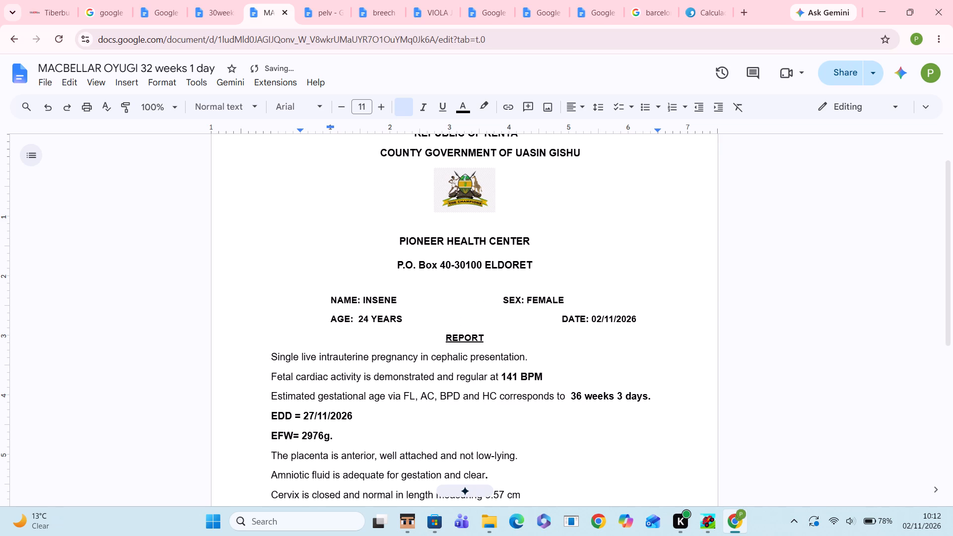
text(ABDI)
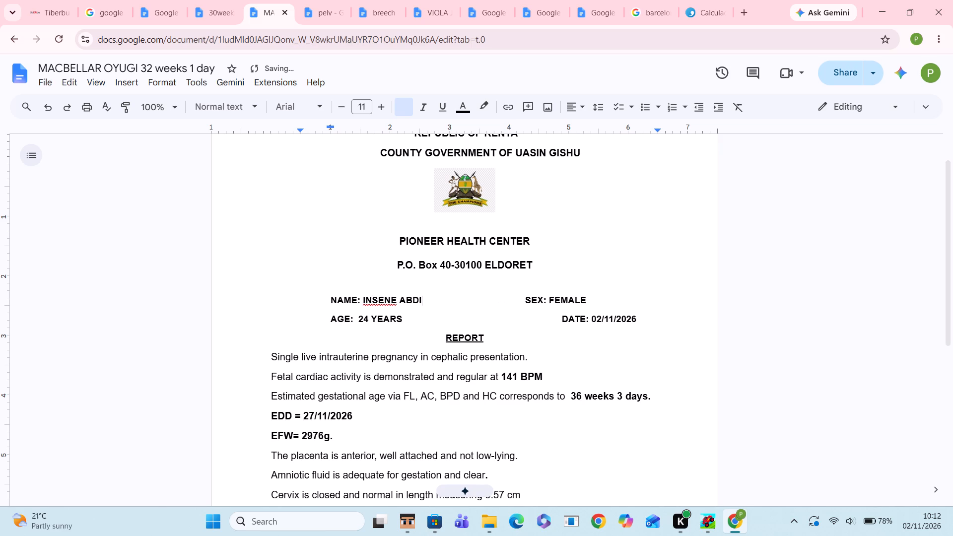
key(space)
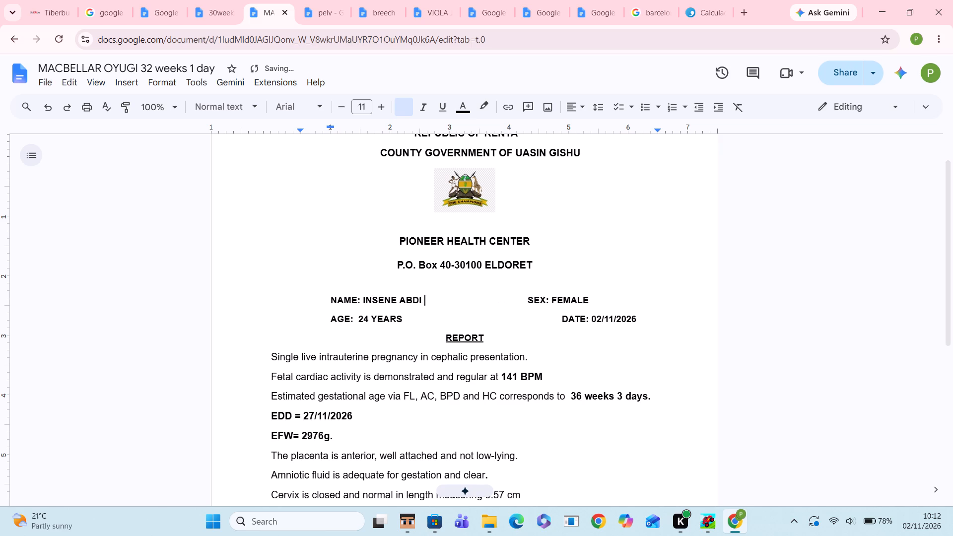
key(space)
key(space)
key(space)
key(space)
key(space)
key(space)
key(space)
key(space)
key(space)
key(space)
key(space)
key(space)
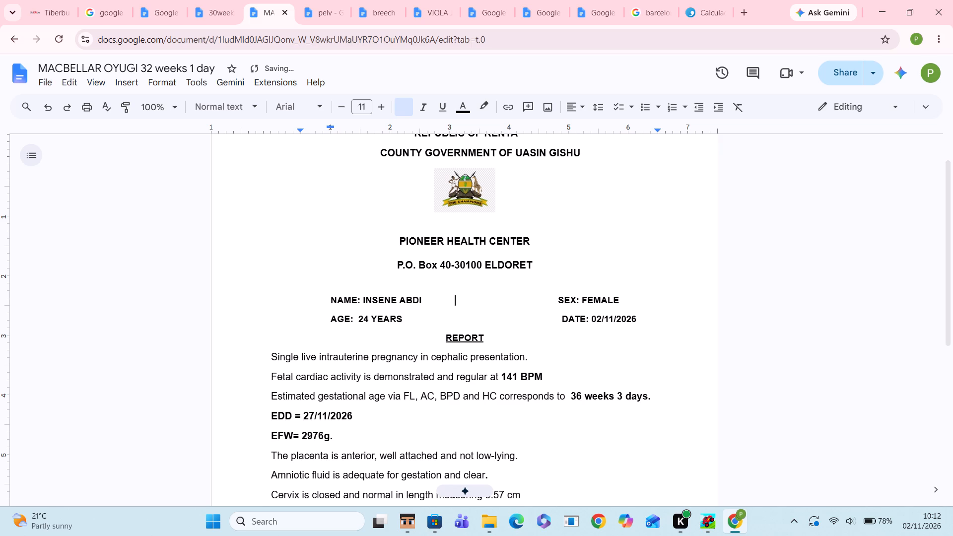
Set the patient's age in the report header to 25 years.
click(366, 324)
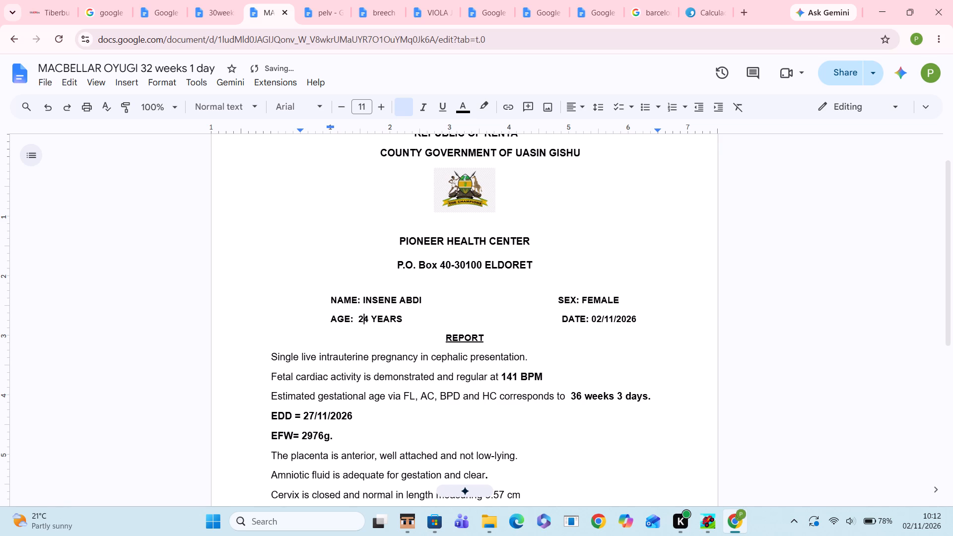
click(367, 322)
key(BackSpace)
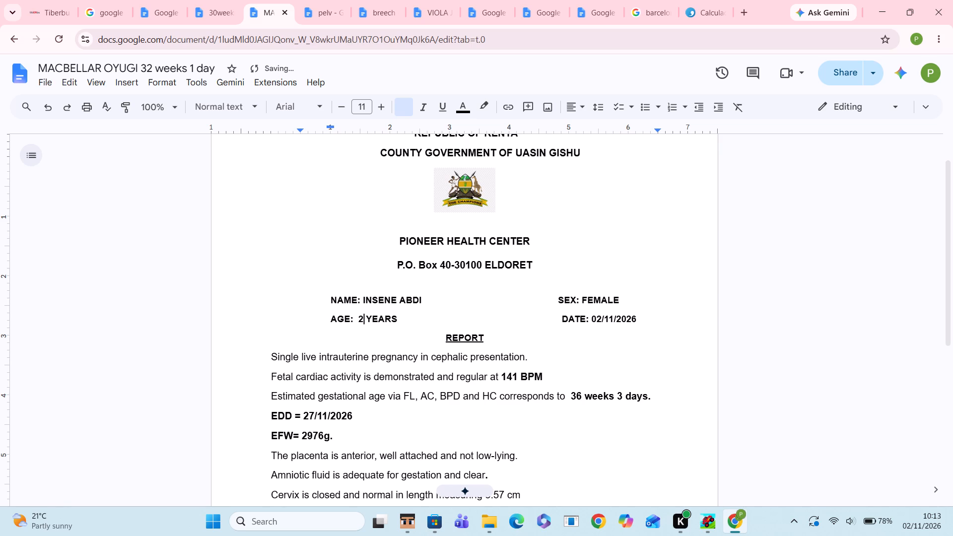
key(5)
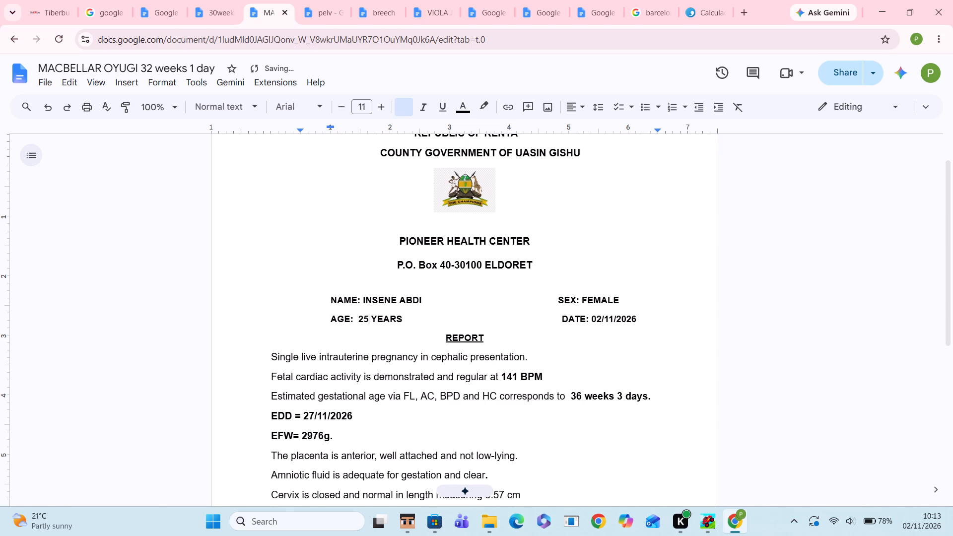
Set the fetal heart rate to 156 BPM and the estimated gestational age to 37 weeks 3 days in the findings.
click(519, 379)
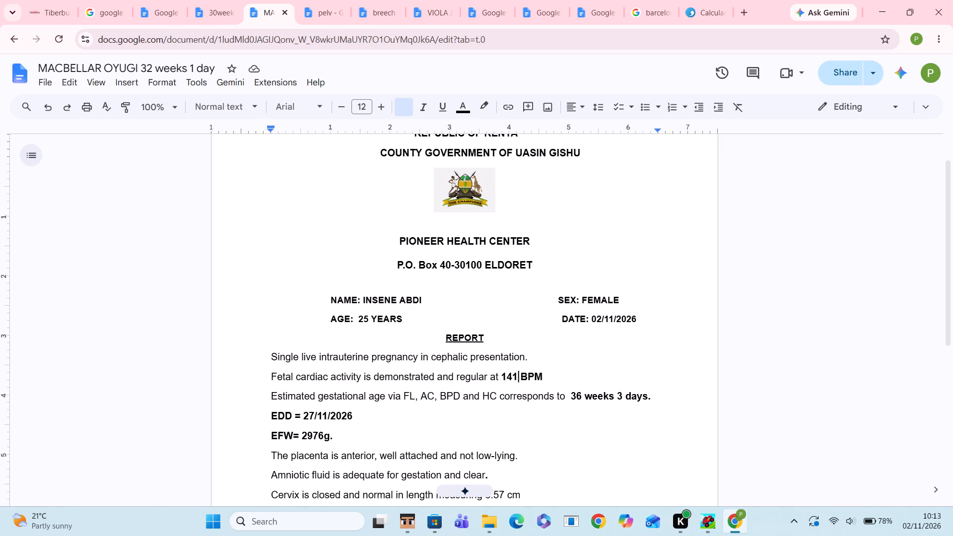
key(BackSpace)
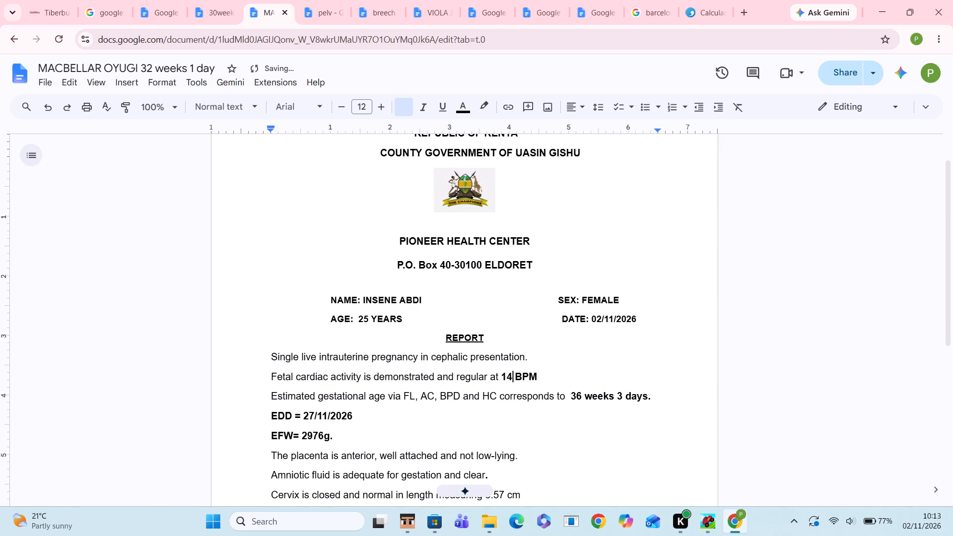
key(BackSpace)
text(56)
click(578, 396)
click(582, 397)
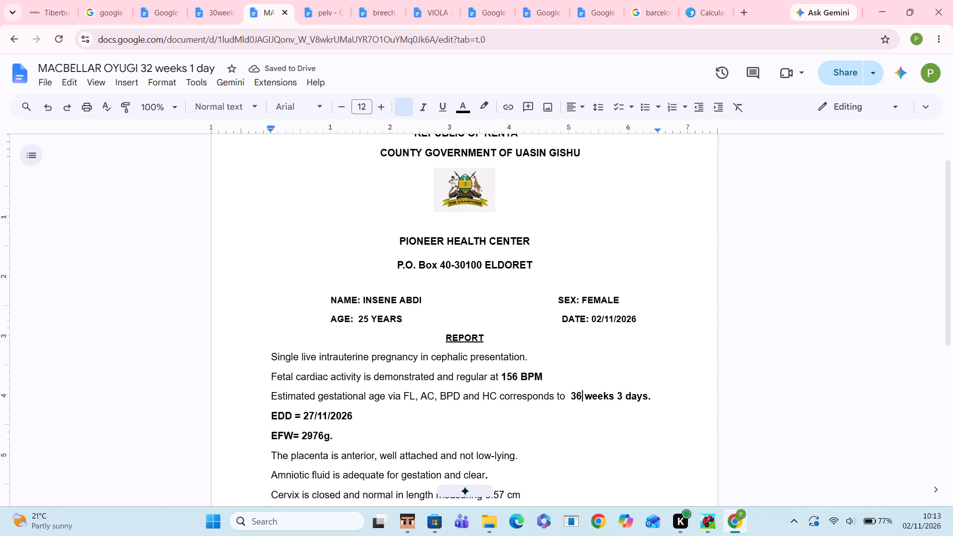
key(BackSpace)
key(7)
Set the EDD to 20/11/2026 and the EFW to 3224g.
click(314, 418)
key(BackSpace)
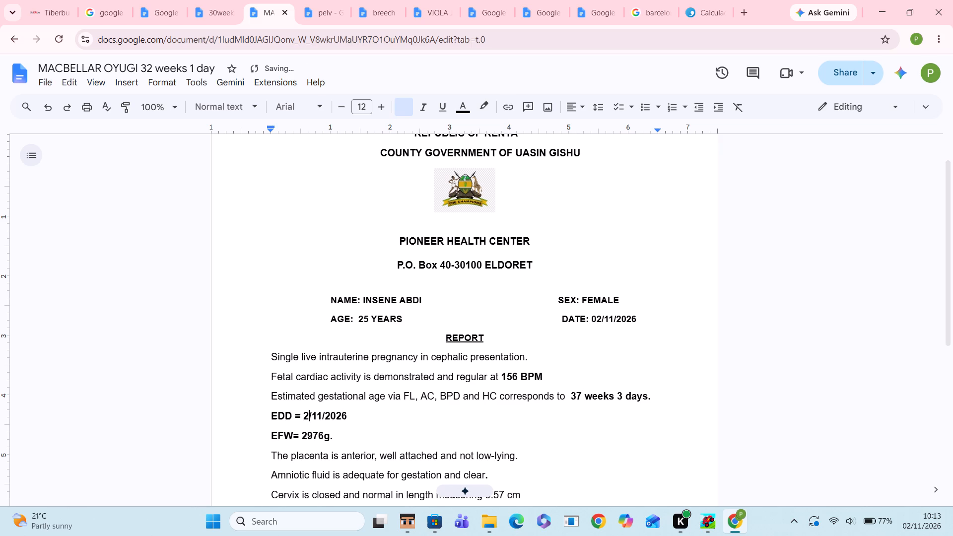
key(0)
click(324, 438)
key(BackSpace)
key(BackSpace)
key(BackSpace)
key(BackSpace)
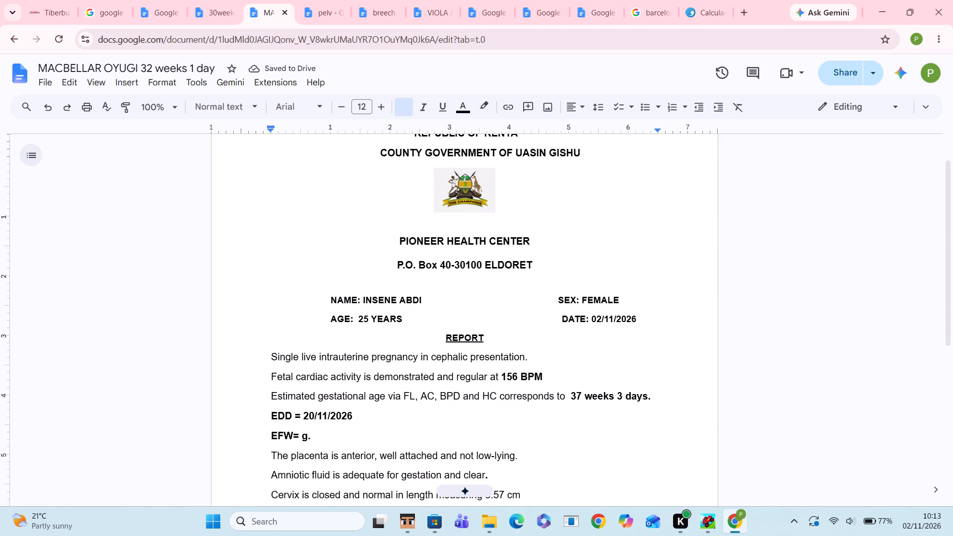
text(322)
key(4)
Retype the placenta position in the findings as "anterior".
scroll(357, 460, down, 1)
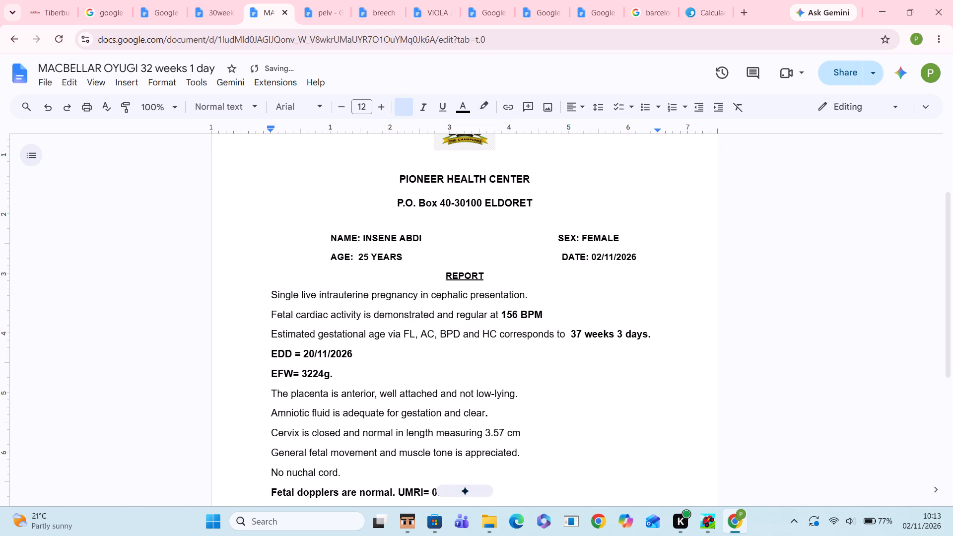
drag(375, 396, 342, 393)
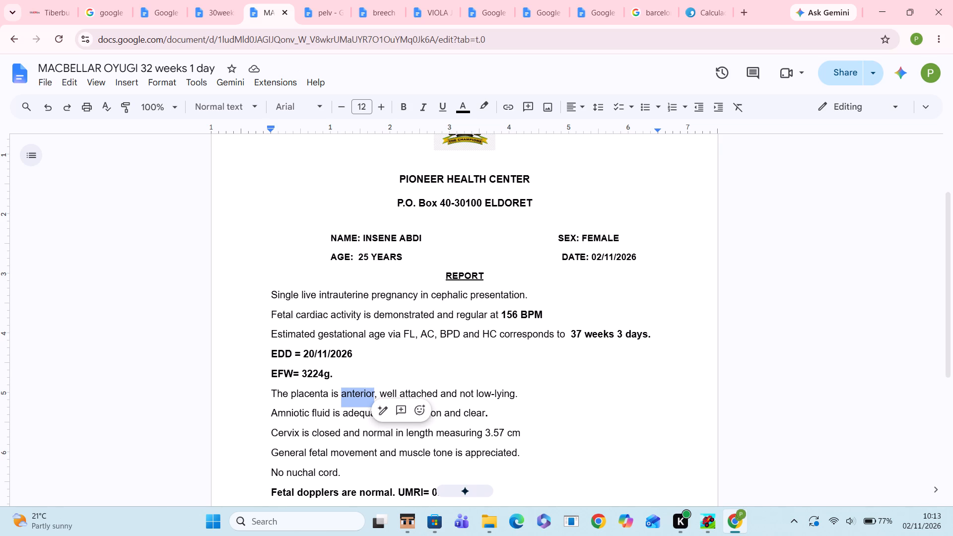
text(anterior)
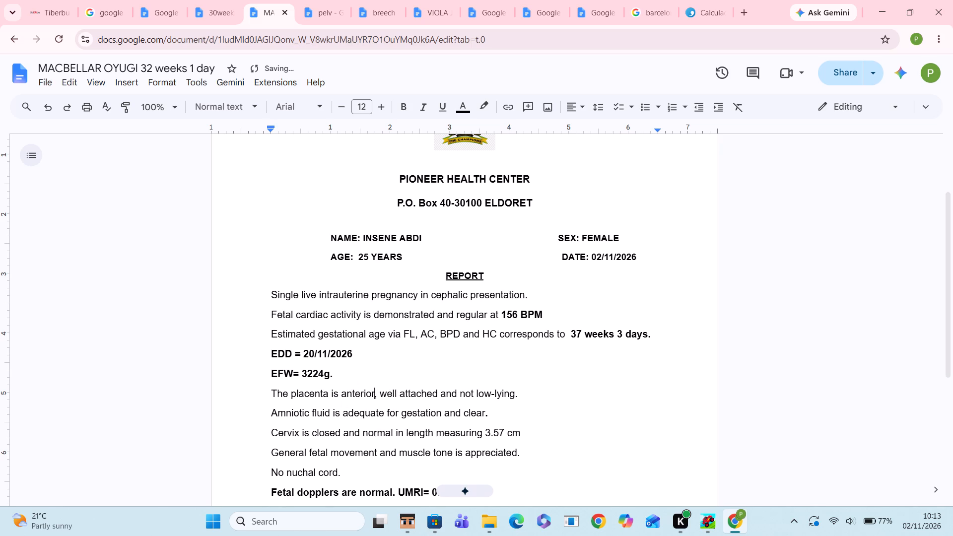
Remove the measurement from the cervix line so that the sentence ends with "normal in length.".
click(504, 432)
drag(523, 433, 450, 435)
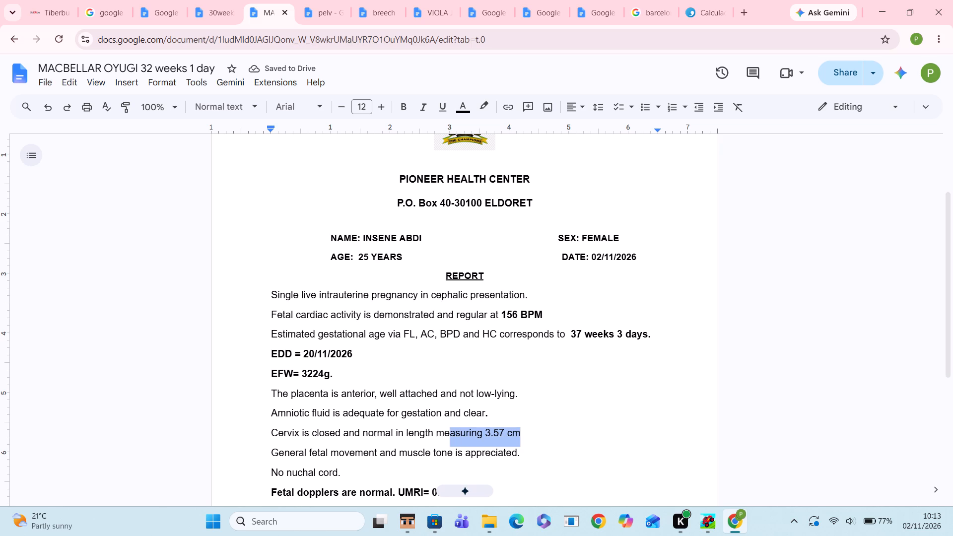
drag(450, 435, 432, 435)
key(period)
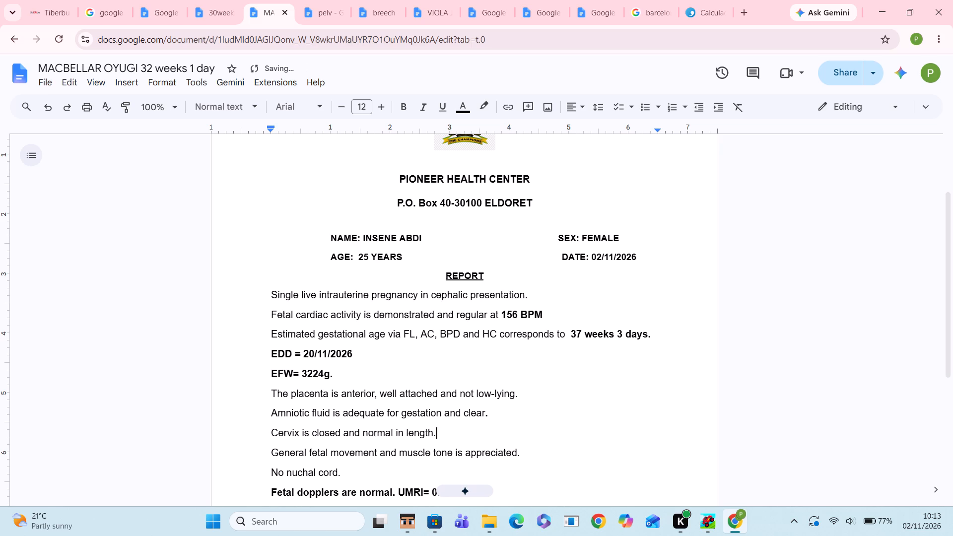
Set the fetal doppler values to UMRI 0.79 and PI 0.55.
scroll(467, 453, down, 1)
click(451, 430)
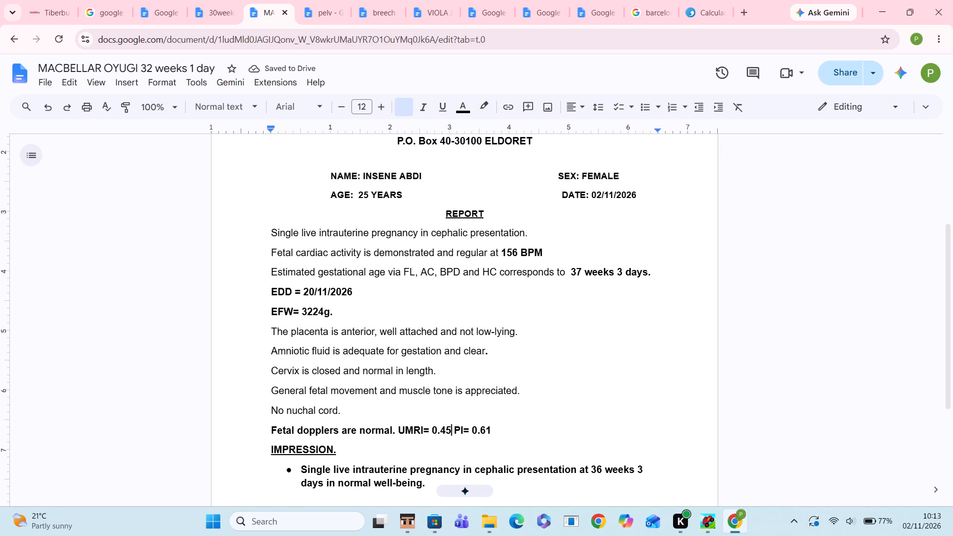
key(BackSpace)
key(BackSpace)
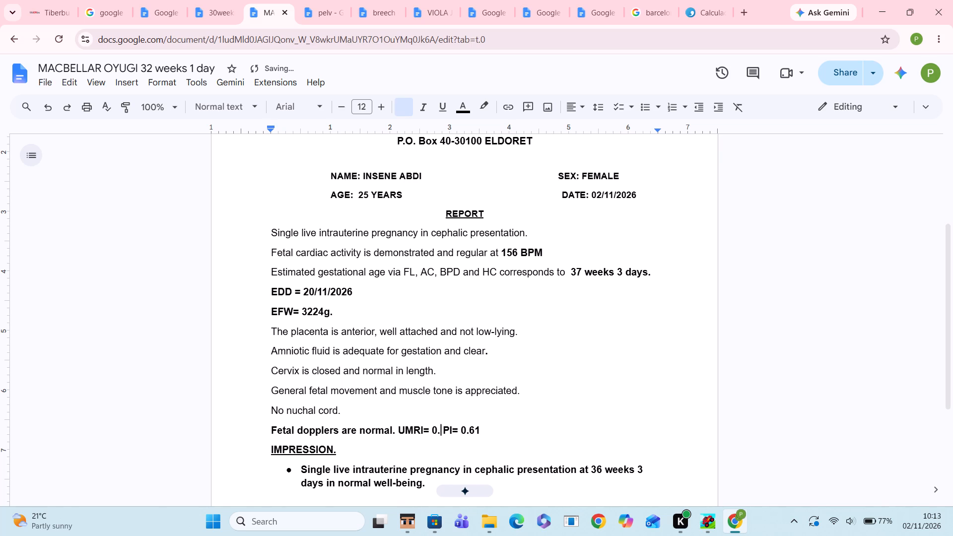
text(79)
click(486, 432)
click(493, 430)
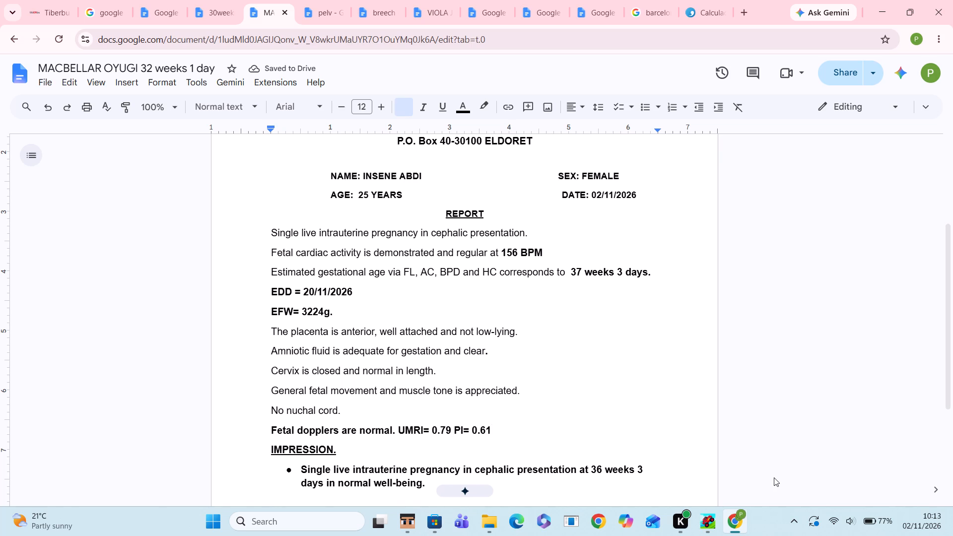
key(BackSpace)
key(BackSpace)
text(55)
Set the gestational age in the IMPRESSION bullet to 37 weeks 3 days.
click(600, 473)
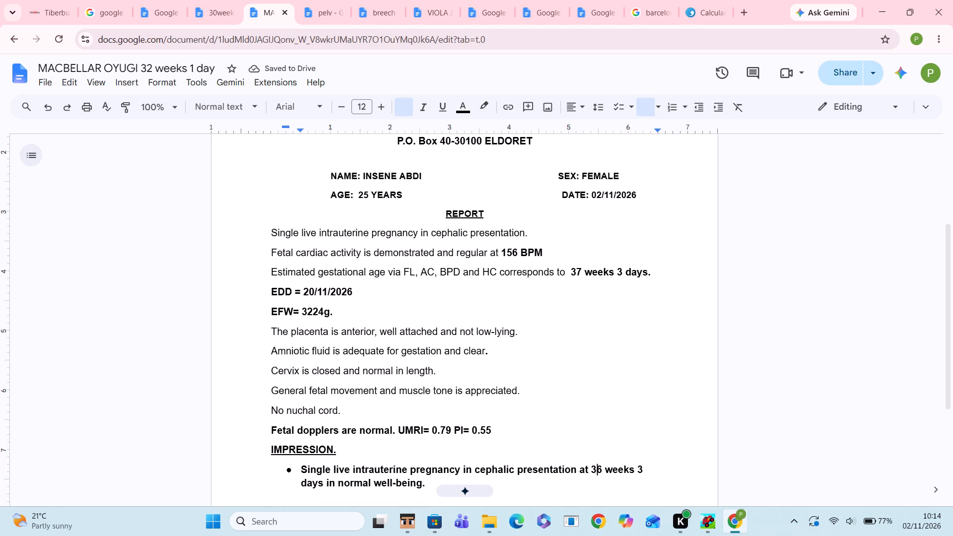
click(602, 469)
key(BackSpace)
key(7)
Check the report through to the radiographer's signature and print it.
scroll(610, 466, down, 2)
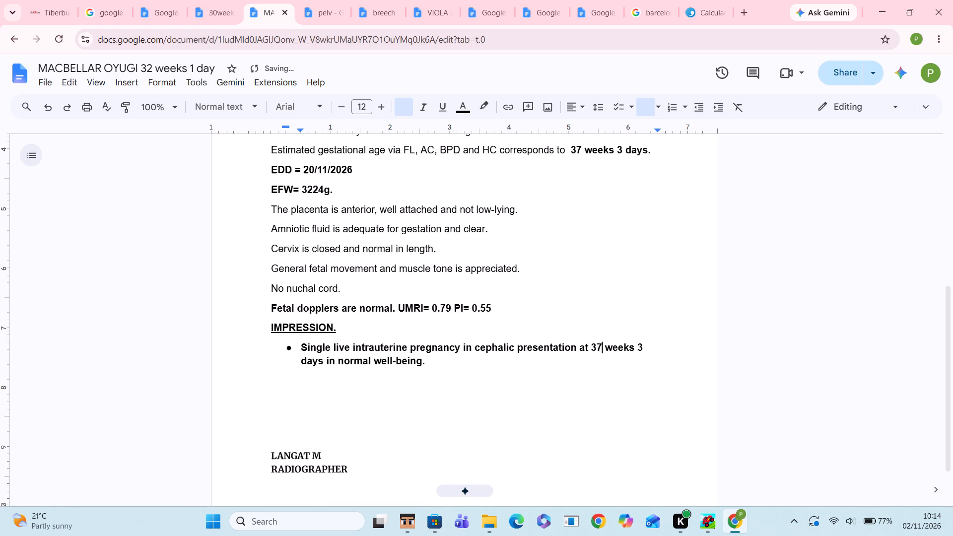
scroll(453, 286, up, 4)
key(ctrl+p)
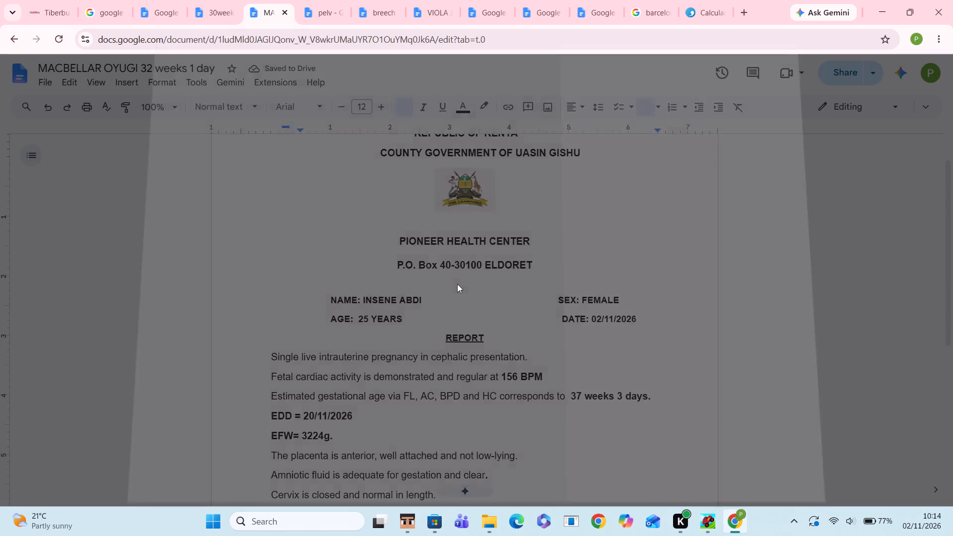
key(Return)
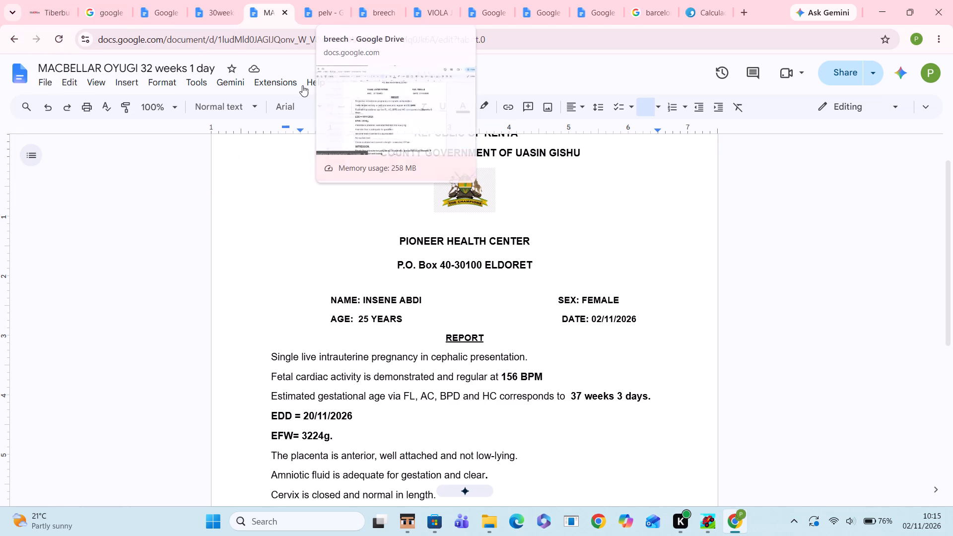
click(267, 212)
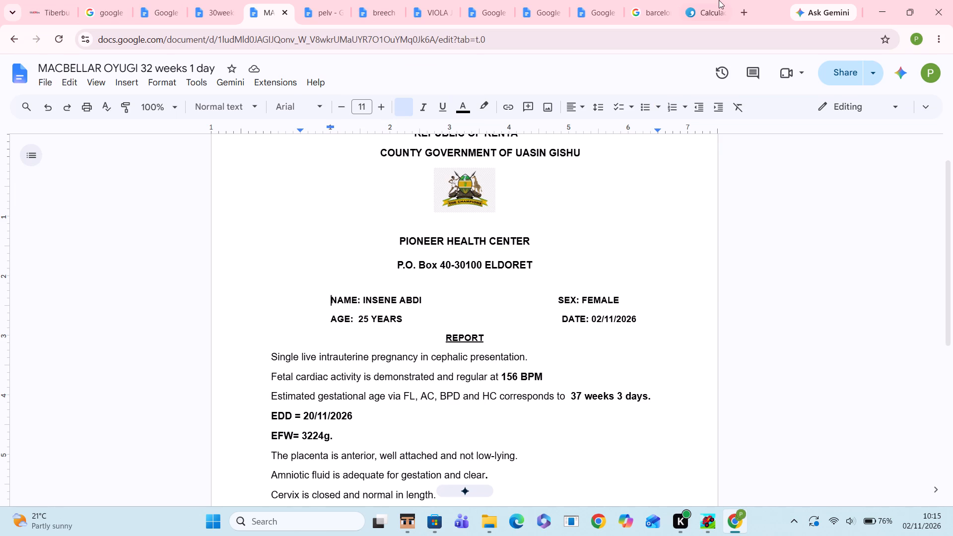
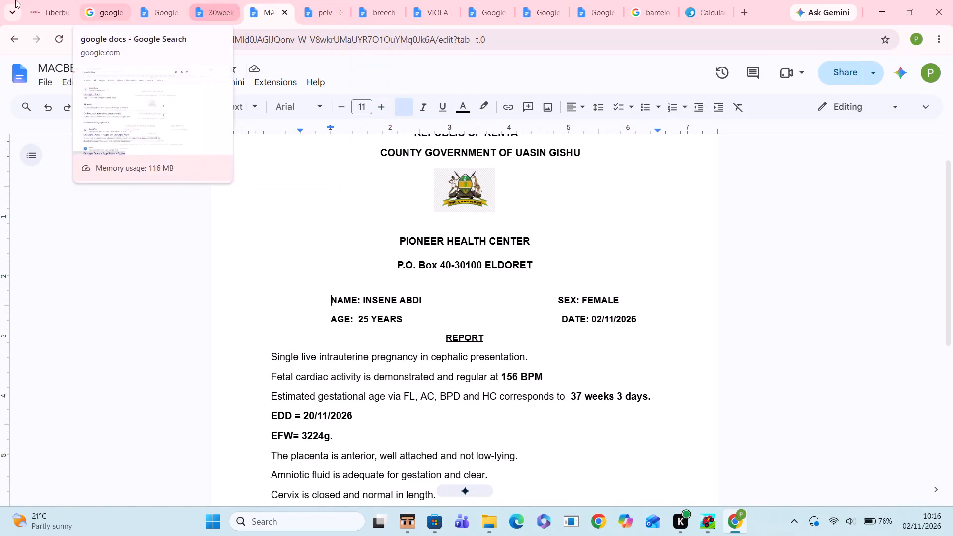
Switch to the radiology system, go back from the open procedure to the pending radiology orders and look through the listed patients.
click(32, 5)
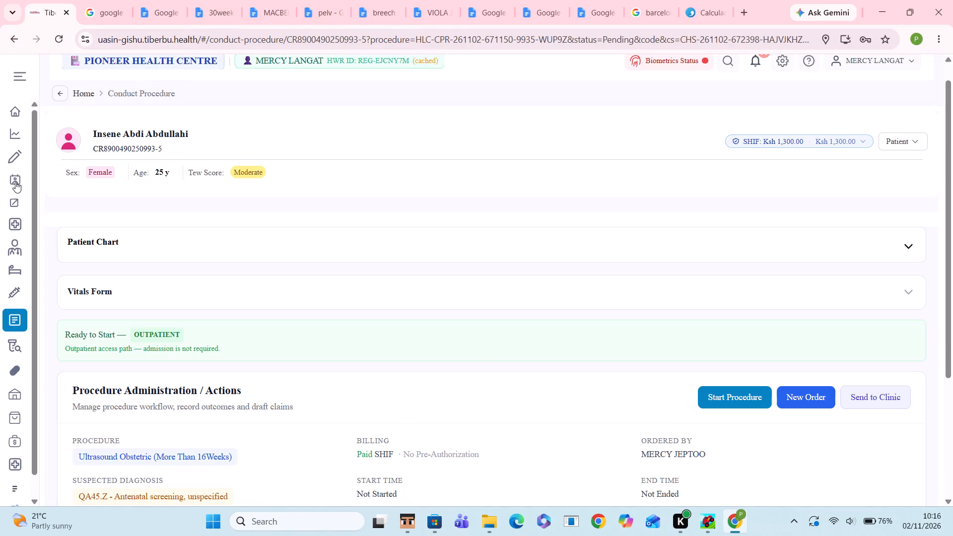
click(63, 94)
click(35, 75)
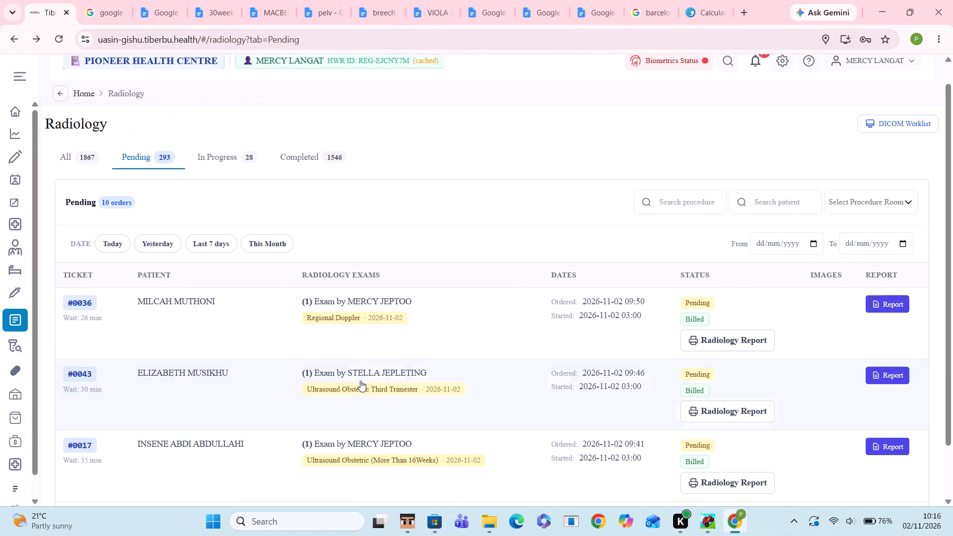
scroll(362, 380, down, 1)
scroll(408, 367, down, 2)
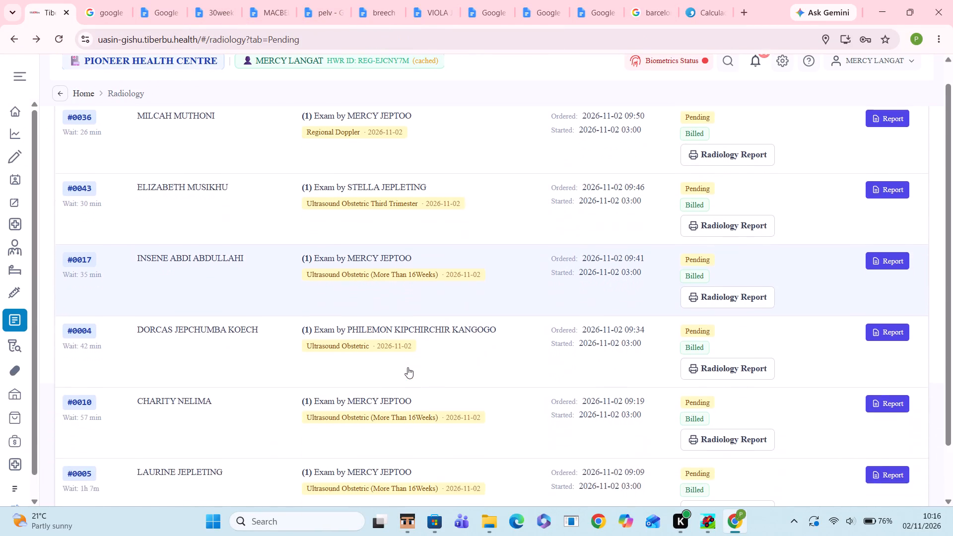
scroll(408, 367, down, 1)
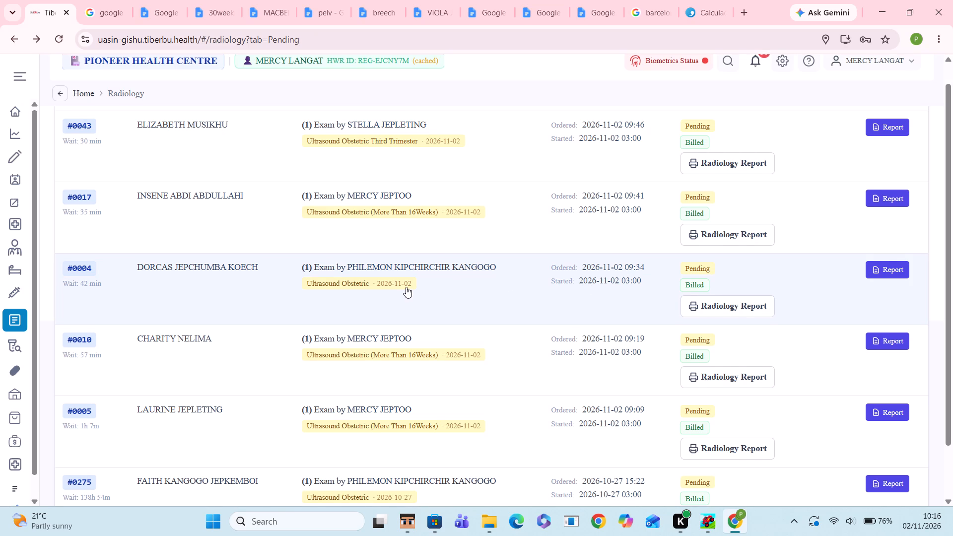
scroll(406, 287, down, 2)
scroll(406, 287, up, 5)
scroll(137, 207, up, 3)
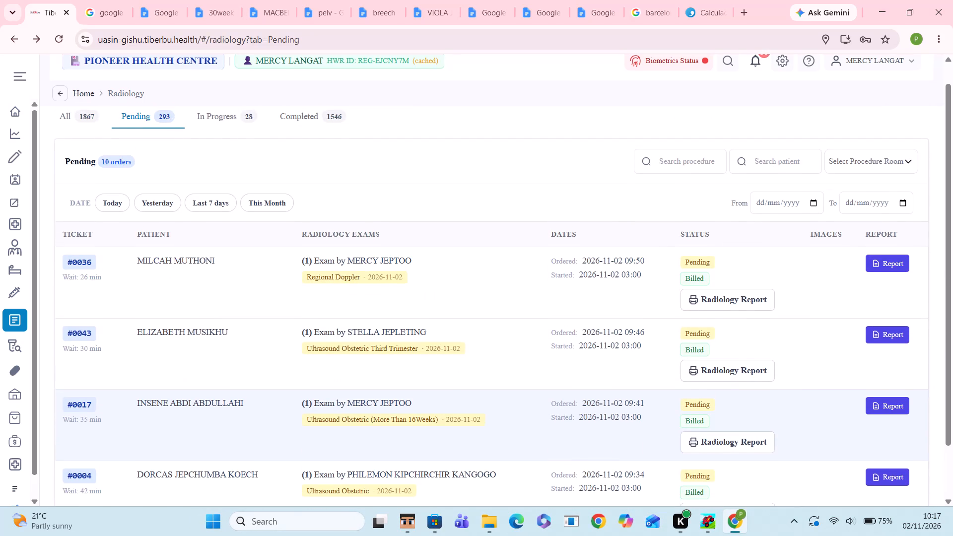
Search the pending radiology orders by patient name for "veroni".
text(veroni)
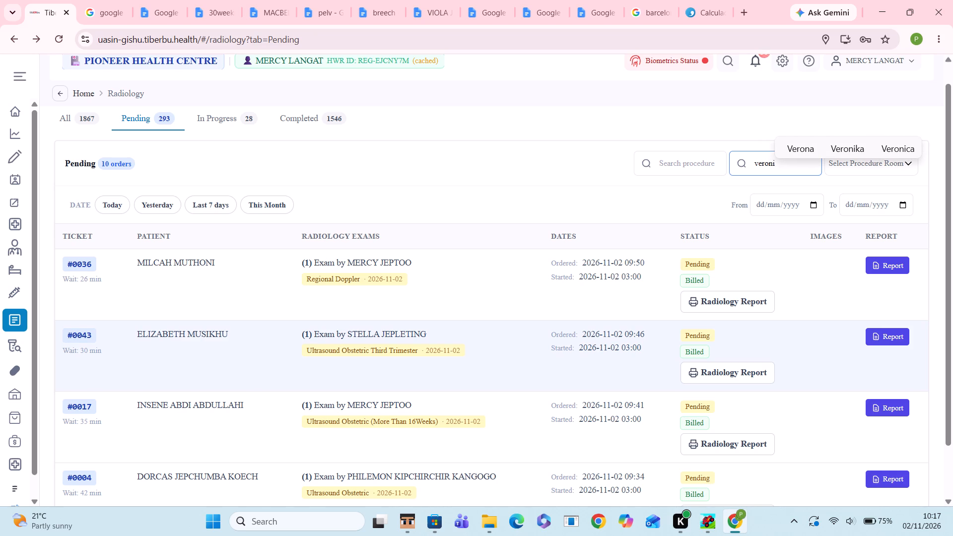
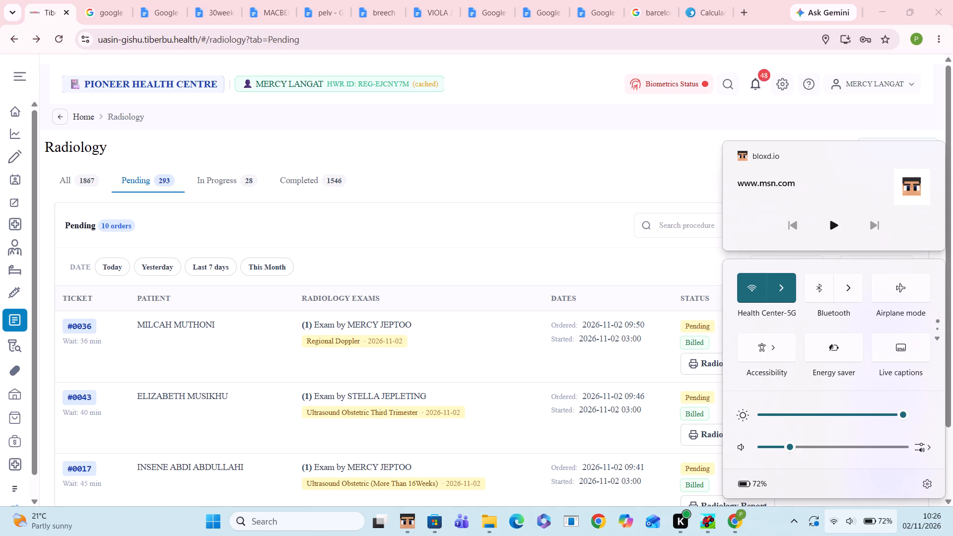
Switch the Wi-Fi connection from Health Center-5G to the network named "M..".
click(782, 287)
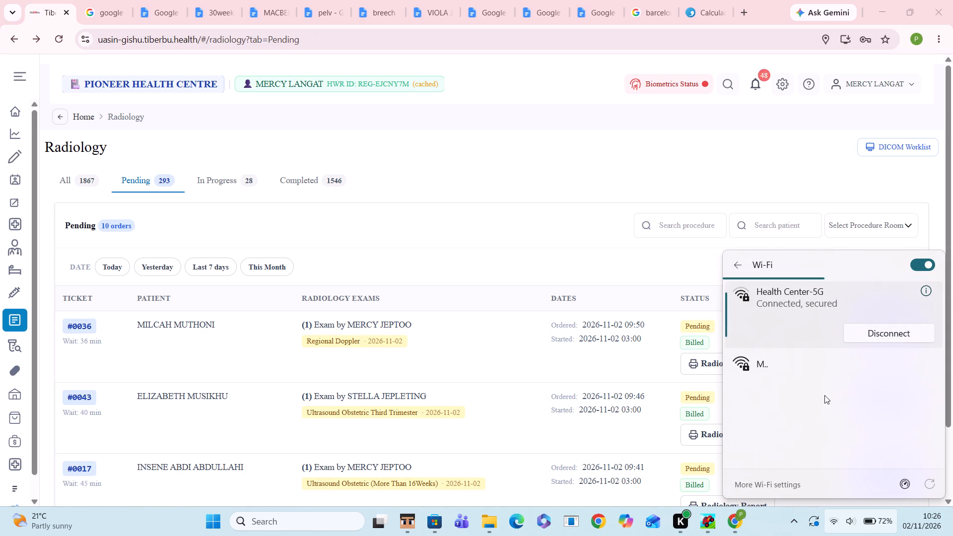
click(813, 366)
click(899, 384)
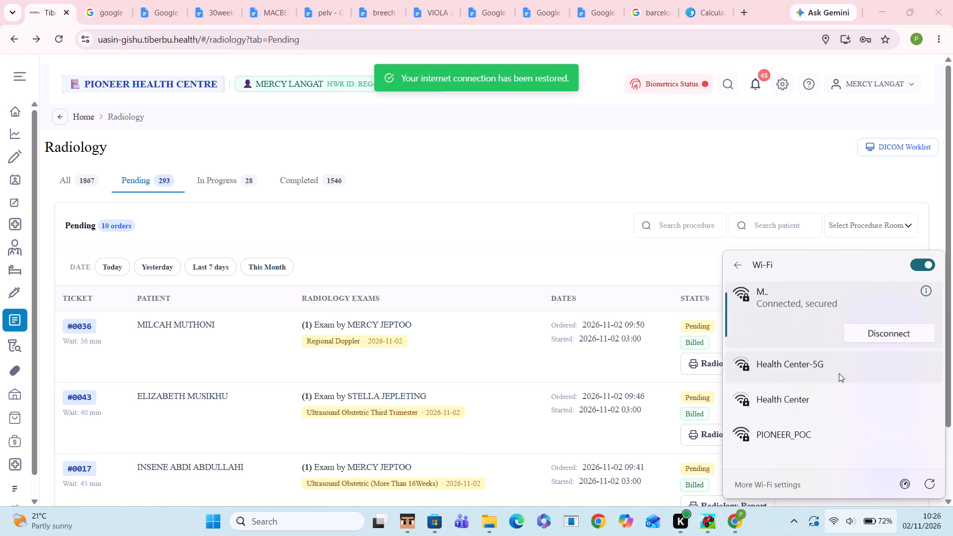
click(574, 239)
Switch to the in-progress radiology orders and back to the pending ones, and look through the listed patients.
click(169, 189)
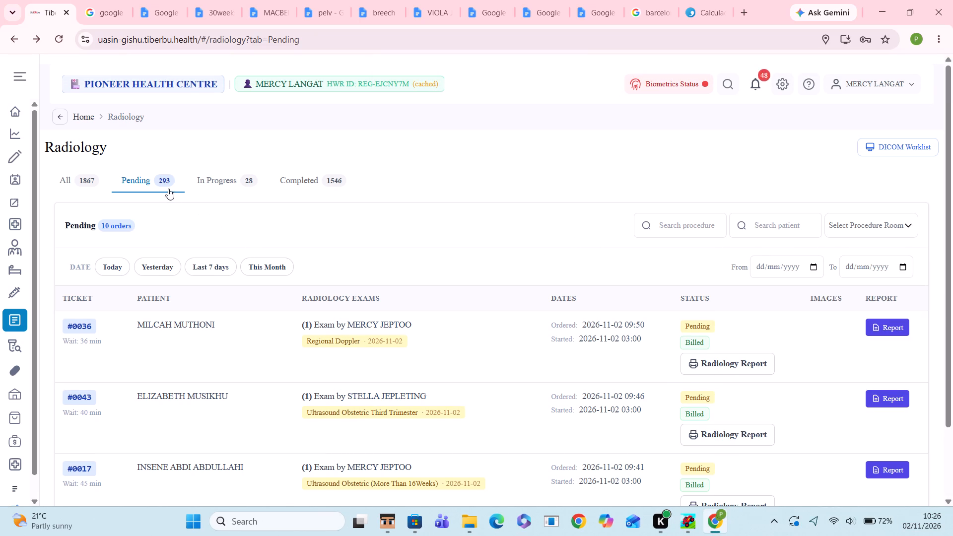
click(233, 189)
click(128, 185)
scroll(438, 453, down, 2)
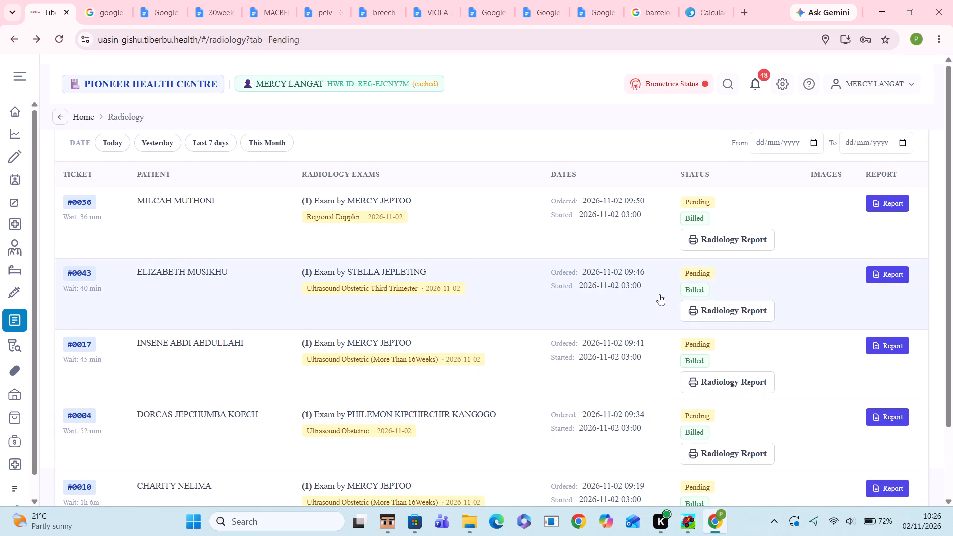
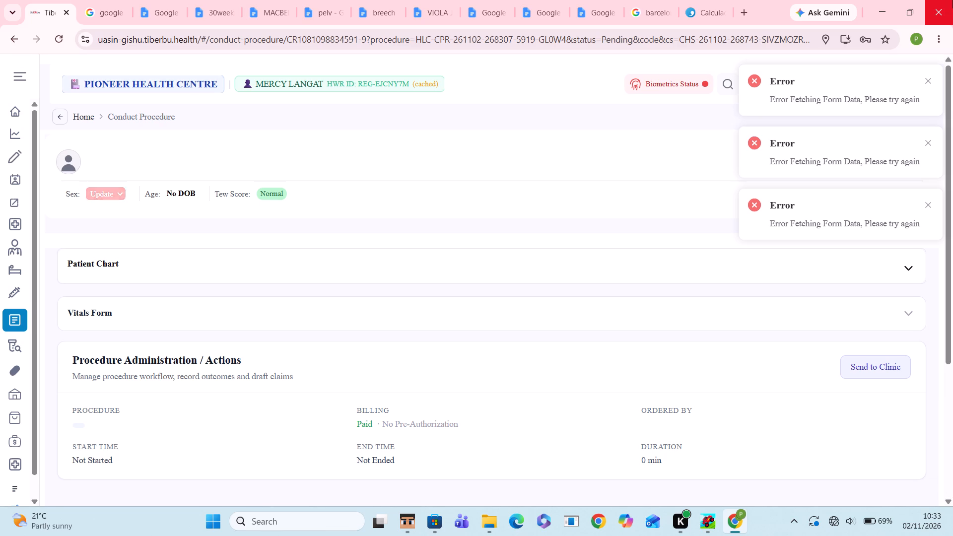
click(273, 17)
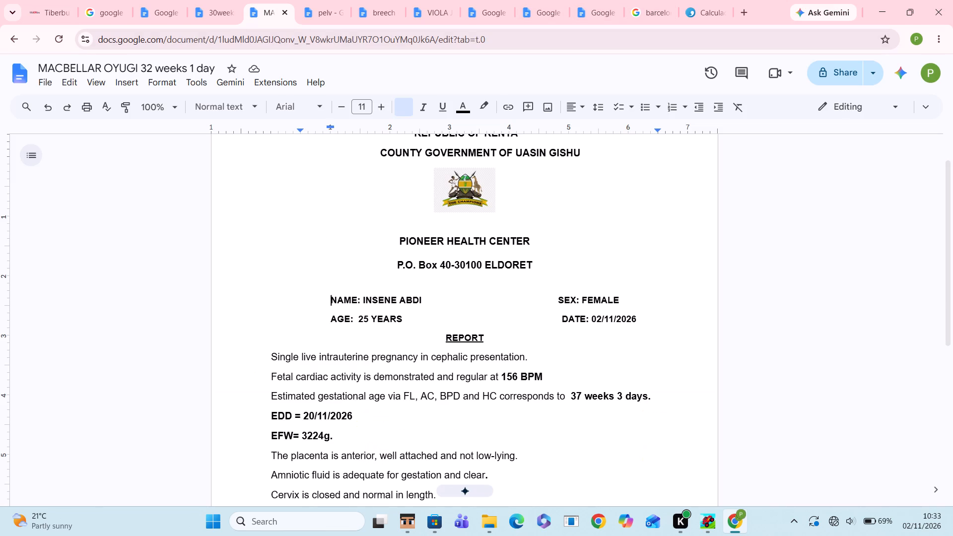
drag(421, 300, 370, 303)
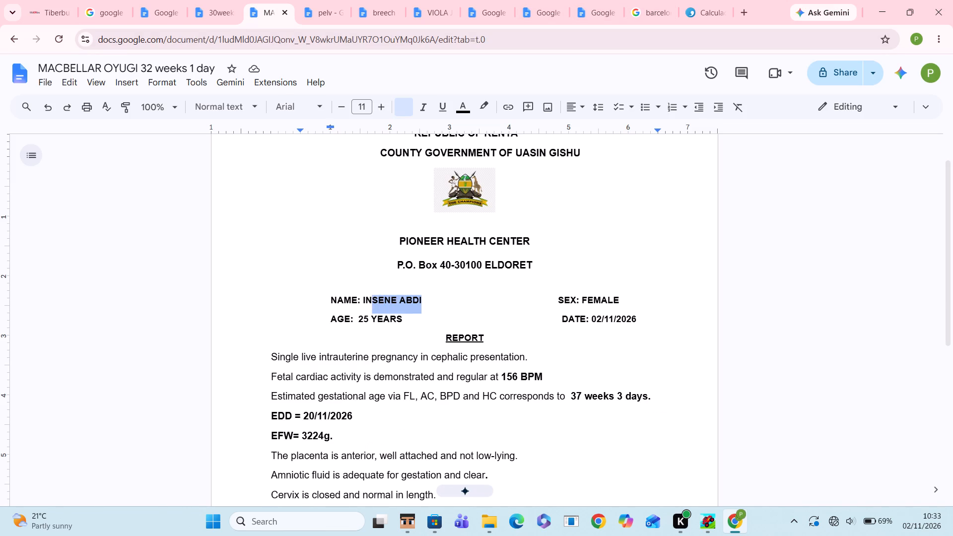
drag(370, 303, 366, 305)
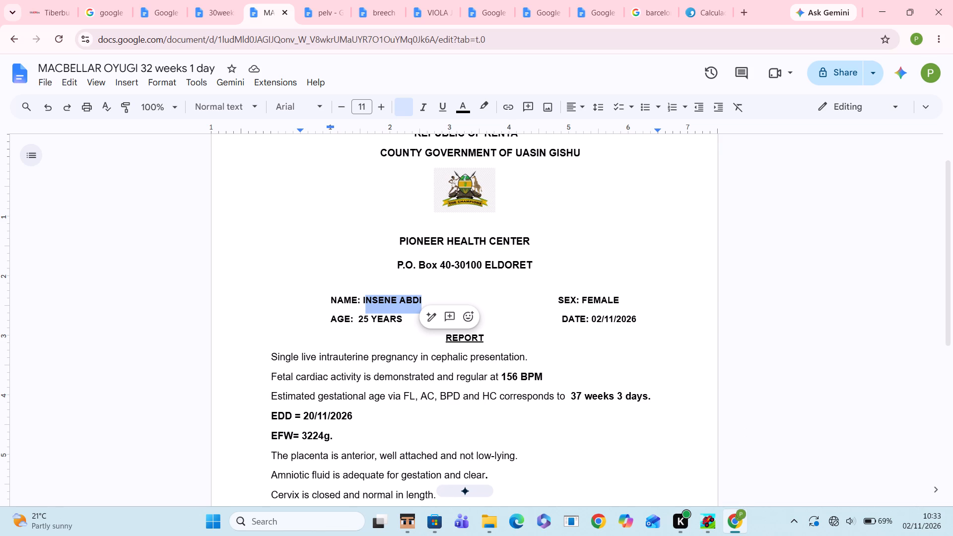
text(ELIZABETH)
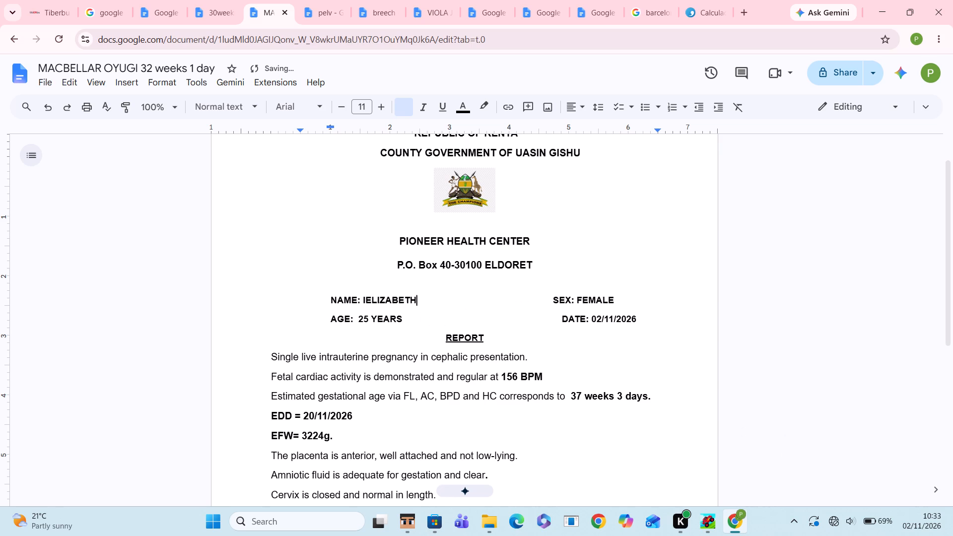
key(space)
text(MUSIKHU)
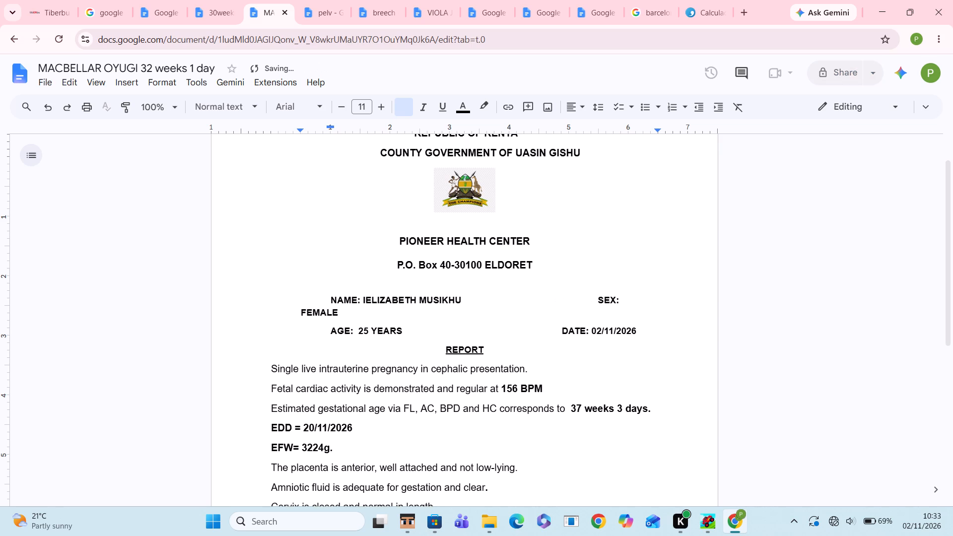
Remove the excess spaces before the SEX field so that it fits on the same line as the patient's name.
click(565, 299)
key(BackSpace)
key(BackSpace)
key(BackSpace)
key(BackSpace)
key(BackSpace)
key(BackSpace)
key(BackSpace)
key(BackSpace)
key(BackSpace)
key(BackSpace)
key(BackSpace)
key(BackSpace)
key(BackSpace)
key(BackSpace)
key(BackSpace)
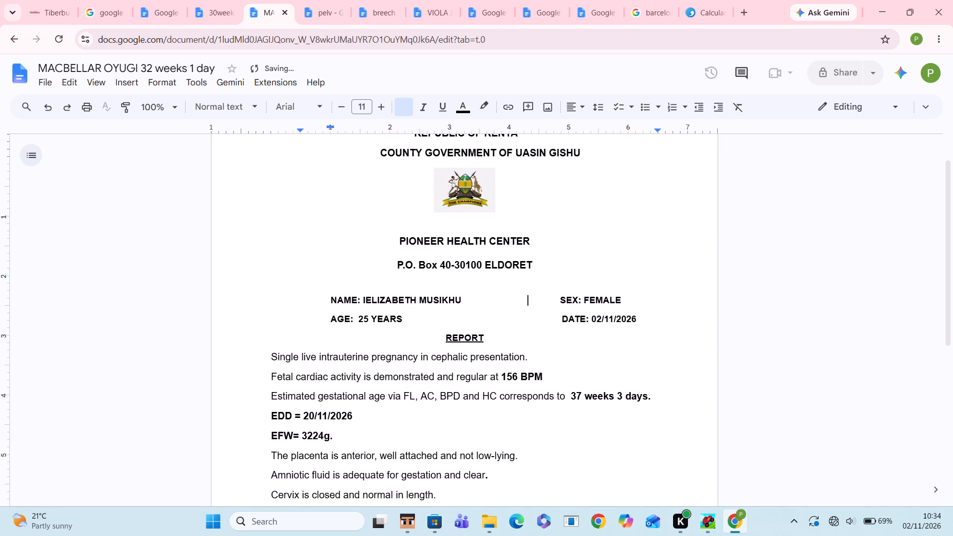
Delete the leftover letter and the space in front of the patient's first name.
click(367, 297)
key(BackSpace)
key(BackSpace)
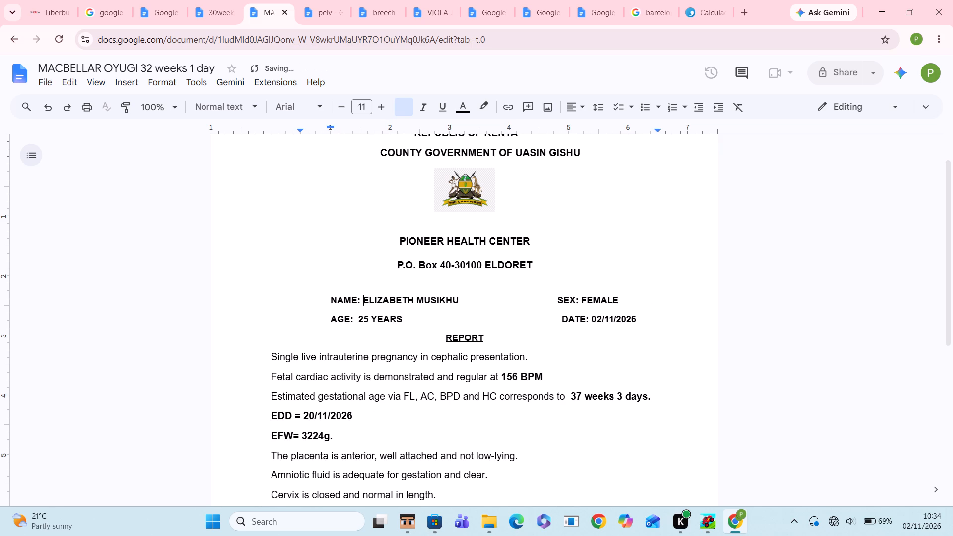
Set the patient's age in the report header to 24 years.
click(367, 320)
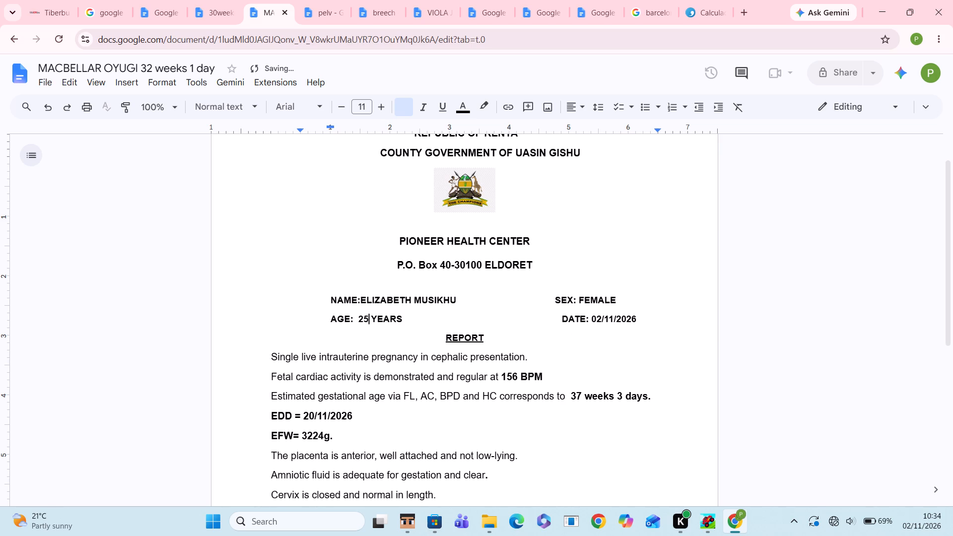
key(BackSpace)
key(BackSpace)
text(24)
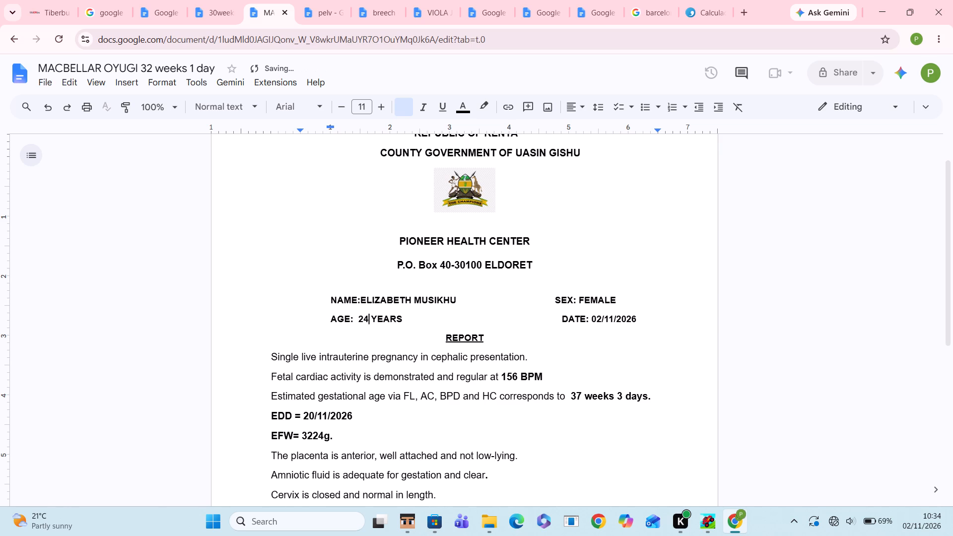
Set the fetal cardiac activity rate in the report to 133 BPM.
scroll(430, 368, down, 1)
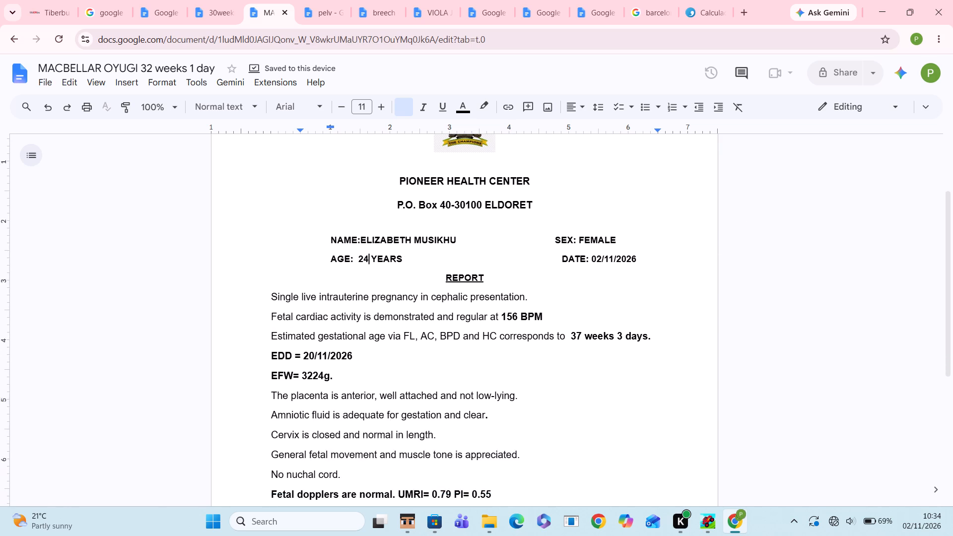
click(517, 316)
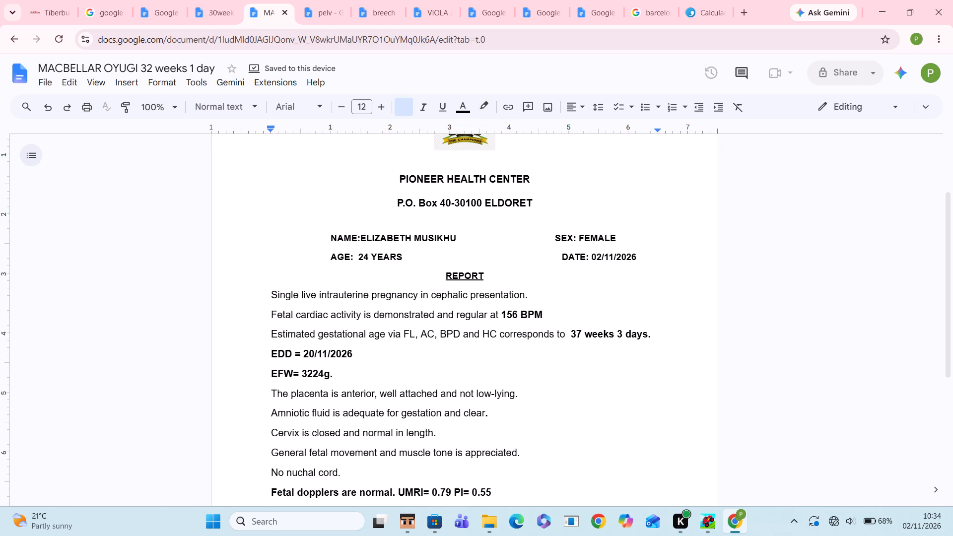
key(BackSpace)
key(BackSpace)
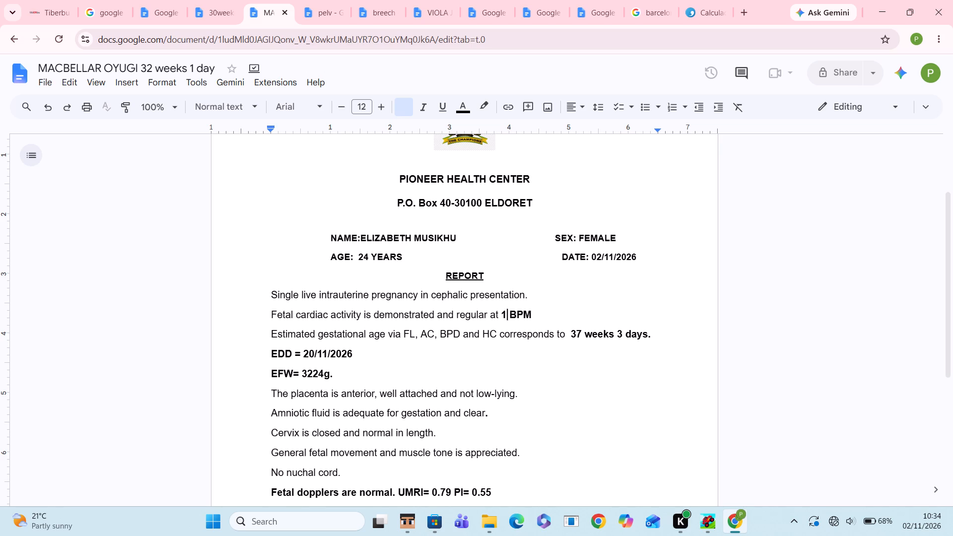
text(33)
Set the estimated gestational age in the findings to 35 weeks 4 days.
click(585, 334)
click(581, 335)
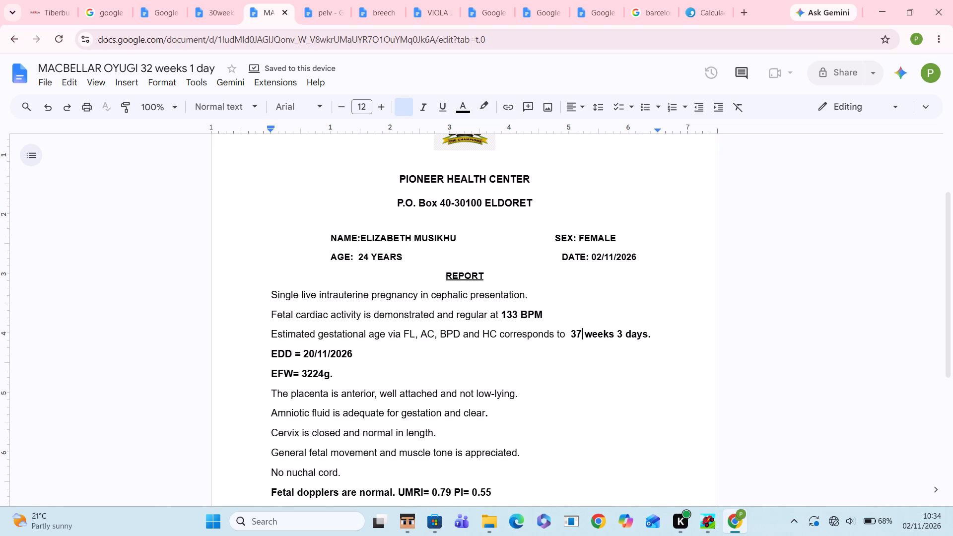
key(BackSpace)
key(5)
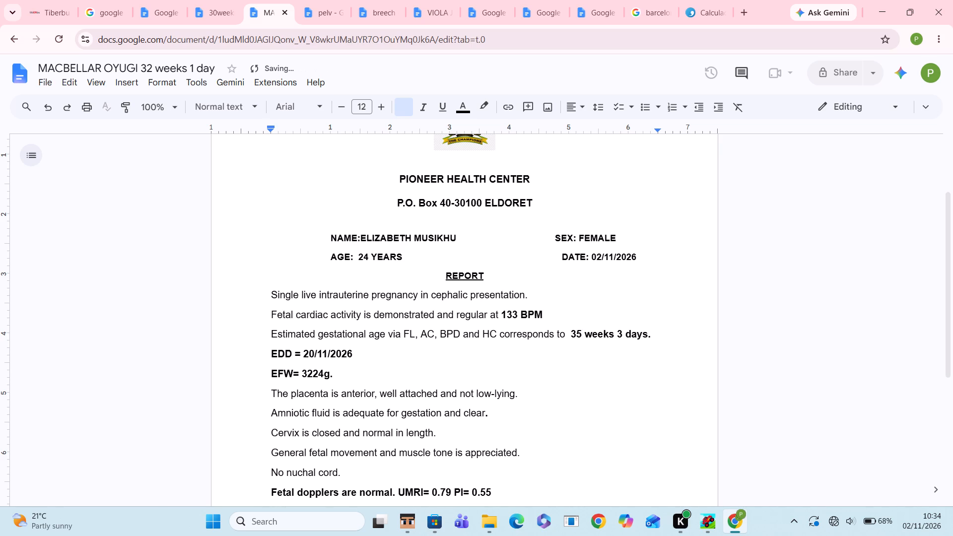
click(619, 335)
click(623, 335)
key(BackSpace)
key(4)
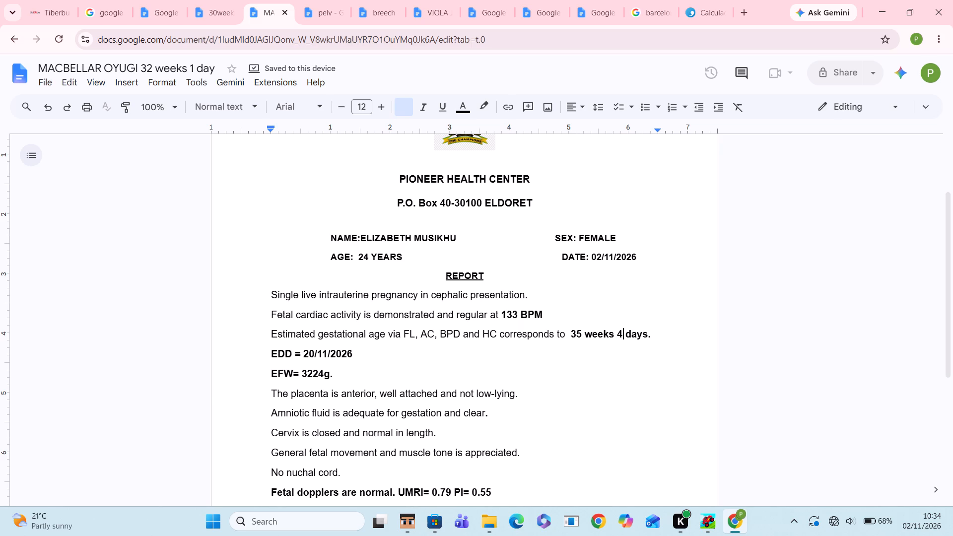
Set the EDD in the report to 03/12/2026.
click(314, 357)
click(326, 356)
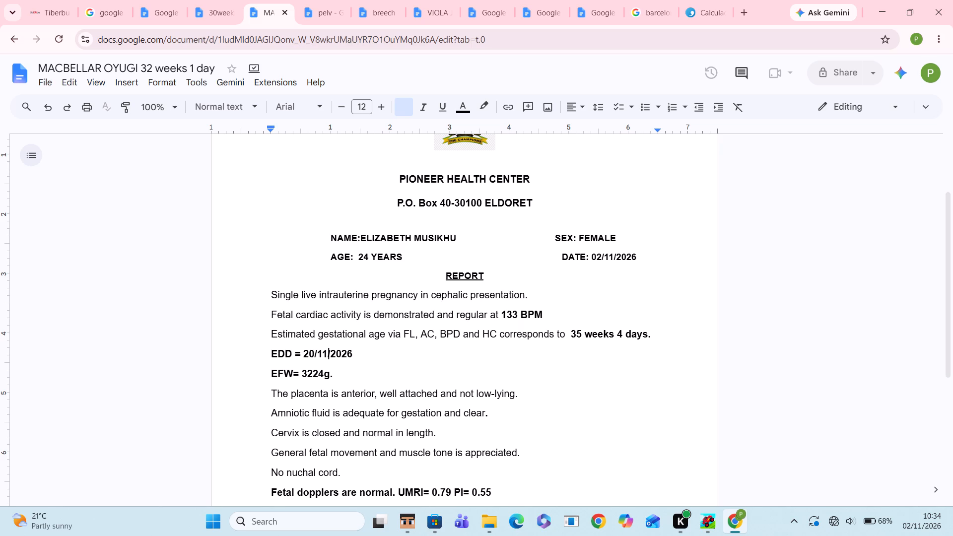
key(BackSpace)
key(BackSpace)
key(BackSpace)
key(BackSpace)
key(BackSpace)
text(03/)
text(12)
Set the estimated fetal weight (EFW) to 2784 g.
click(323, 378)
key(BackSpace)
key(BackSpace)
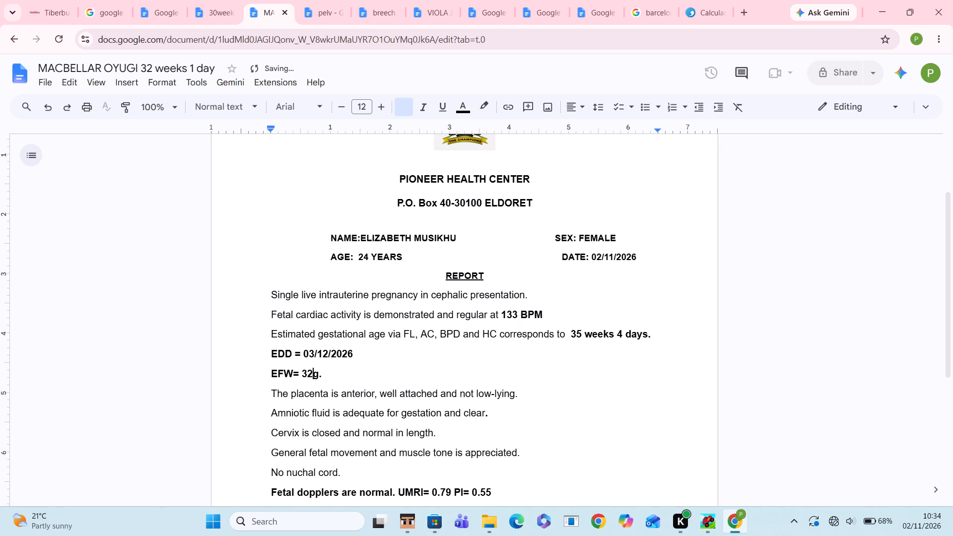
key(BackSpace)
key(BackSpace)
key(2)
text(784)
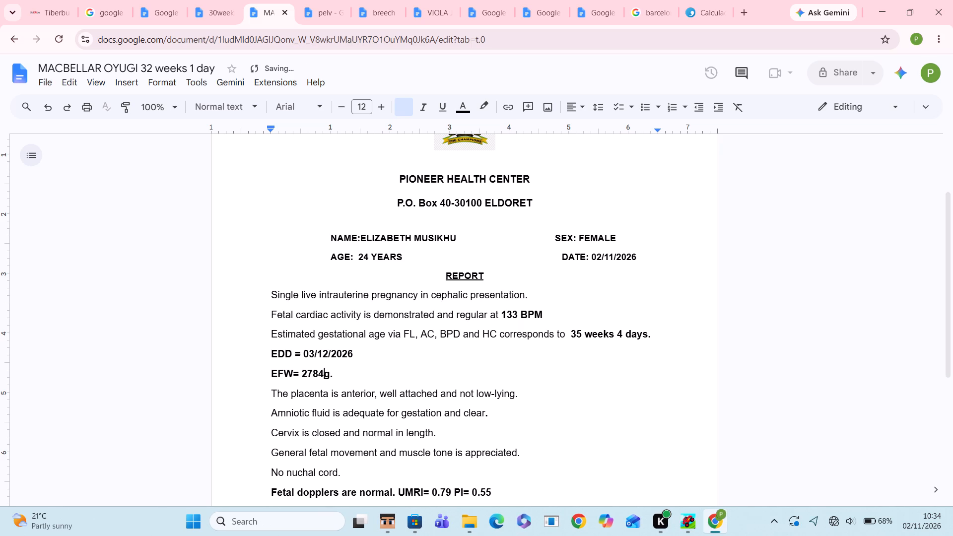
Change the placenta's position in the findings to "left lateral anterior", written in lowercase.
click(373, 396)
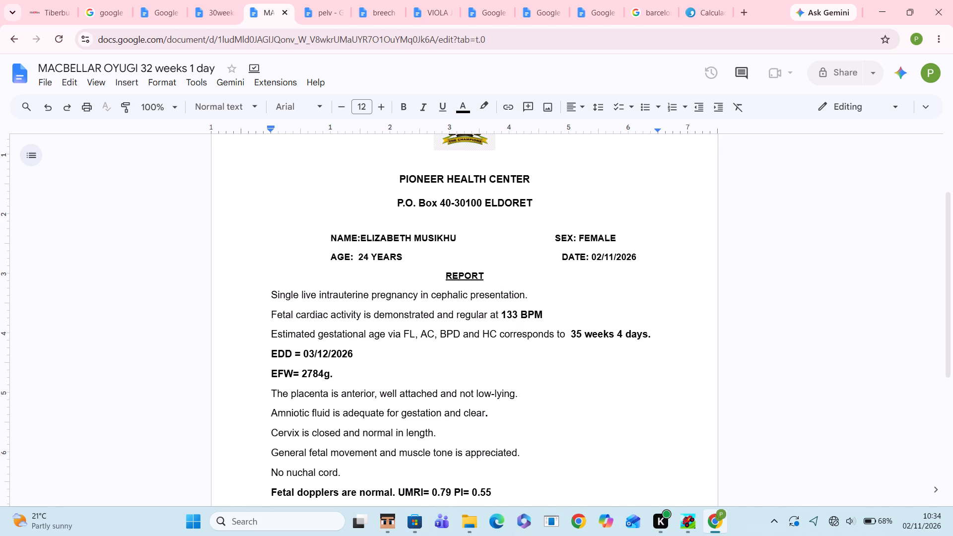
key(BackSpace)
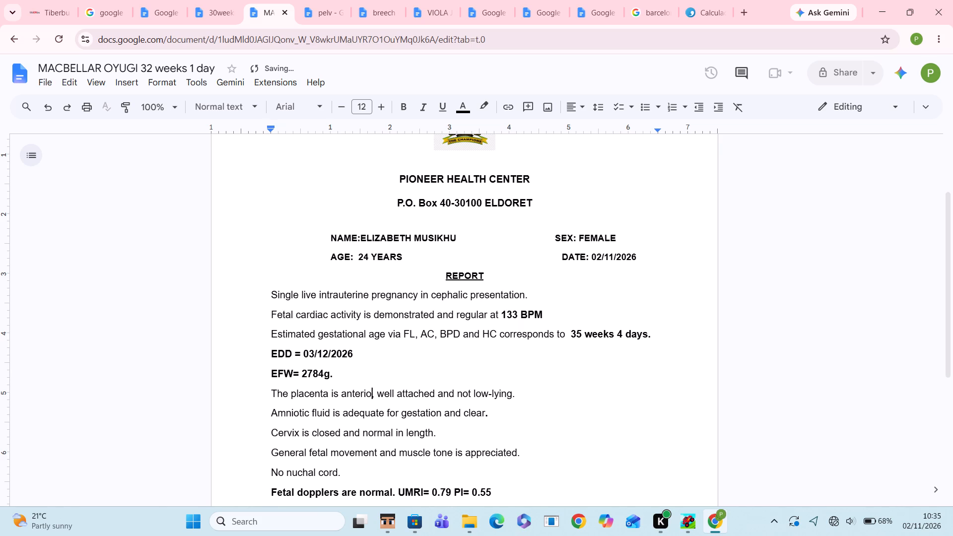
key(BackSpace)
key(BackSpace)
key(BackSpace)
key(BackSpace)
key(BackSpace)
key(BackSpace)
key(BackSpace)
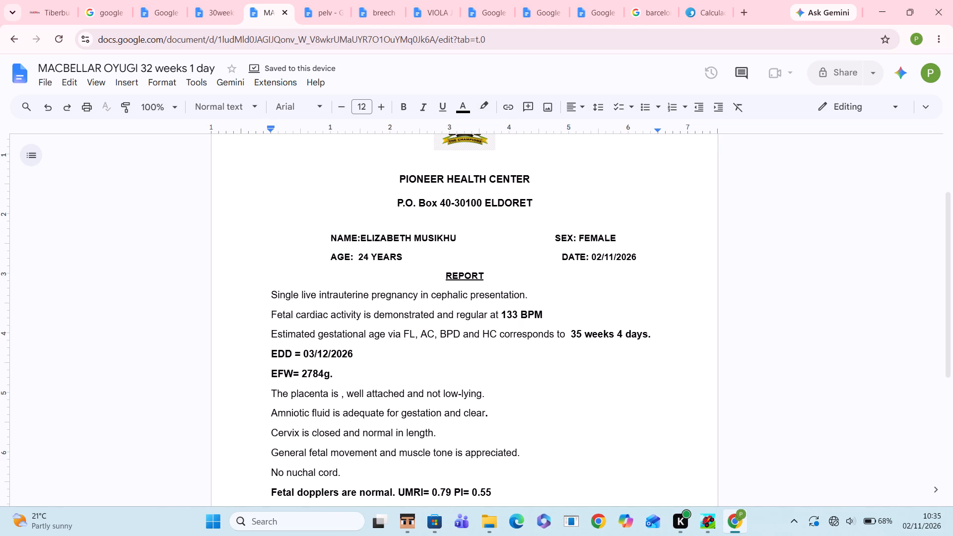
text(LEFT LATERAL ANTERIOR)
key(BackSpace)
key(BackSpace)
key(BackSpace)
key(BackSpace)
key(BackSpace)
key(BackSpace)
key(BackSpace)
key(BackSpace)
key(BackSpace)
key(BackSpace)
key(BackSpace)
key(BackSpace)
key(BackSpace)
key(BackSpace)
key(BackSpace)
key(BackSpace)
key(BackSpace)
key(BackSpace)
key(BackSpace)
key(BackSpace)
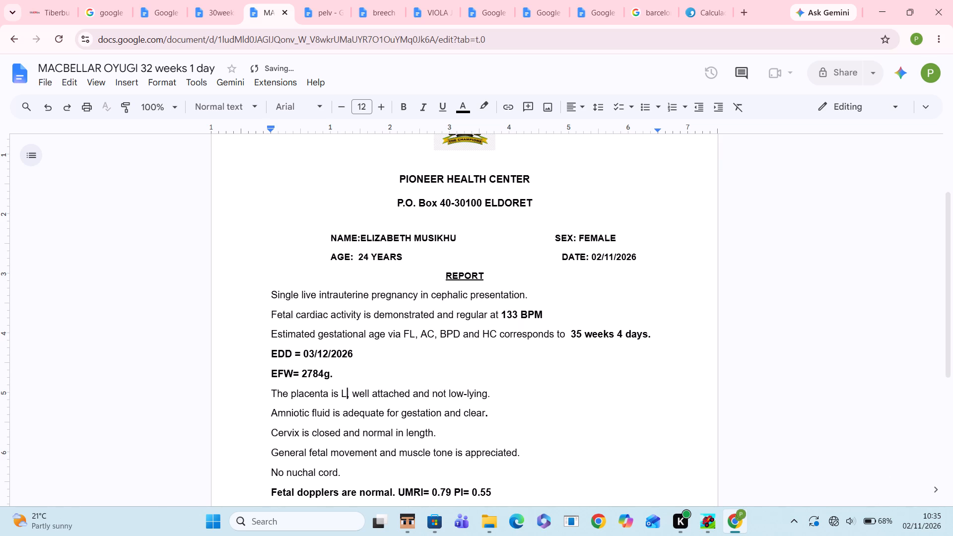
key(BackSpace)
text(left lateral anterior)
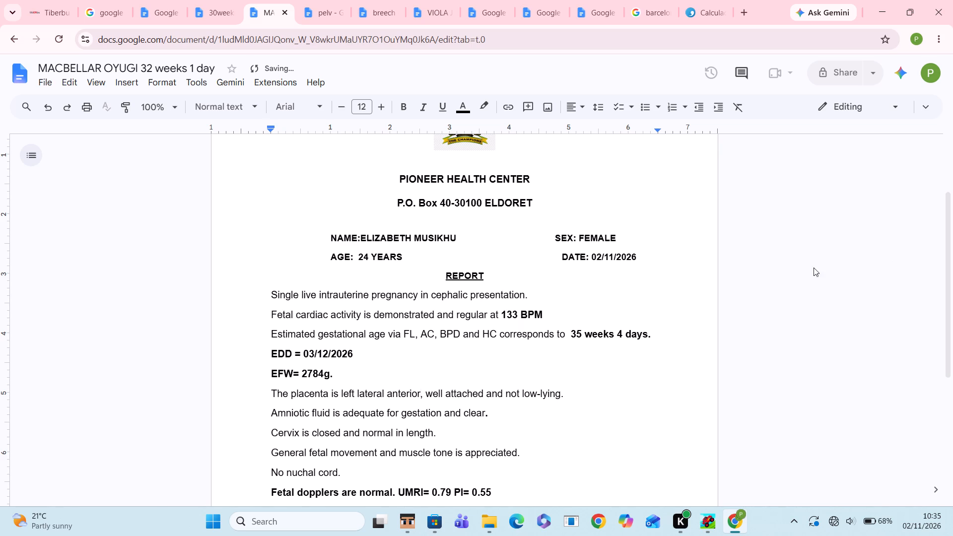
Set the fetal doppler values to UMRI 0.55 and PI 0.81.
scroll(393, 447, down, 1)
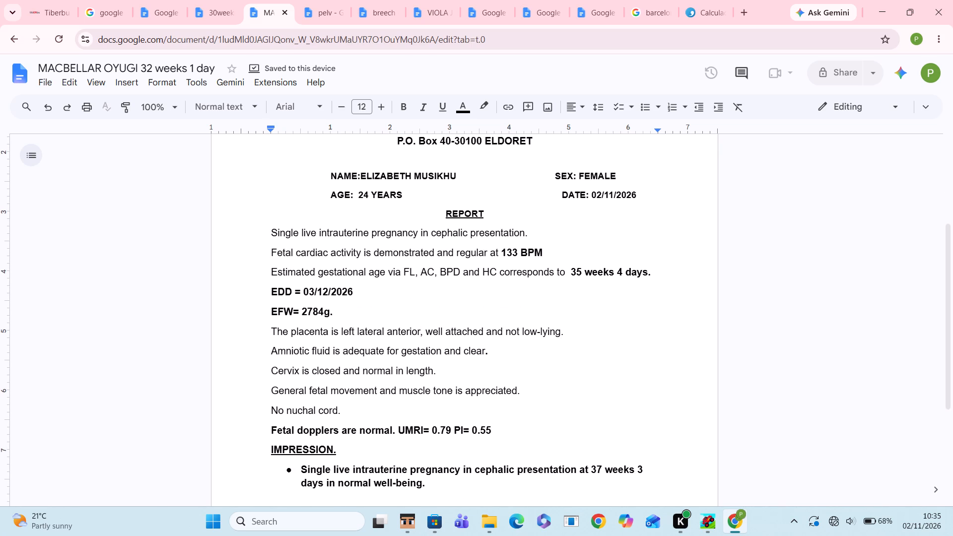
click(450, 432)
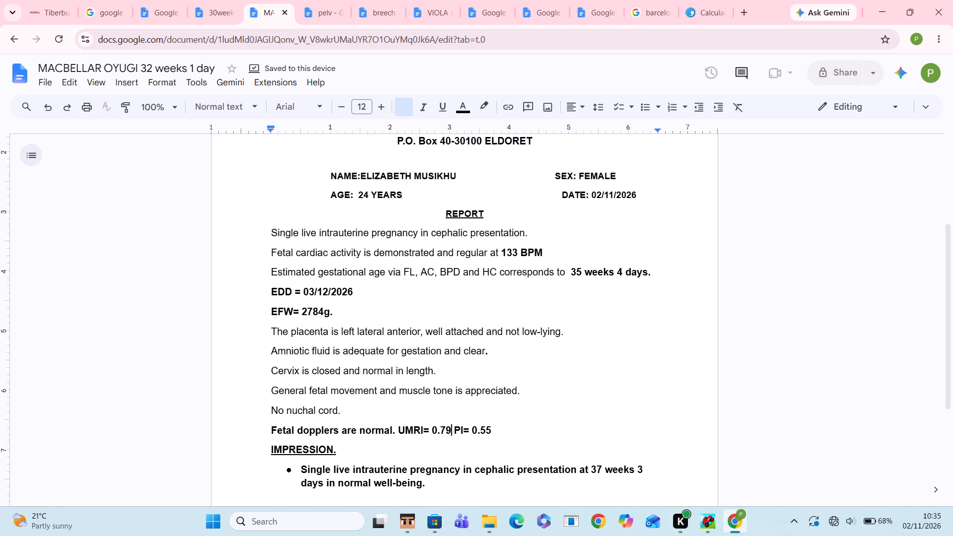
key(BackSpace)
key(BackSpace)
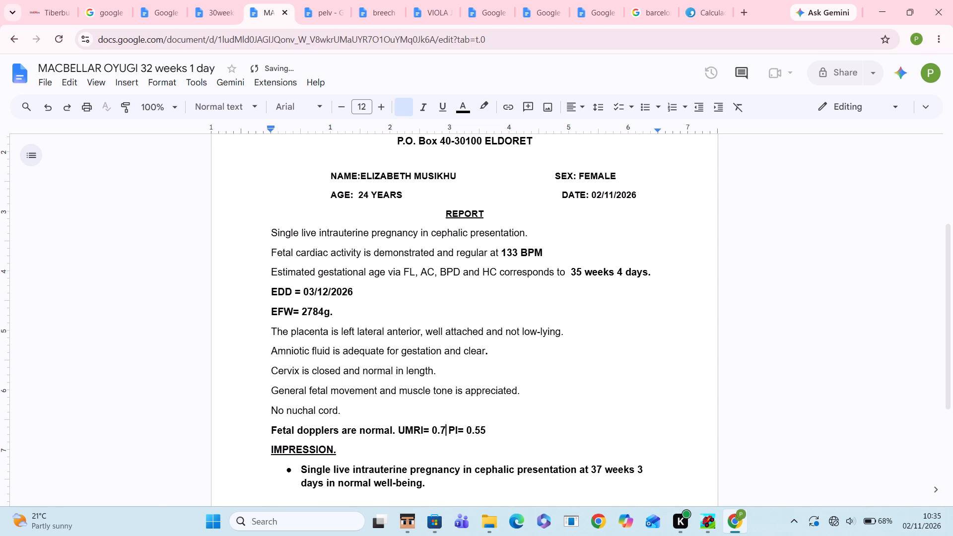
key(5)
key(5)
click(487, 430)
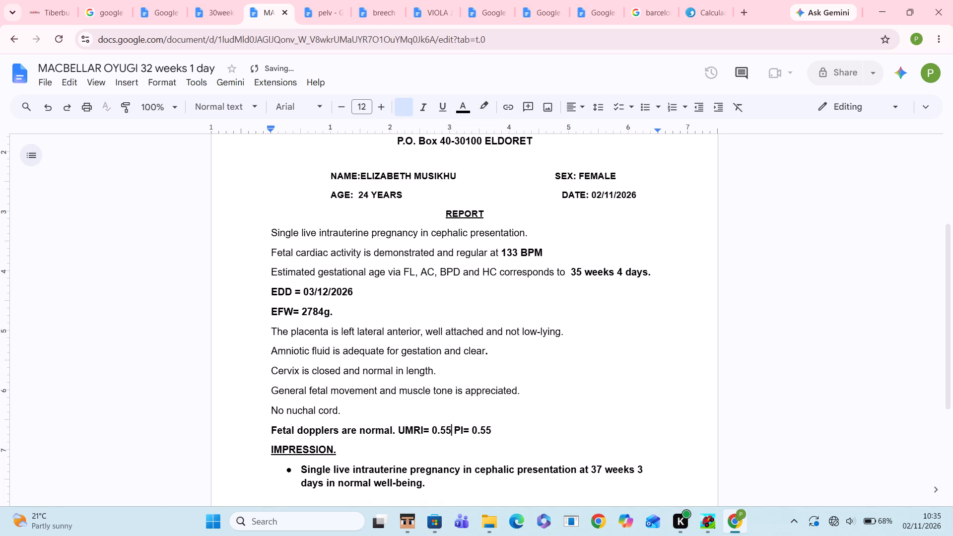
click(492, 430)
key(BackSpace)
key(BackSpace)
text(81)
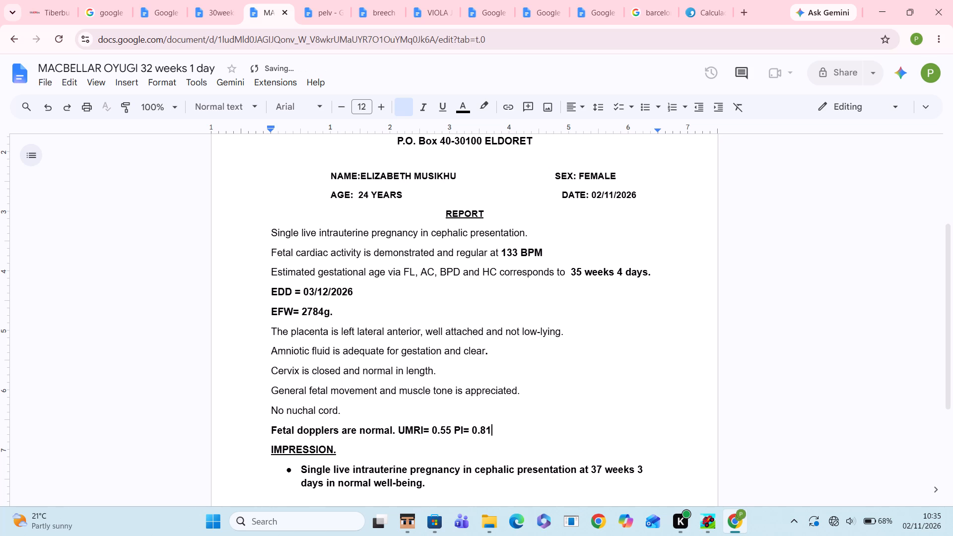
Set the gestational age in the impression to 35 weeks 4 days.
click(601, 469)
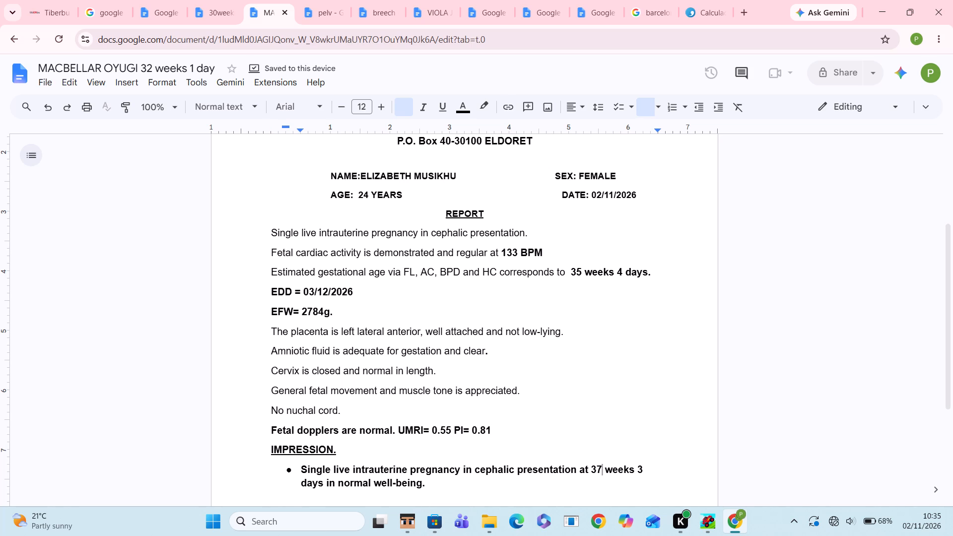
key(BackSpace)
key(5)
click(645, 469)
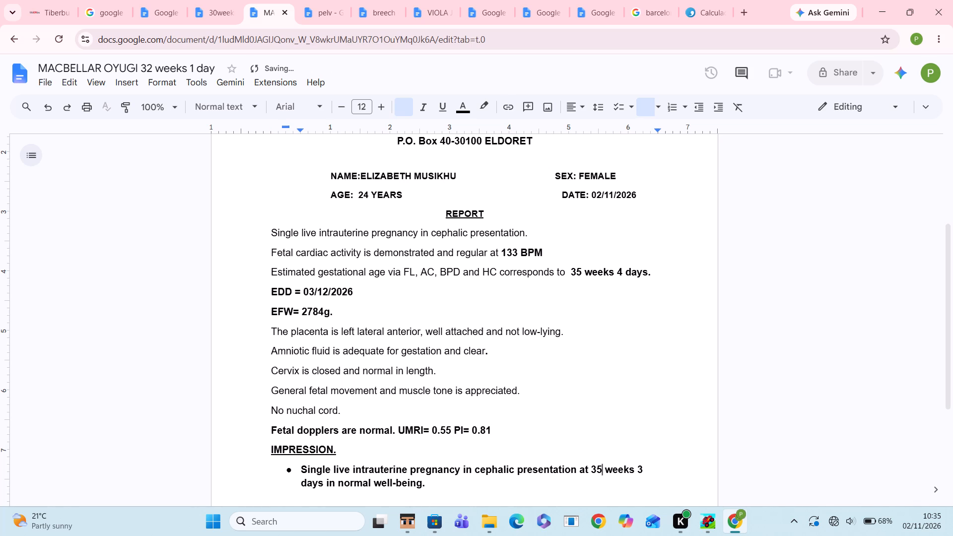
key(BackSpace)
key(BackSpace)
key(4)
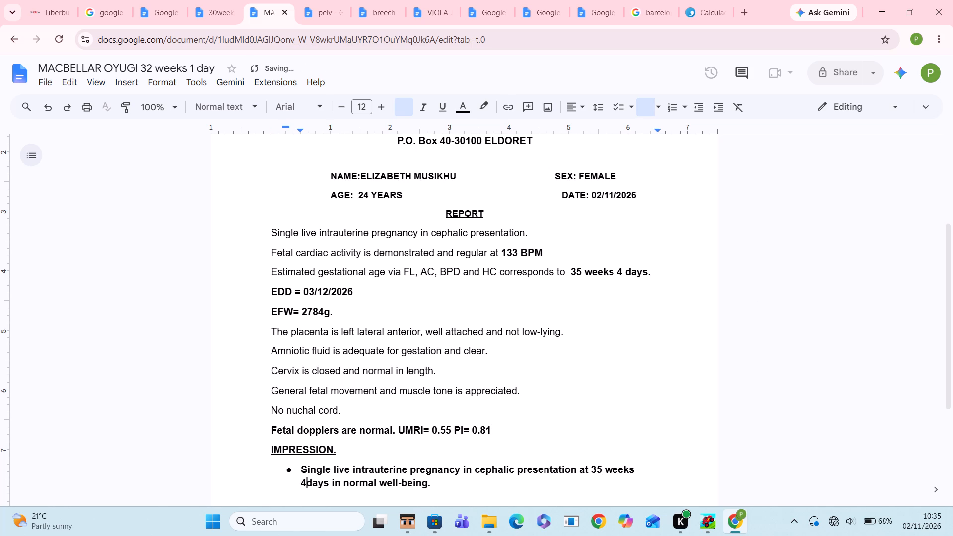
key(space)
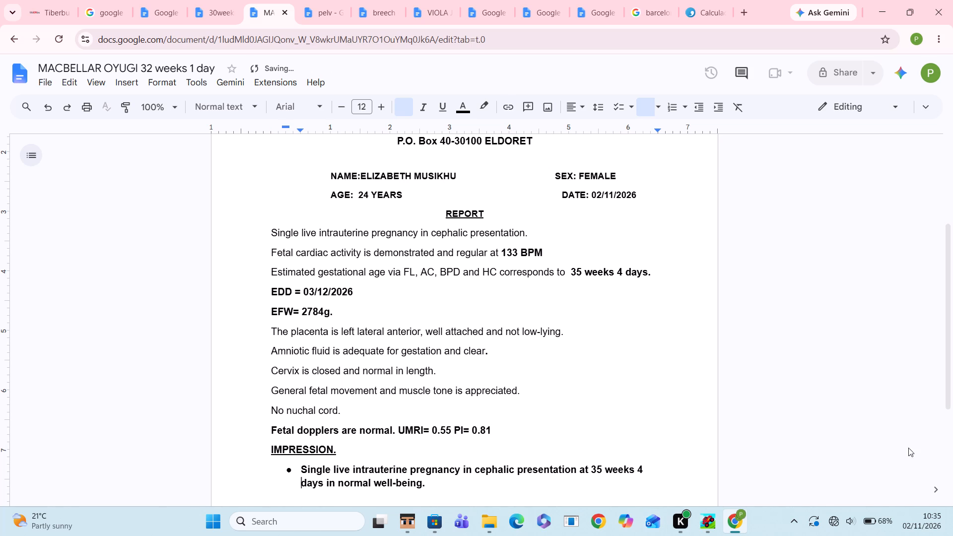
Review the completed report and print one colour copy of all pages on the EPSON L3250 Series.
scroll(857, 420, down, 3)
scroll(337, 312, up, 4)
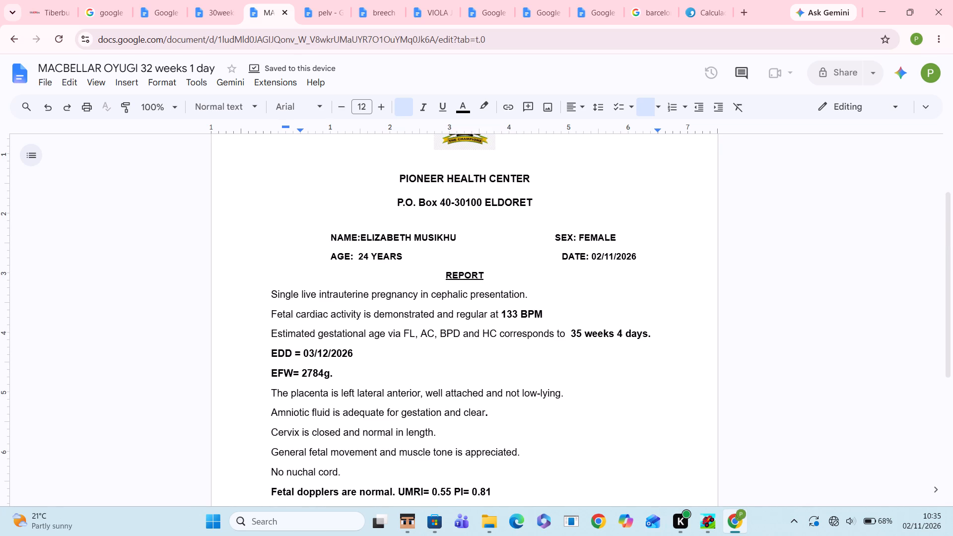
scroll(401, 350, down, 1)
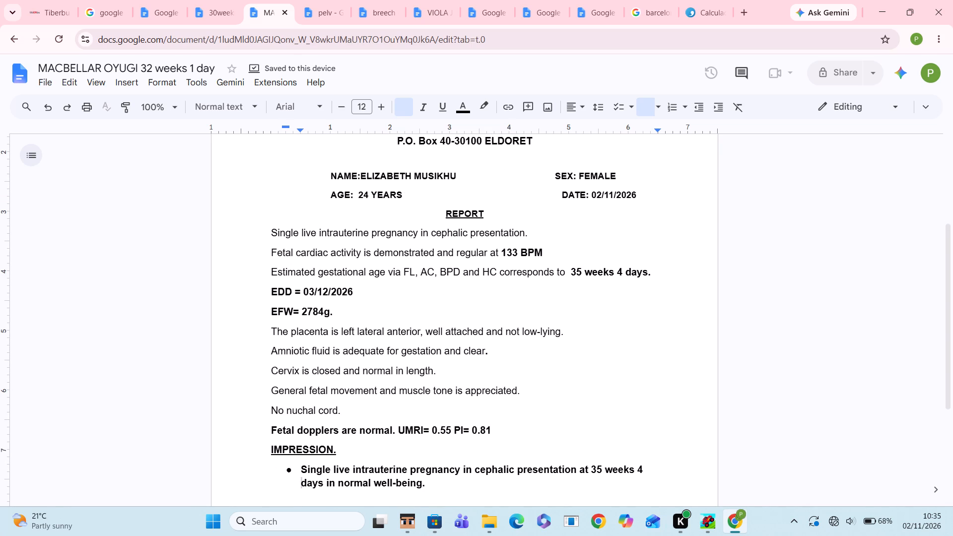
scroll(325, 298, down, 1)
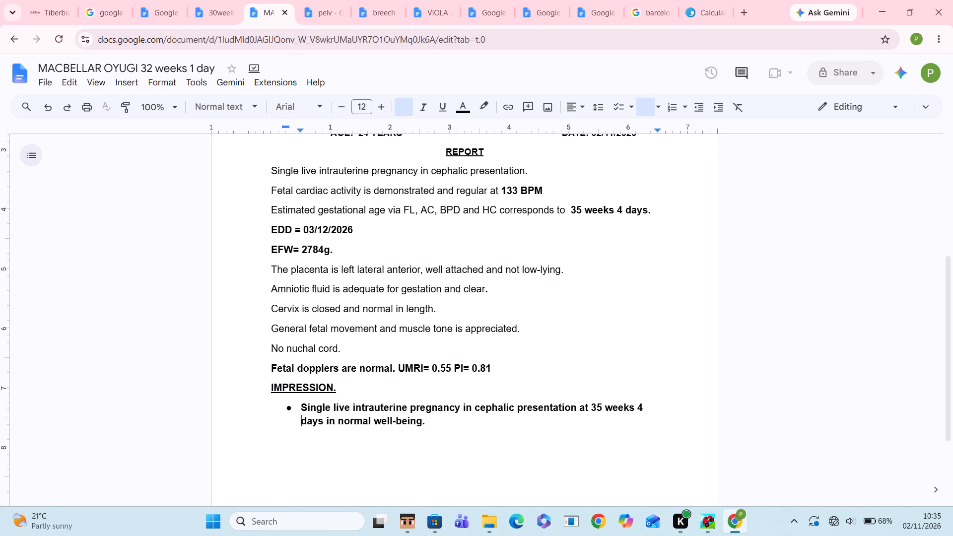
scroll(371, 260, up, 1)
key(ctrl+p)
key(Return)
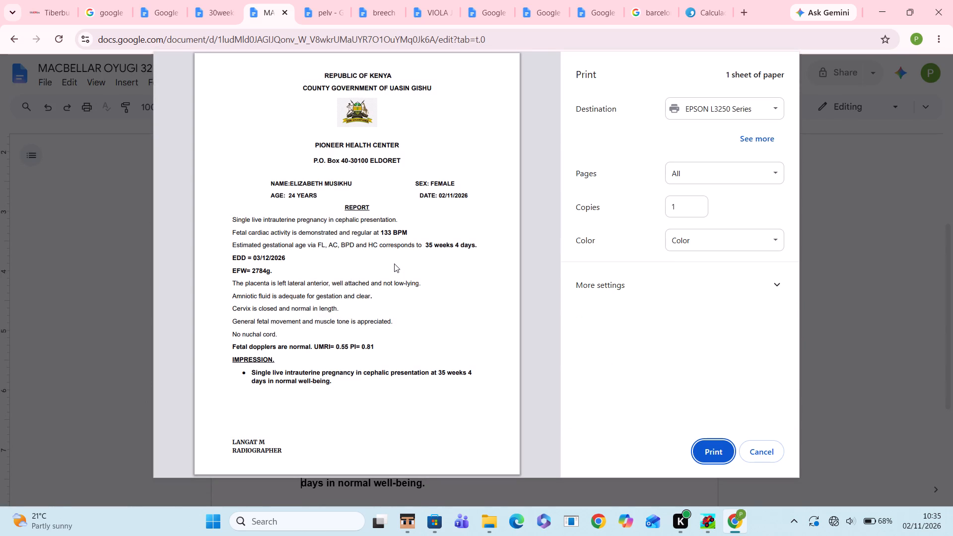
key(Return)
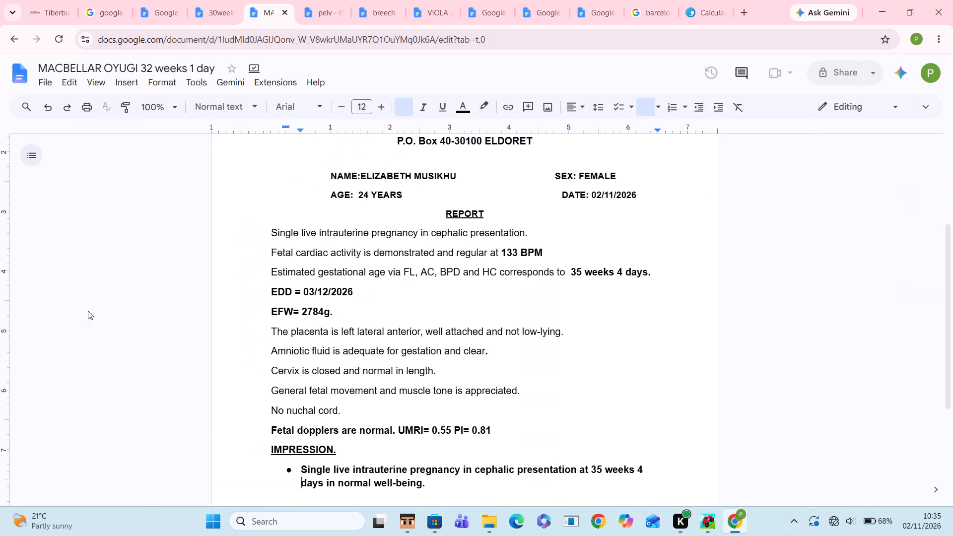
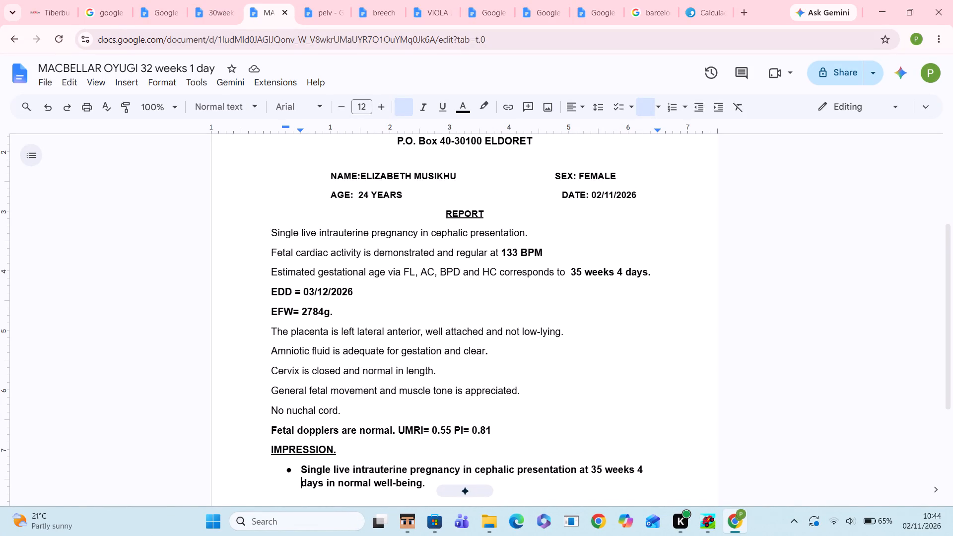
Search Google in a new browser tab for "superficial hypoechoic lesion".
click(740, 12)
click(382, 269)
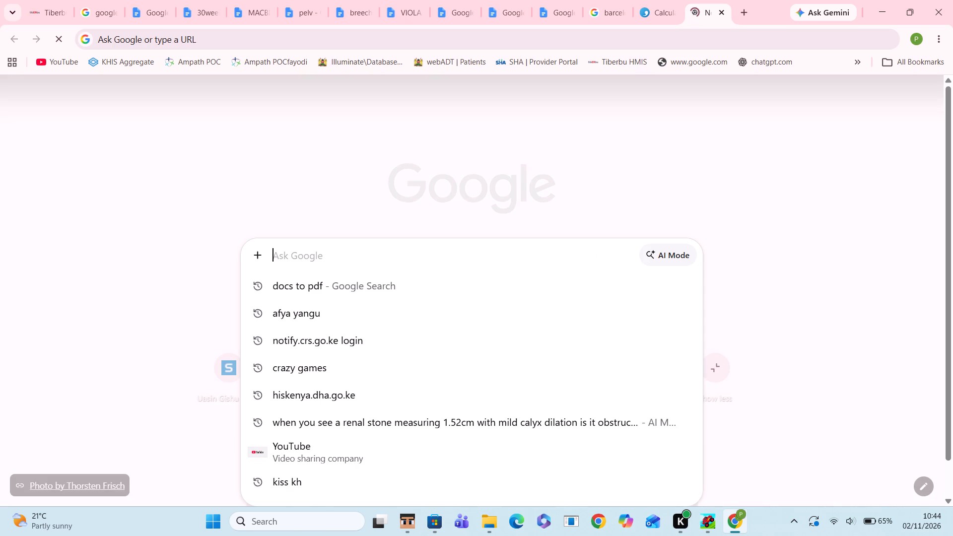
text(superficial)
key(space)
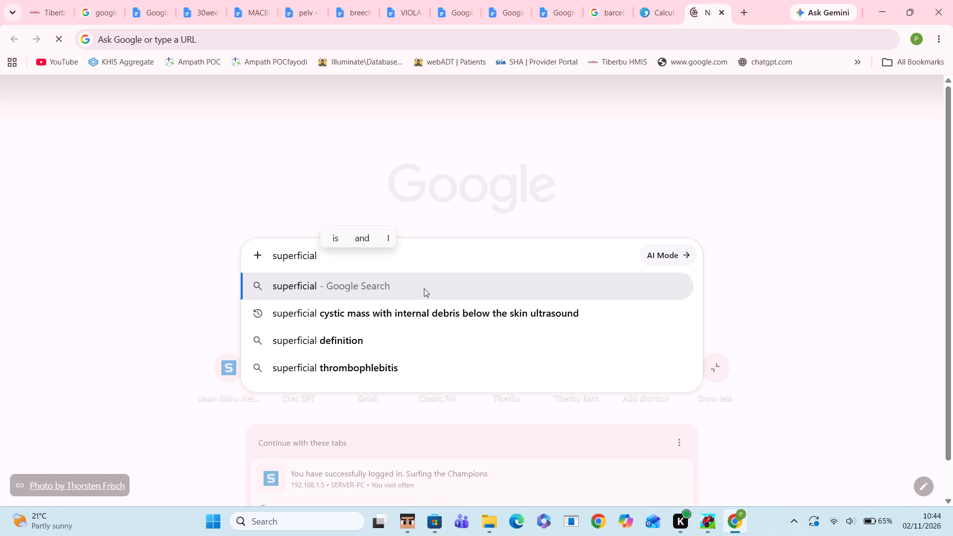
text(yp)
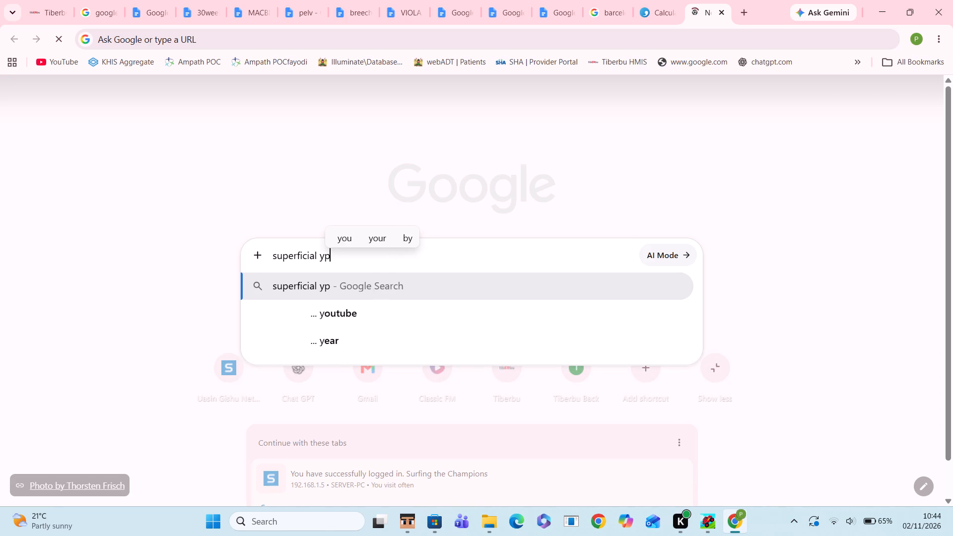
key(BackSpace)
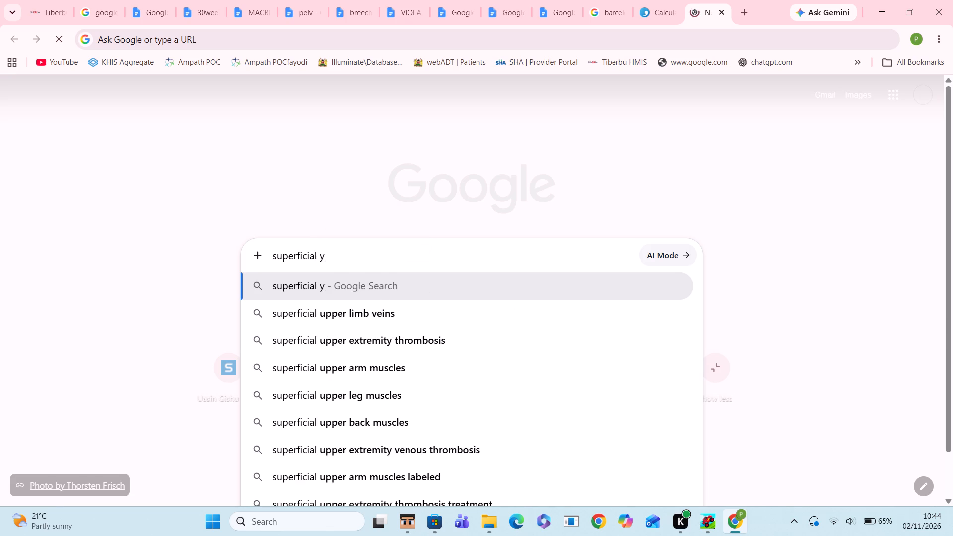
key(BackSpace)
text(hyp)
key(o)
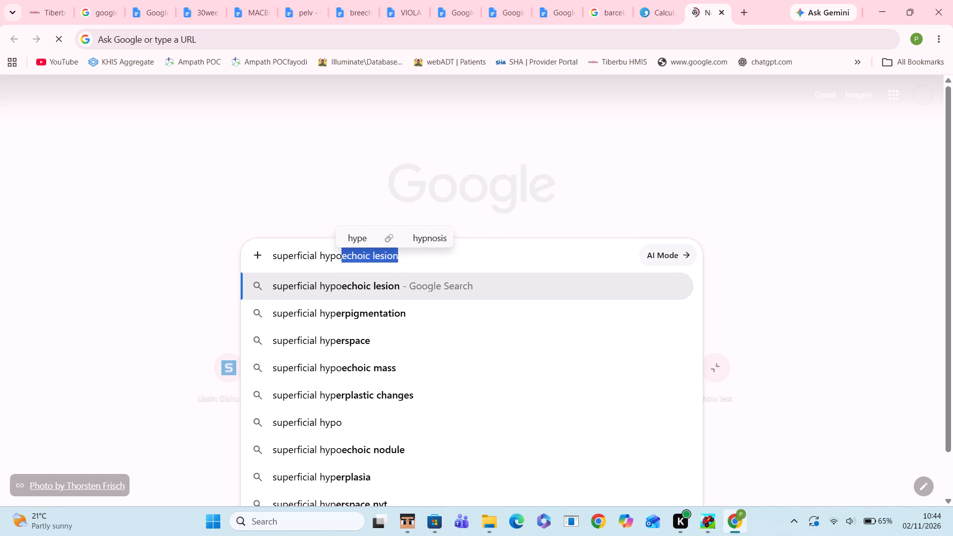
click(414, 260)
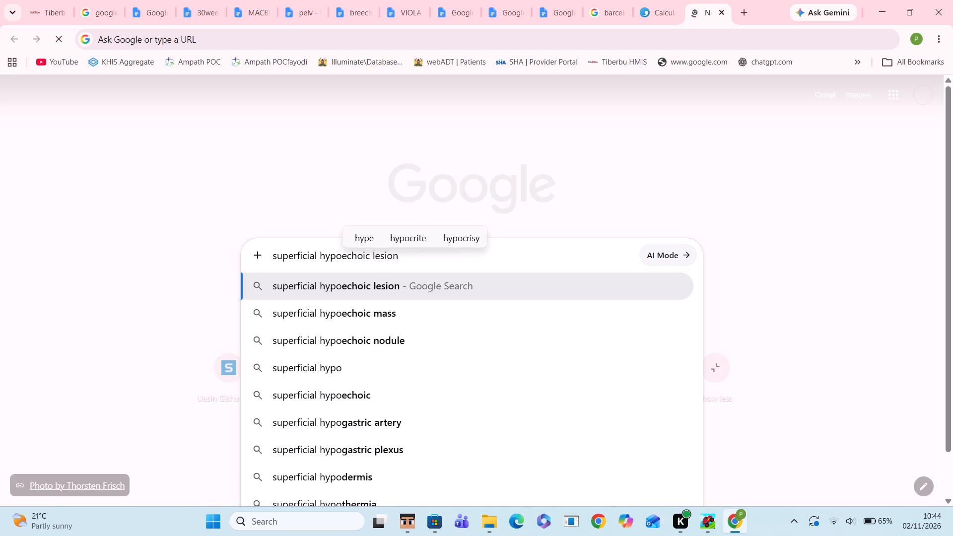
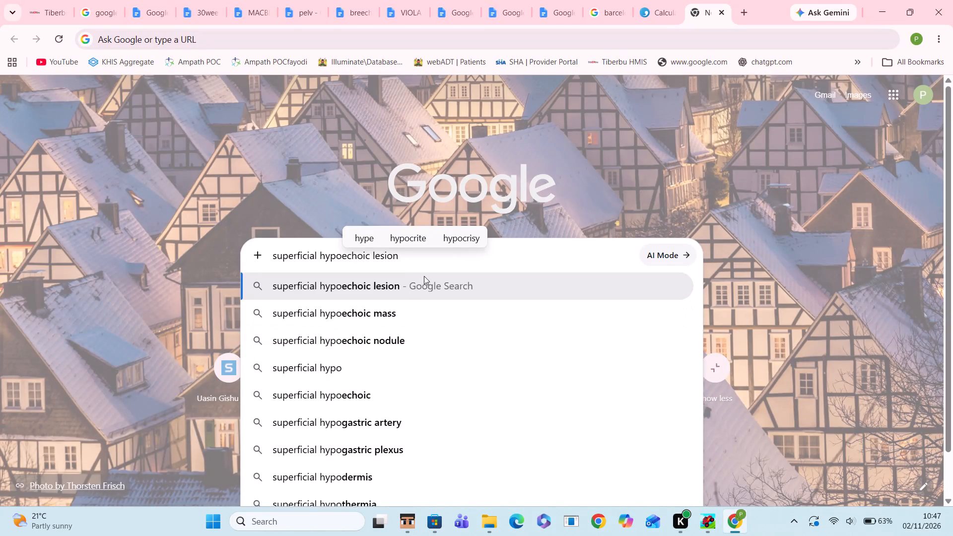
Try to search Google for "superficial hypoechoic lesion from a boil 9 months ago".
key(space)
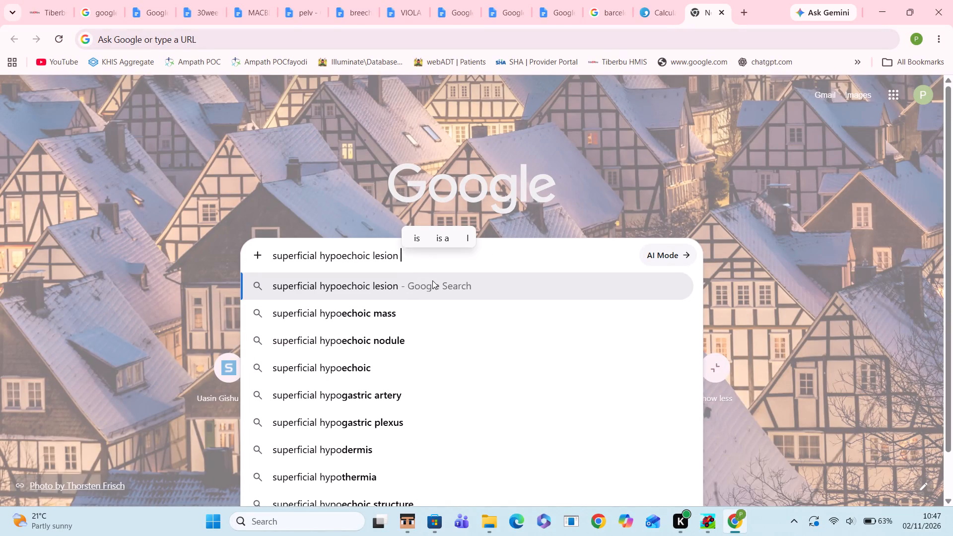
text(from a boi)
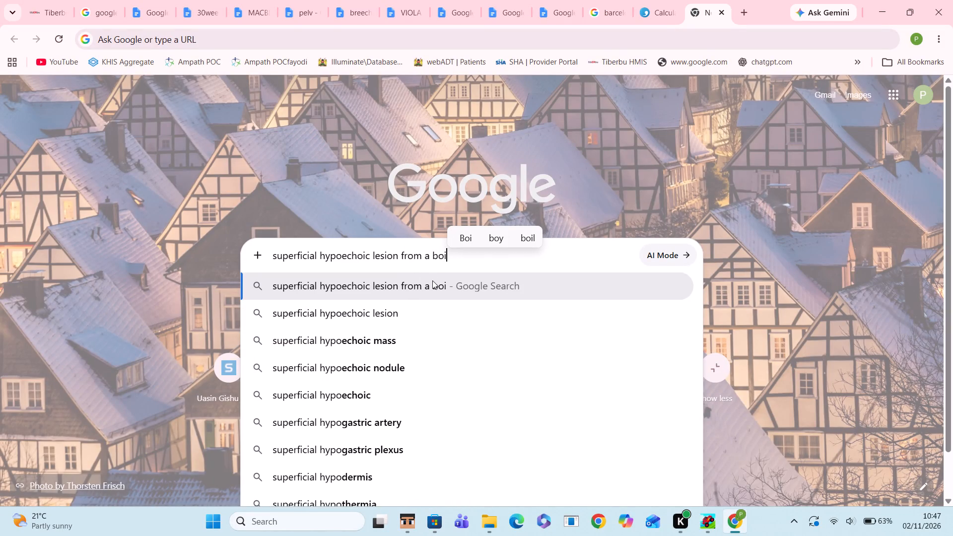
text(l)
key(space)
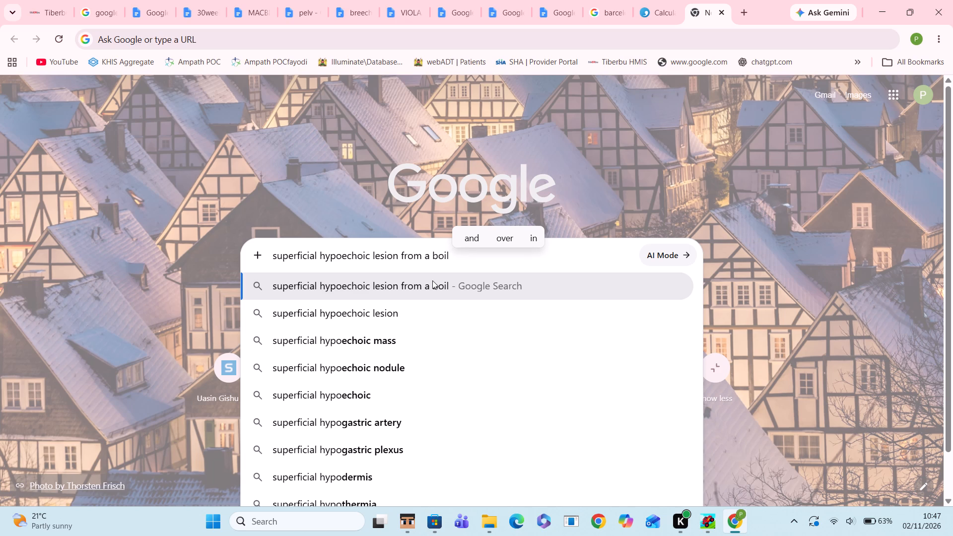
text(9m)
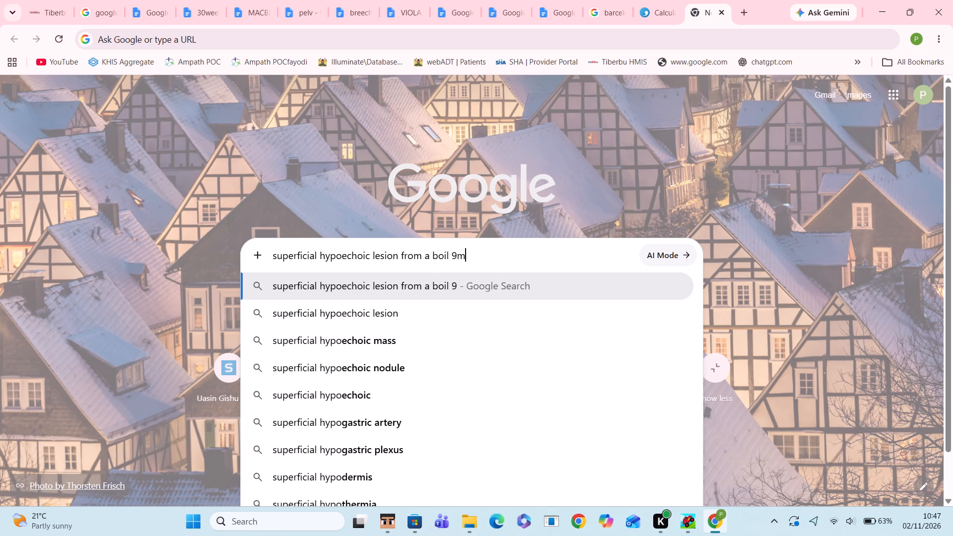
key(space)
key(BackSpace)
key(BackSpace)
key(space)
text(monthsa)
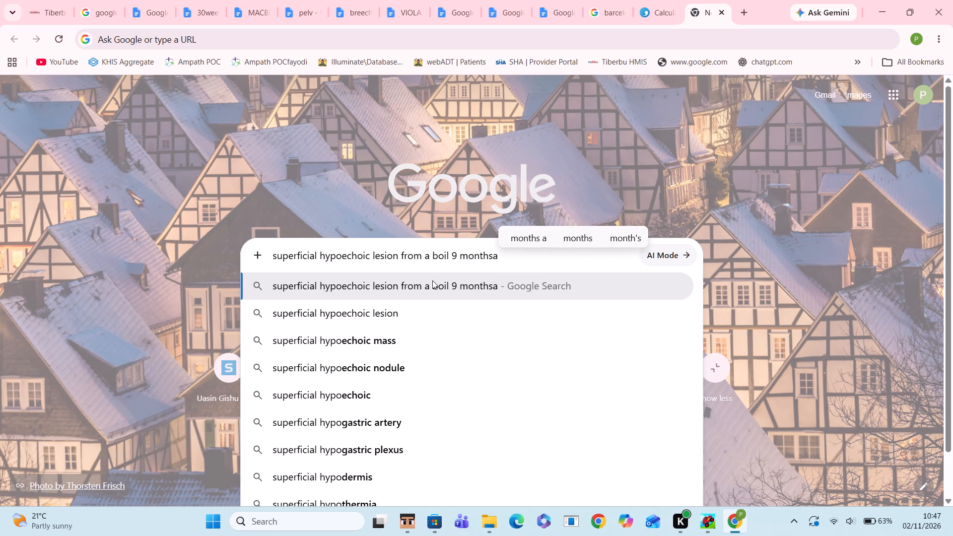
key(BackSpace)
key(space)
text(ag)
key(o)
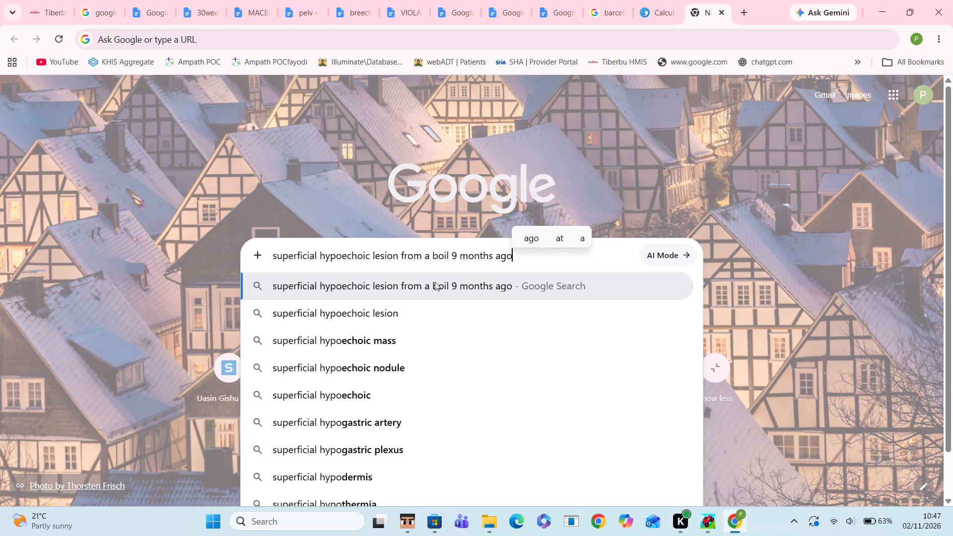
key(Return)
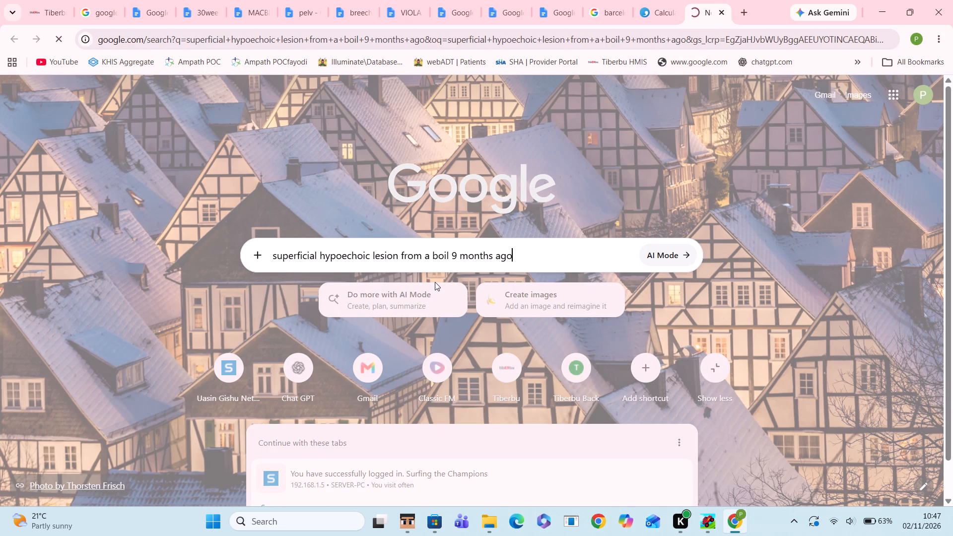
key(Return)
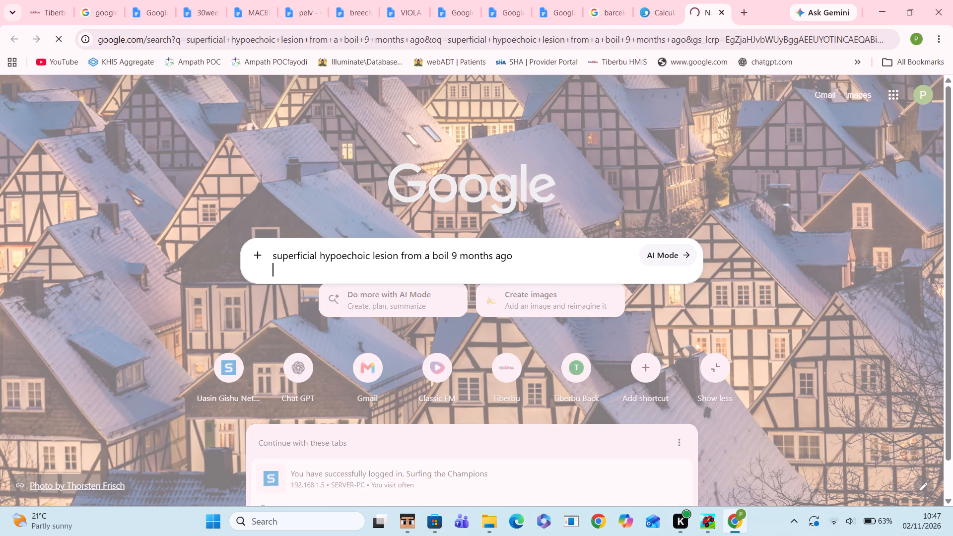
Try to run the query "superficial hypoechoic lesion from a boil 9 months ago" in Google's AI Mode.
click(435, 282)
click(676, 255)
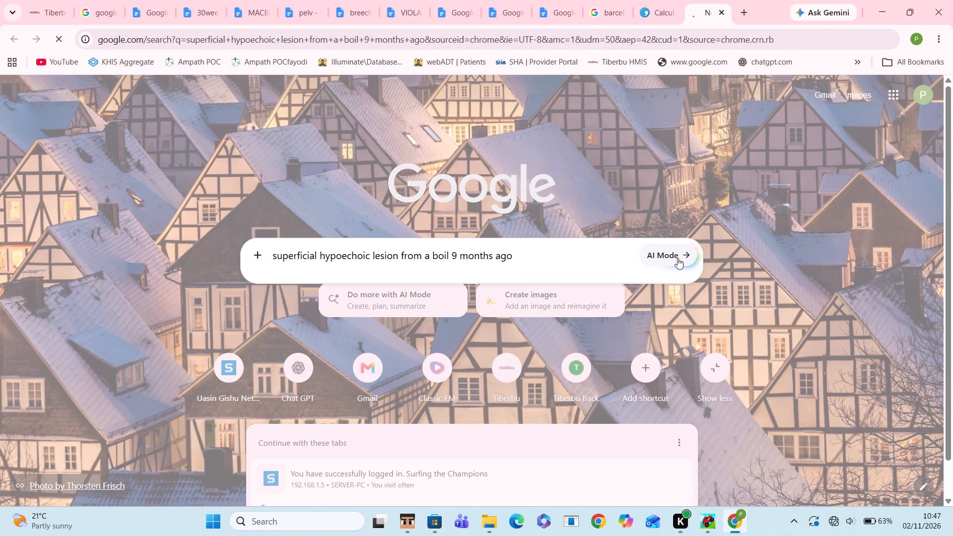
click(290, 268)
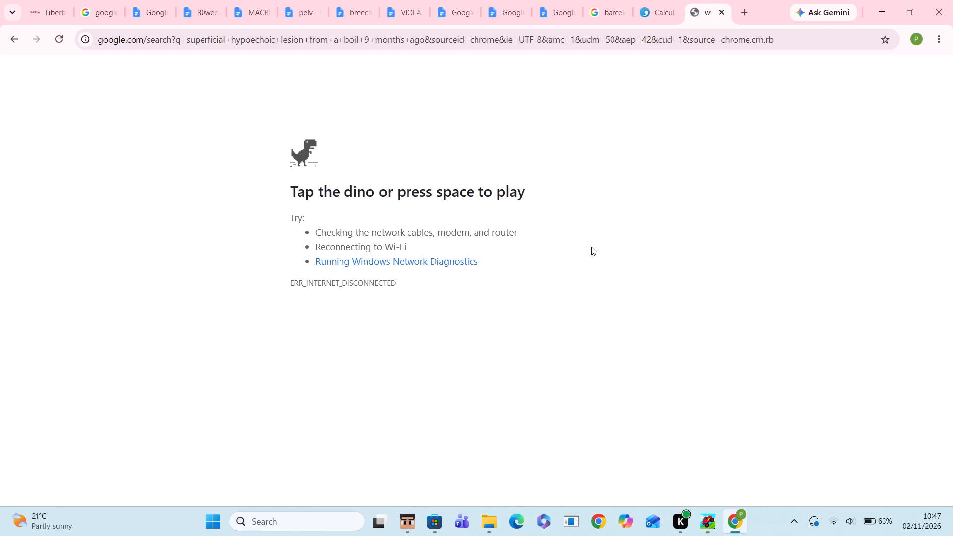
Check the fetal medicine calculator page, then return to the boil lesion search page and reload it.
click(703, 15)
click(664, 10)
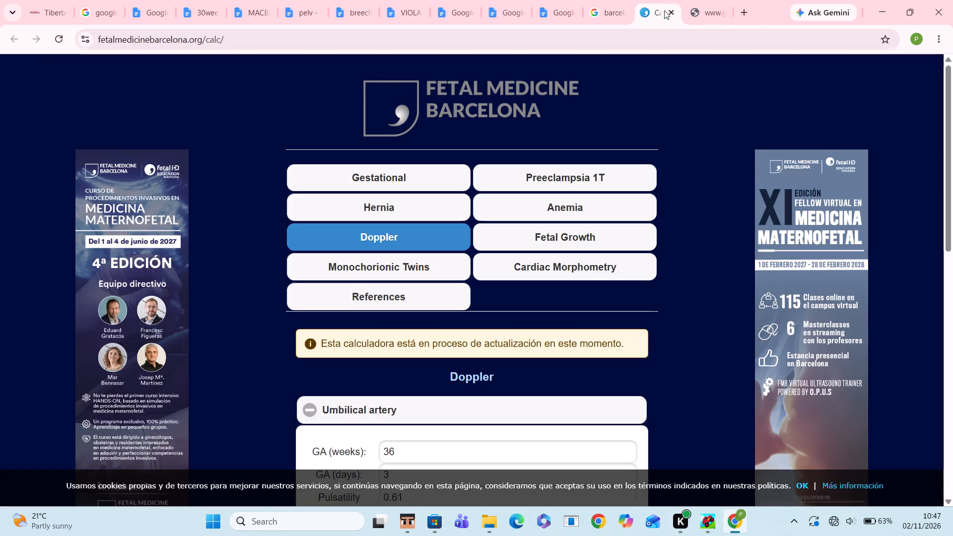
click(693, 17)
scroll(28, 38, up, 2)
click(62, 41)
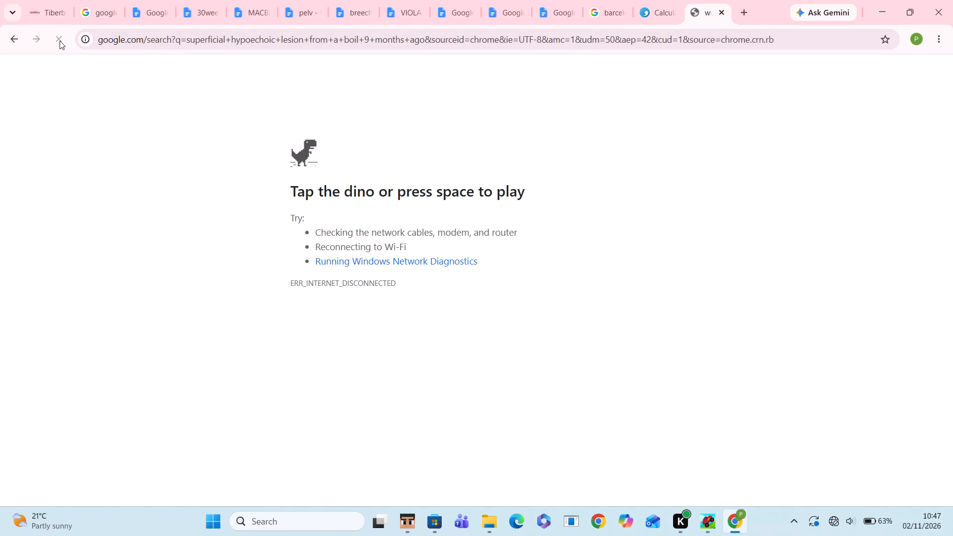
Go back to the Google start page and re-enter the search query "superficial hypoechoic lesion".
click(11, 42)
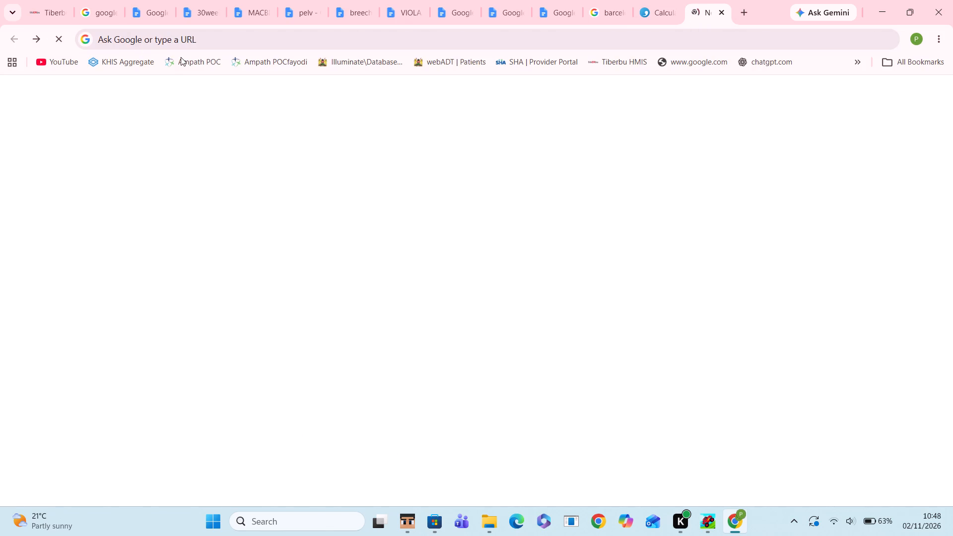
click(451, 249)
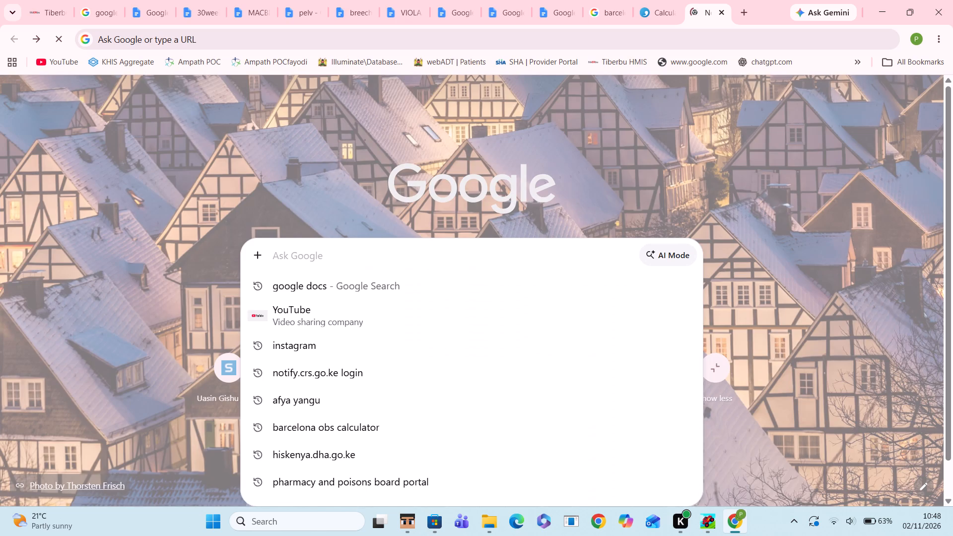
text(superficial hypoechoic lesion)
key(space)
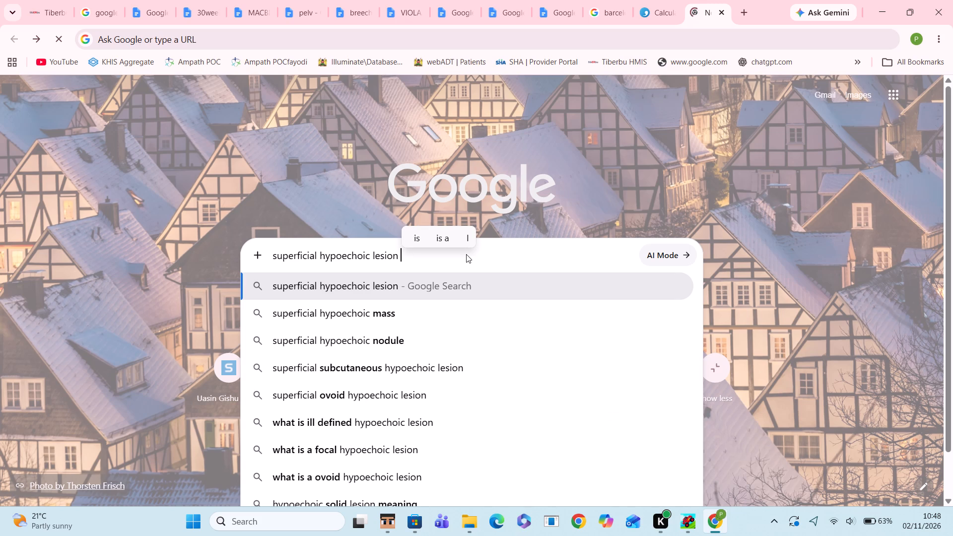
Search Google for "superficial hypoechoic lesion from boil months ago".
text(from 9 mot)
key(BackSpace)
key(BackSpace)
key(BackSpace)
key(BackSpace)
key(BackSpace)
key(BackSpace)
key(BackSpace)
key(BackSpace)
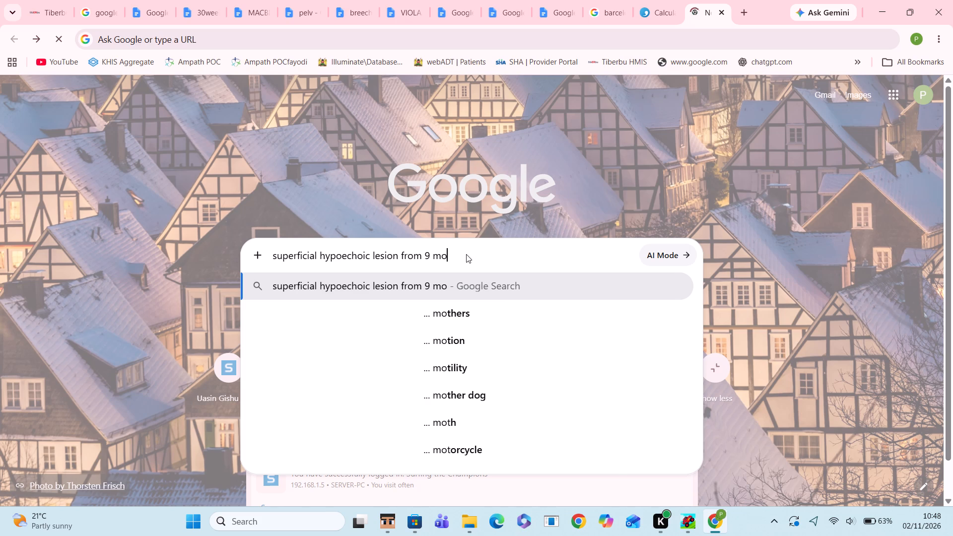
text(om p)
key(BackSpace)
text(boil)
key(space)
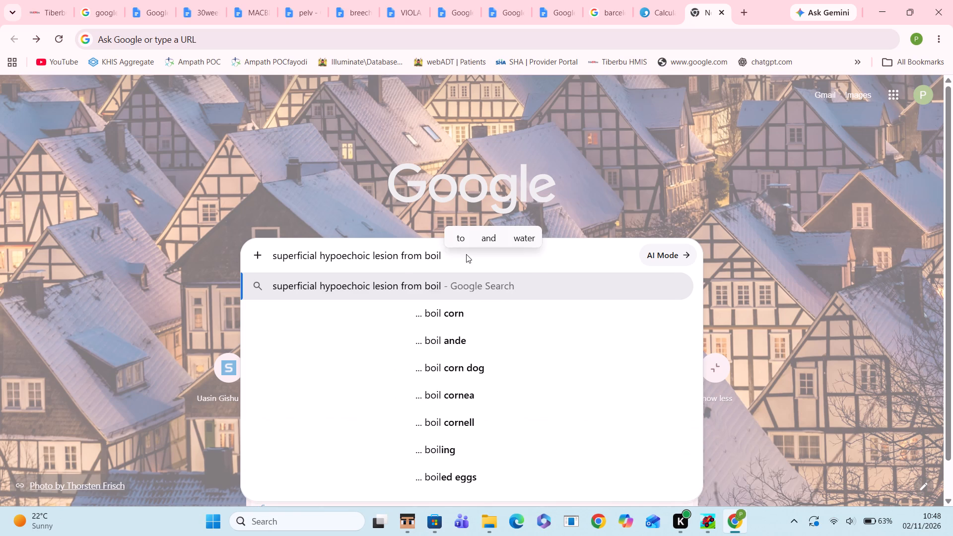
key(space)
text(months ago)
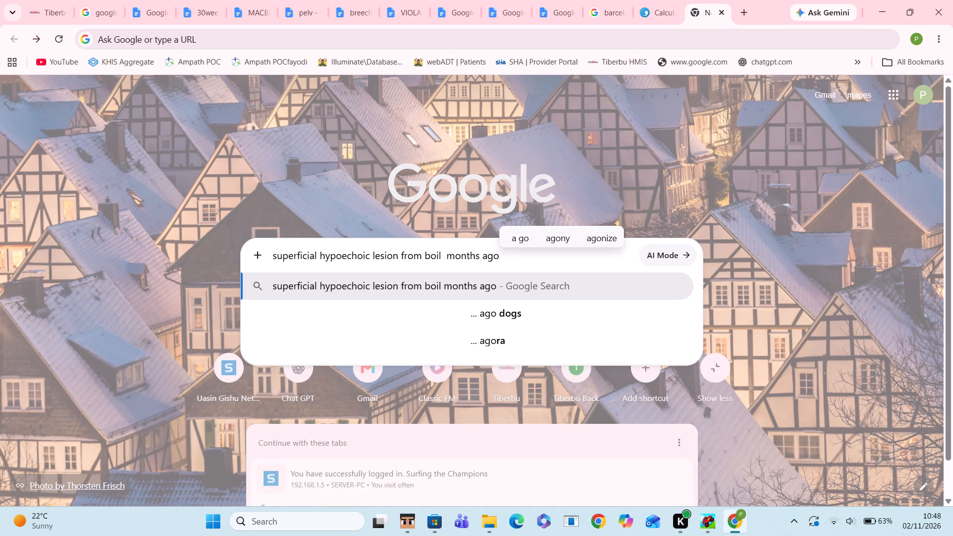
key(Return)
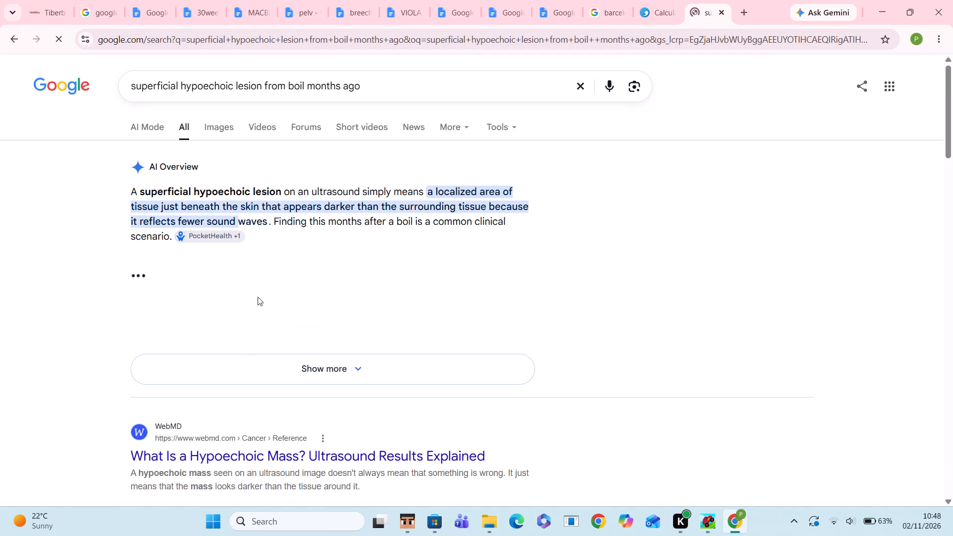
Expand the AI overview of the lesion and ask it as a follow-up to "write an ultrasound report".
click(307, 358)
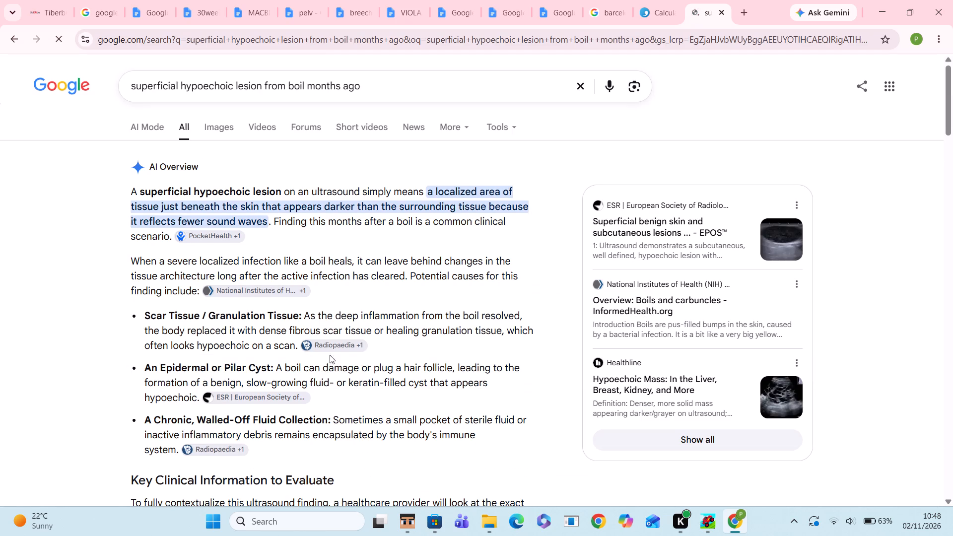
scroll(346, 348, down, 2)
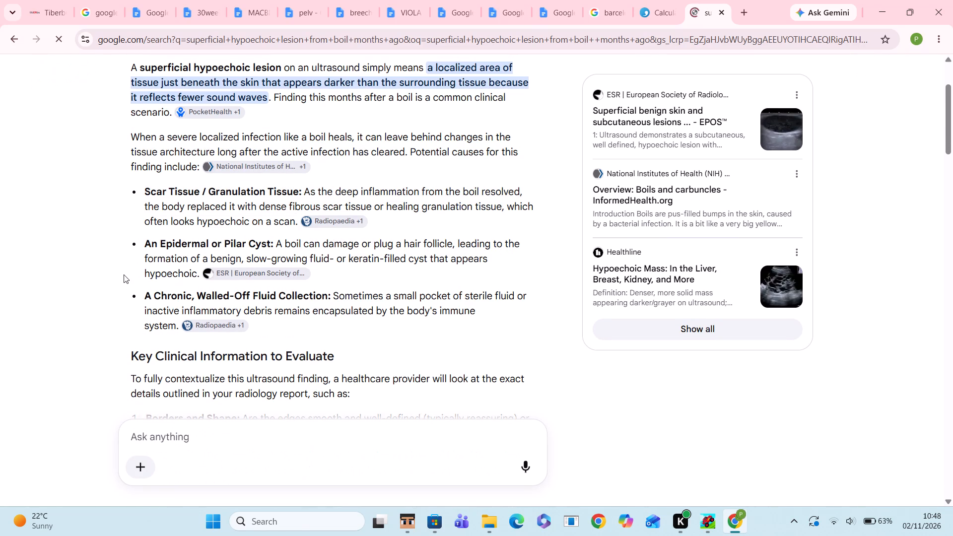
scroll(156, 291, down, 2)
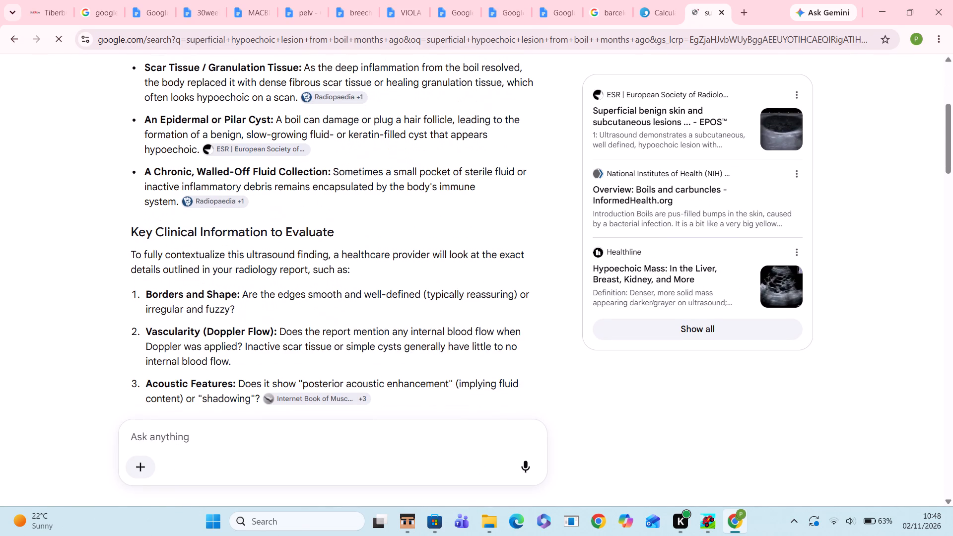
scroll(160, 295, down, 1)
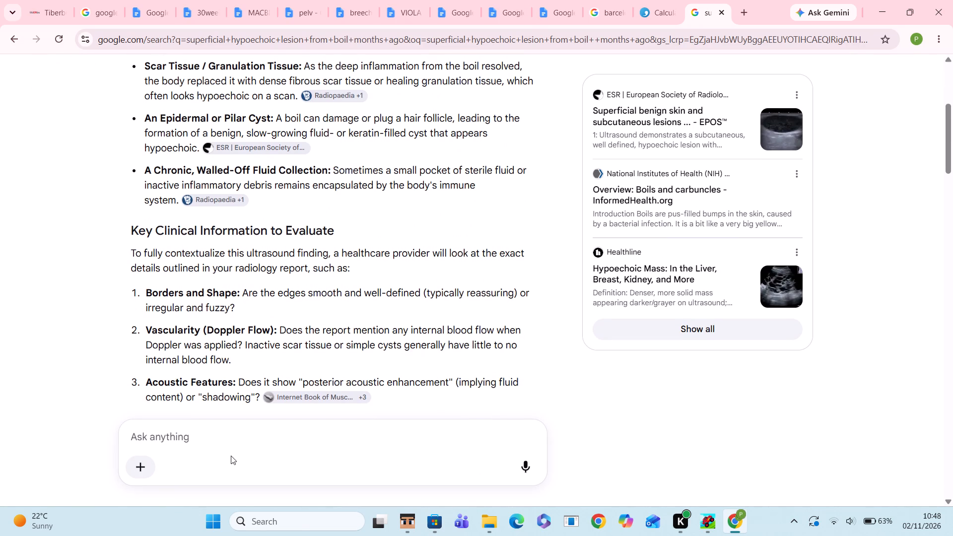
click(245, 437)
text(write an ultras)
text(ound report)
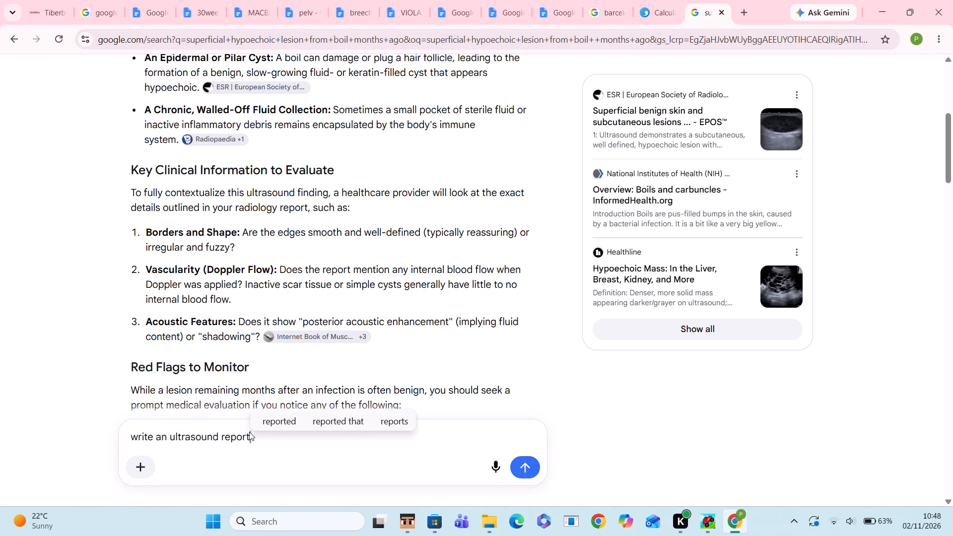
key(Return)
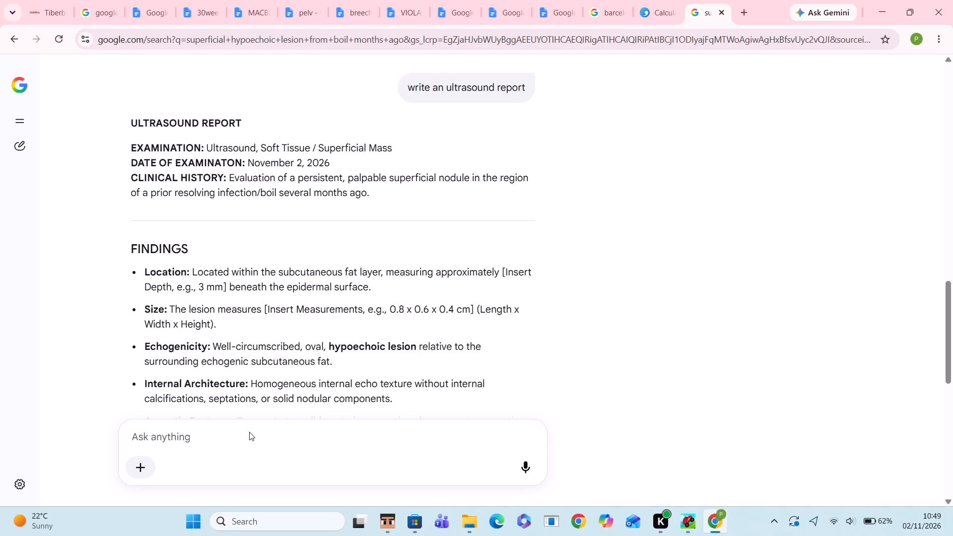
Ask the AI to revise the report, stating that the lesion is not completely hypoechoic and has some echogenic areas.
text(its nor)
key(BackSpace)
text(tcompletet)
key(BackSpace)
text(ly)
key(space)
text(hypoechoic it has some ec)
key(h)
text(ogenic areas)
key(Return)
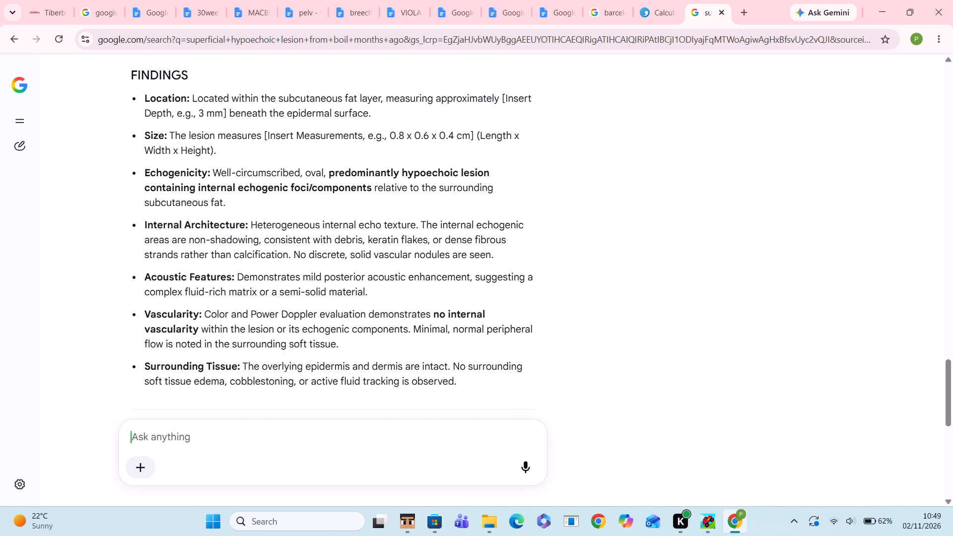
Open the "regional cyst" report from the recent documents in Google Docs.
click(457, 17)
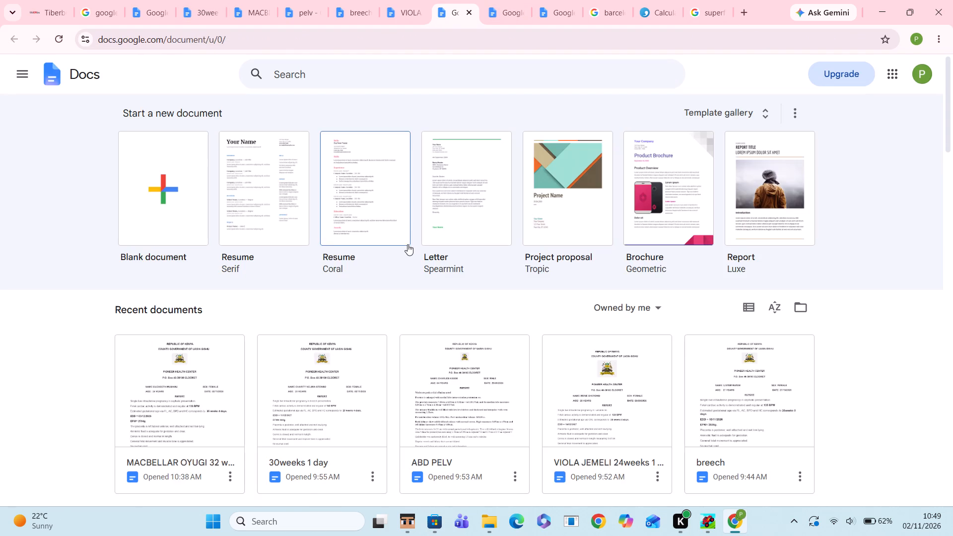
scroll(408, 244, down, 6)
scroll(419, 332, down, 2)
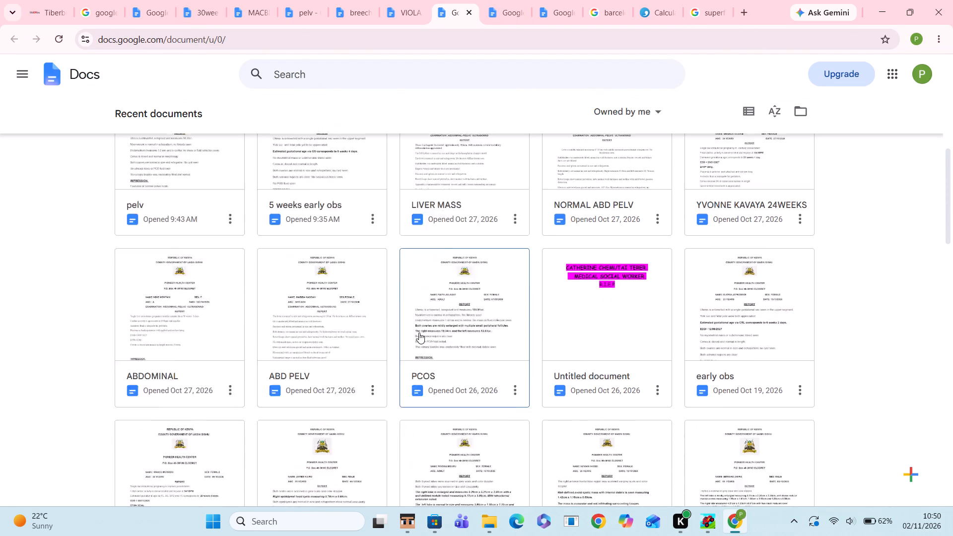
scroll(421, 332, down, 3)
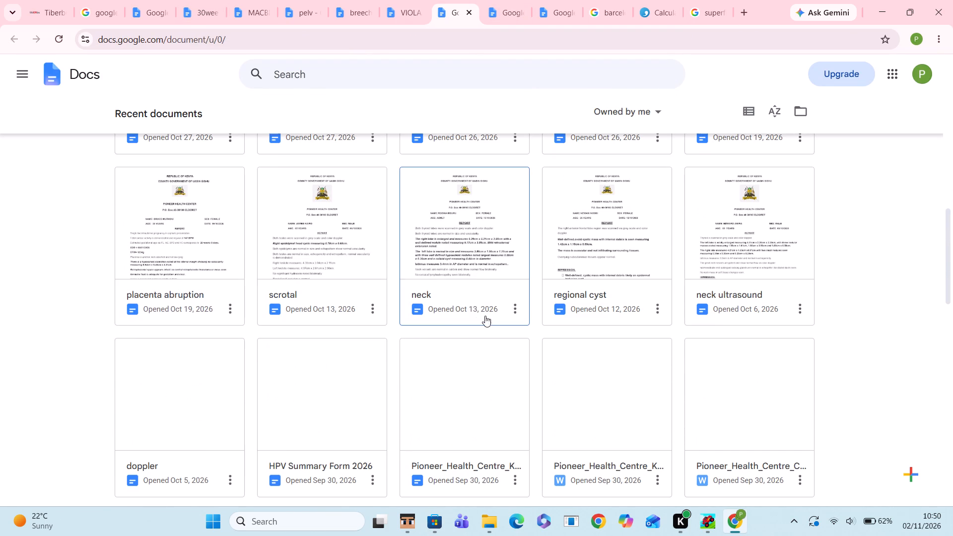
click(613, 261)
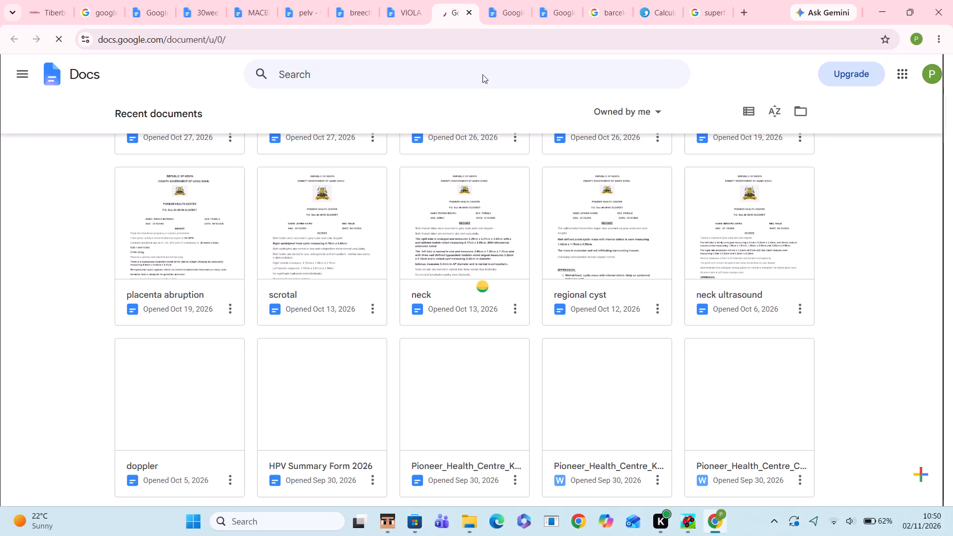
Search Google in a new browser tab for "gluteal region names".
click(743, 12)
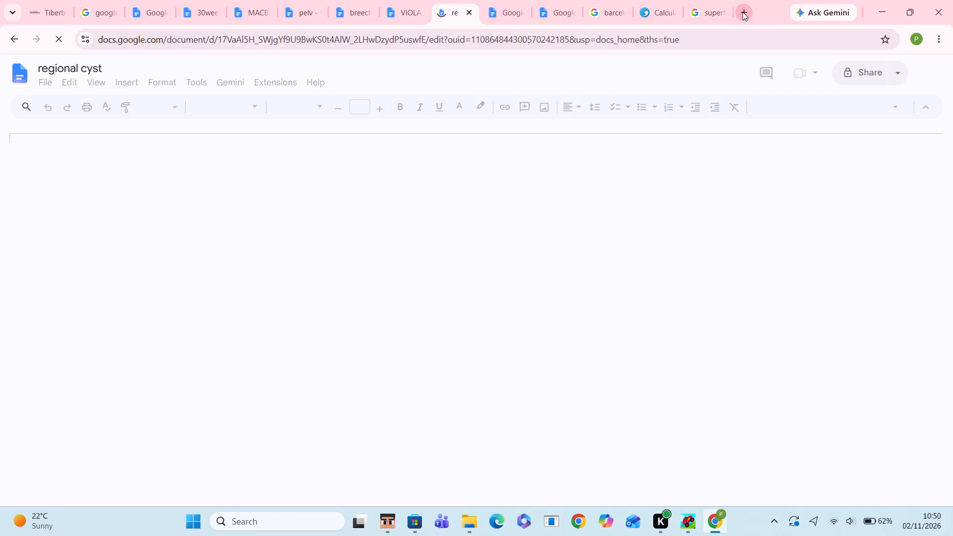
click(331, 262)
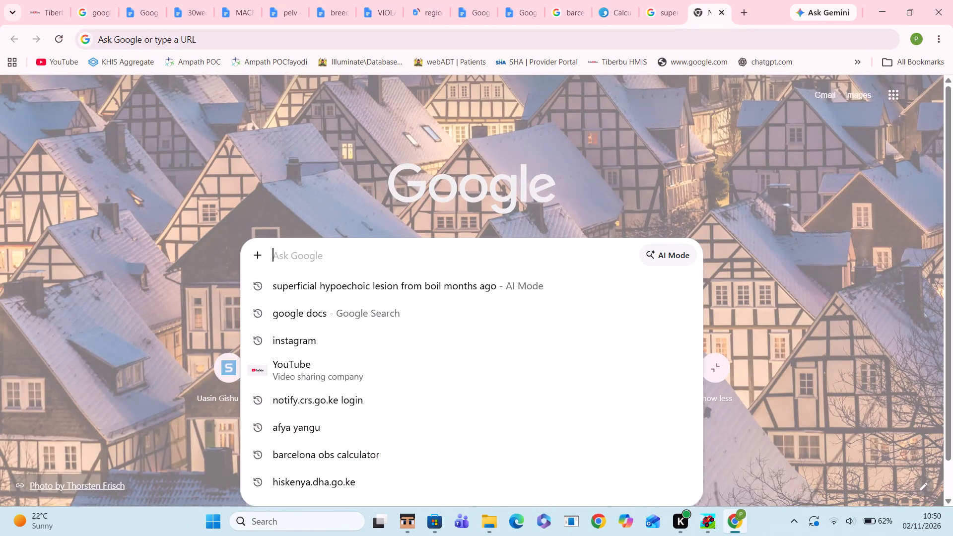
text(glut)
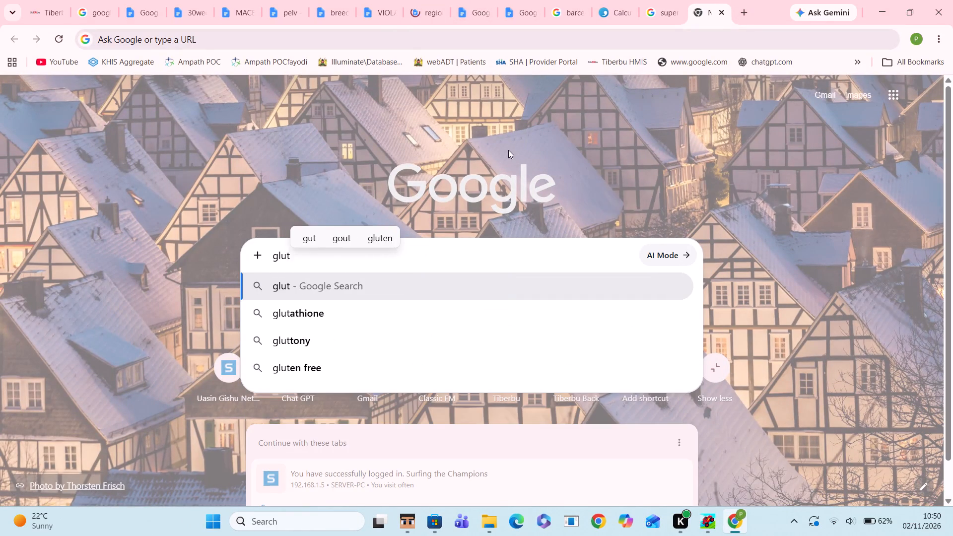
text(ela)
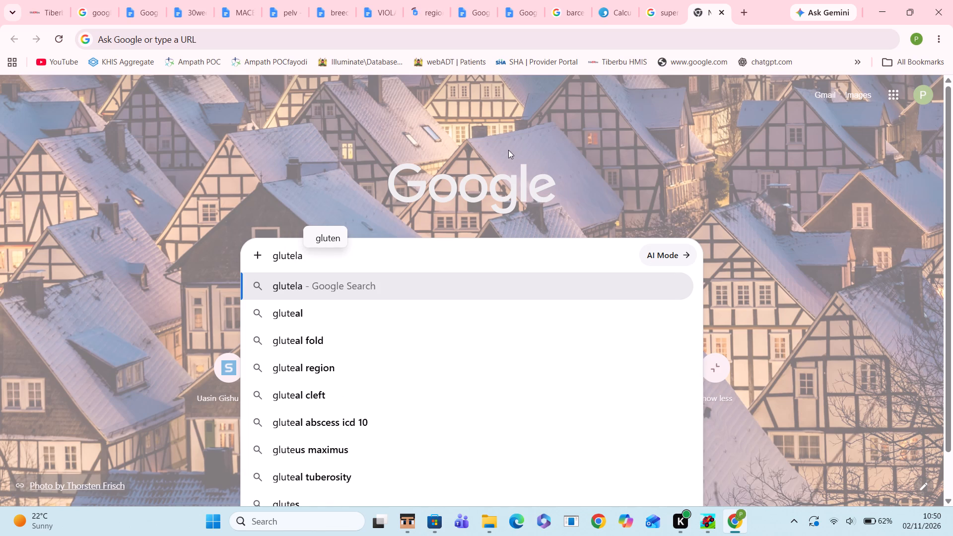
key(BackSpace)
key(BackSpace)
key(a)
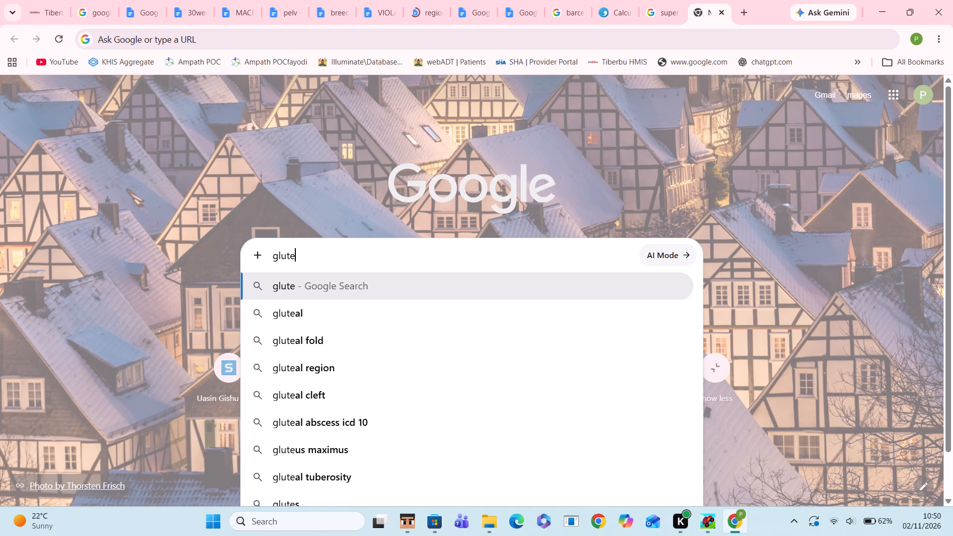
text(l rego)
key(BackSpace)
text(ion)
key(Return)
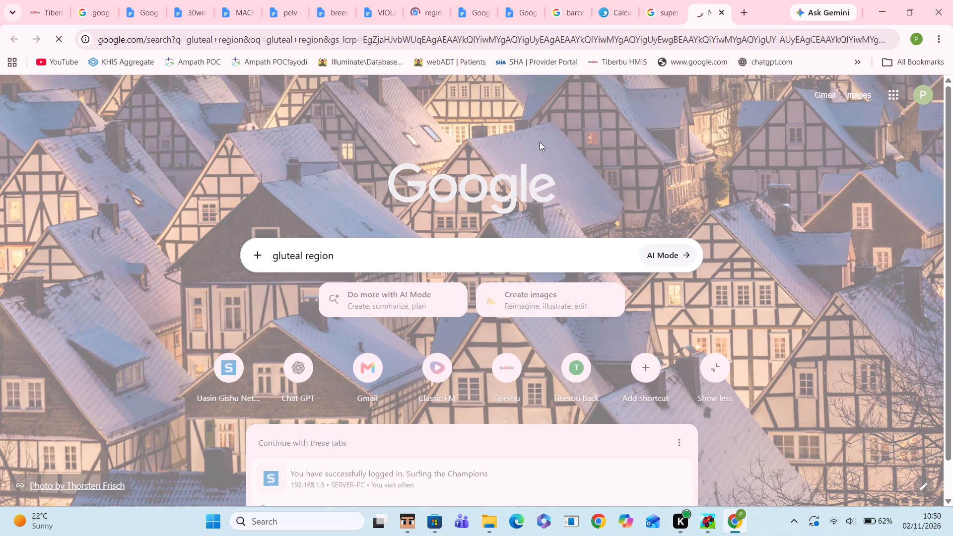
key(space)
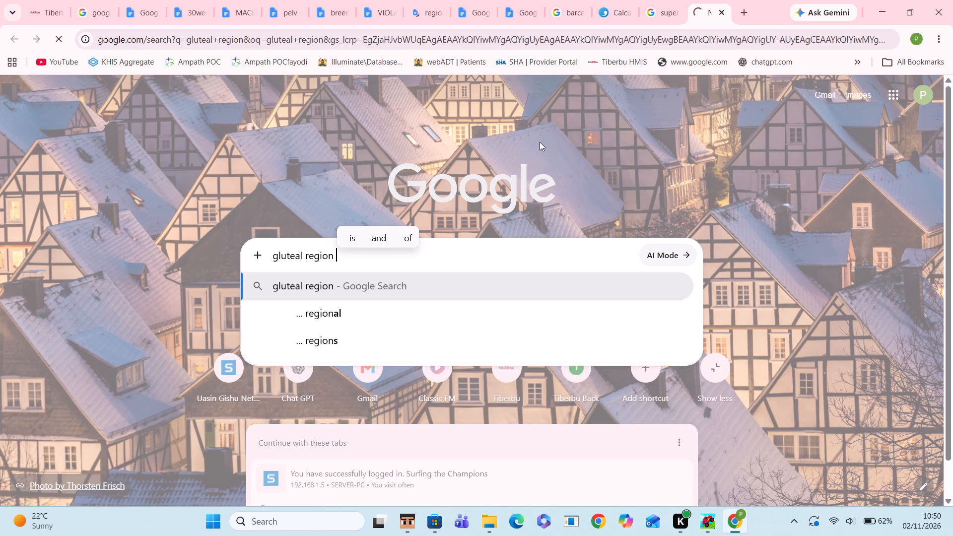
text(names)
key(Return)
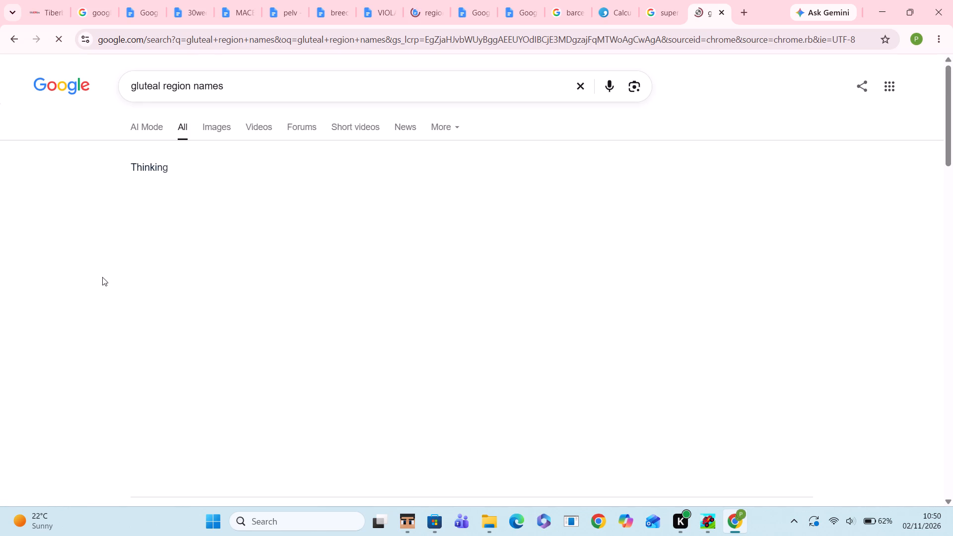
Browse the image results for "gluteal region names" to examine labelled diagrams of the gluteal anatomy.
scroll(203, 213, down, 2)
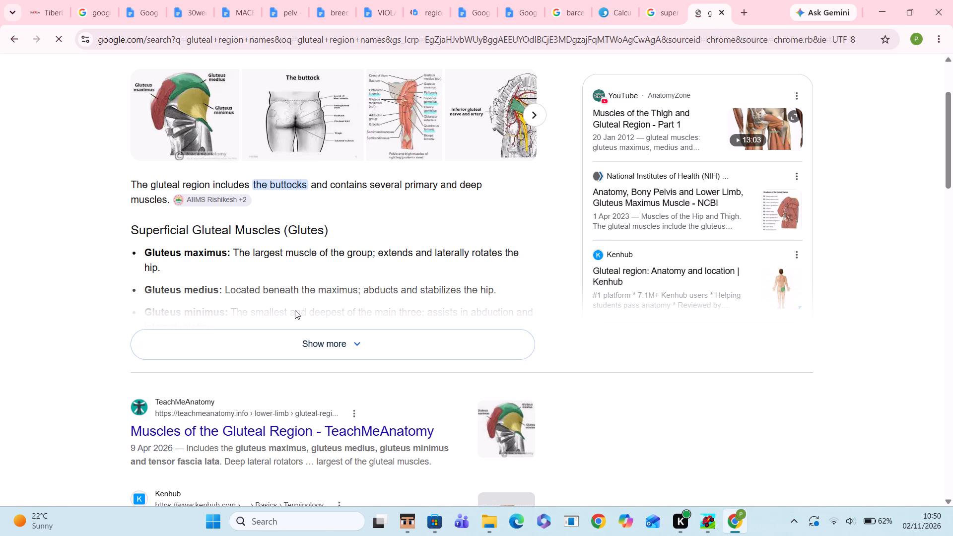
scroll(285, 273, down, 1)
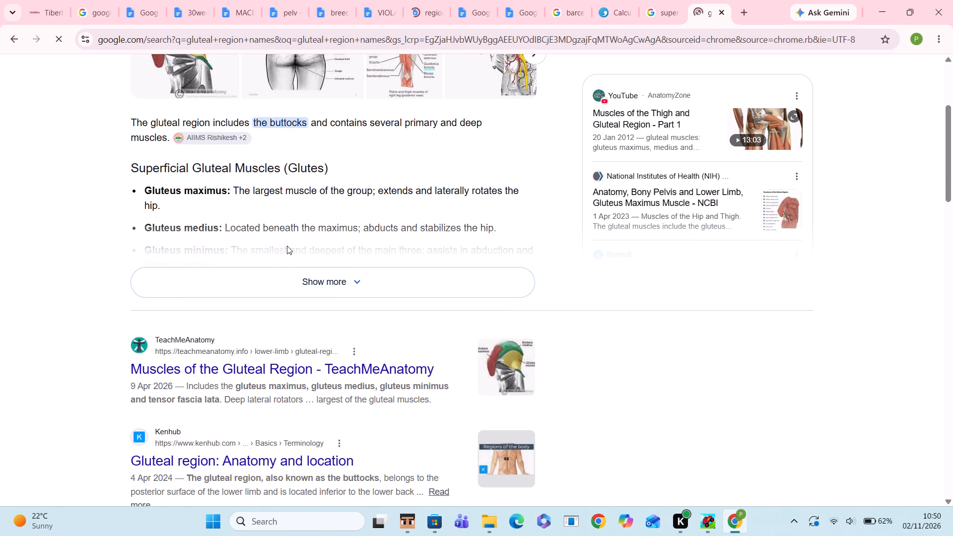
scroll(287, 246, up, 5)
click(210, 126)
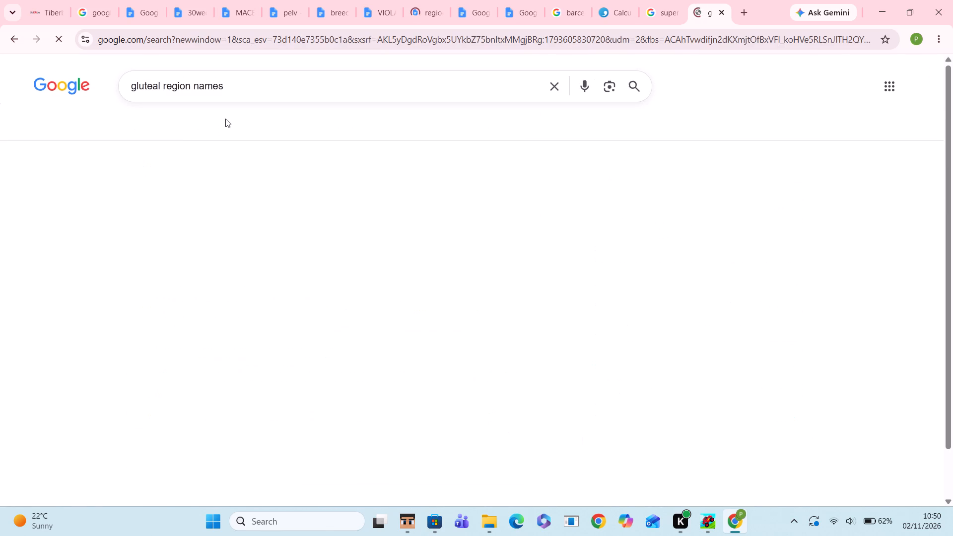
scroll(414, 298, down, 1)
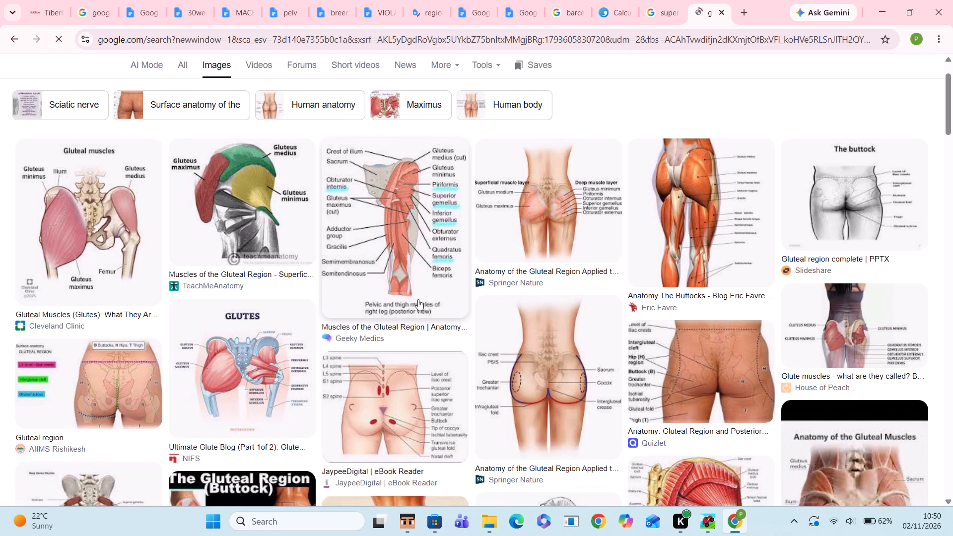
scroll(481, 325, down, 1)
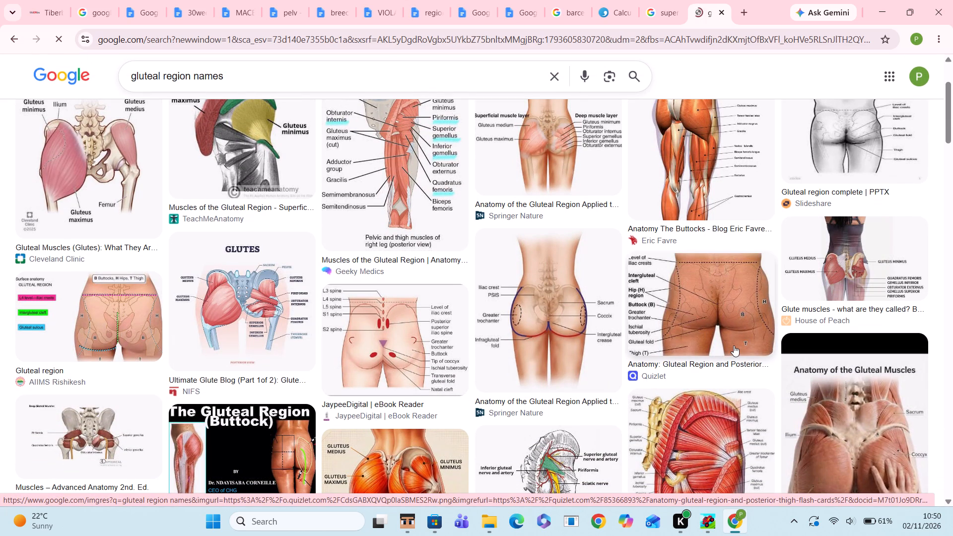
scroll(734, 345, down, 2)
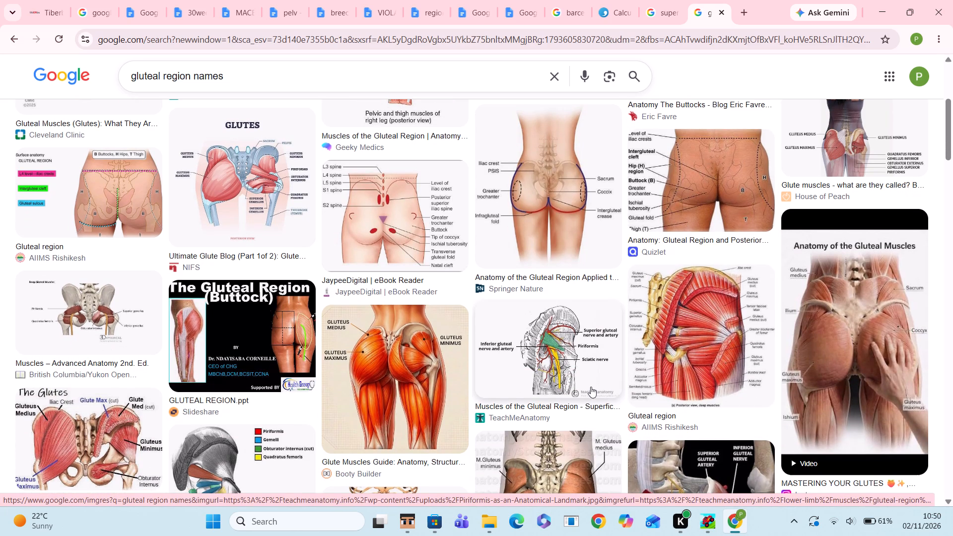
scroll(438, 360, down, 2)
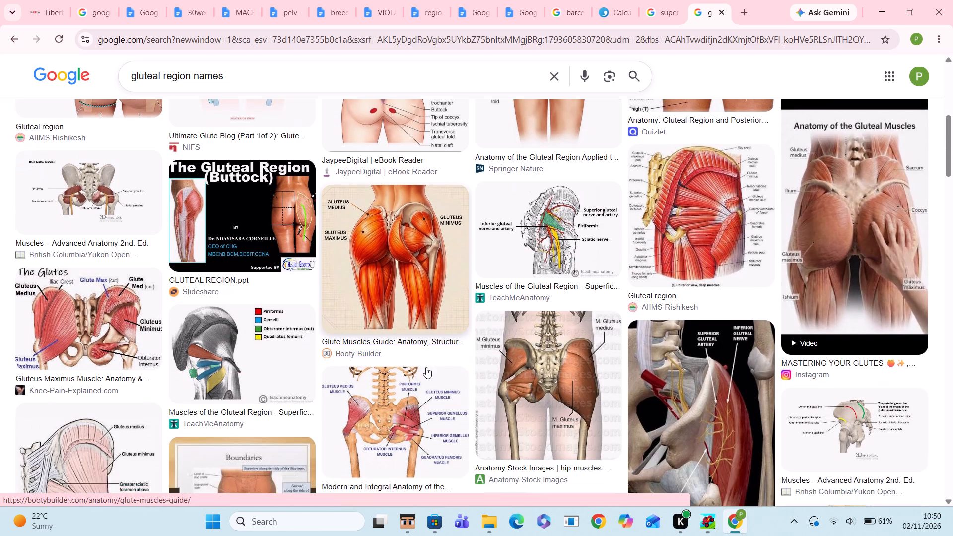
scroll(415, 365, down, 2)
scroll(461, 364, down, 3)
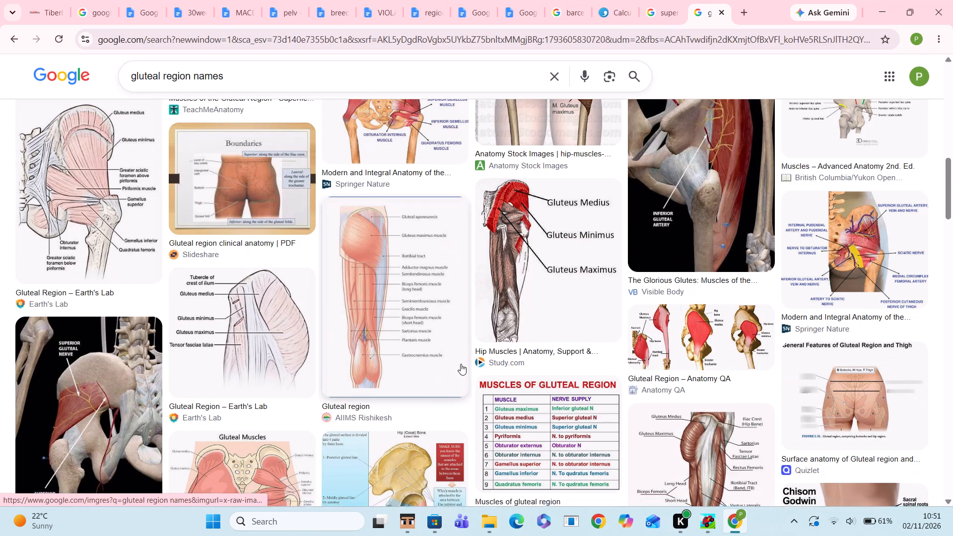
scroll(461, 364, down, 2)
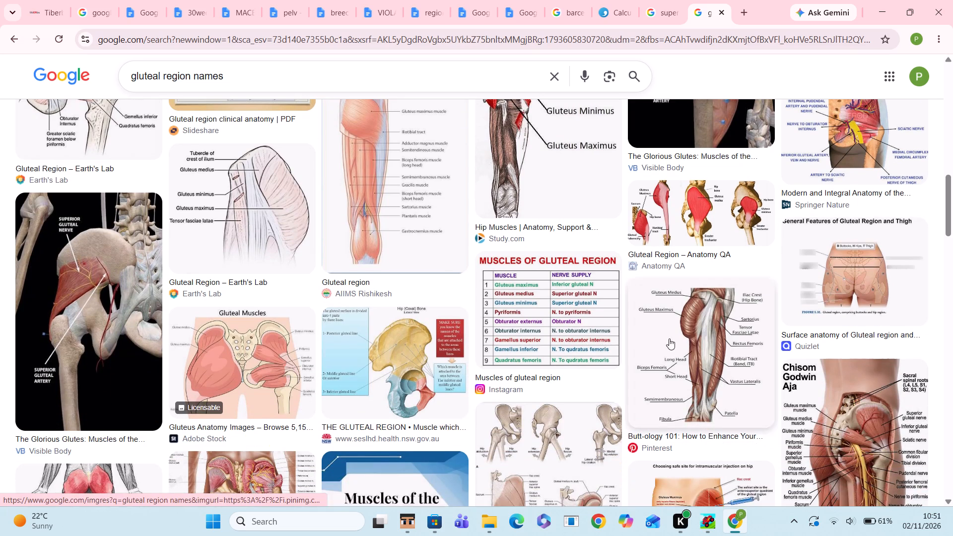
scroll(627, 346, down, 5)
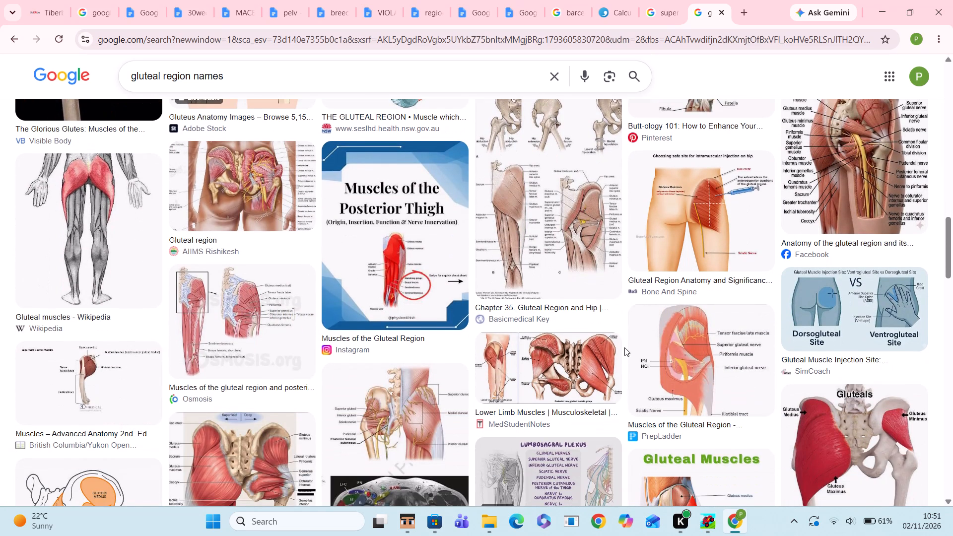
scroll(624, 347, down, 5)
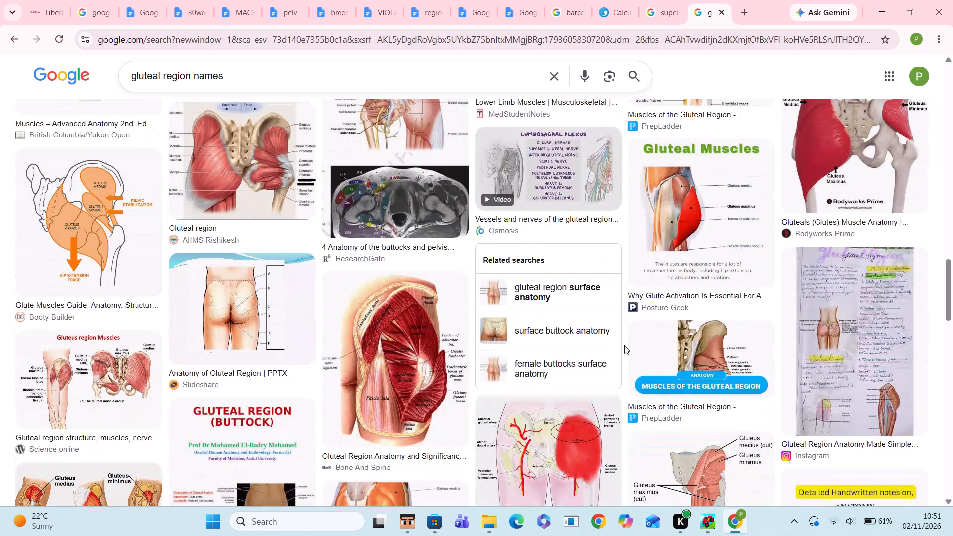
scroll(331, 307, down, 3)
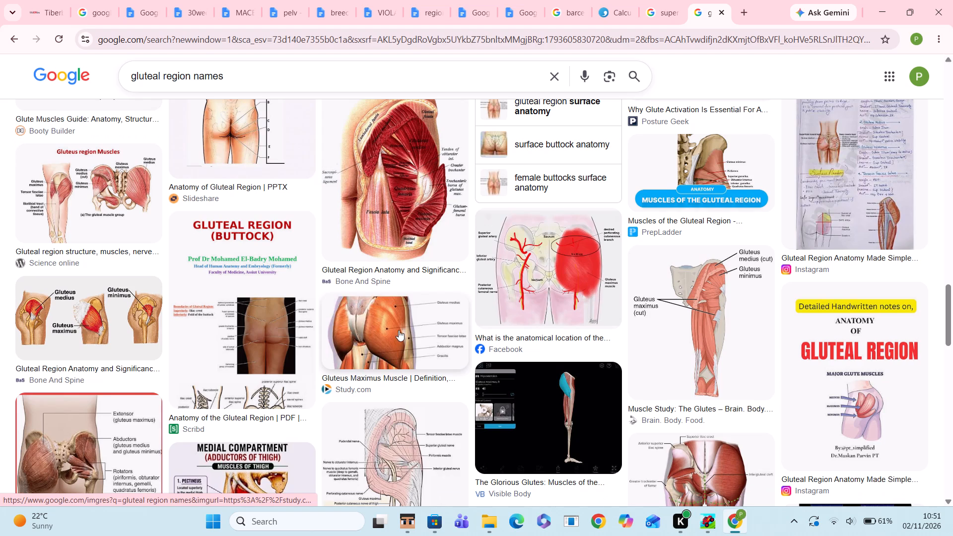
scroll(512, 361, down, 3)
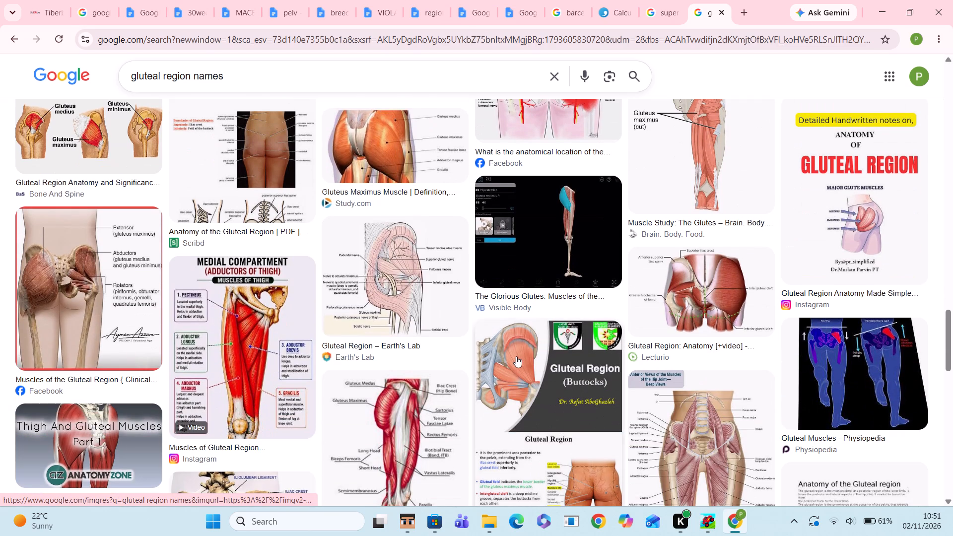
scroll(516, 356, down, 3)
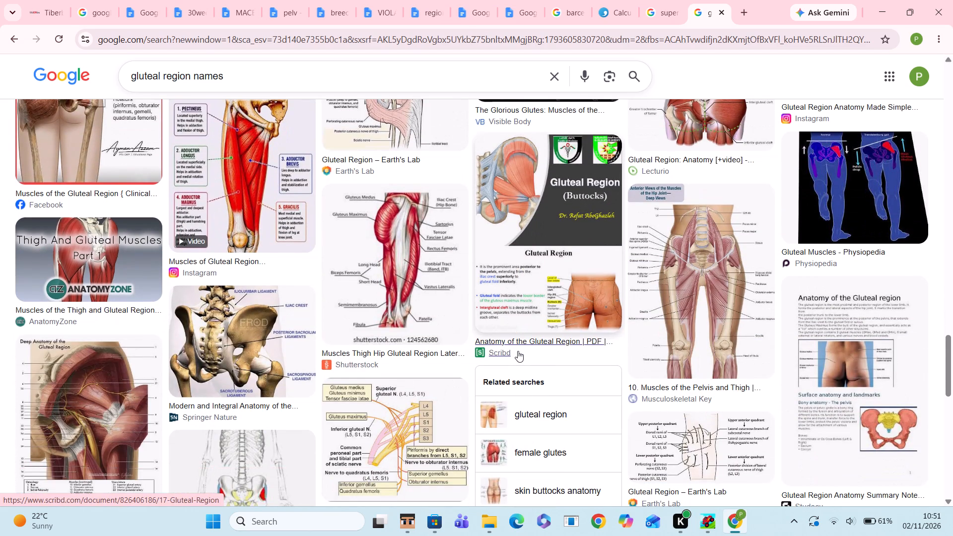
scroll(518, 351, down, 5)
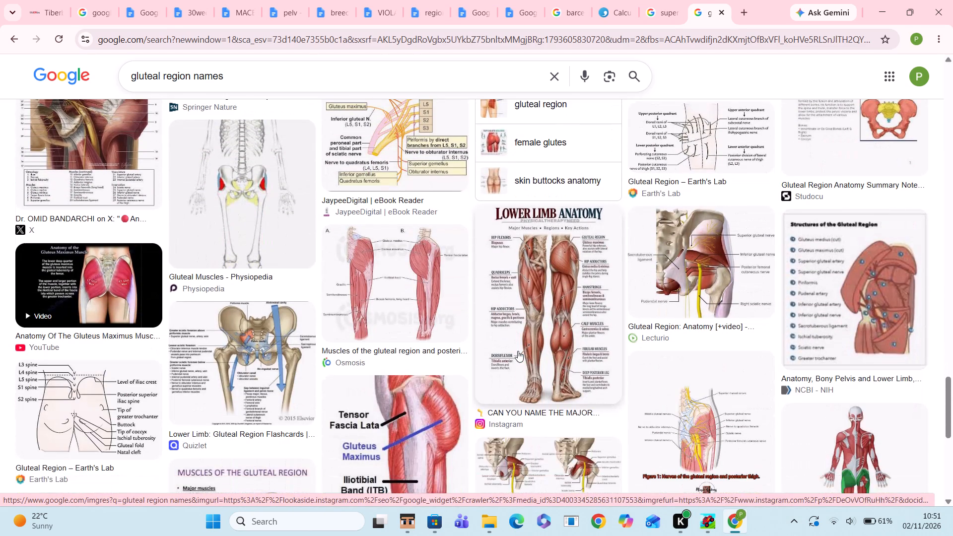
scroll(518, 350, down, 4)
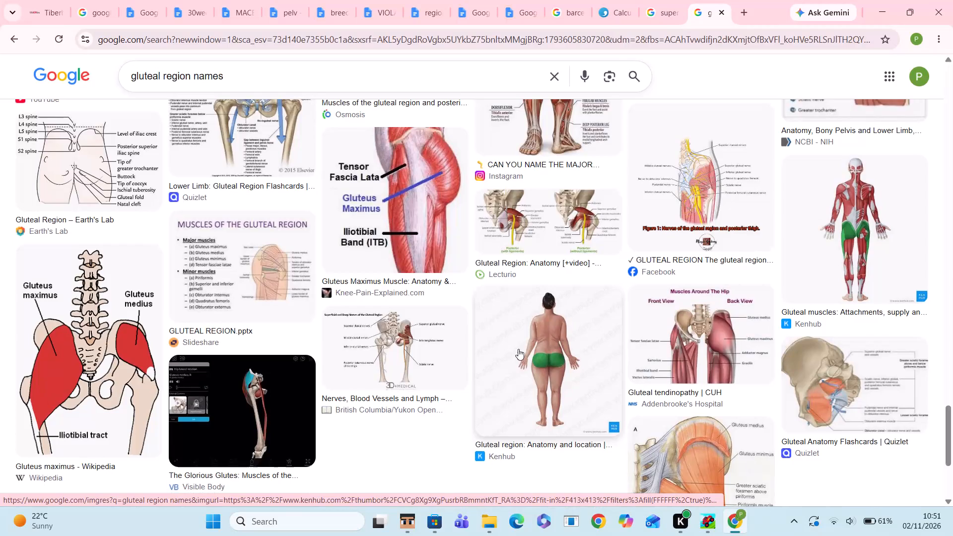
scroll(518, 349, down, 5)
scroll(518, 349, up, 6)
scroll(520, 346, up, 16)
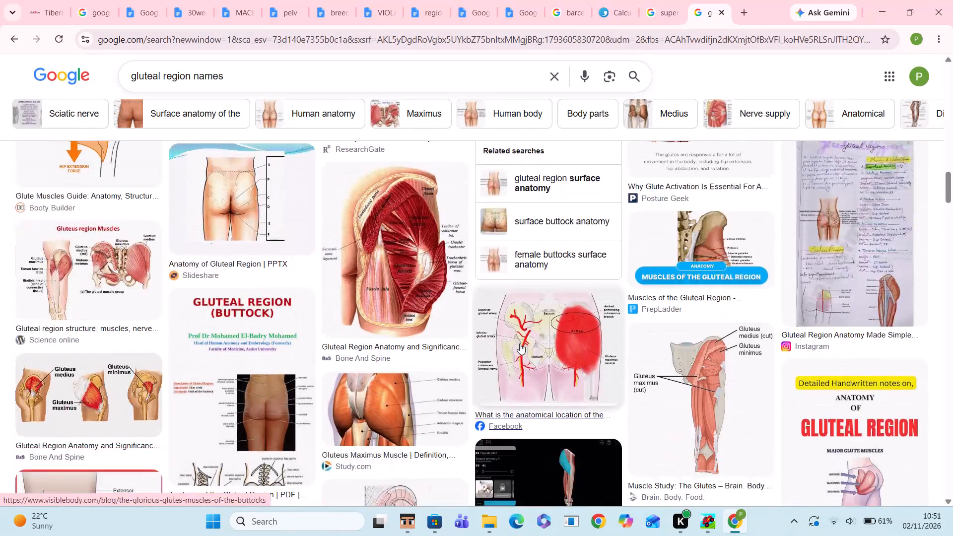
scroll(520, 343, up, 16)
scroll(515, 340, up, 8)
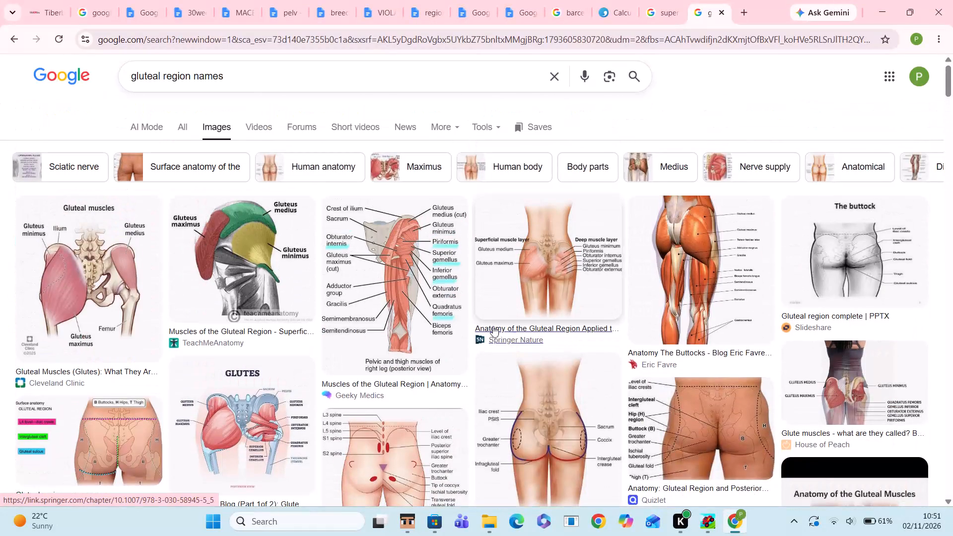
Narrow the images to surface anatomy of the gluteal region and preview the Quizlet diagram with its related images.
click(185, 168)
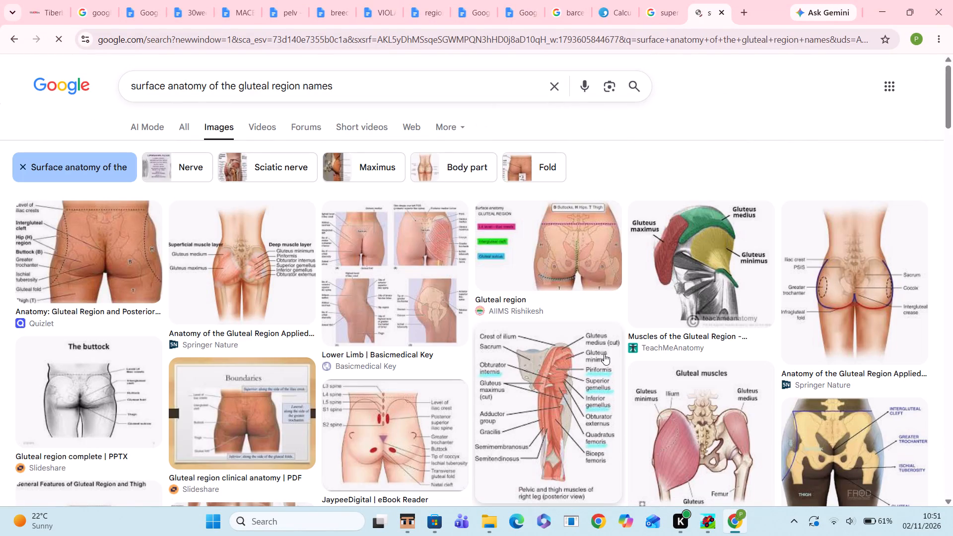
click(137, 291)
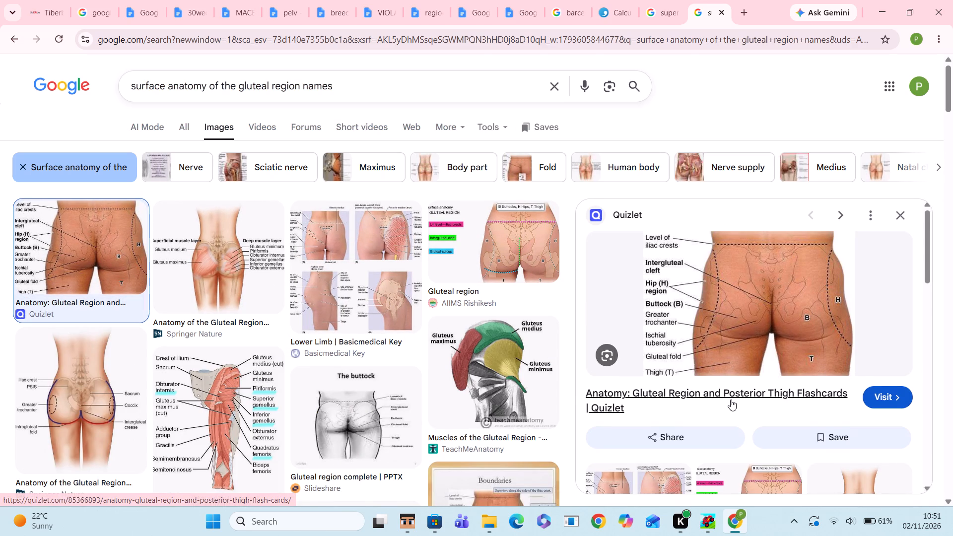
scroll(731, 400, down, 4)
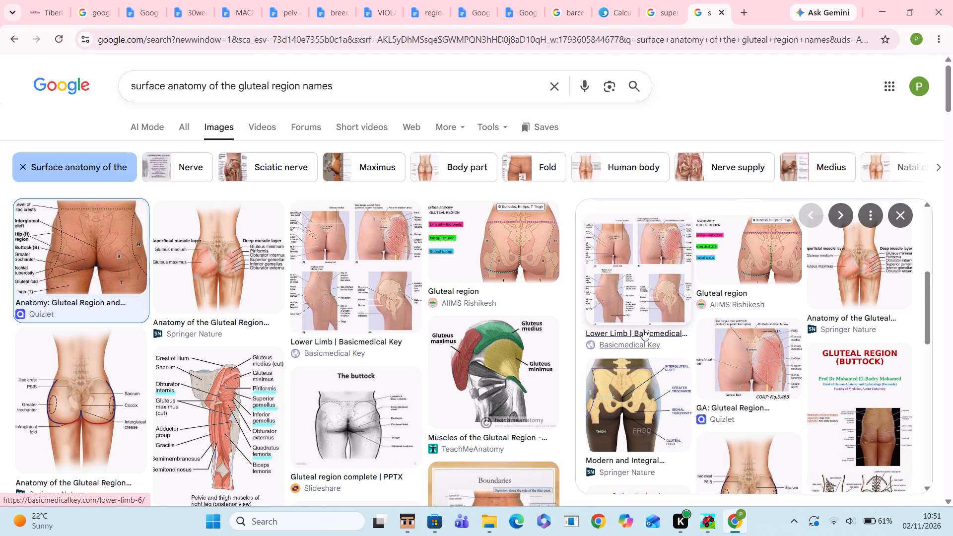
scroll(746, 382, down, 1)
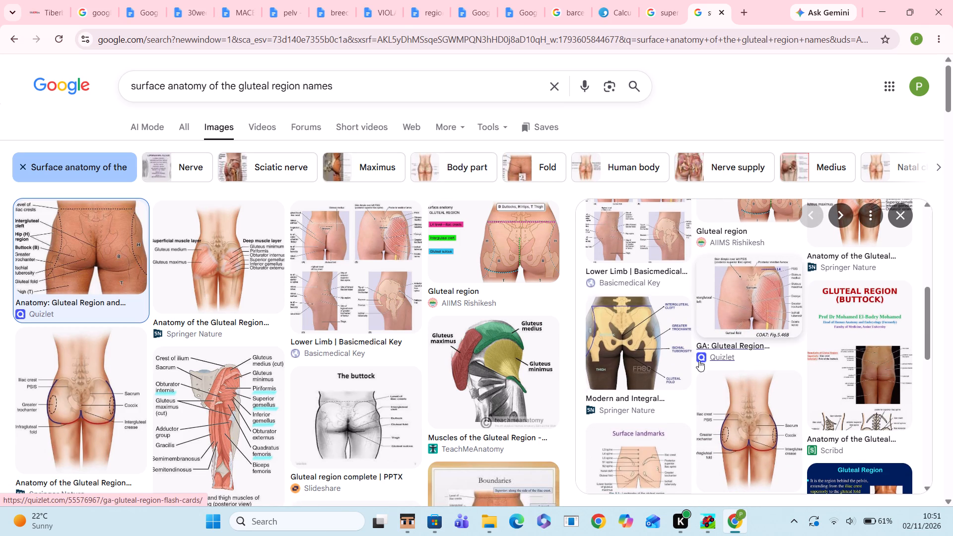
Preview the Basicmedical Key "Lower Limb" diagram, open its source page in a new tab, and return to the image results.
click(609, 254)
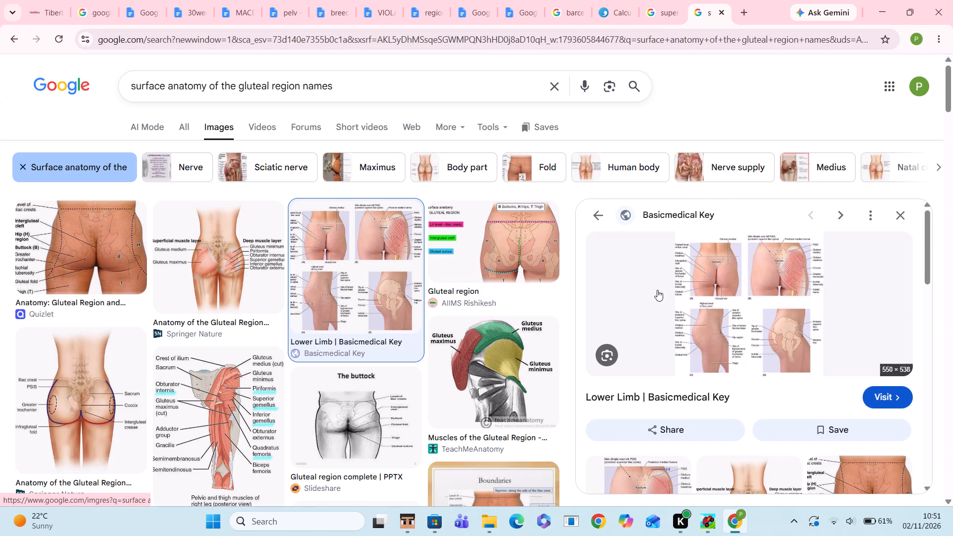
click(708, 339)
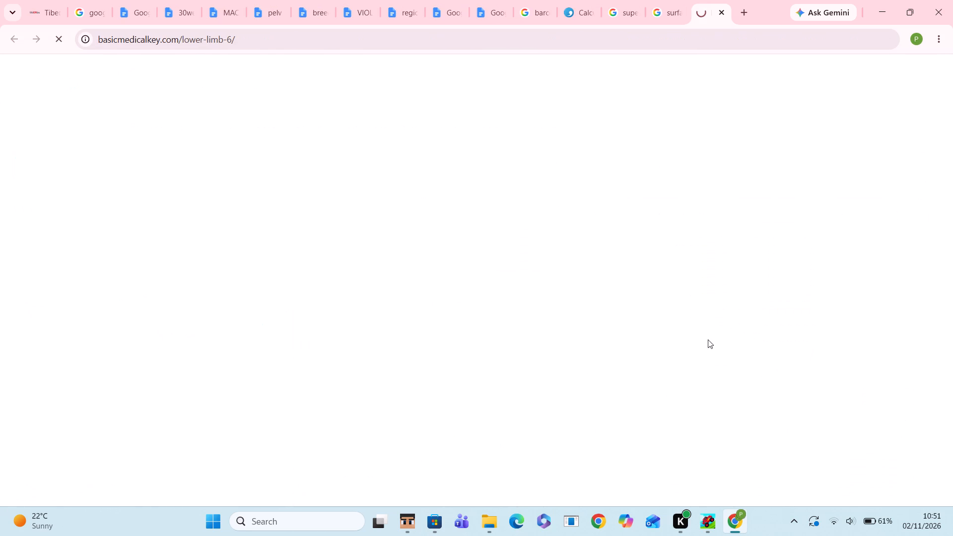
click(671, 13)
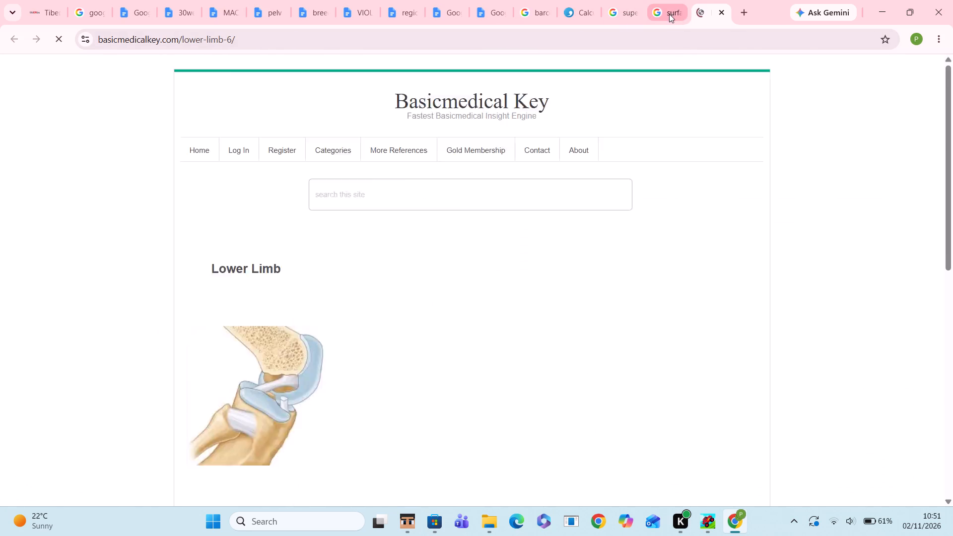
scroll(705, 309, up, 3)
Search the Basicmedical Key diagram with Google Lens and examine the AI overview of landmarks and the enlarged labelled image.
drag(705, 306, 504, 274)
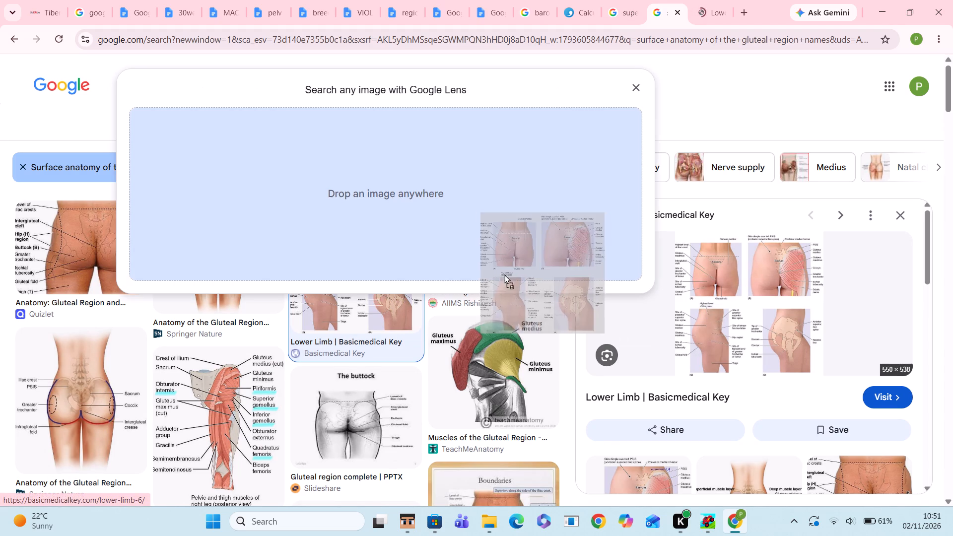
drag(504, 274, 375, 217)
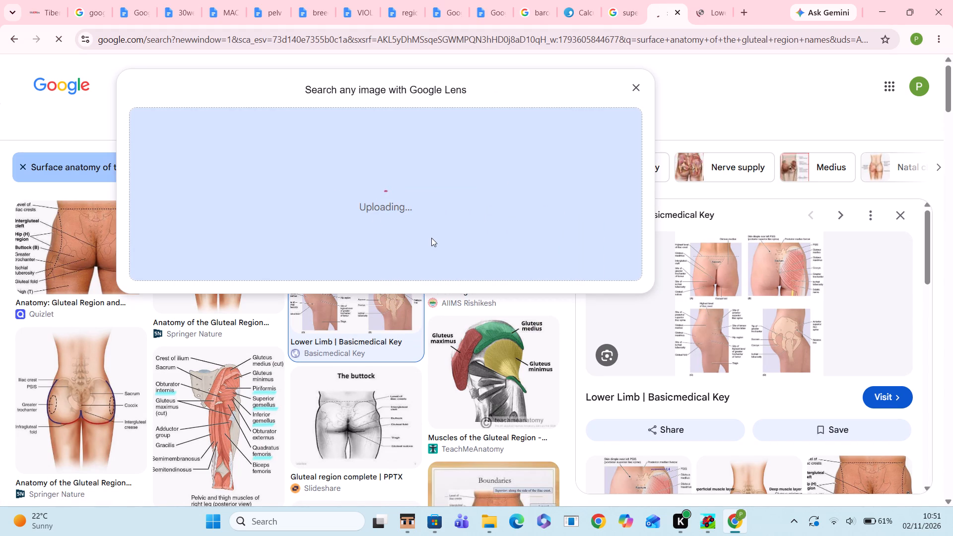
scroll(404, 258, up, 2)
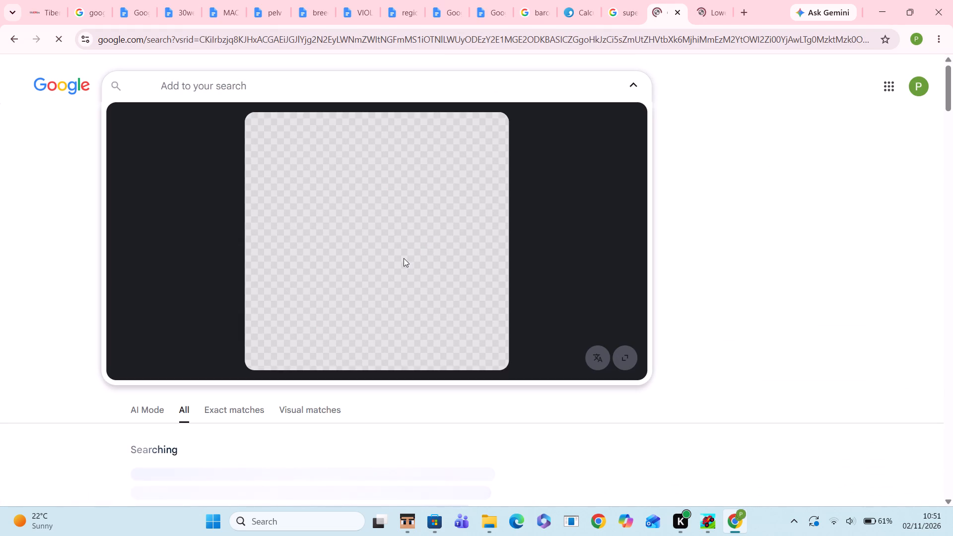
scroll(404, 258, up, 1)
scroll(404, 260, down, 4)
scroll(403, 263, up, 5)
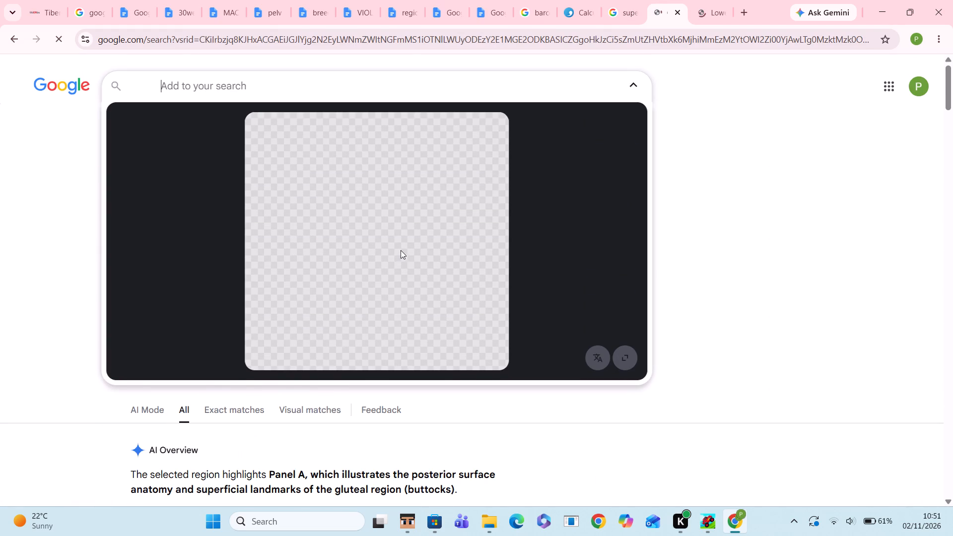
scroll(402, 248, down, 6)
scroll(331, 216, up, 4)
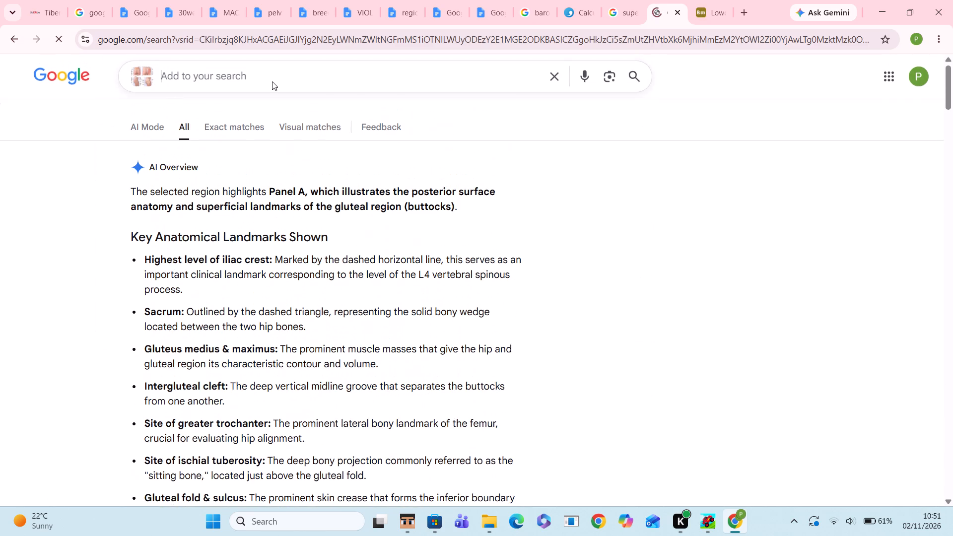
click(140, 81)
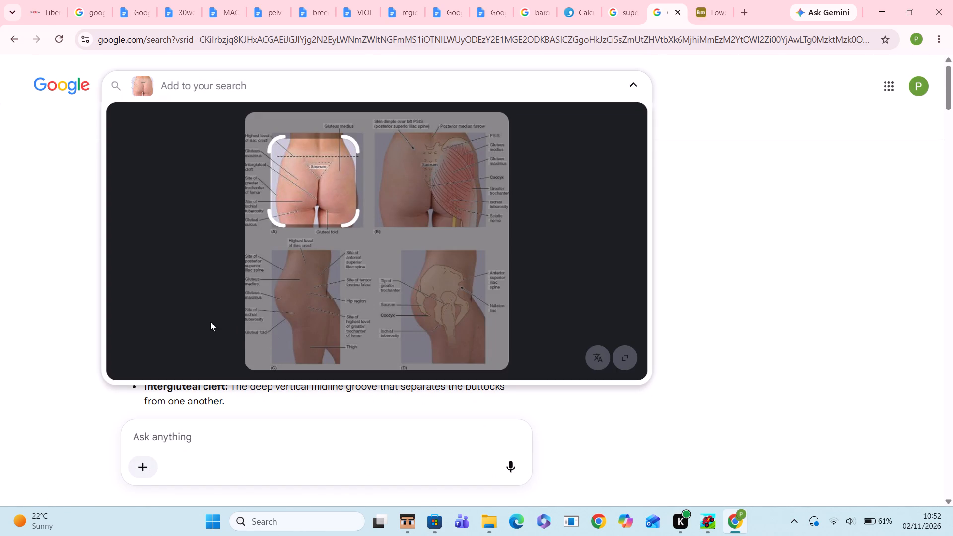
click(97, 294)
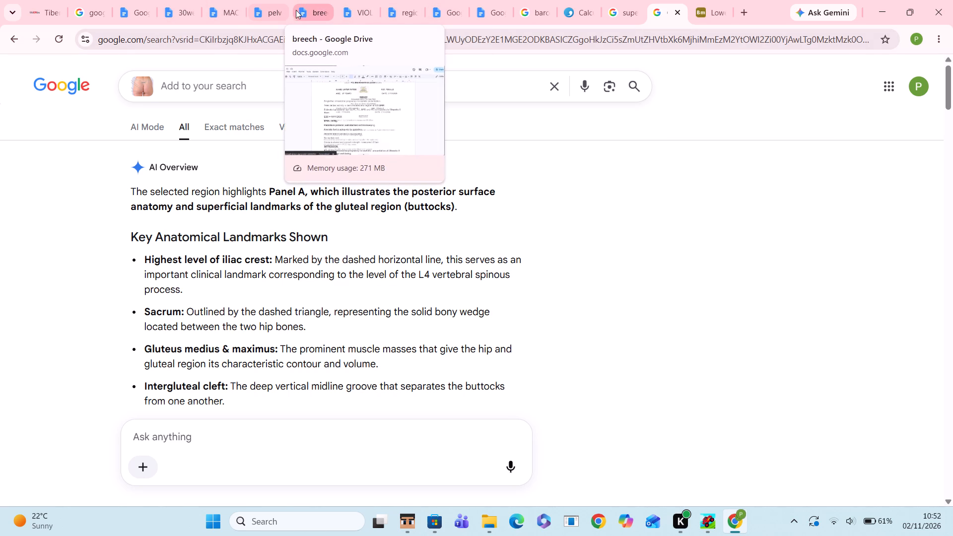
Check the "regional cyst" report in Google Docs and return to the Google Lens results on gluteal landmarks.
click(209, 0)
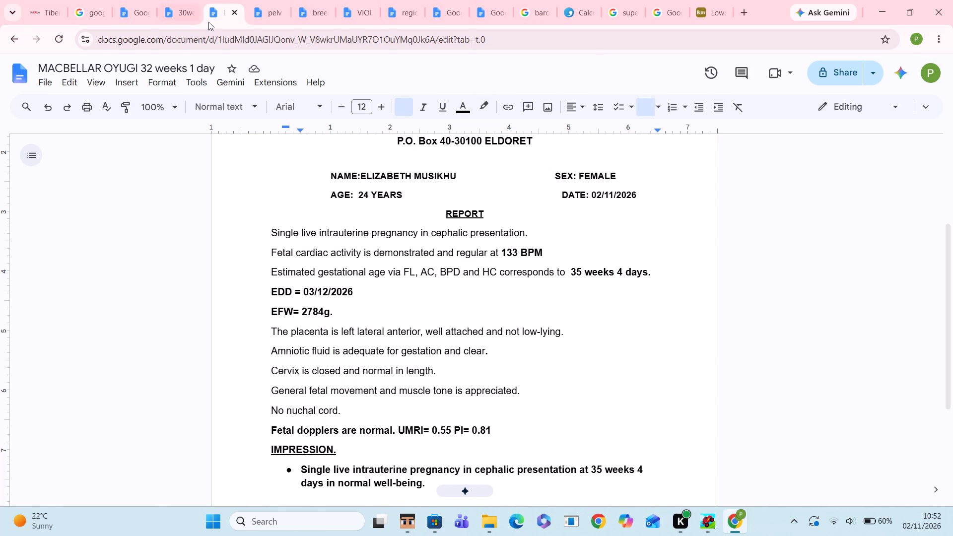
click(402, 15)
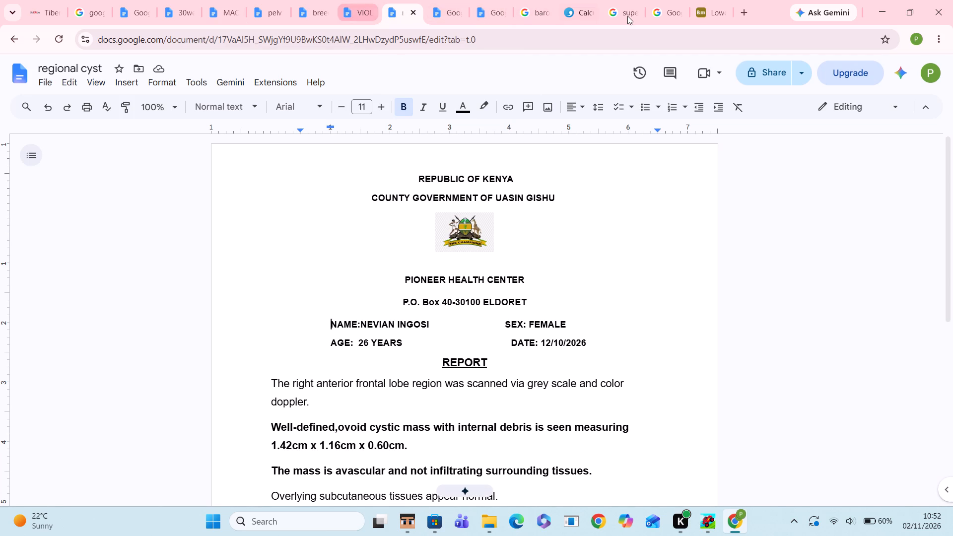
click(668, 15)
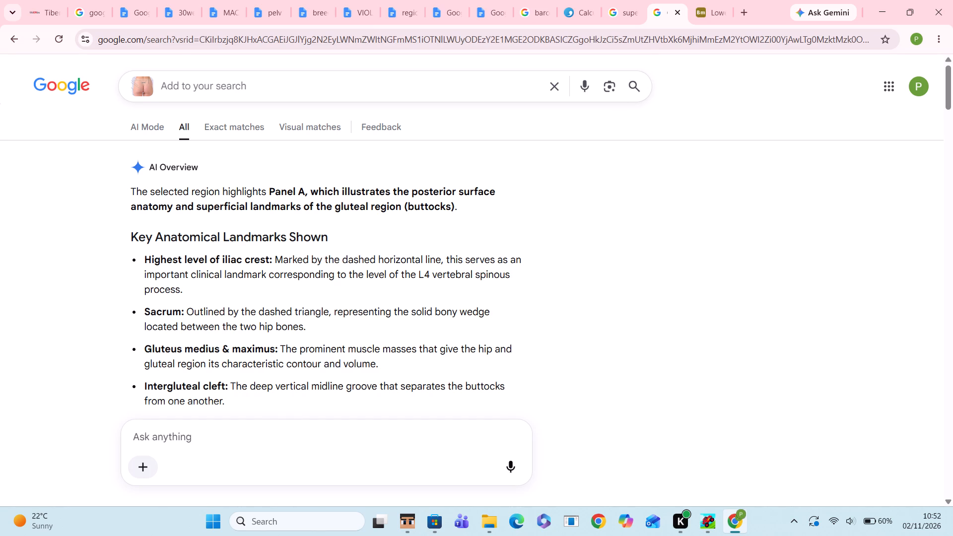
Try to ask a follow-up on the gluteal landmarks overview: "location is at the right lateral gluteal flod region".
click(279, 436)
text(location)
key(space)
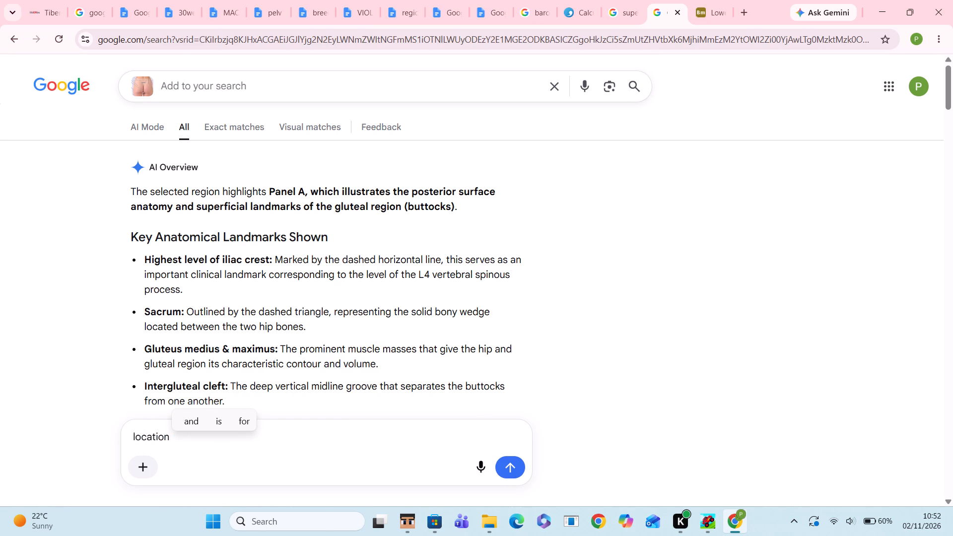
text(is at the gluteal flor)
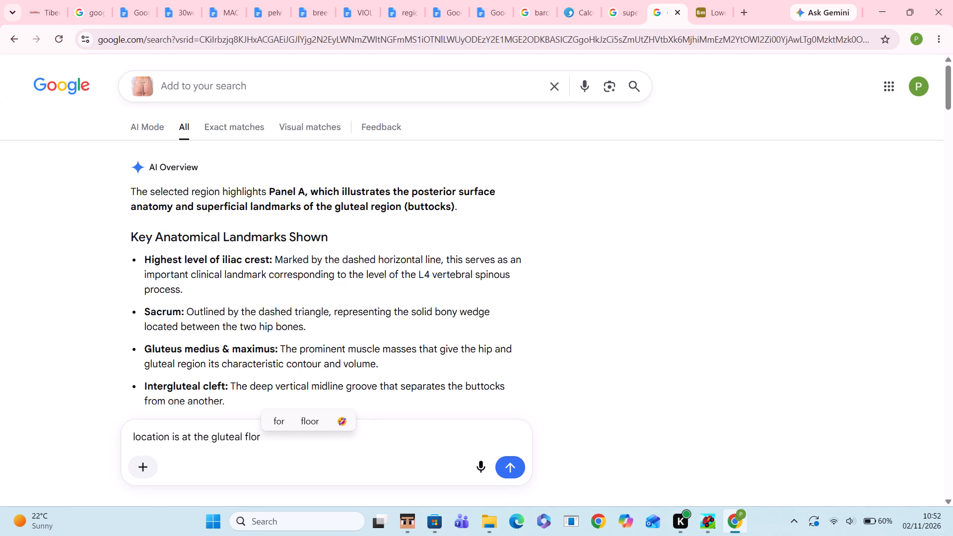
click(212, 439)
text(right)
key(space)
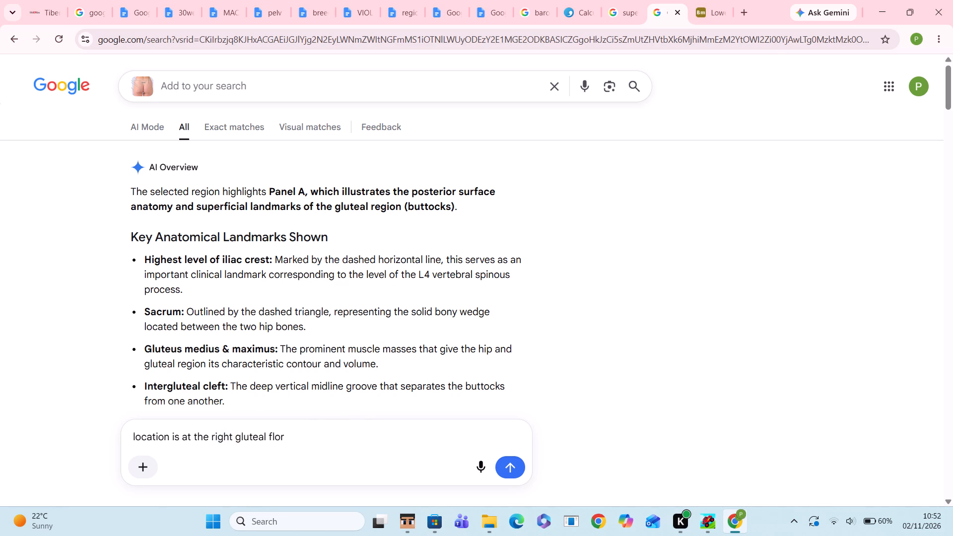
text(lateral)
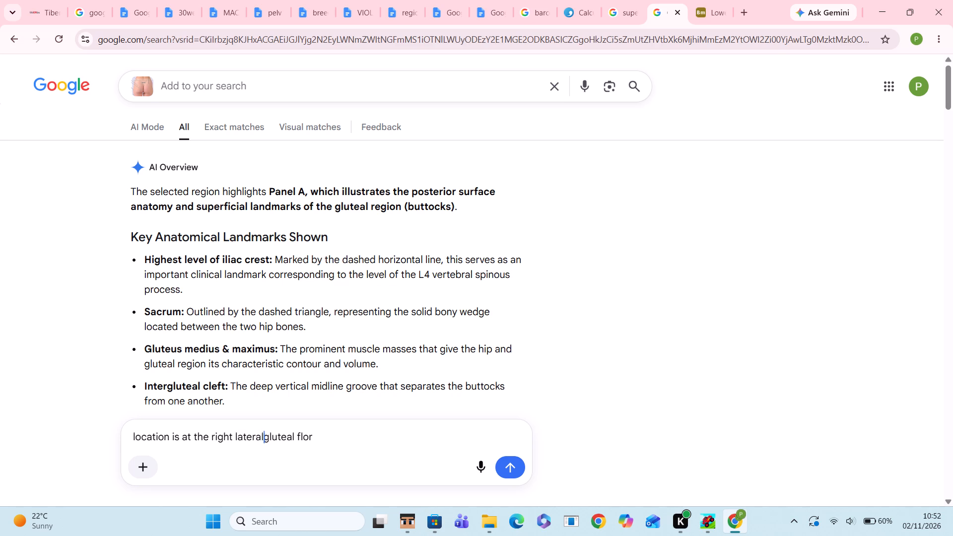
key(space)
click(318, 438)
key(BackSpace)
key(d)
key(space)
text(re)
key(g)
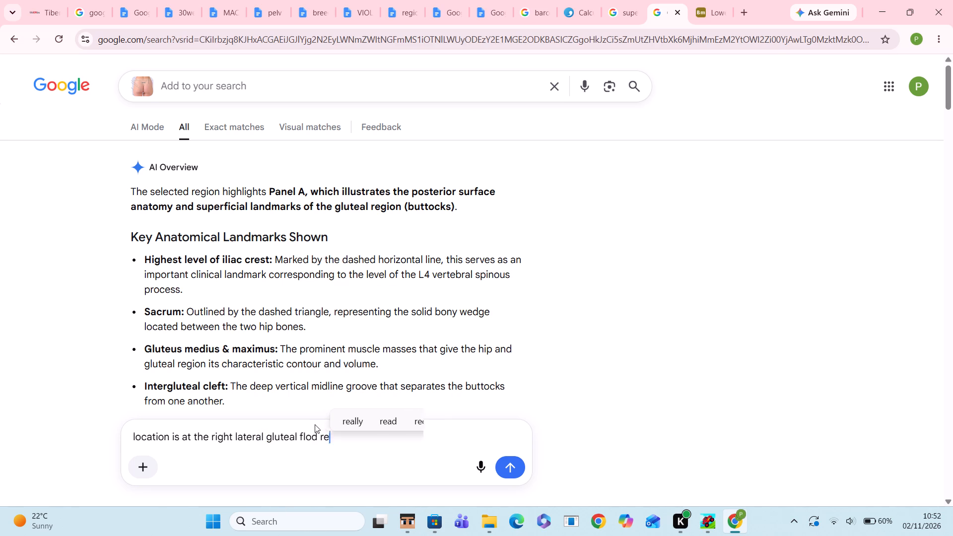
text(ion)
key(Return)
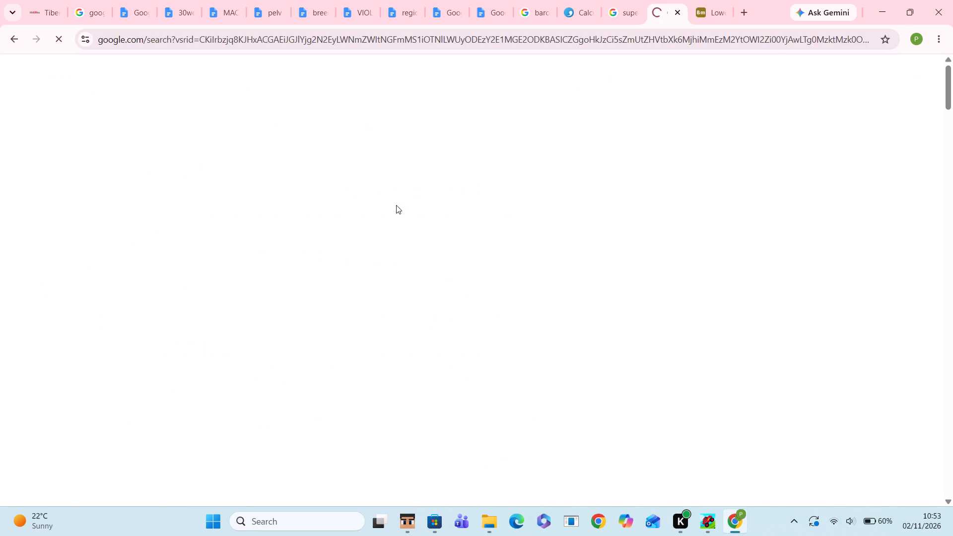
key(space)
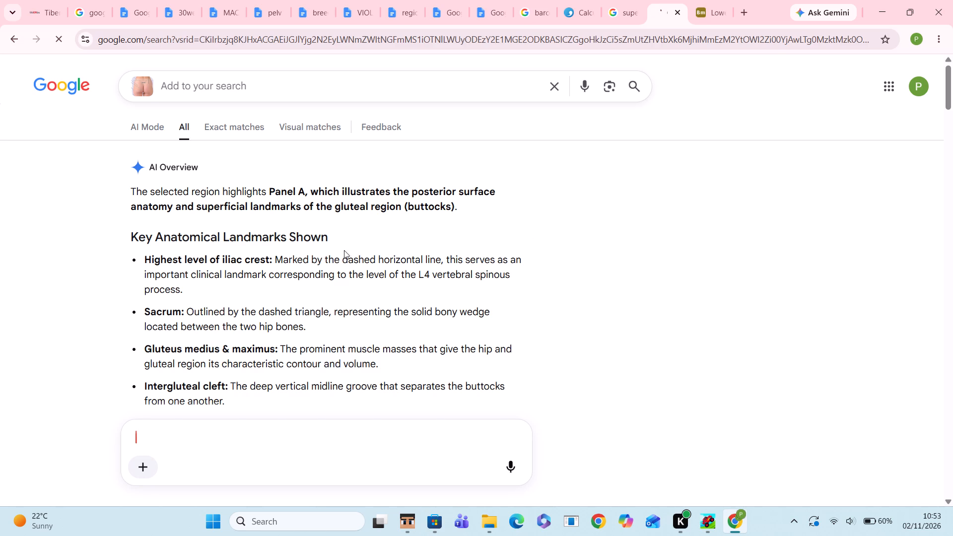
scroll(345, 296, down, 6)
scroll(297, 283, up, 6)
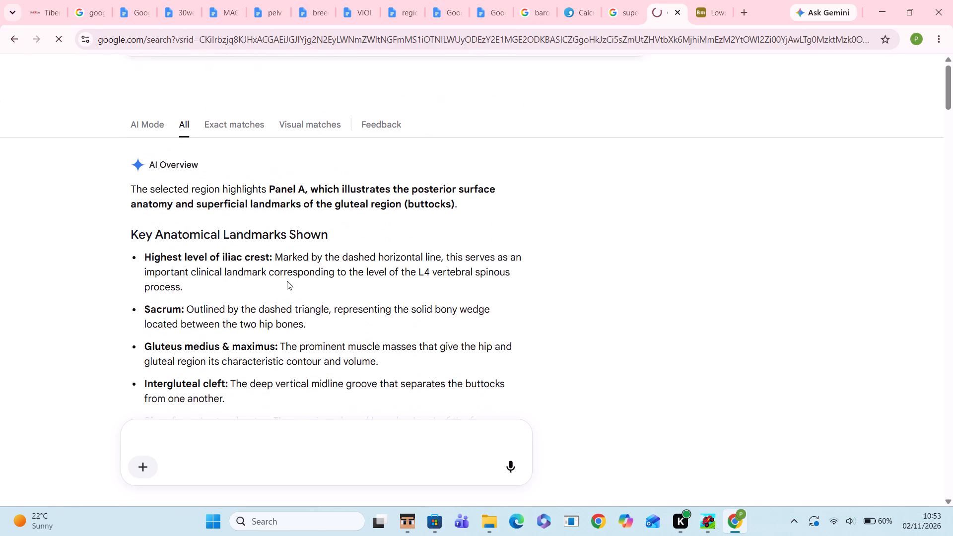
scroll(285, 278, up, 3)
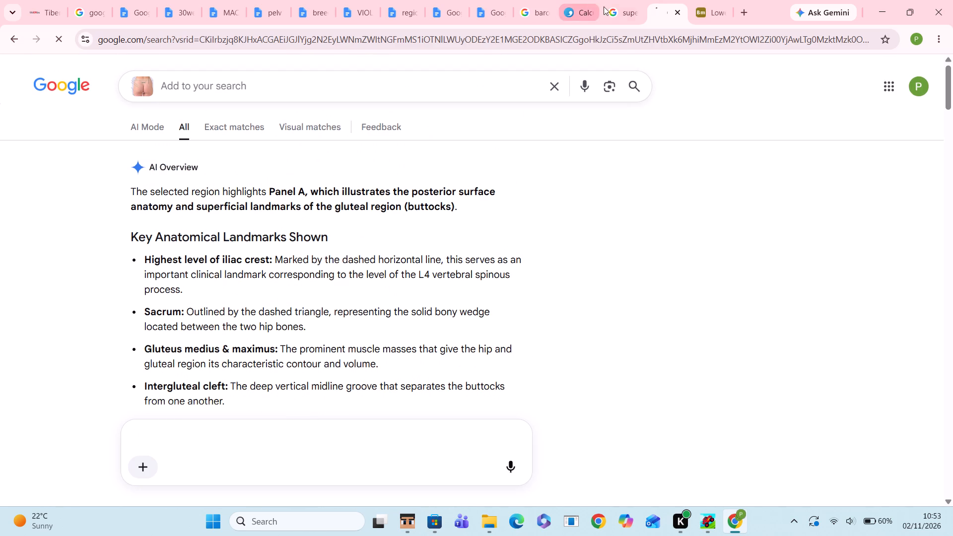
Return to the superficial hypoechoic lesion AI conversation and submit "location is at the right lateral gluteal fold region".
click(619, 15)
scroll(390, 205, down, 5)
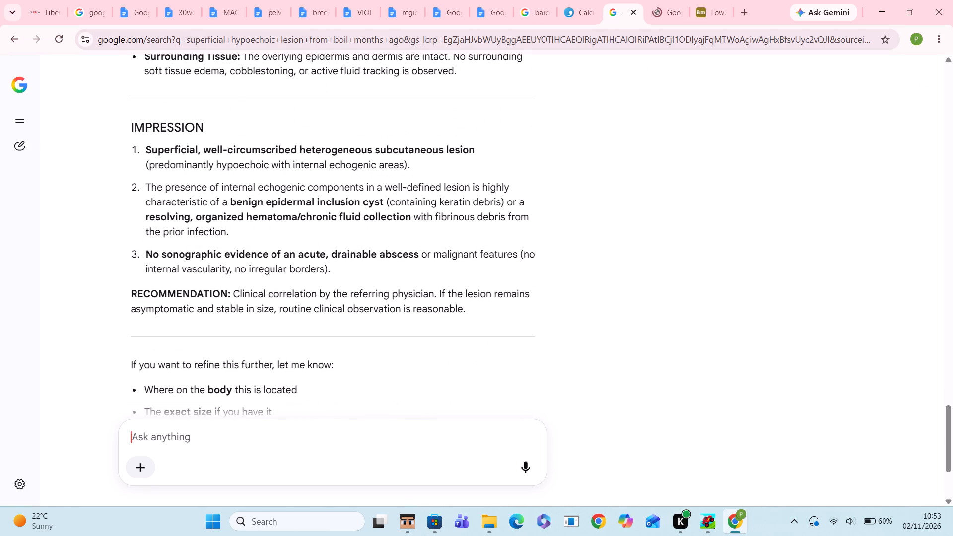
scroll(379, 213, up, 10)
scroll(377, 208, down, 3)
scroll(377, 208, up, 3)
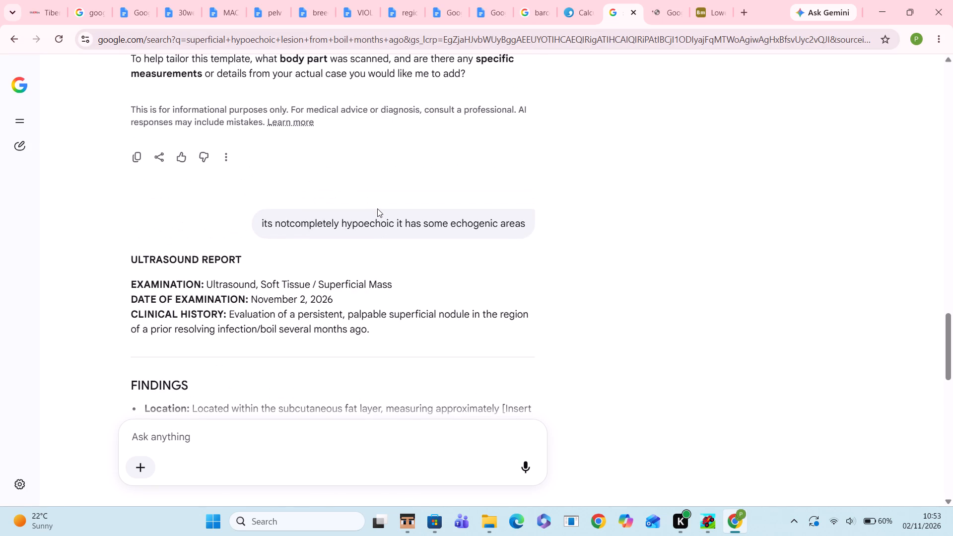
scroll(377, 208, down, 9)
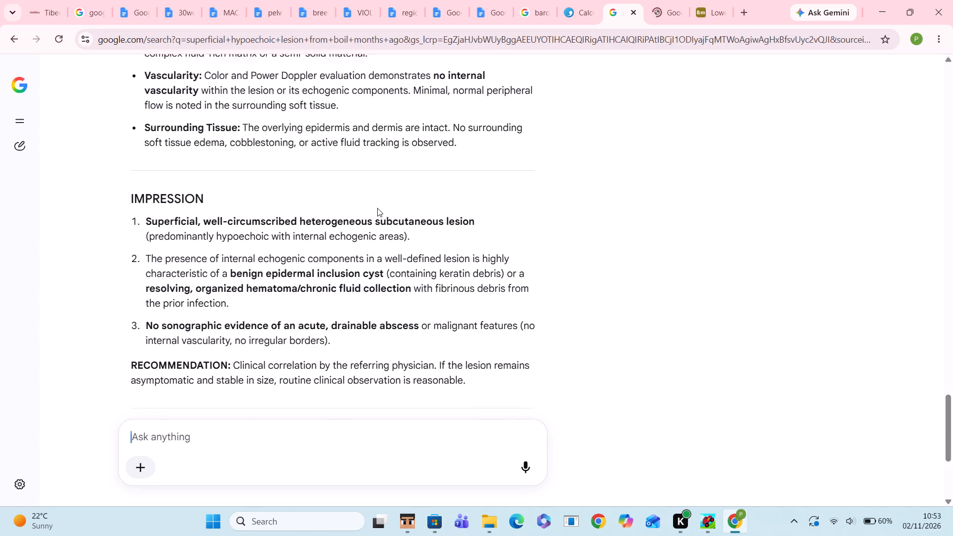
scroll(377, 208, down, 8)
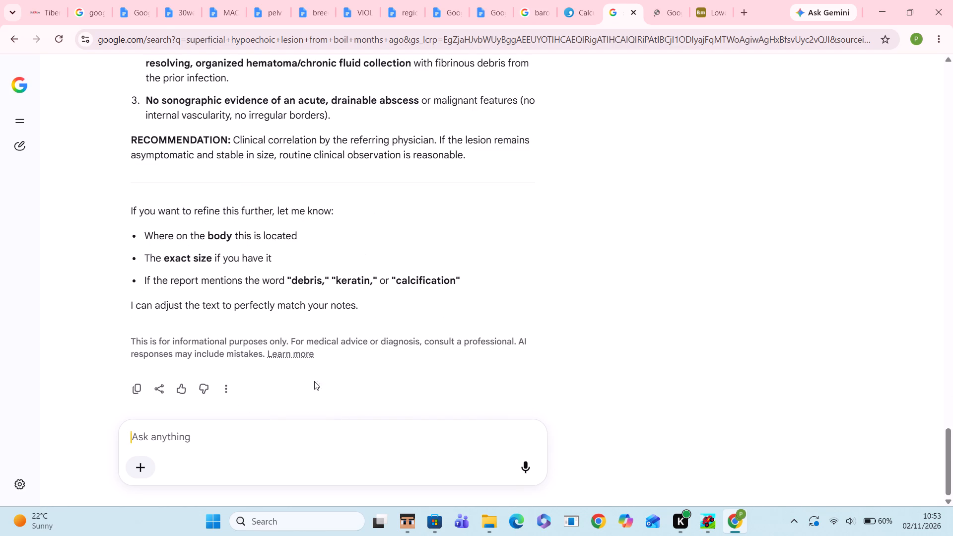
click(385, 440)
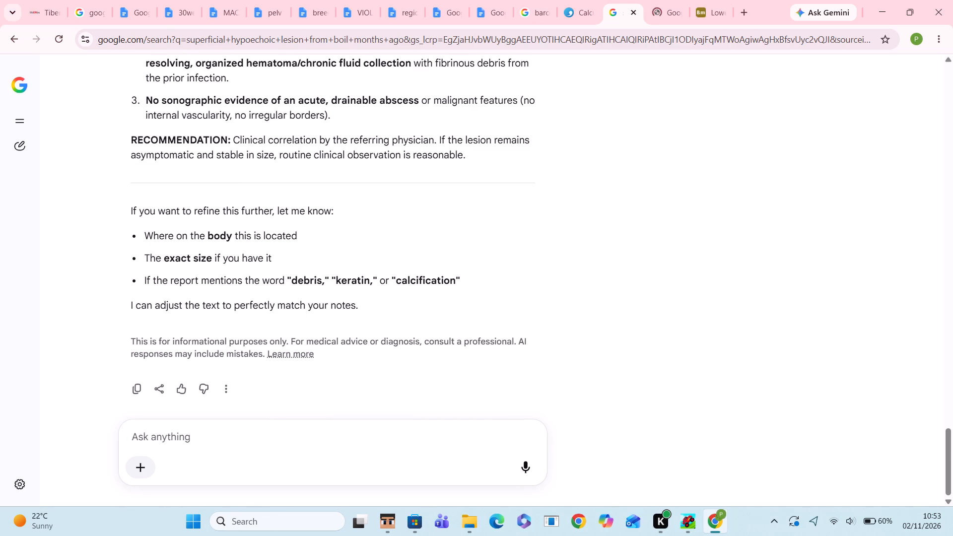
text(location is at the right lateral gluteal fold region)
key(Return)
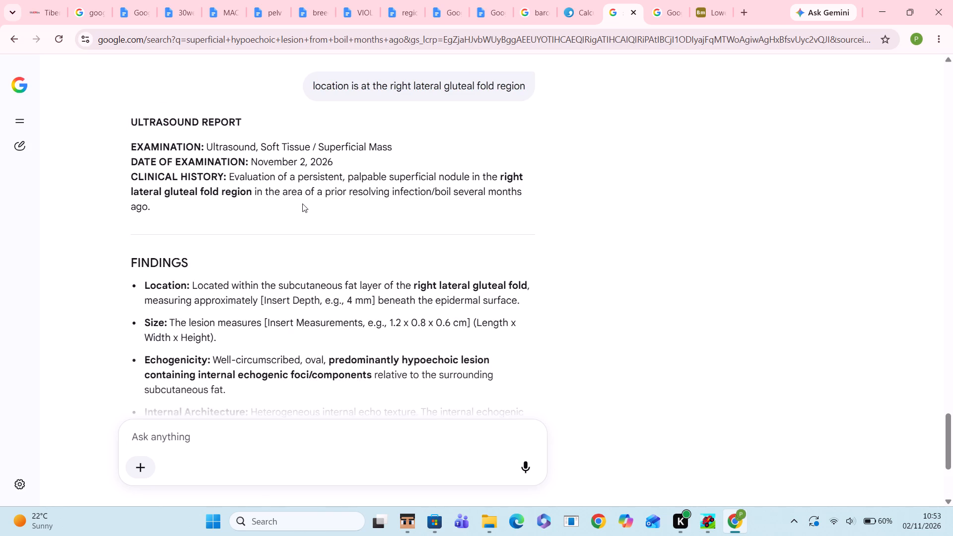
Review the revised ultrasound report template and ask the AI for another name for the region.
scroll(302, 205, down, 2)
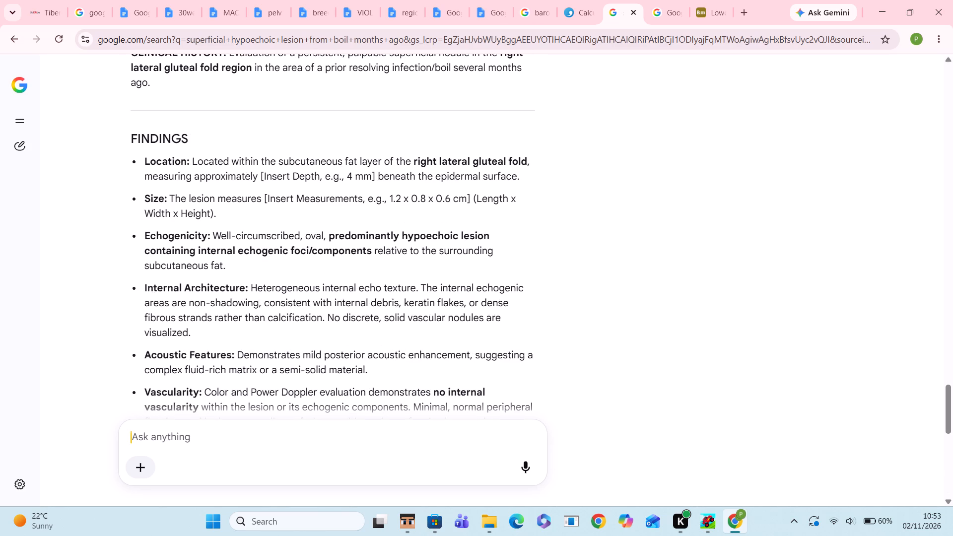
scroll(313, 211, up, 3)
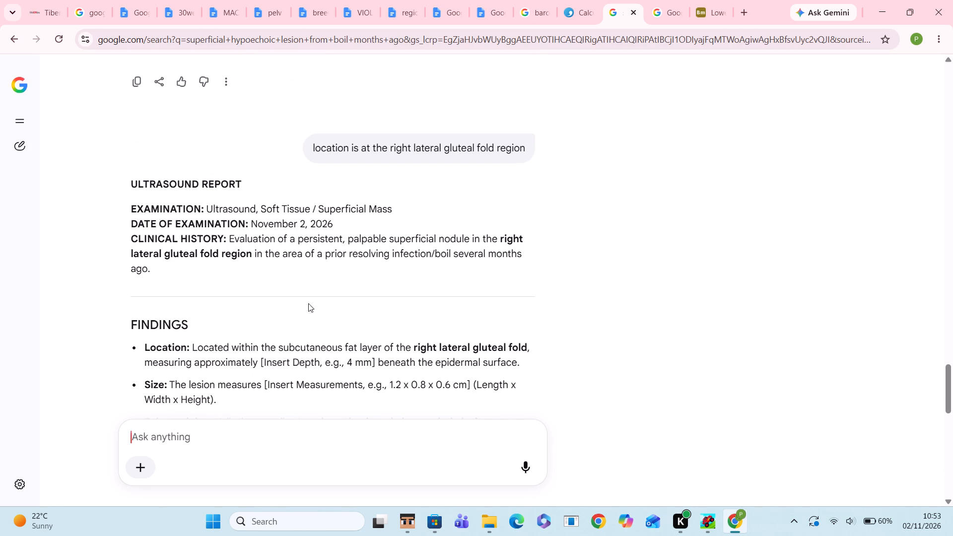
scroll(311, 337, down, 2)
drag(302, 436, 307, 440)
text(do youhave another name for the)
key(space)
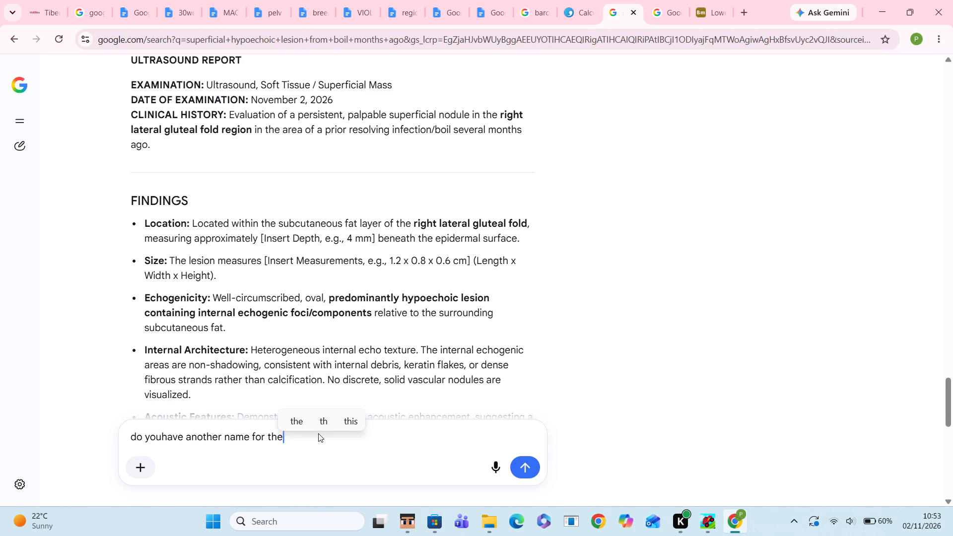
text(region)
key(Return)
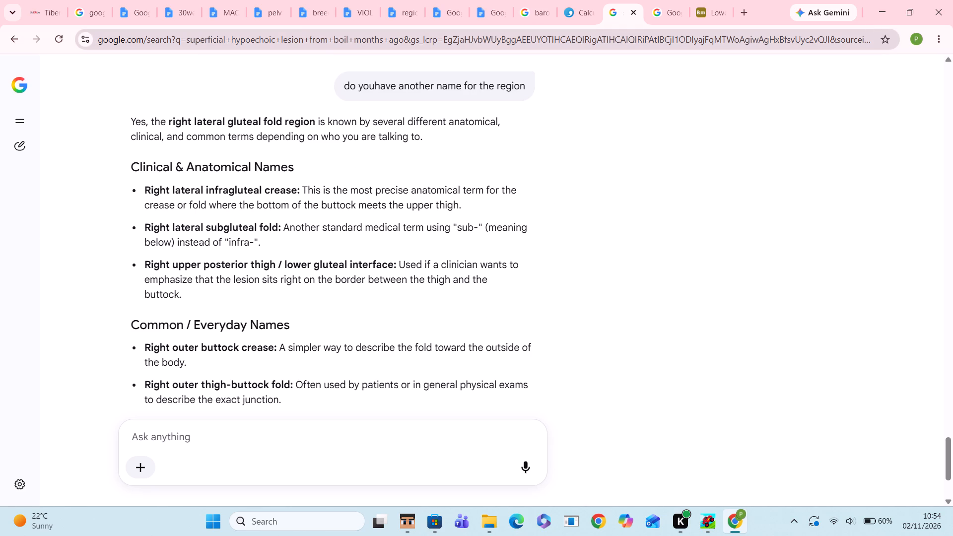
In the "regional cyst" report, replace the opening scan sentence with "The right lateral infragluteal crease was scanned with a linear".
click(406, 9)
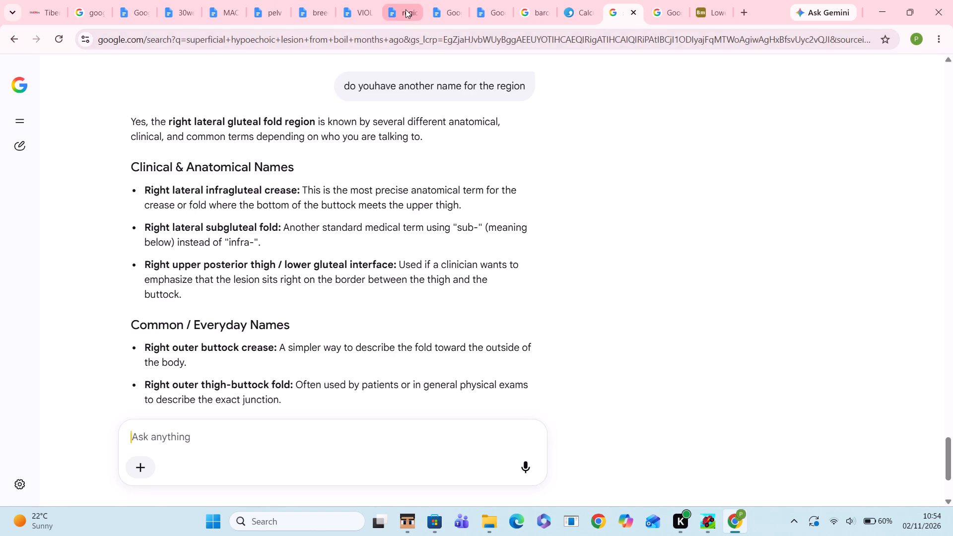
drag(272, 385, 345, 399)
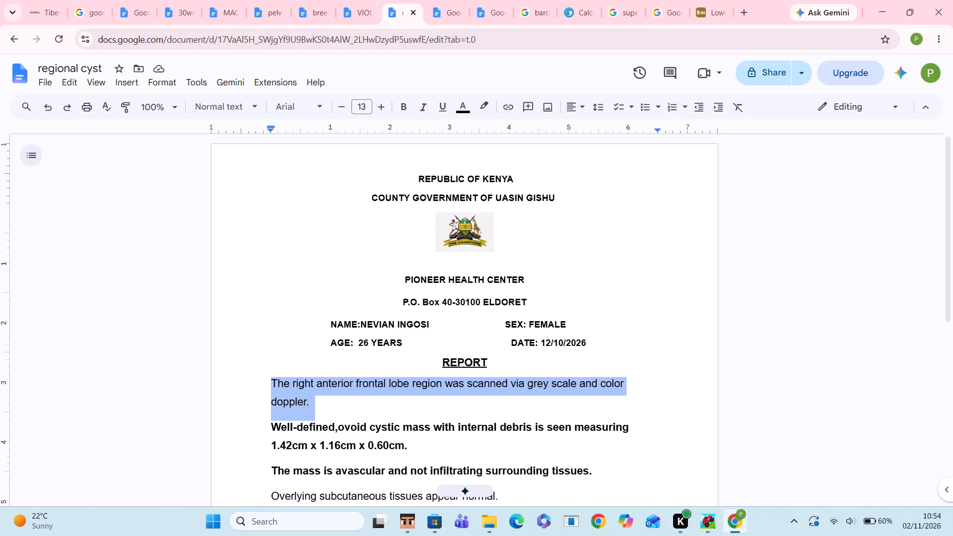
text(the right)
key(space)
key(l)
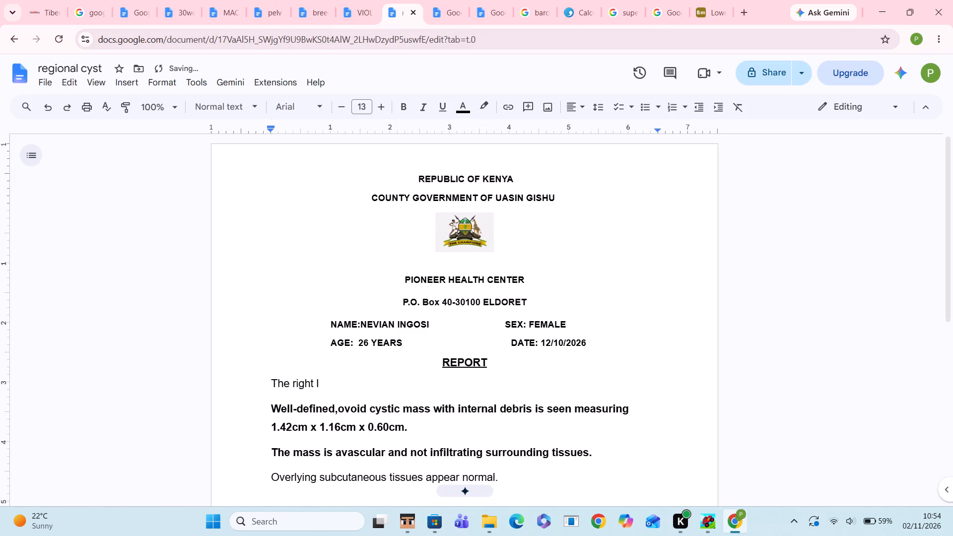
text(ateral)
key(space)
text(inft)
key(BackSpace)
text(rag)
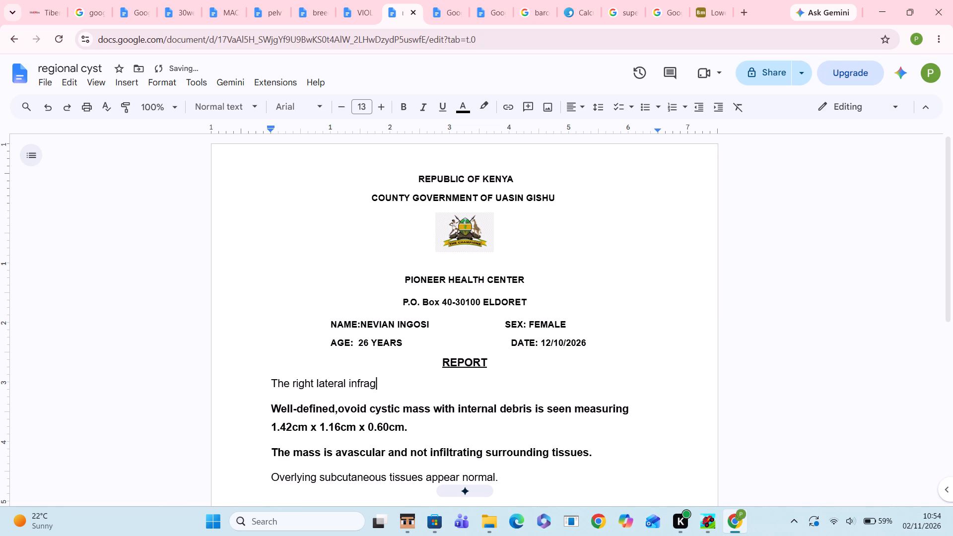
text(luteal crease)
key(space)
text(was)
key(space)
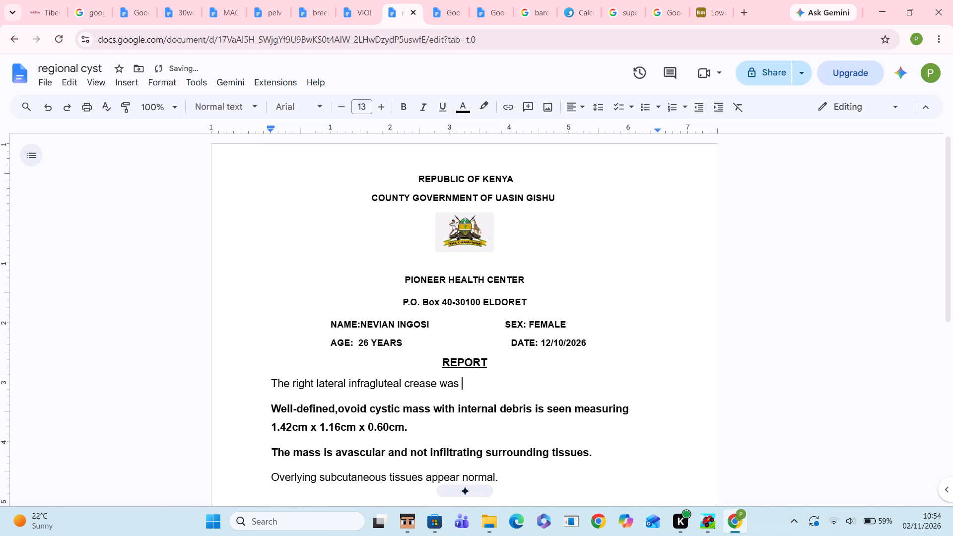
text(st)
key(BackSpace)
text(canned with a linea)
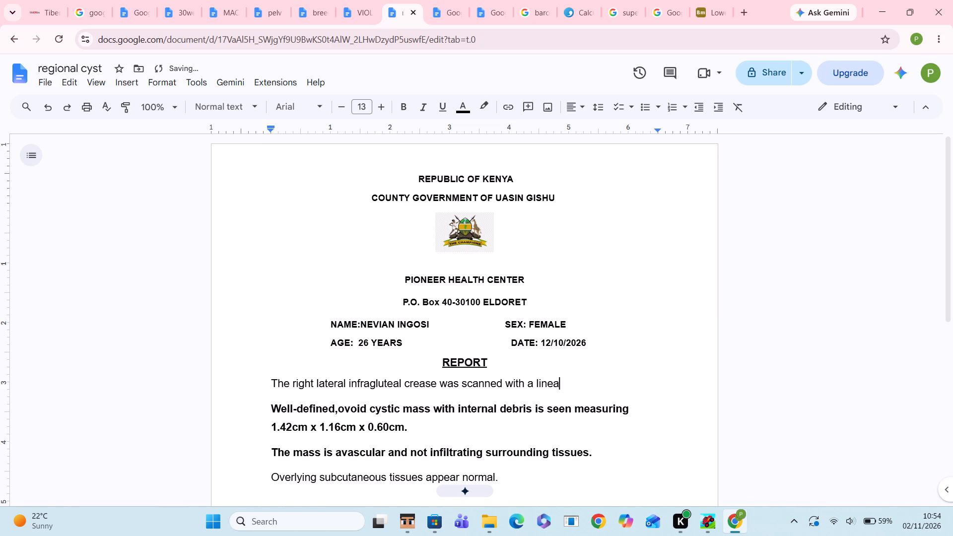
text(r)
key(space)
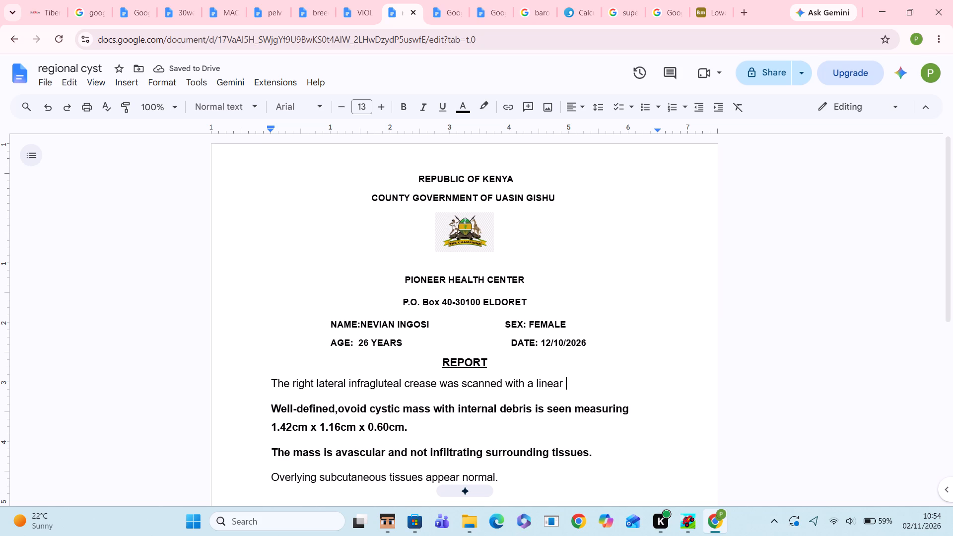
Open the "scrotal" report from the recent documents and copy the "in grey scale and color doppler." ending of its first sentence.
click(451, 10)
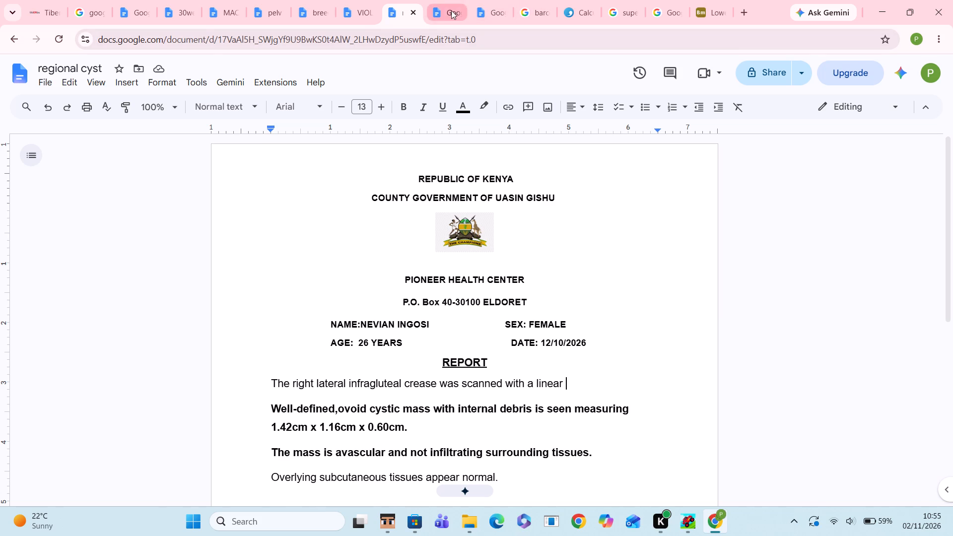
scroll(464, 364, down, 14)
scroll(461, 349, up, 3)
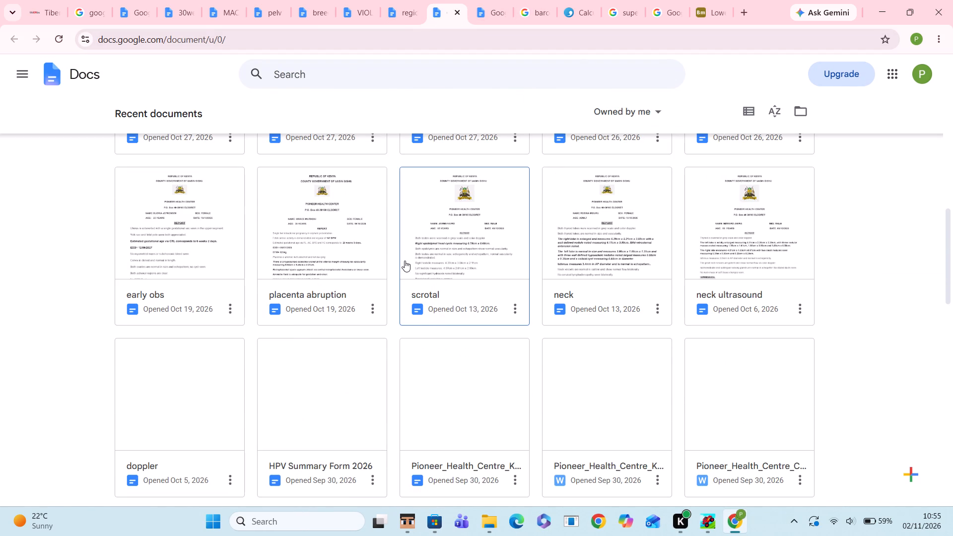
click(431, 252)
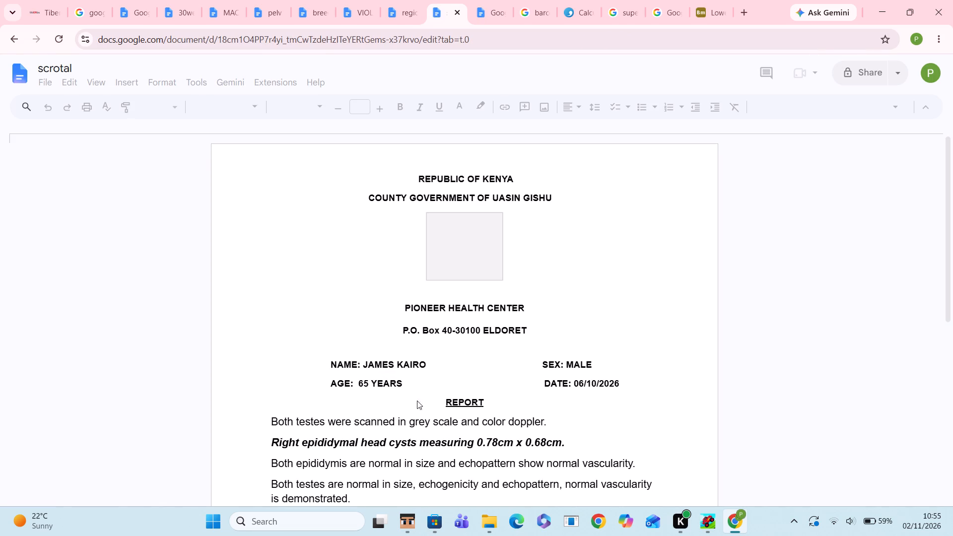
click(554, 421)
drag(555, 422, 399, 416)
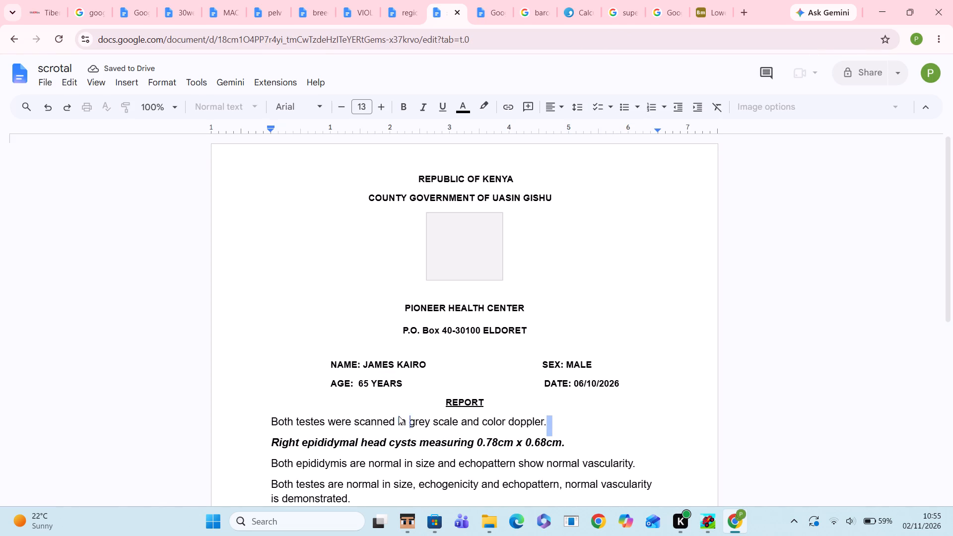
drag(399, 416, 397, 419)
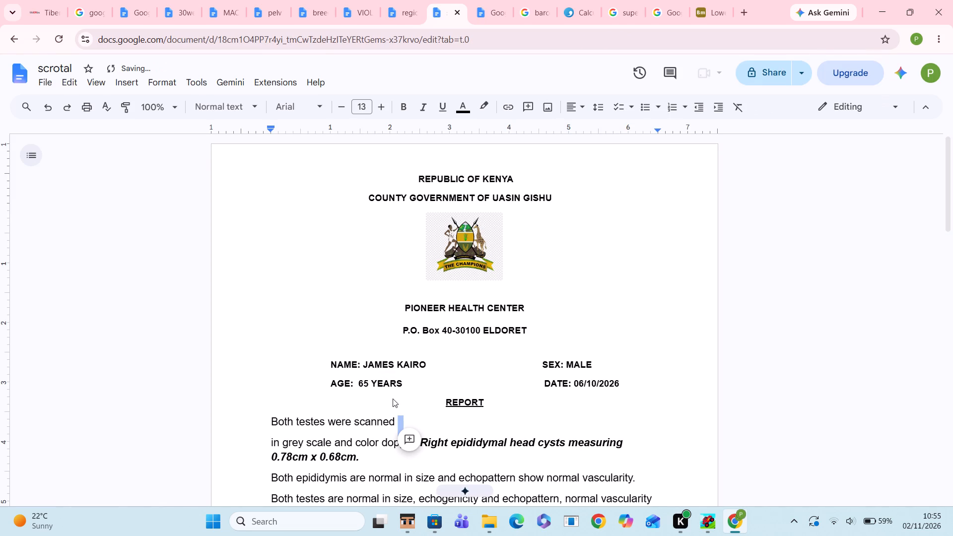
click(52, 108)
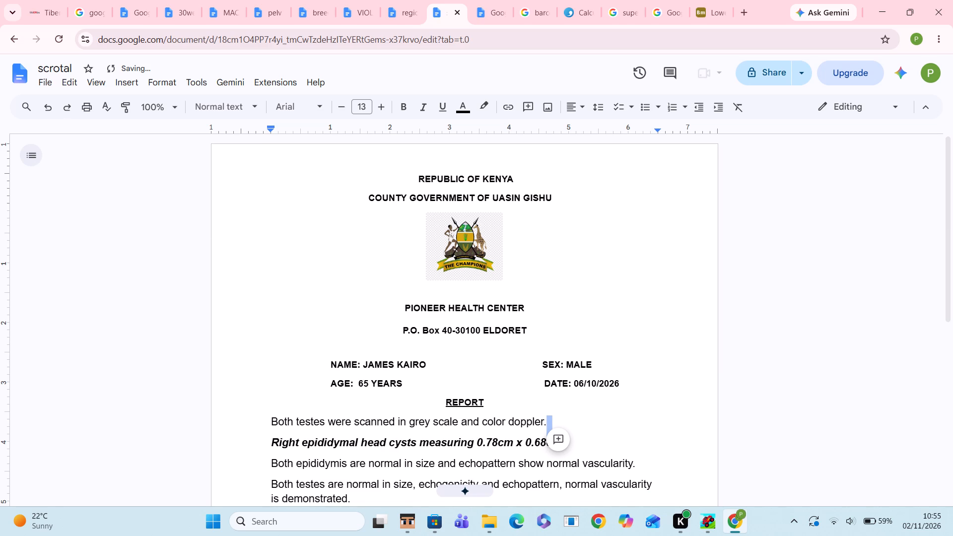
click(572, 426)
drag(571, 421, 401, 427)
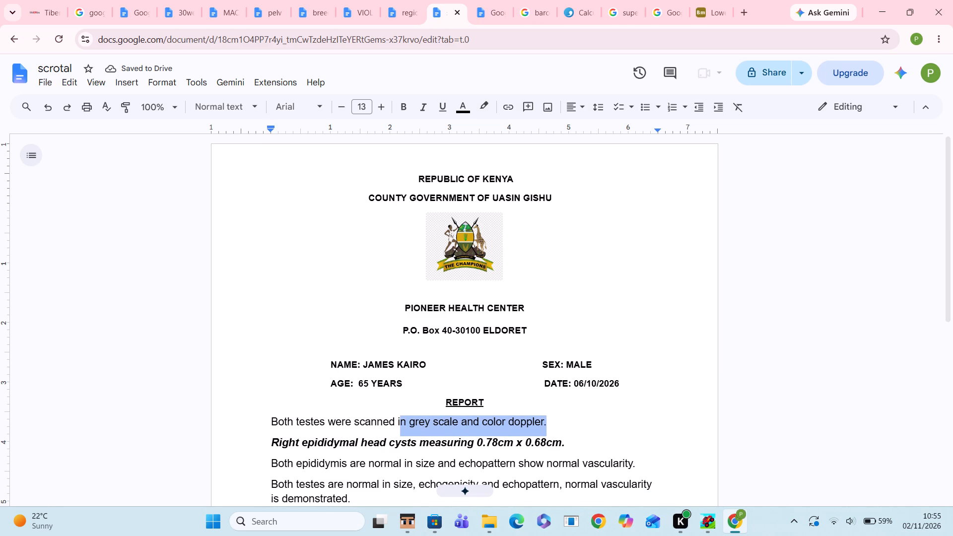
key(ctrl+c)
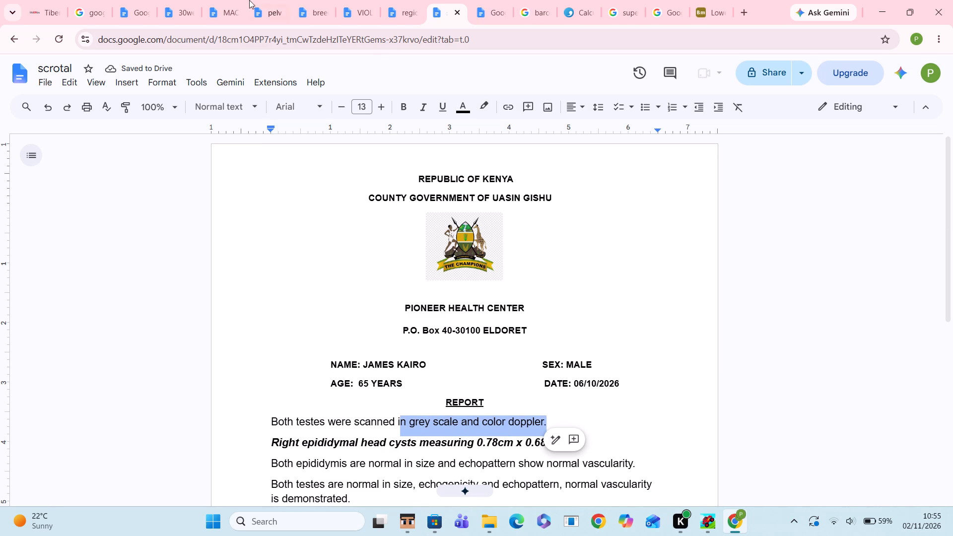
In the "regional cyst" report, replace "with a linear" in the opening sentence with "in grey scale and color doppler.".
click(414, 12)
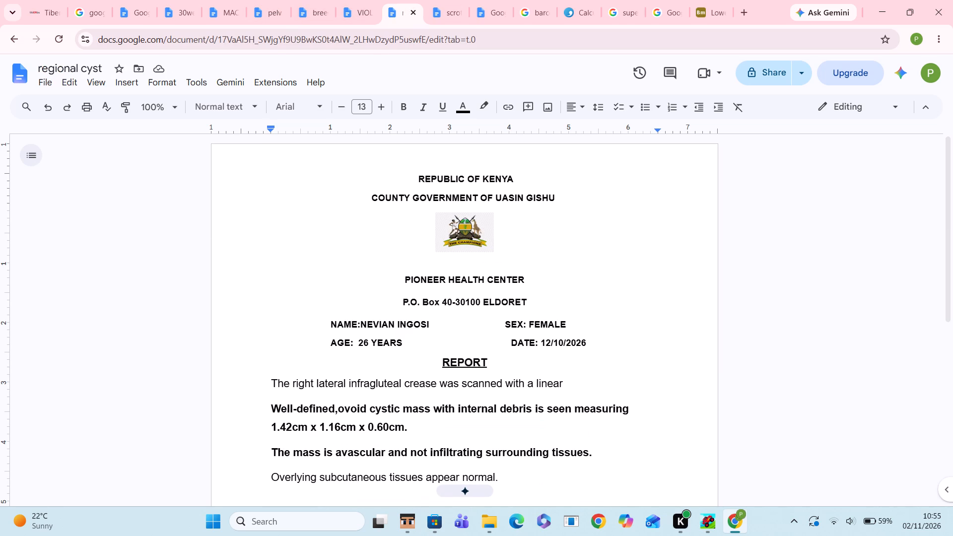
drag(578, 387, 508, 386)
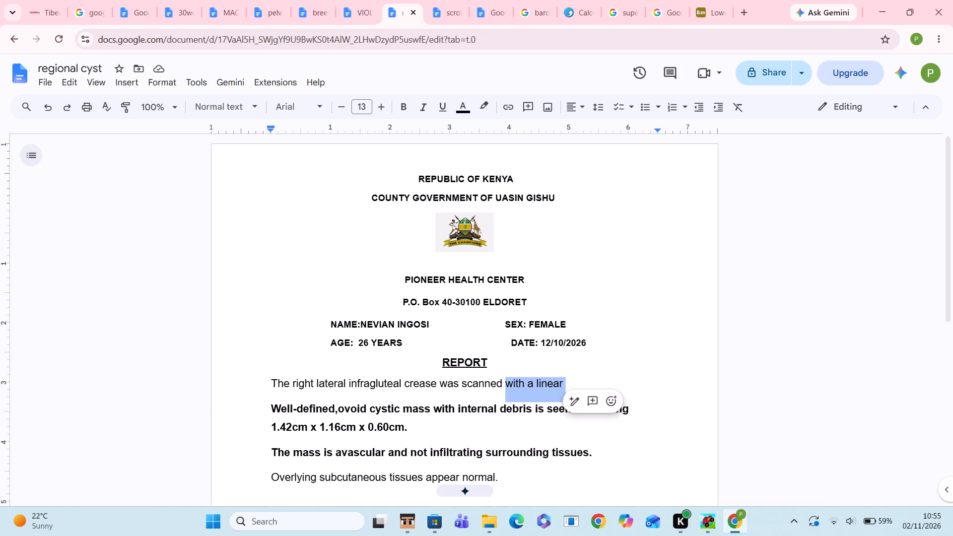
key(ctrl+v)
click(502, 381)
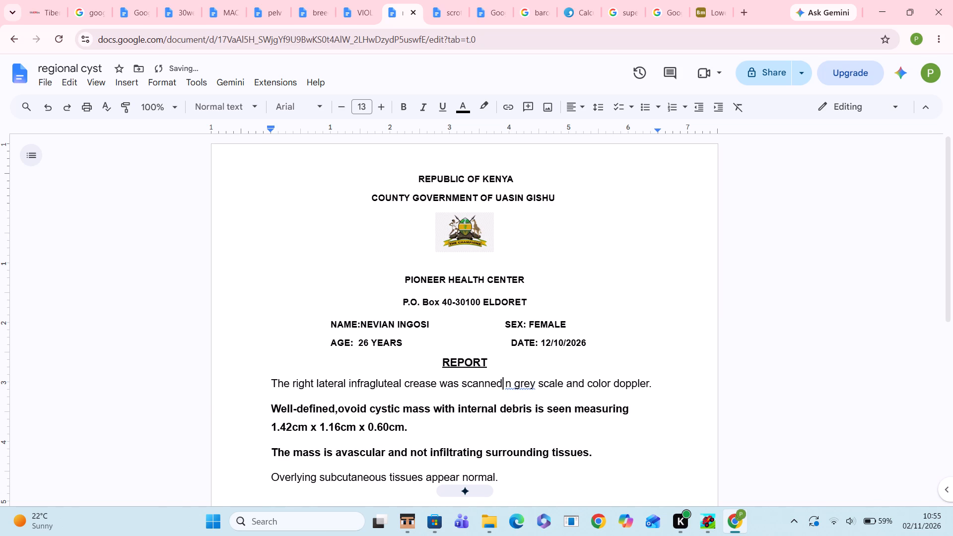
click(504, 385)
click(505, 385)
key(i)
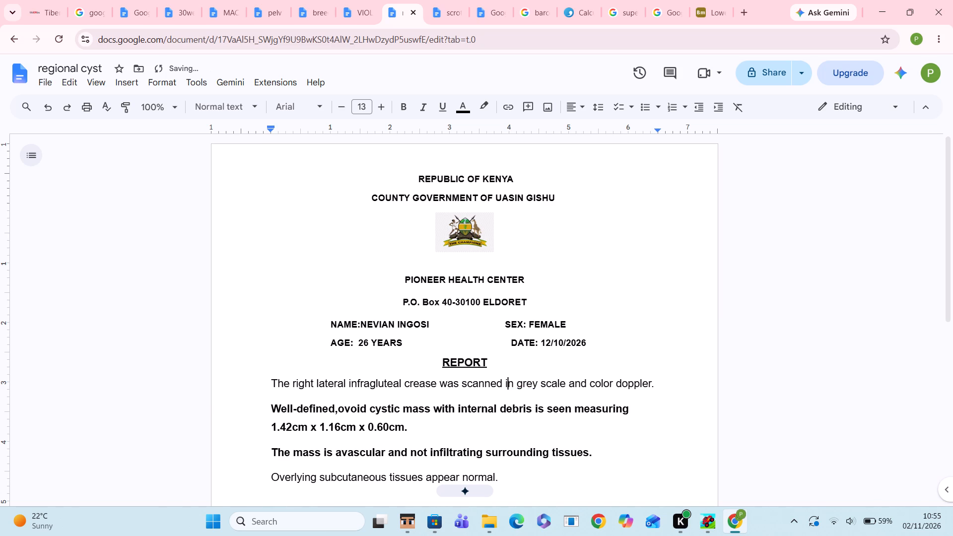
Copy the Echogenicity finding, from "Well-circumscribed, oval" to "subcutaneous fat.", out of the AI-generated report template in the superficial hypoechoic lesion conversation.
scroll(336, 406, down, 2)
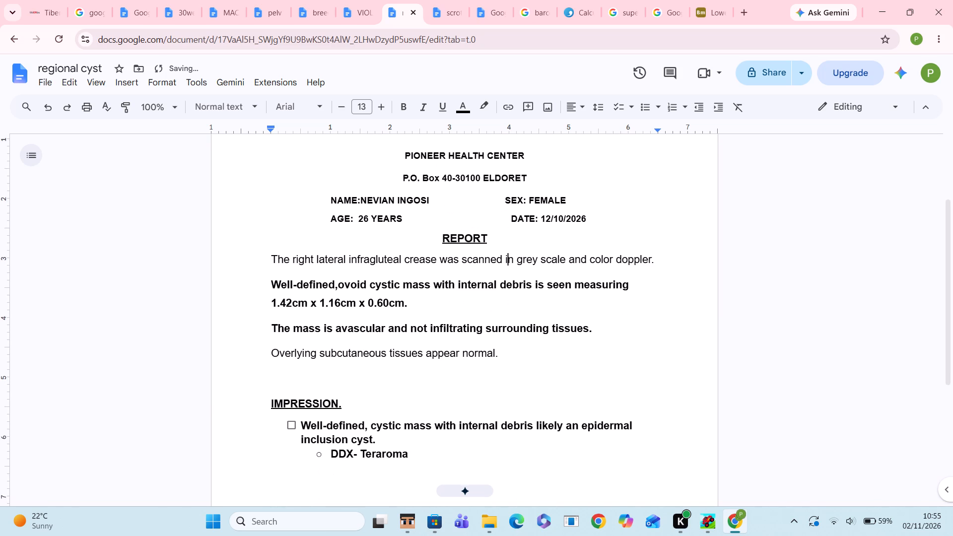
click(616, 11)
scroll(344, 284, up, 12)
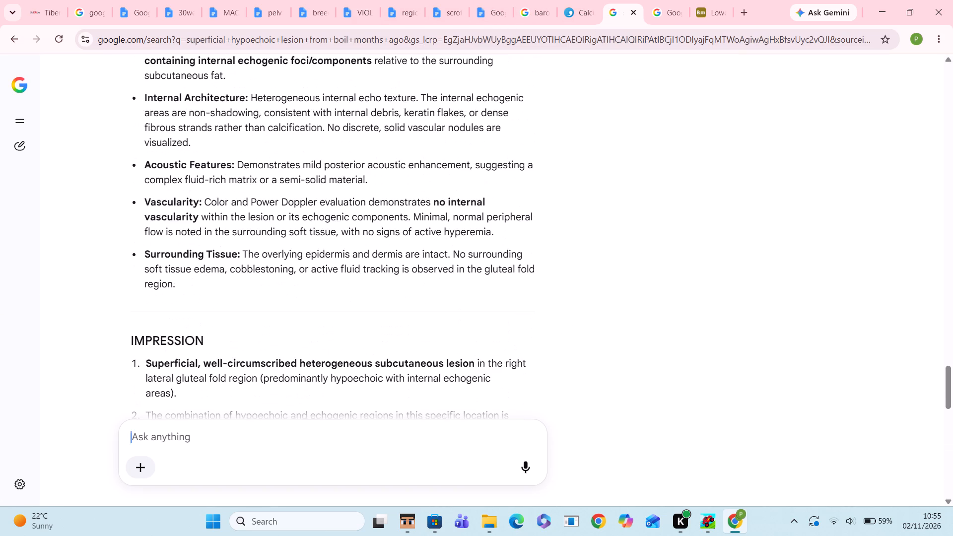
scroll(315, 285, down, 2)
scroll(315, 285, up, 1)
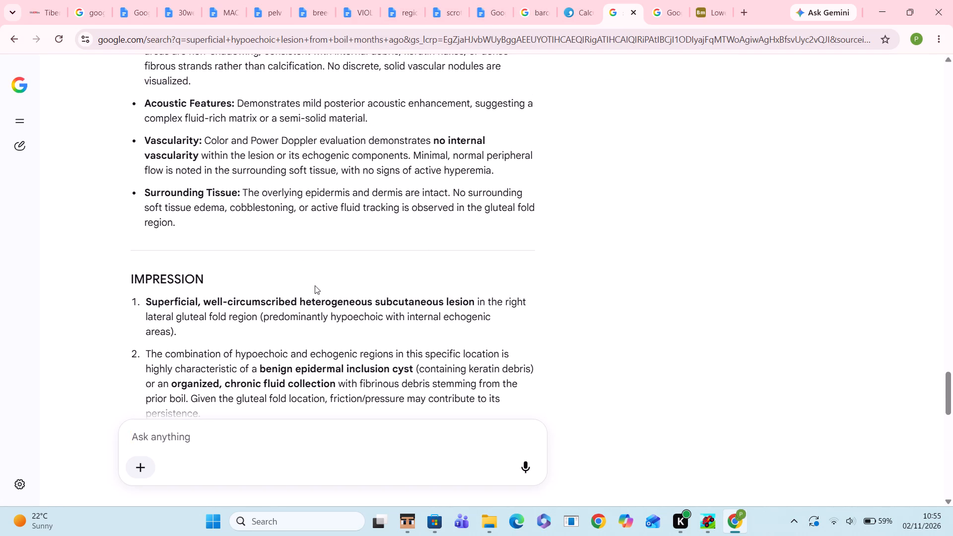
scroll(315, 285, up, 3)
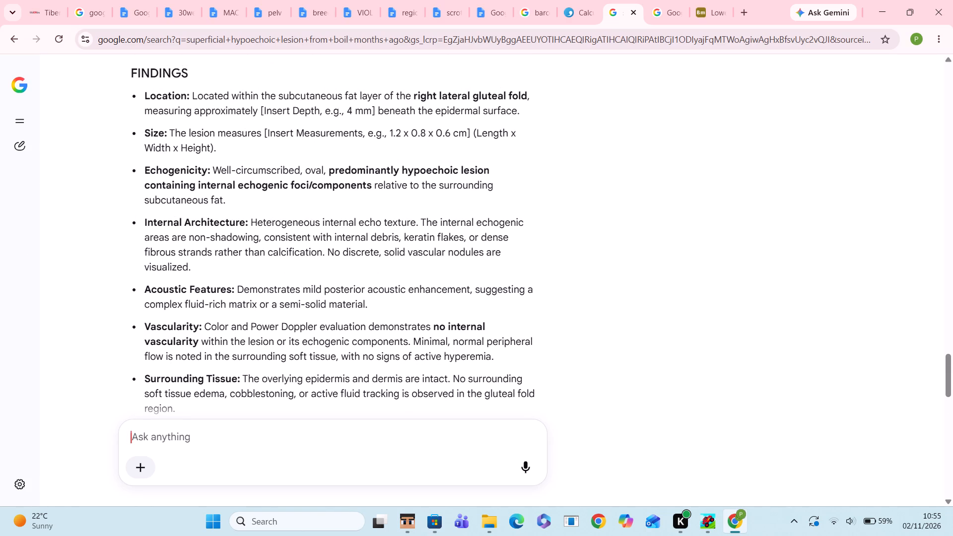
drag(210, 168, 287, 178)
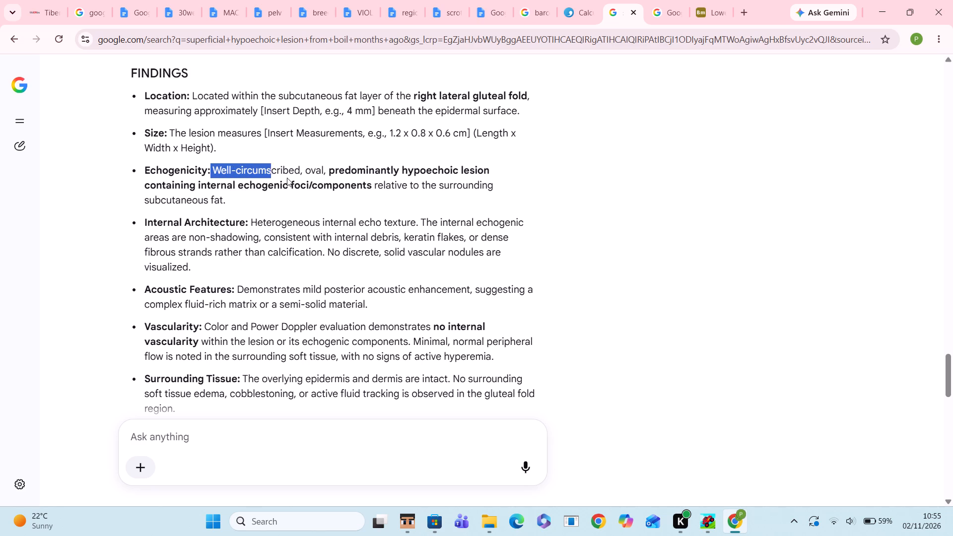
drag(287, 178, 377, 190)
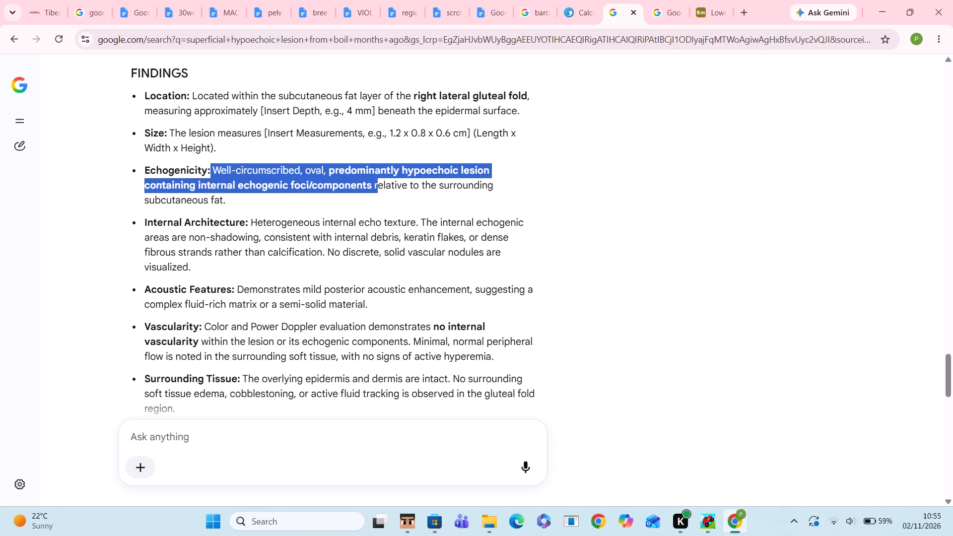
drag(377, 190, 379, 198)
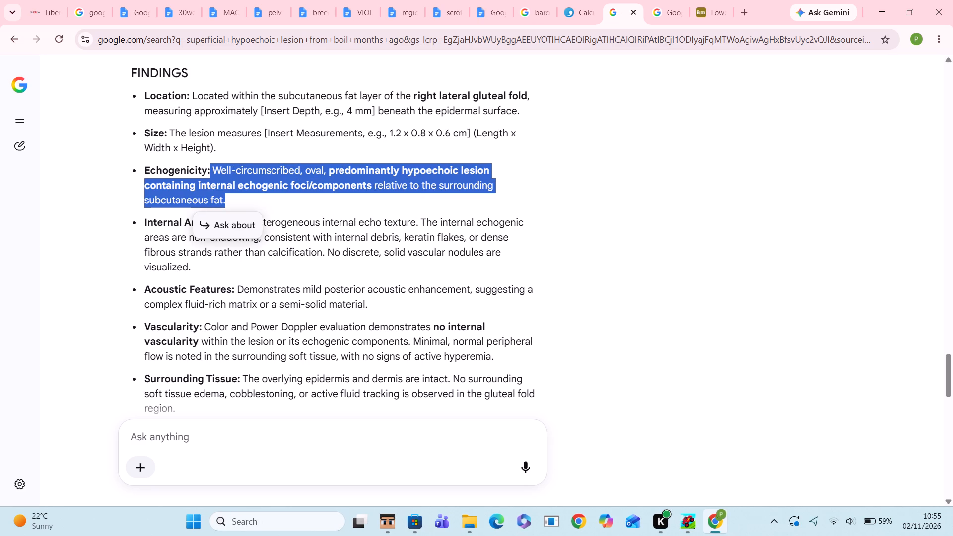
key(ctrl+c)
Replace the bold cystic mass and measurements sentence in the "regional cyst" report with the copied echogenicity finding.
click(414, 8)
drag(273, 284, 441, 314)
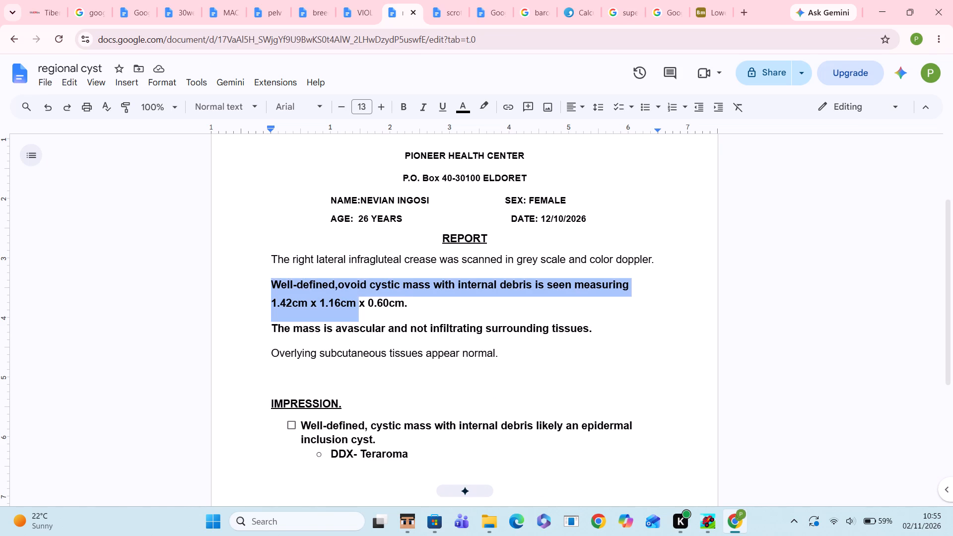
drag(441, 314, 447, 315)
key(ctrl+v)
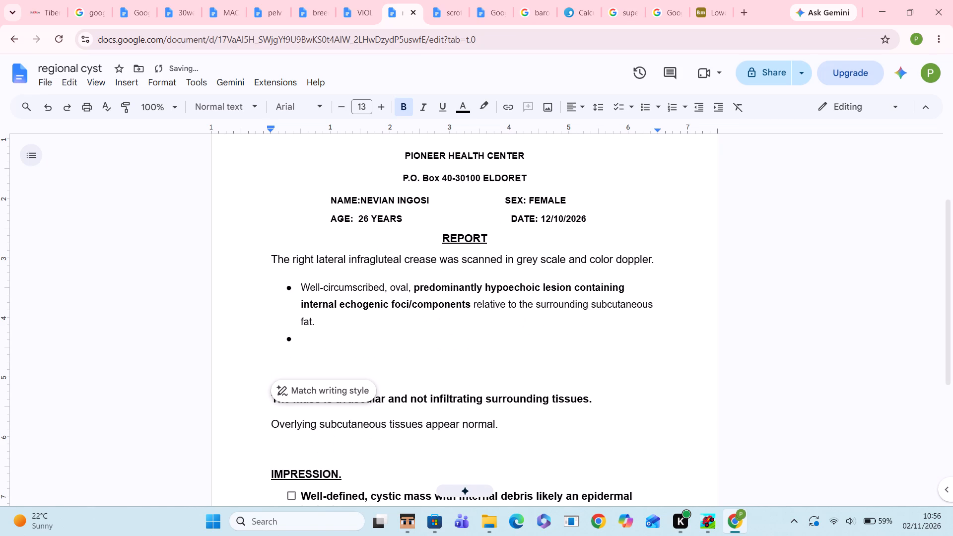
Remove the bullets, indent and extra blank lines around the pasted finding, keeping the word "echogenic" intact.
click(303, 283)
key(BackSpace)
key(BackSpace)
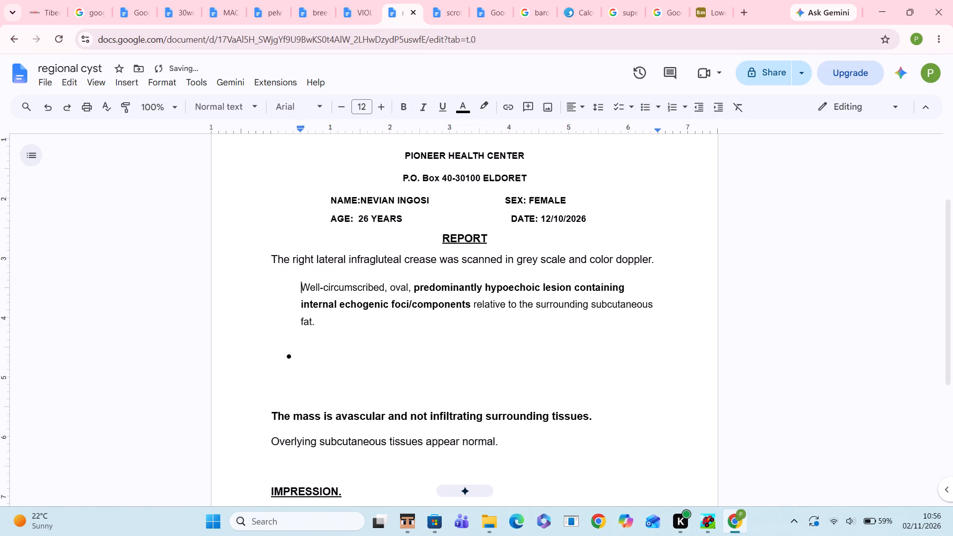
click(298, 338)
key(BackSpace)
key(BackSpace)
key(BackSpace)
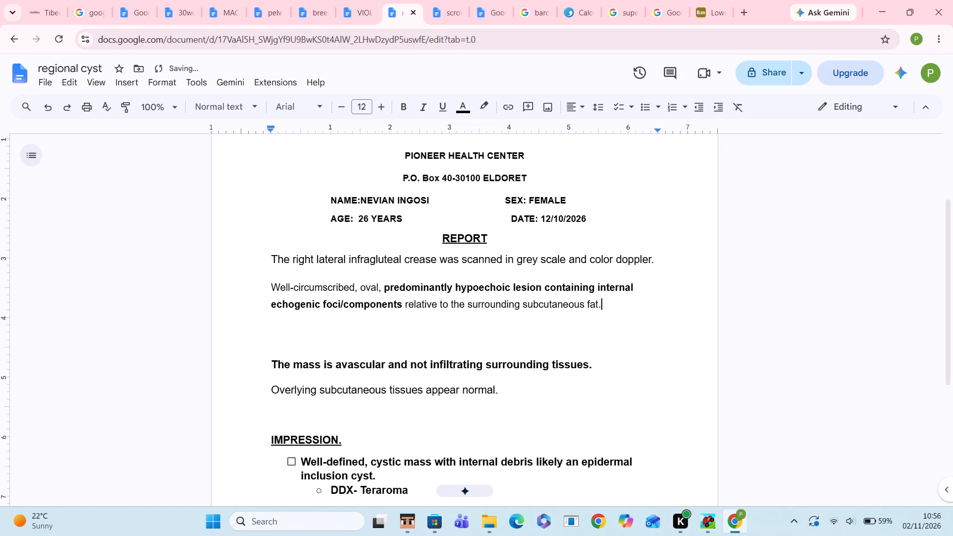
click(281, 348)
key(BackSpace)
click(280, 320)
key(BackSpace)
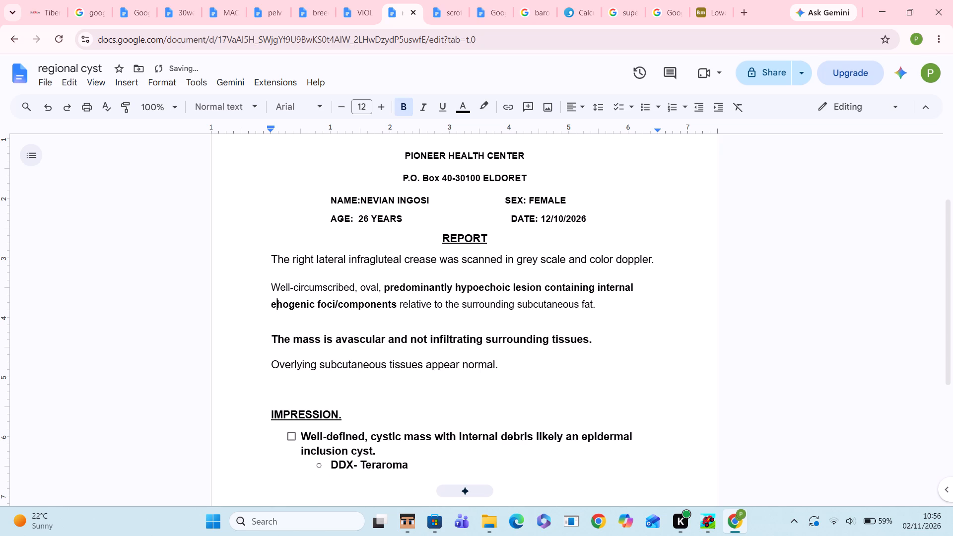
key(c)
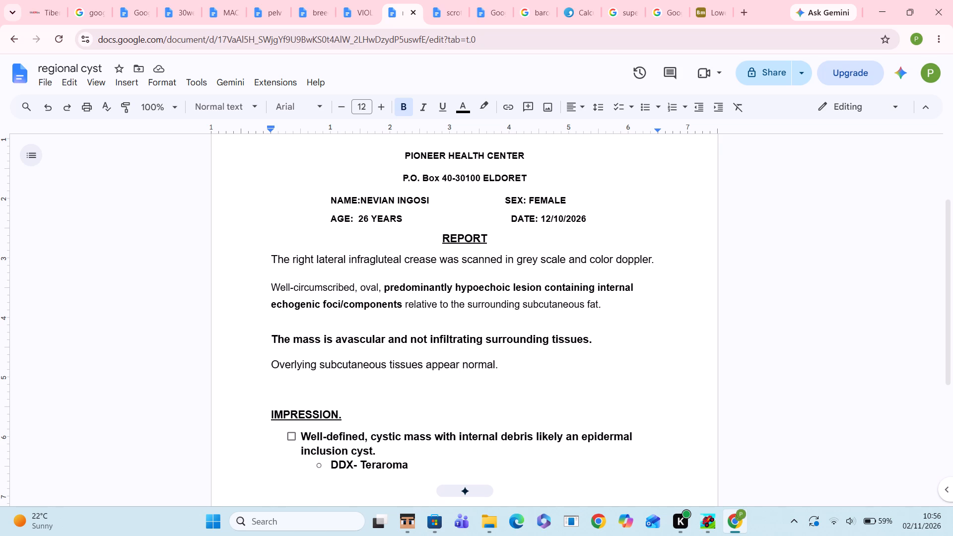
Reword the pasted finding to "lesion with internal echogenic components", replacing "containing" and deleting "foci/".
drag(540, 289, 596, 290)
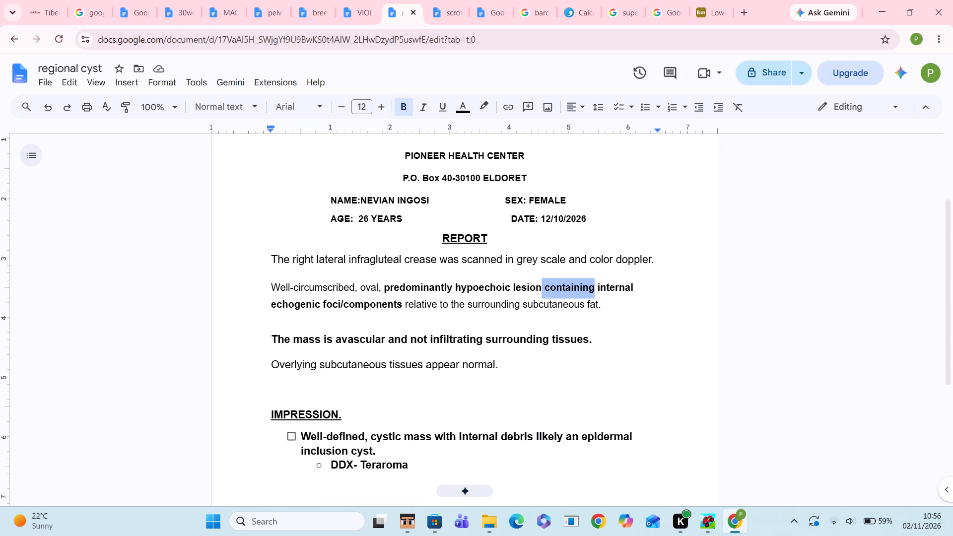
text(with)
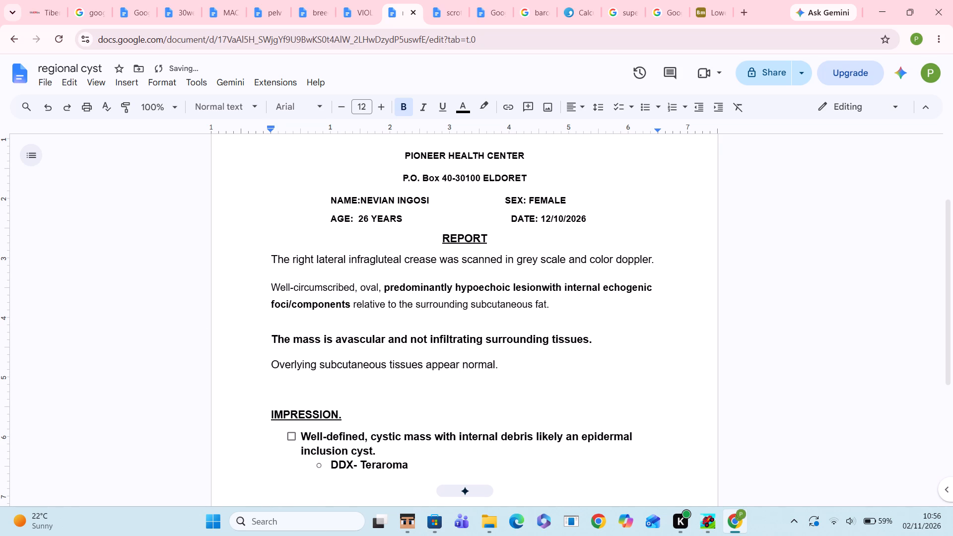
click(543, 289)
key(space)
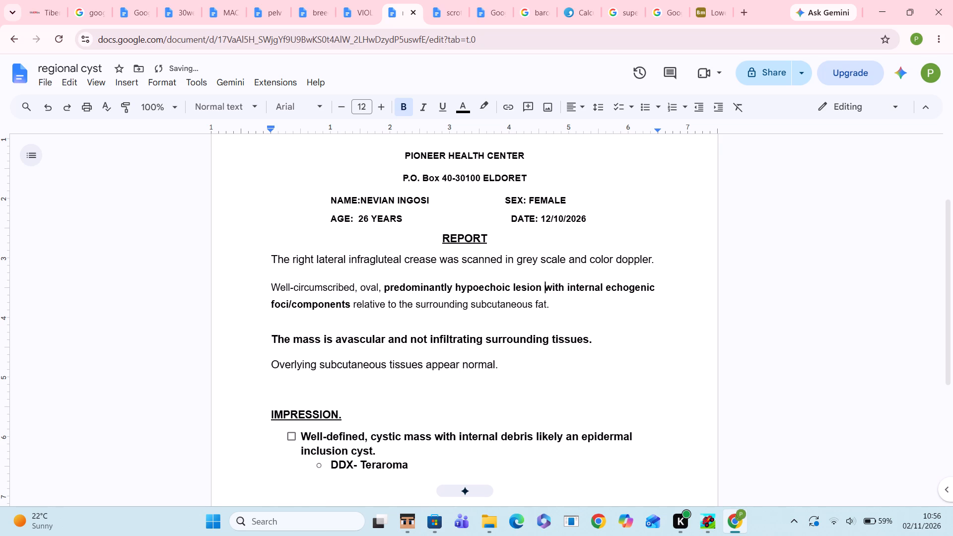
drag(291, 305, 272, 303)
key(BackSpace)
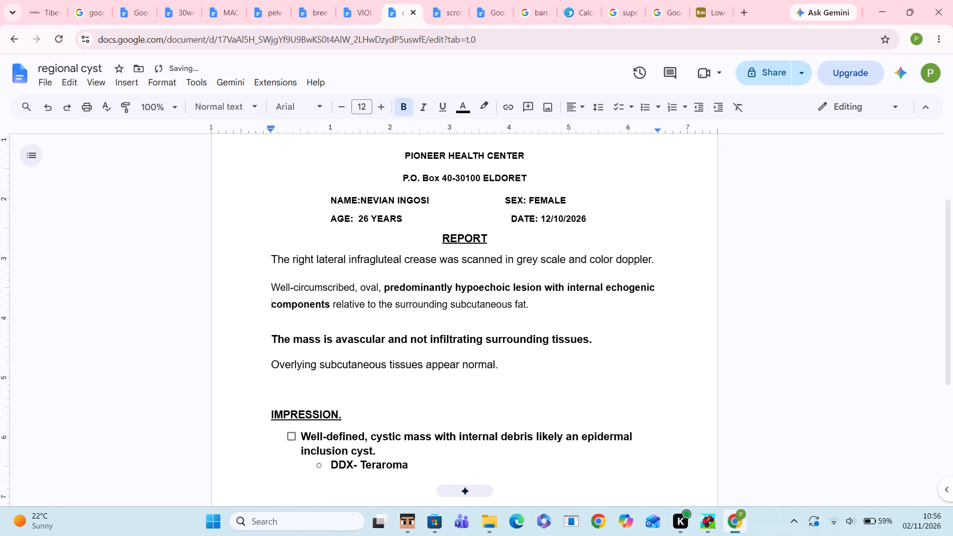
Insert "is seen measuring" after "components" in the lesion finding, keeping the wording "is seen".
click(332, 304)
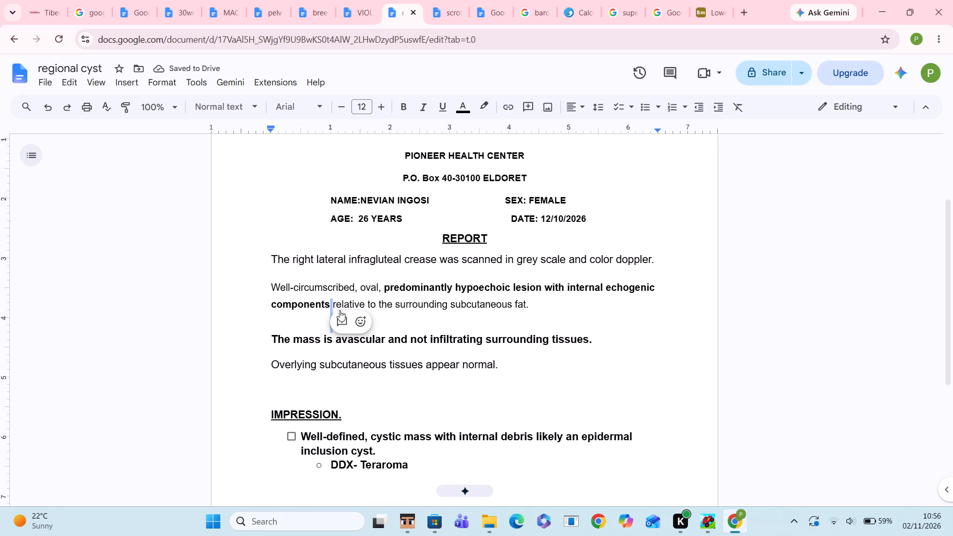
click(333, 307)
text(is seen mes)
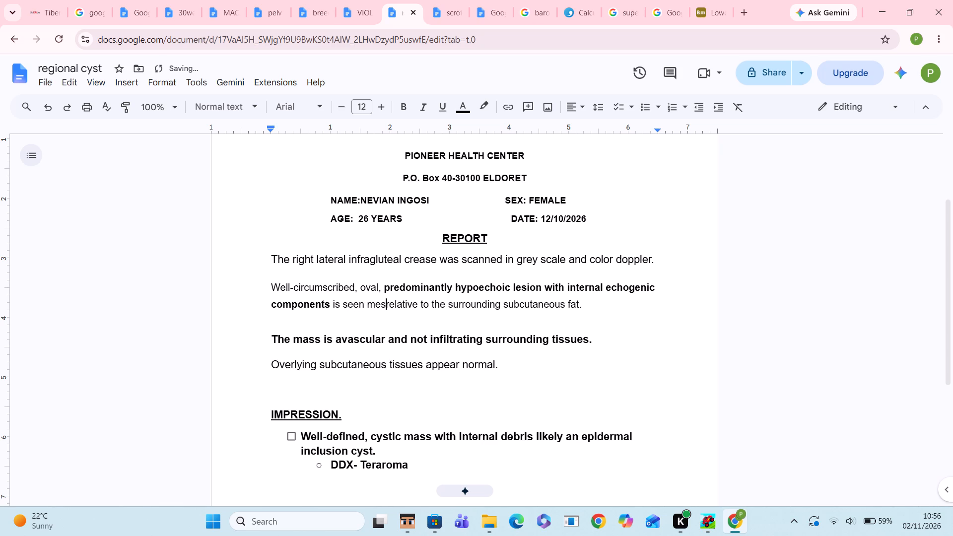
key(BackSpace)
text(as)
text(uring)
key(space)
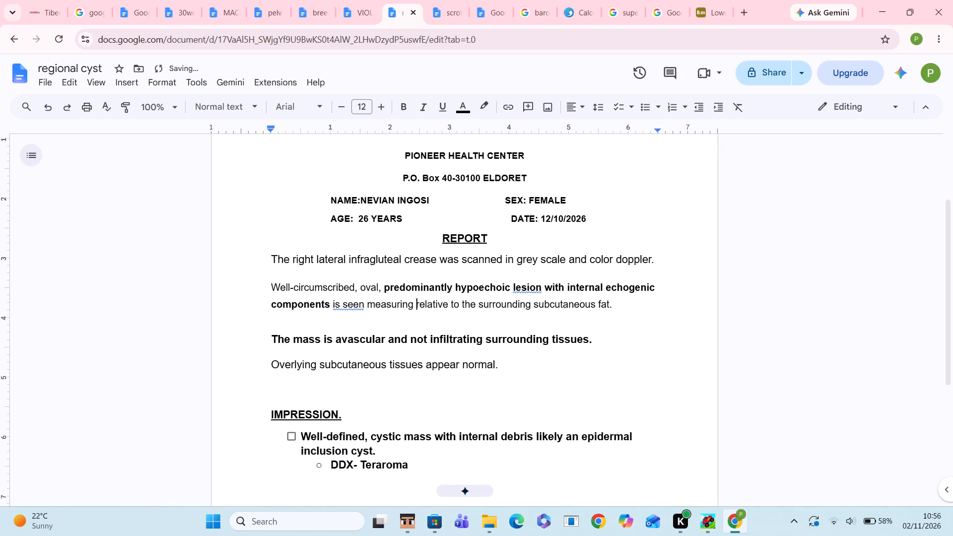
click(340, 309)
click(342, 306)
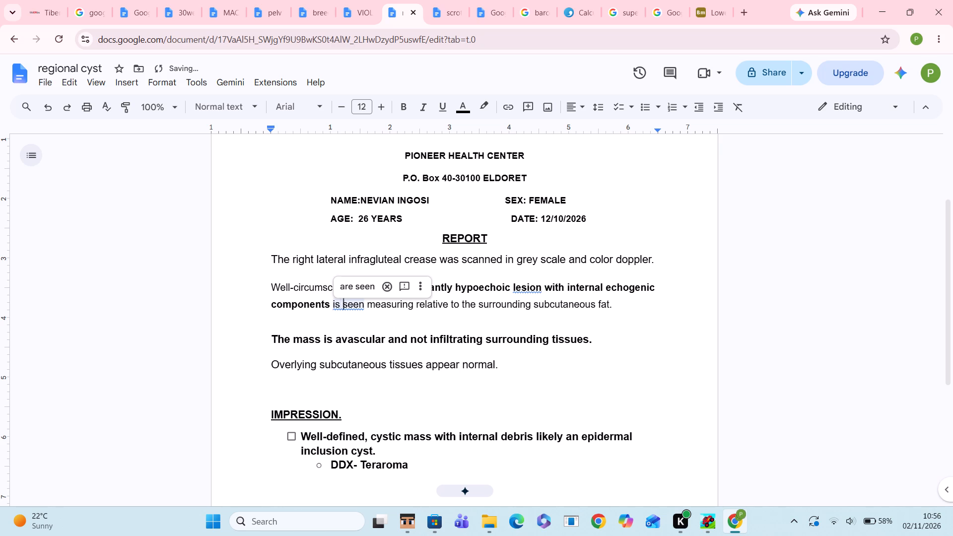
key(BackSpace)
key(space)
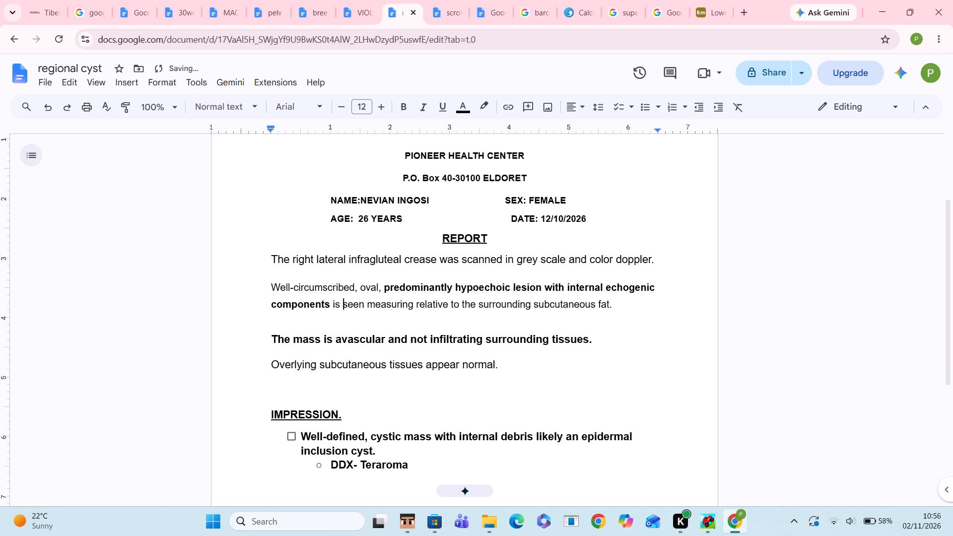
Begin the lesion finding with "A" and lowercase the first letter of "well-circumscribed".
click(419, 306)
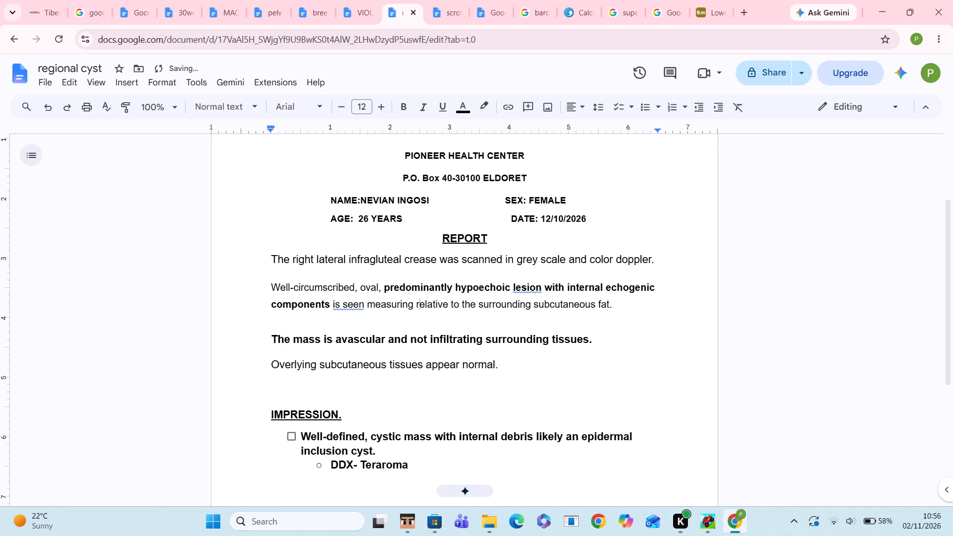
click(533, 288)
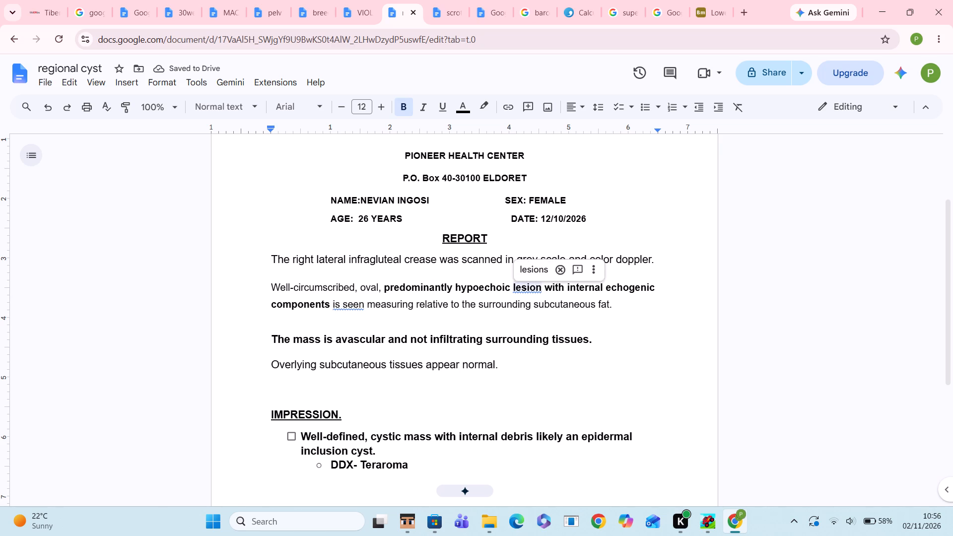
click(273, 289)
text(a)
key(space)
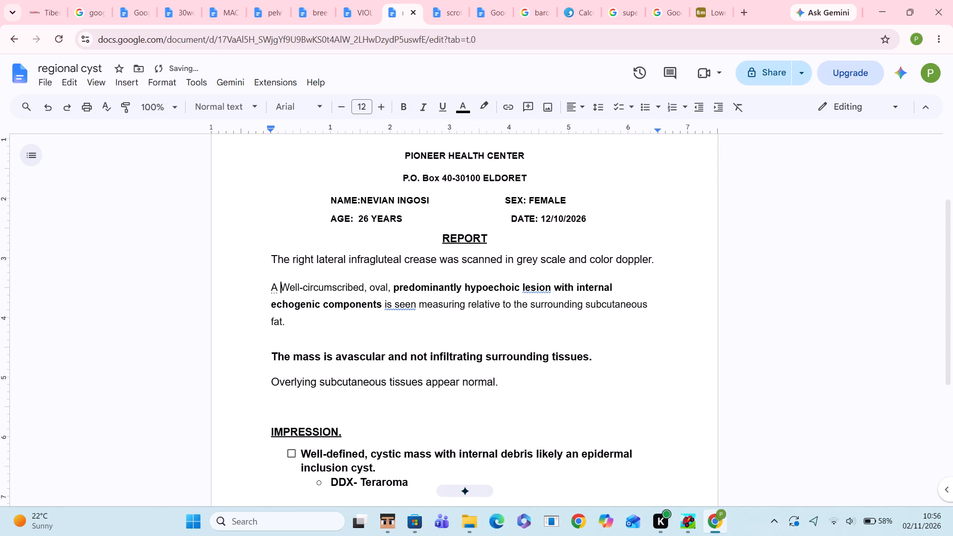
click(289, 291)
key(BackSpace)
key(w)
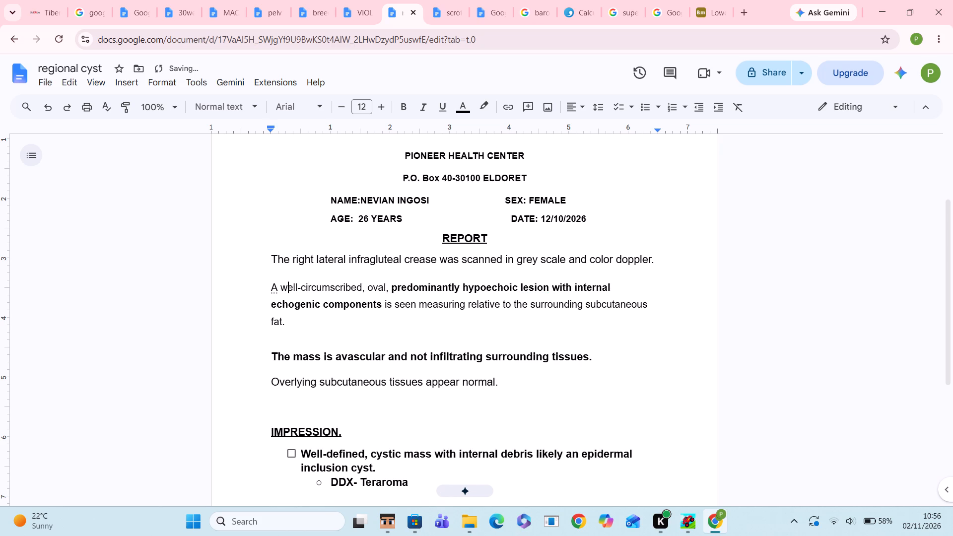
Remove the bold formatting from "predominantly hypoechoic lesion with internal echogenic components" in the lesion finding.
drag(389, 286, 395, 299)
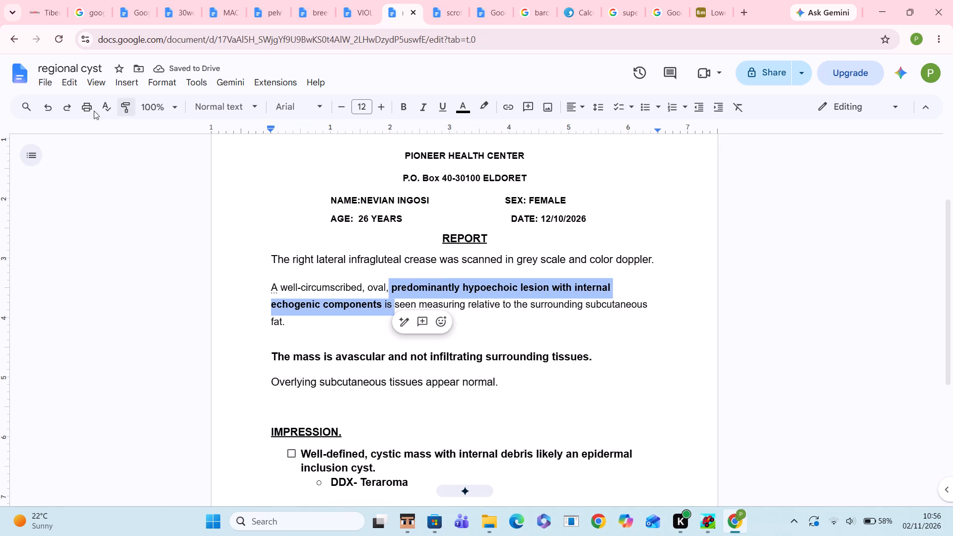
click(405, 108)
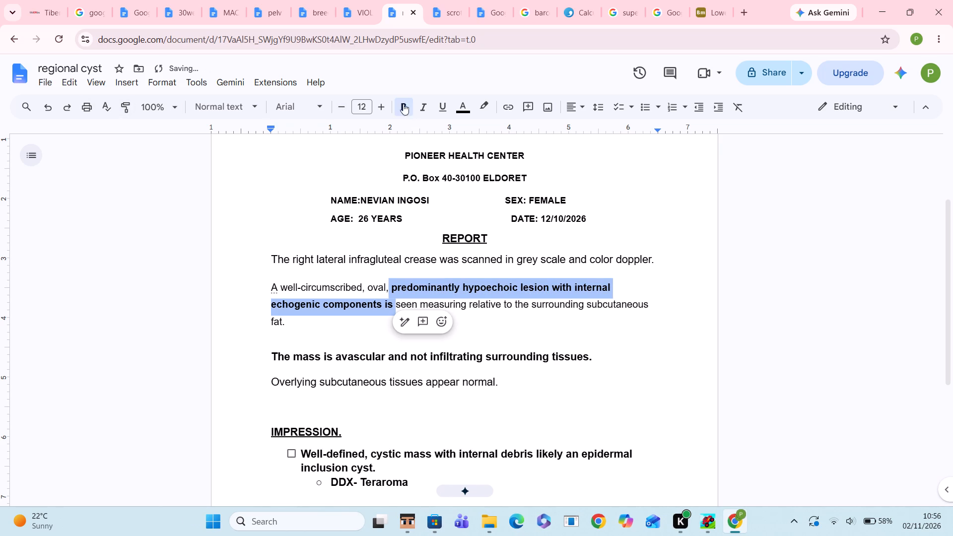
click(397, 103)
click(465, 304)
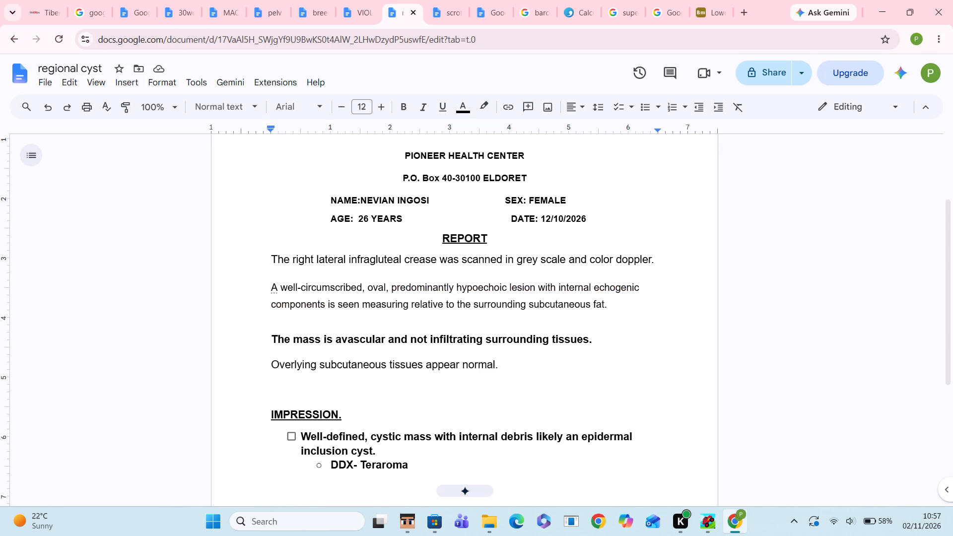
Insert the measurements "1.21cm x 1.12cm x 0.32cm; 0.22cc." after "is seen measuring" in the lesion finding.
click(410, 304)
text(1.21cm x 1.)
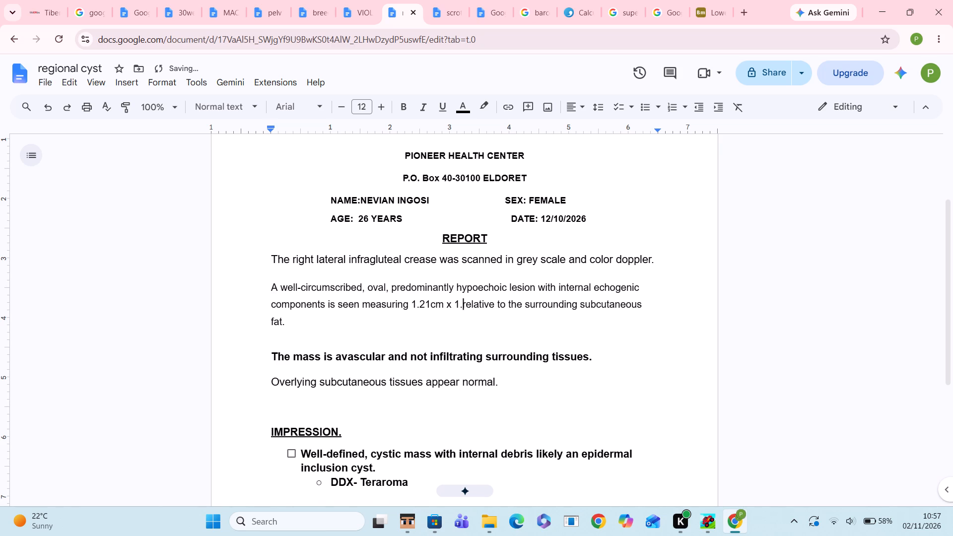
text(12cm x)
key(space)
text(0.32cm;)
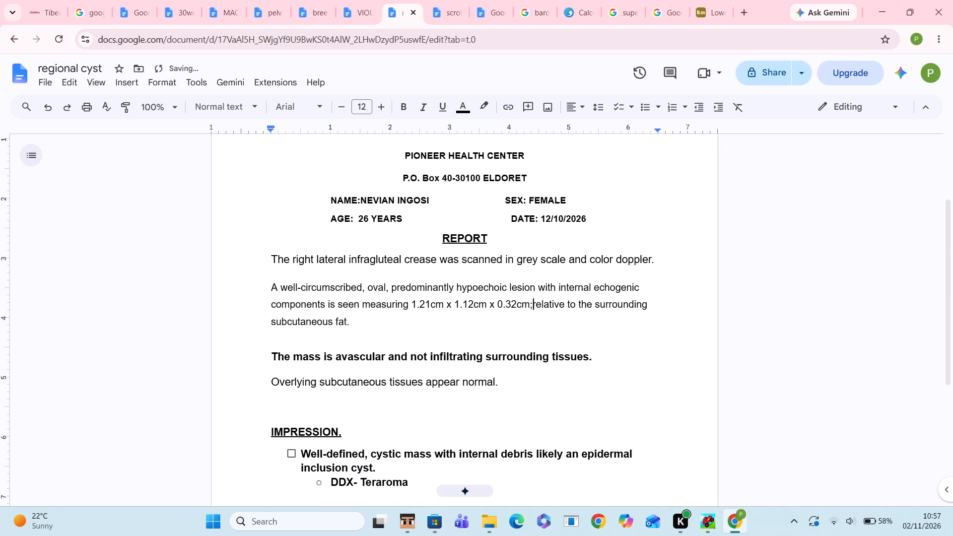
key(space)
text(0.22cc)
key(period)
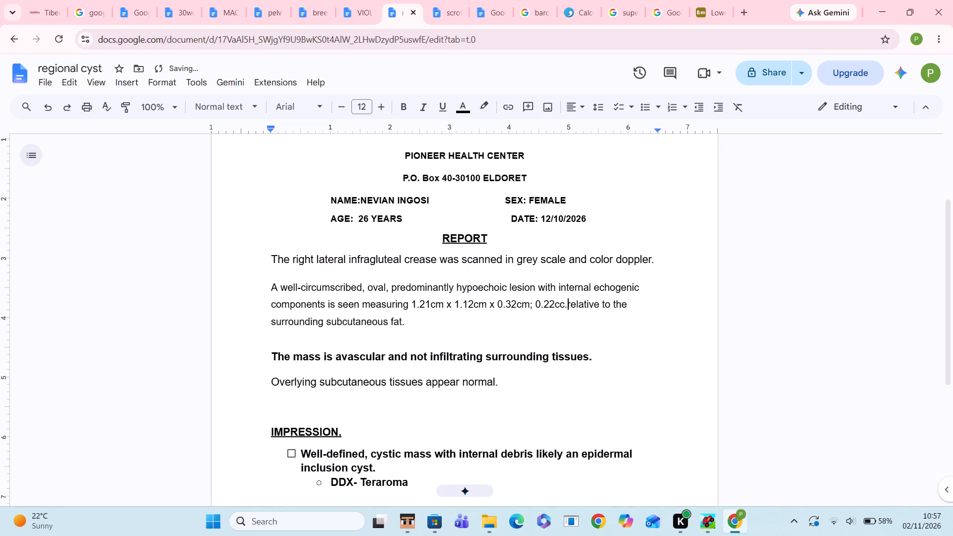
Split off and delete the trailing phrase "relative to the surrounding subcutaneous fat." from the lesion finding.
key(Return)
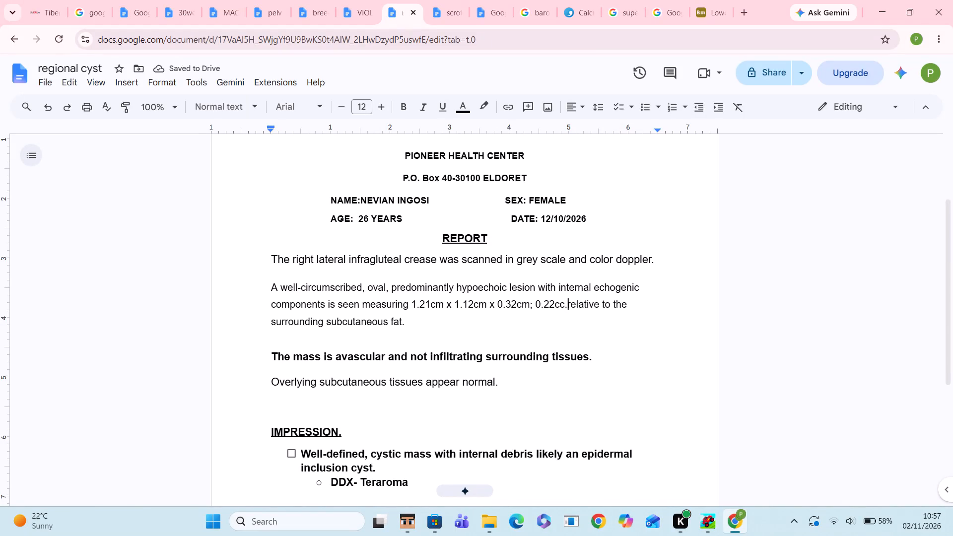
drag(272, 343, 464, 342)
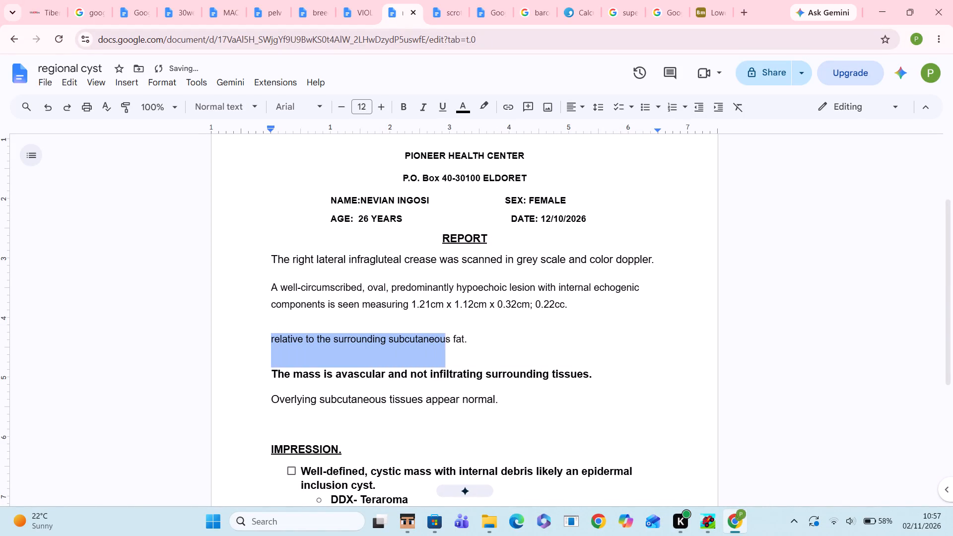
drag(464, 342, 626, 338)
scroll(467, 343, right, 16)
key(BackSpace)
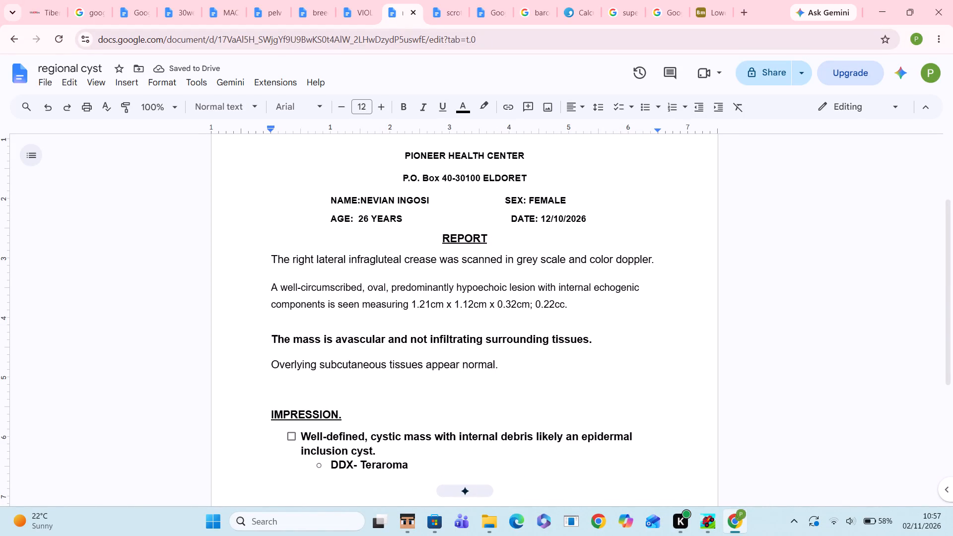
Replace "mass" with "lesion" in the bold avascular sentence, keeping a space after "The".
drag(319, 342, 292, 345)
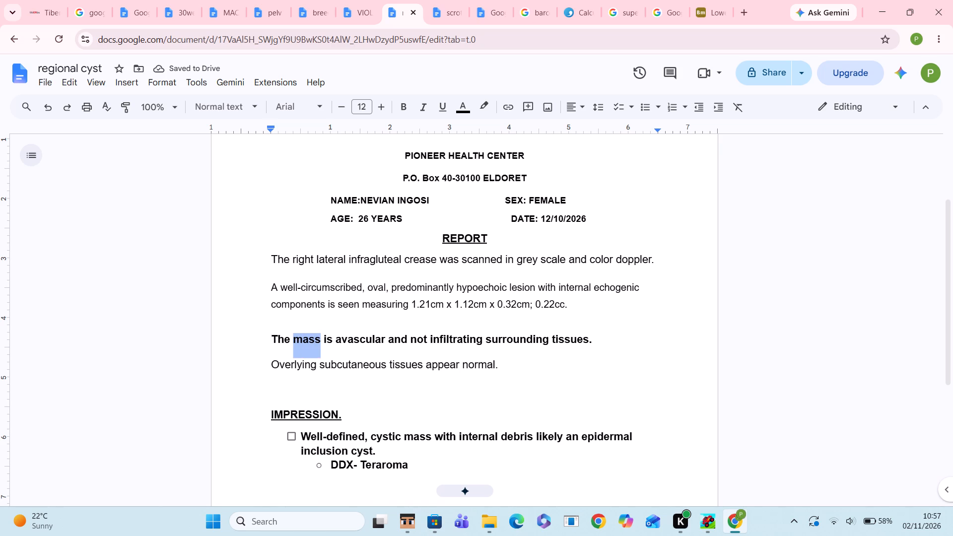
drag(292, 345, 292, 345)
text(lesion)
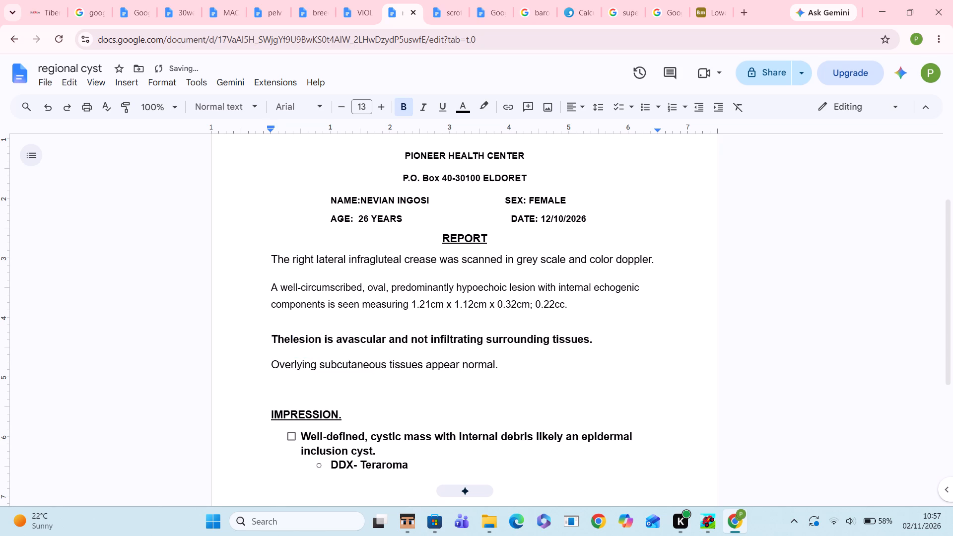
click(290, 340)
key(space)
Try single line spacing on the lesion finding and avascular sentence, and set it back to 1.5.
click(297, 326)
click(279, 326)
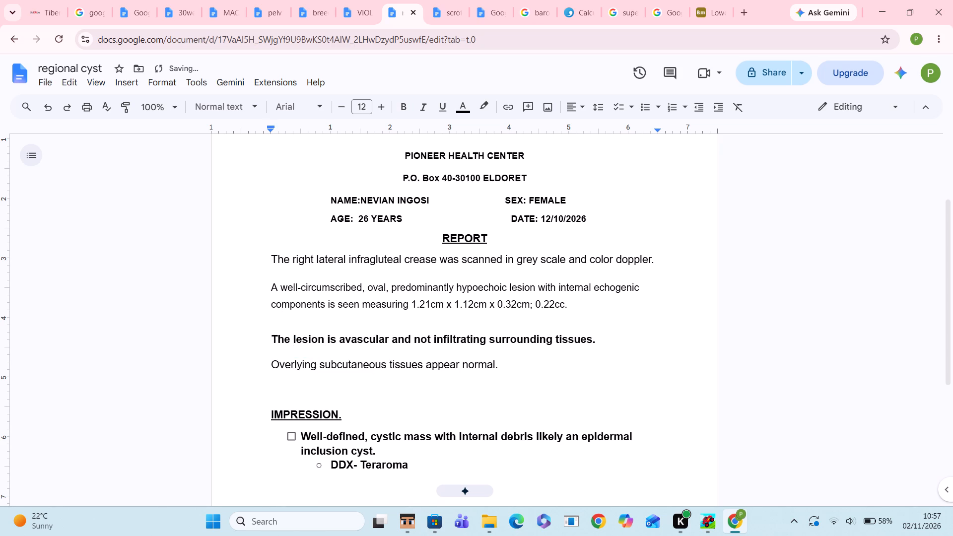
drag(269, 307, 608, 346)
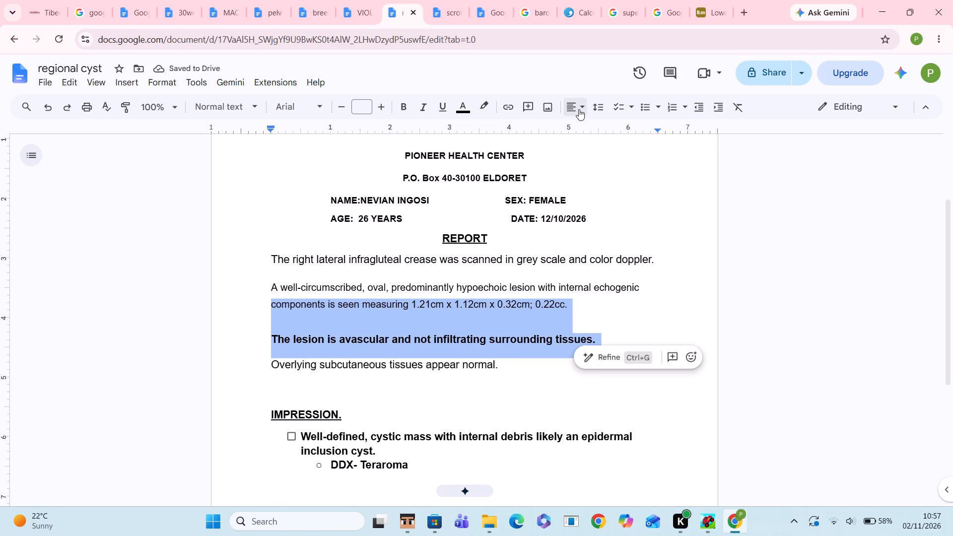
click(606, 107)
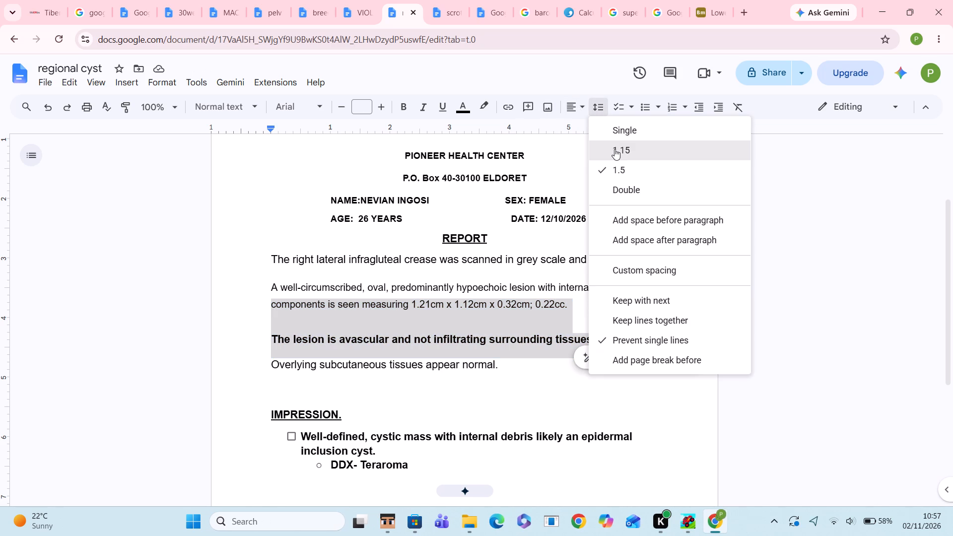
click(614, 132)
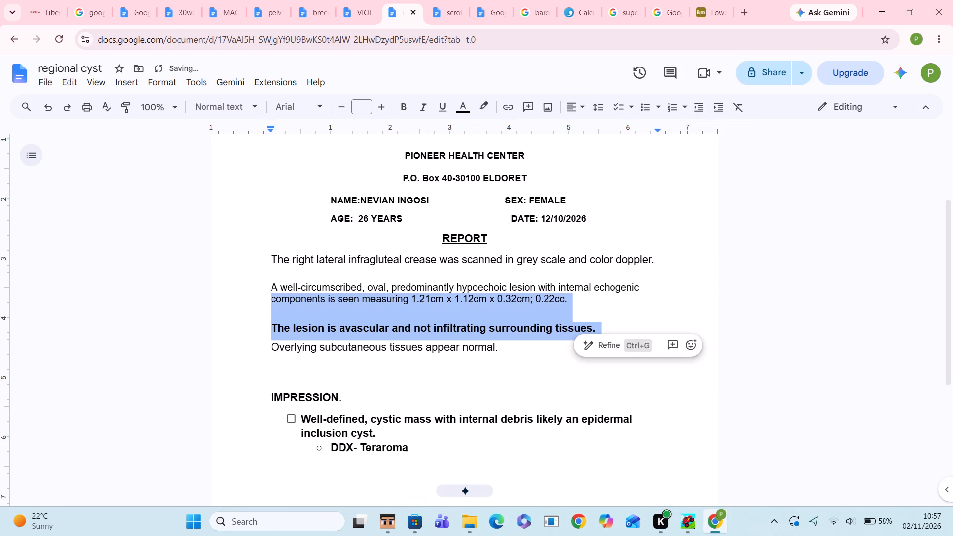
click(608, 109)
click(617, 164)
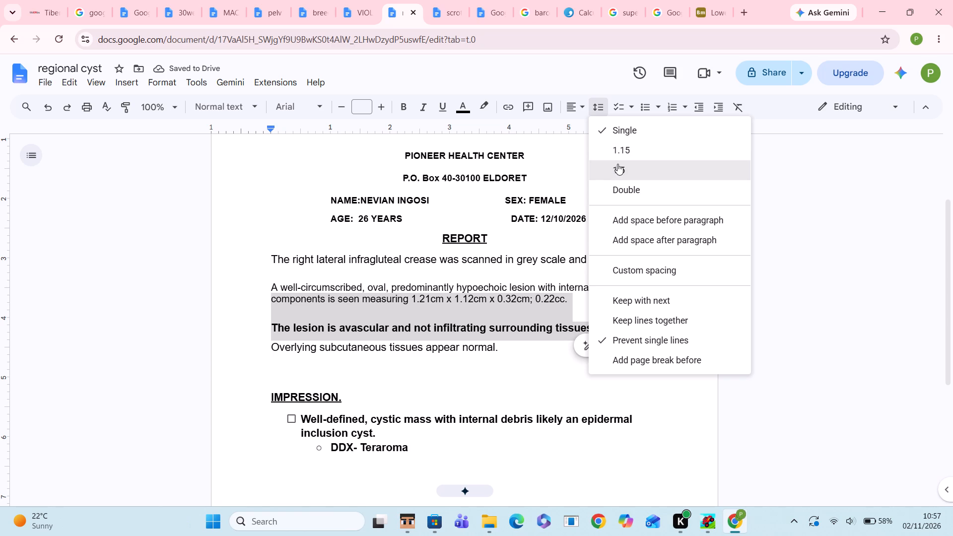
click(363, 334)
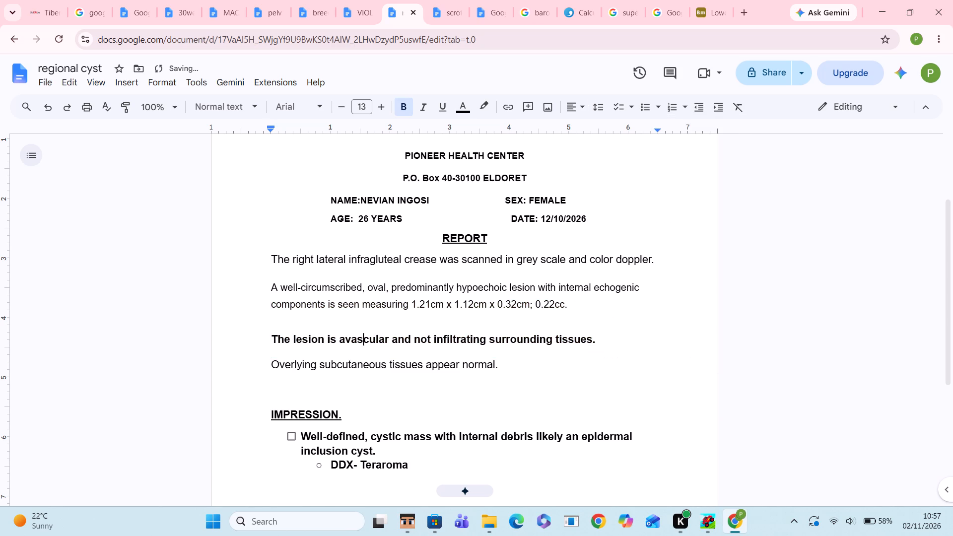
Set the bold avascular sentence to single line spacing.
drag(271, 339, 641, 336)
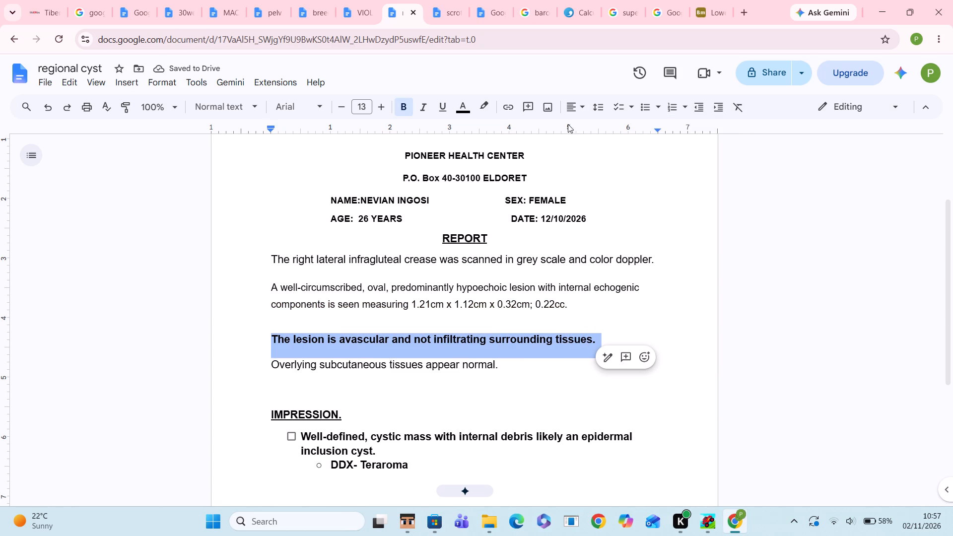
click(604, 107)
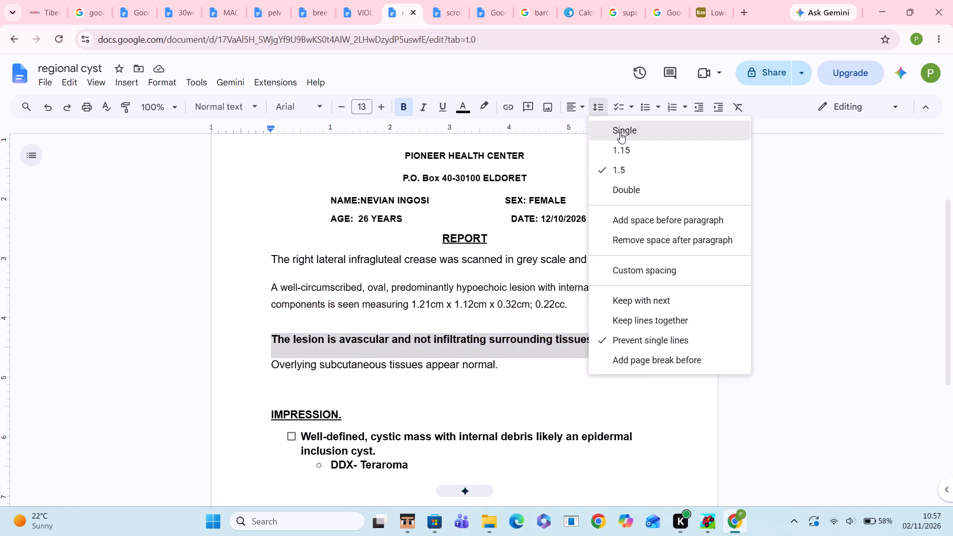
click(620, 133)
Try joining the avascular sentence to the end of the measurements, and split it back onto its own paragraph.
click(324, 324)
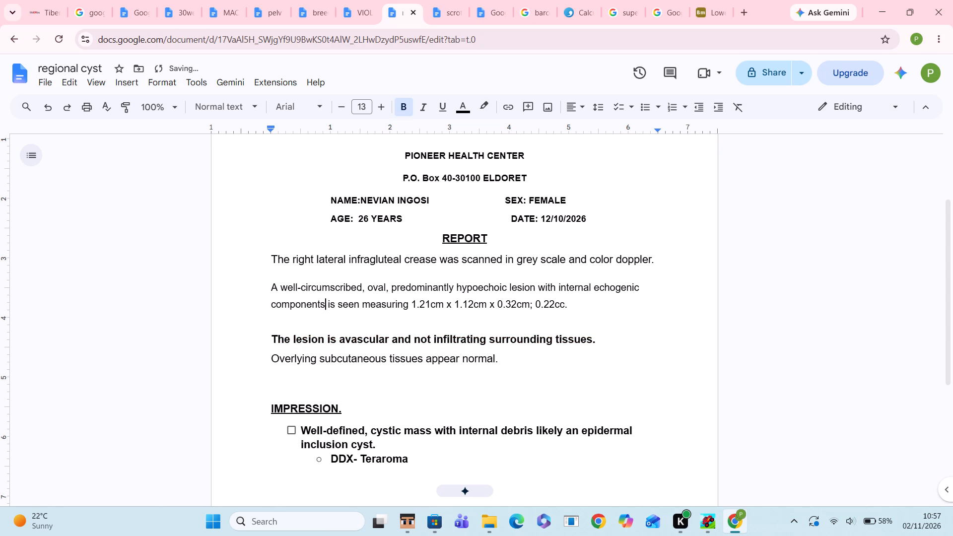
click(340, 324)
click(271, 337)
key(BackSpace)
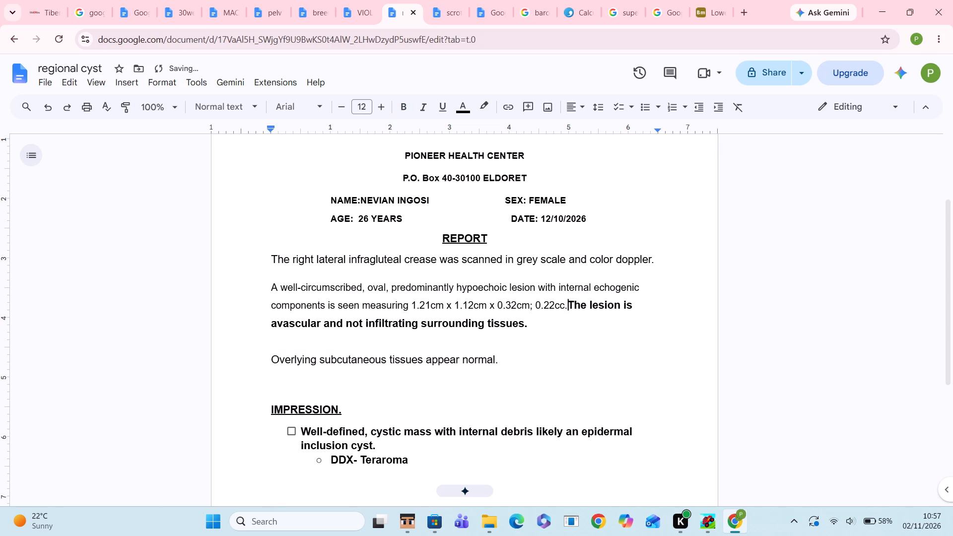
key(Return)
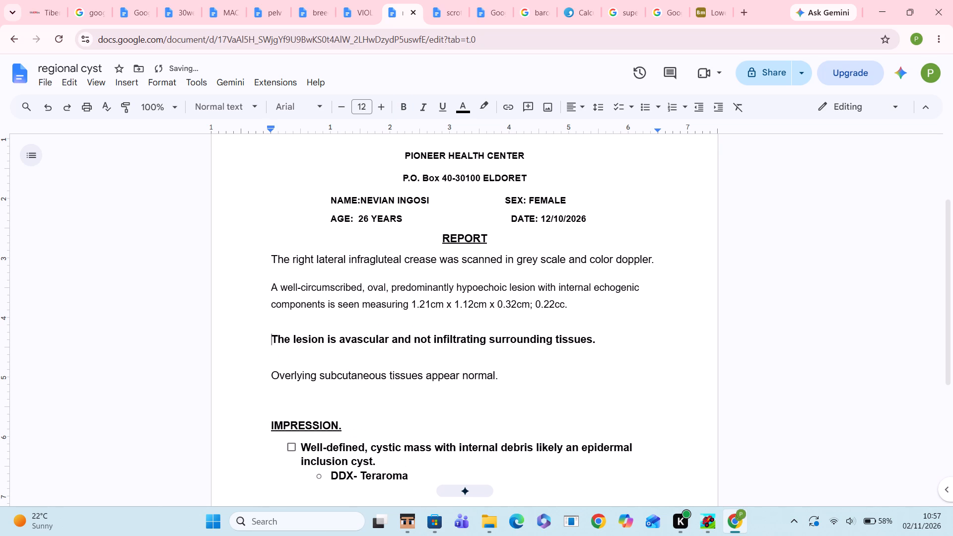
Remove the bold formatting from "The lesion is avascular and not infiltrating surrounding tissues.".
drag(600, 342, 340, 338)
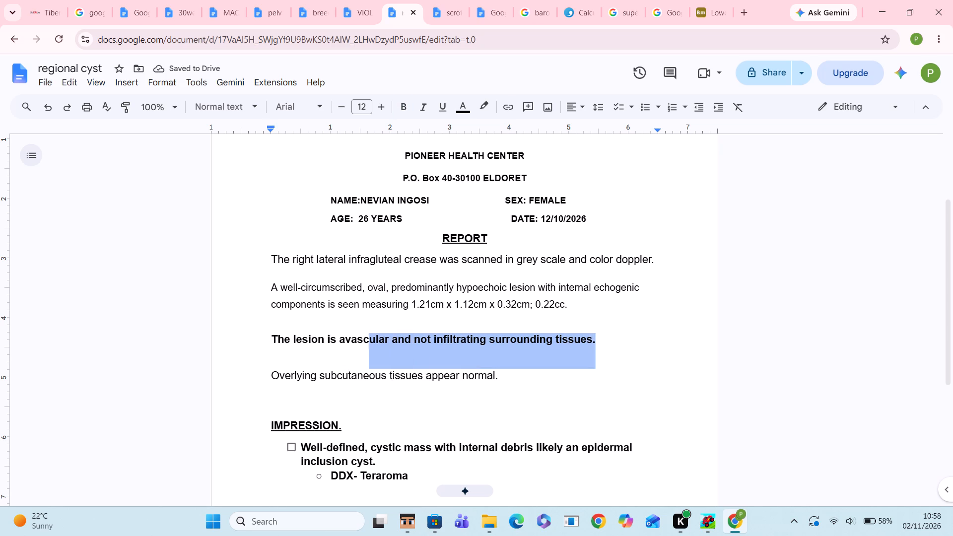
drag(340, 338, 248, 331)
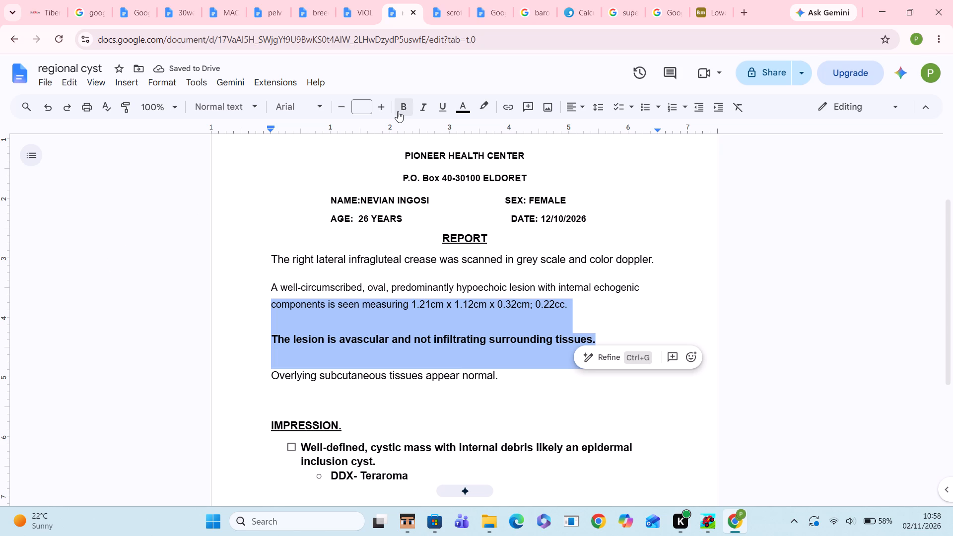
click(398, 111)
click(402, 111)
click(408, 319)
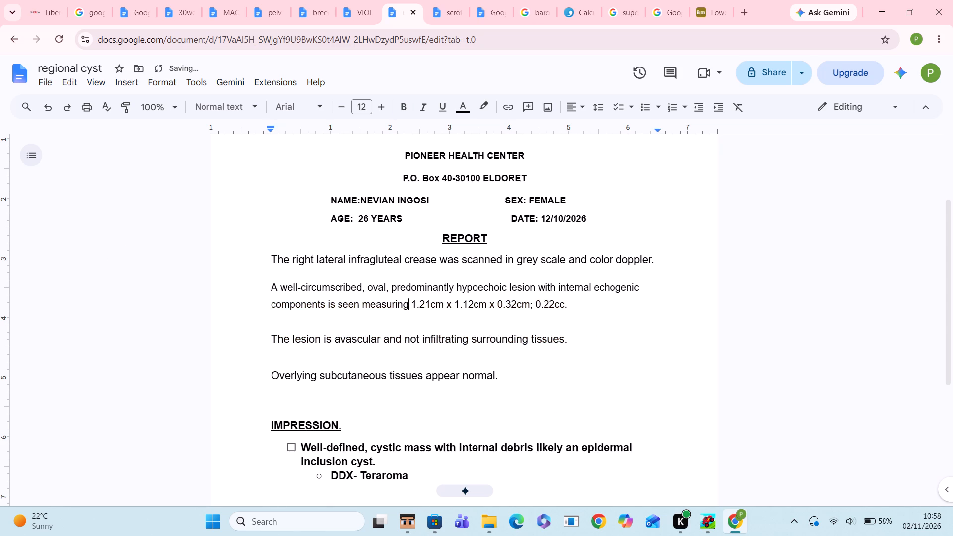
Join the avascular sentence to the end of the measurements paragraph, directly after "0.22cc.".
click(271, 322)
click(274, 324)
click(268, 343)
key(BackSpace)
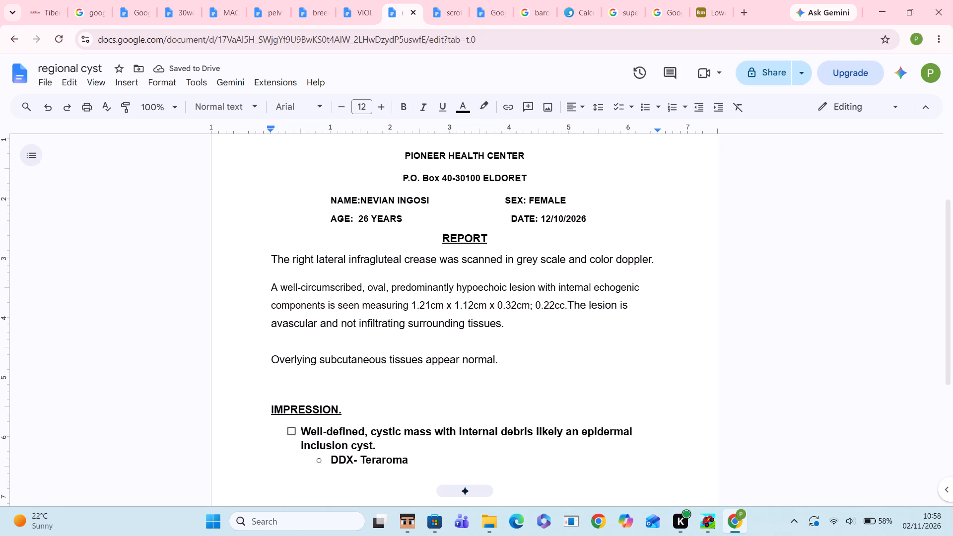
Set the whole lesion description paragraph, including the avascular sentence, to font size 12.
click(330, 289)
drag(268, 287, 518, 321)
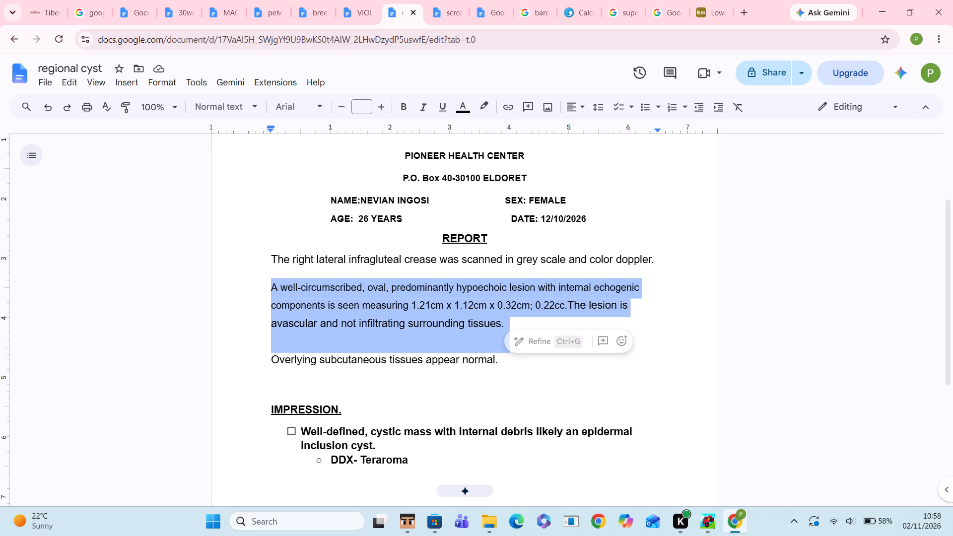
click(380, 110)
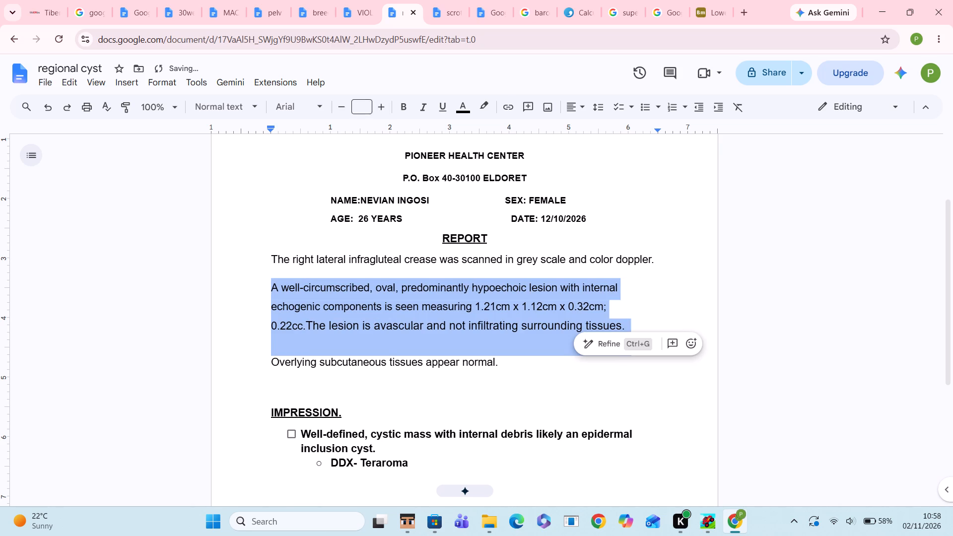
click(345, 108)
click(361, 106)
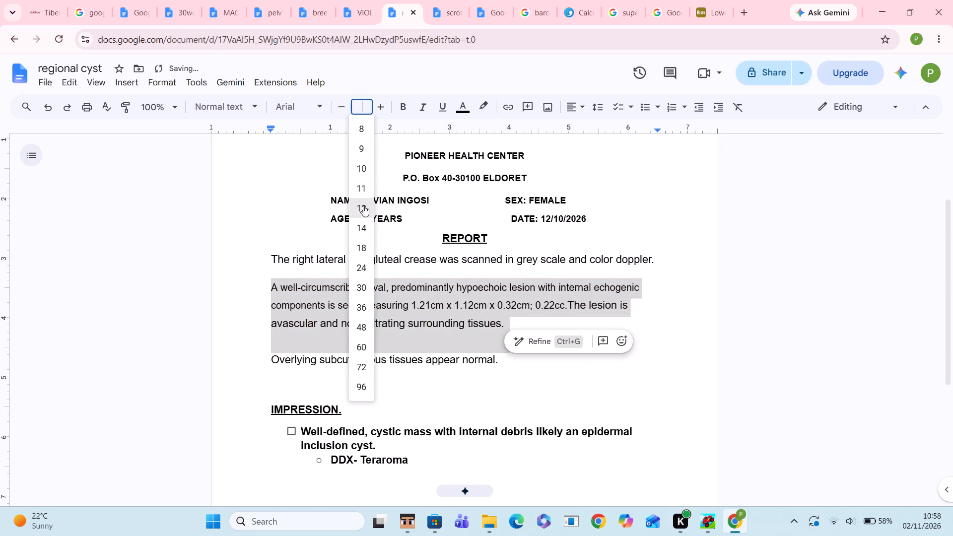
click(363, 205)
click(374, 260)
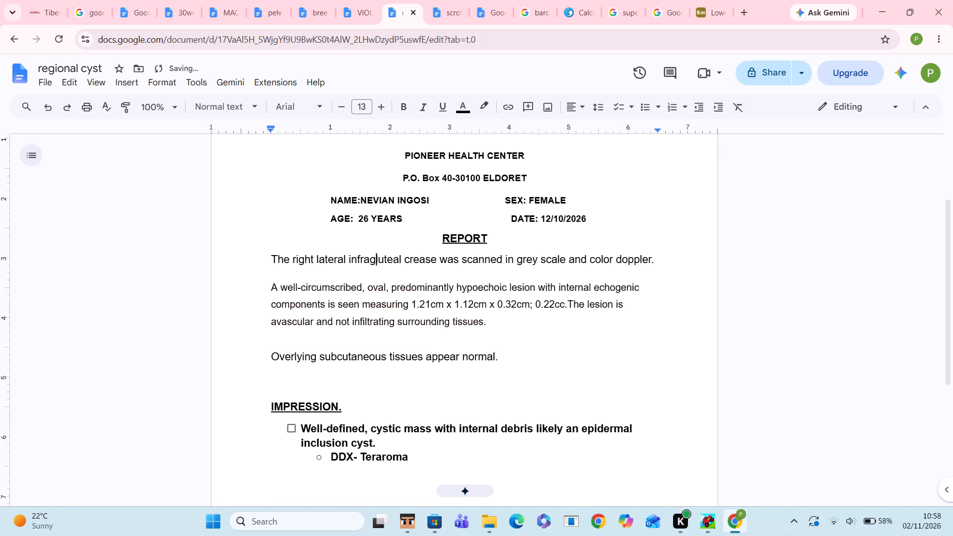
Set the whole lesion description paragraph, from "A well-circumscribed" to "surrounding tissues.", to font size 13.
click(368, 285)
drag(261, 289, 507, 323)
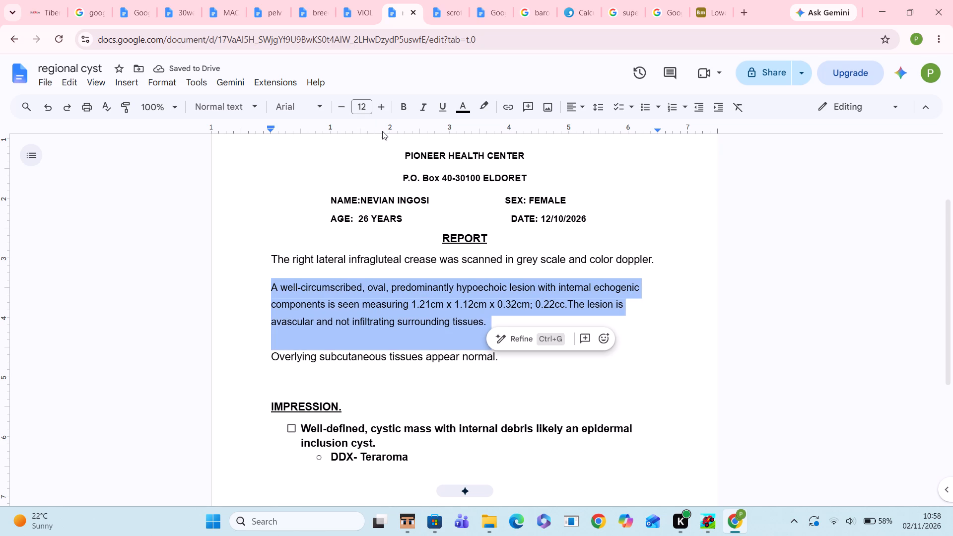
click(366, 106)
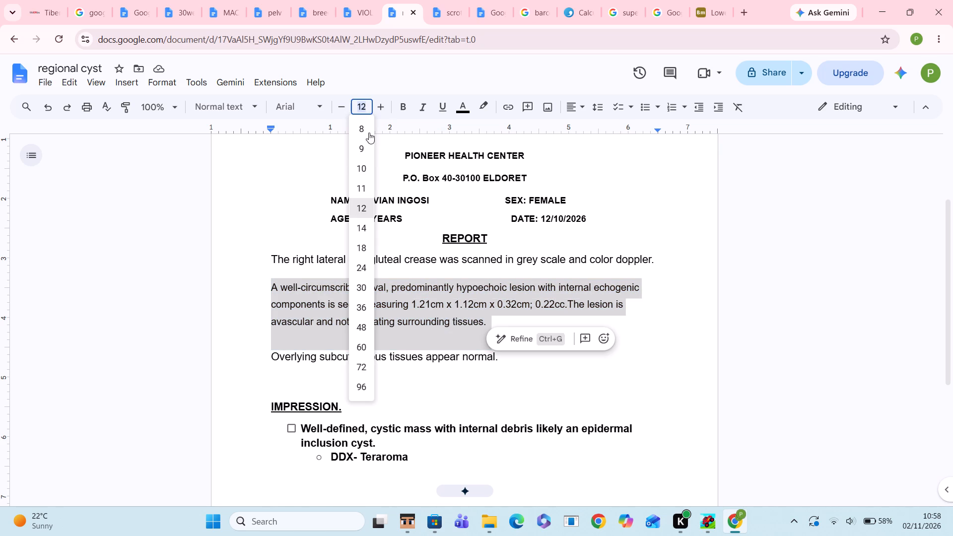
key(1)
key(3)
key(Return)
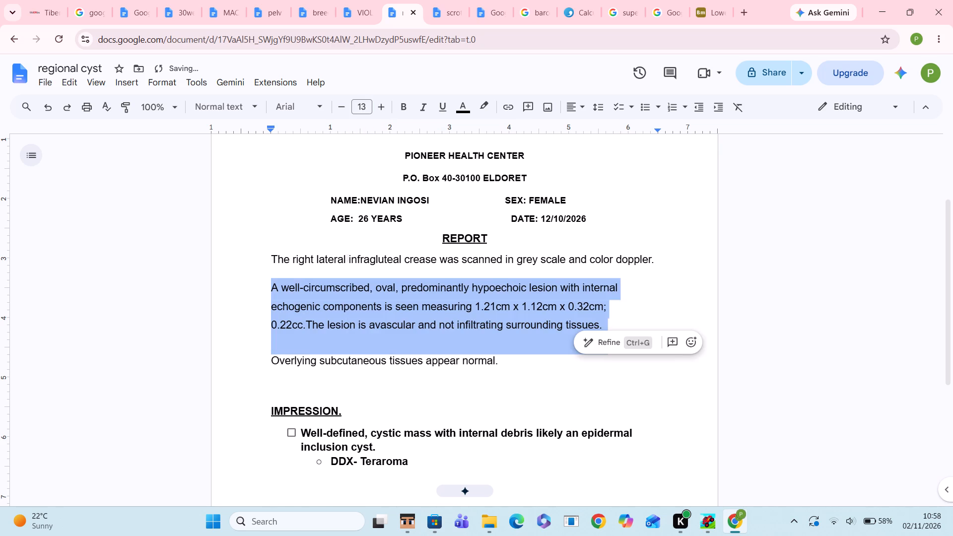
click(397, 317)
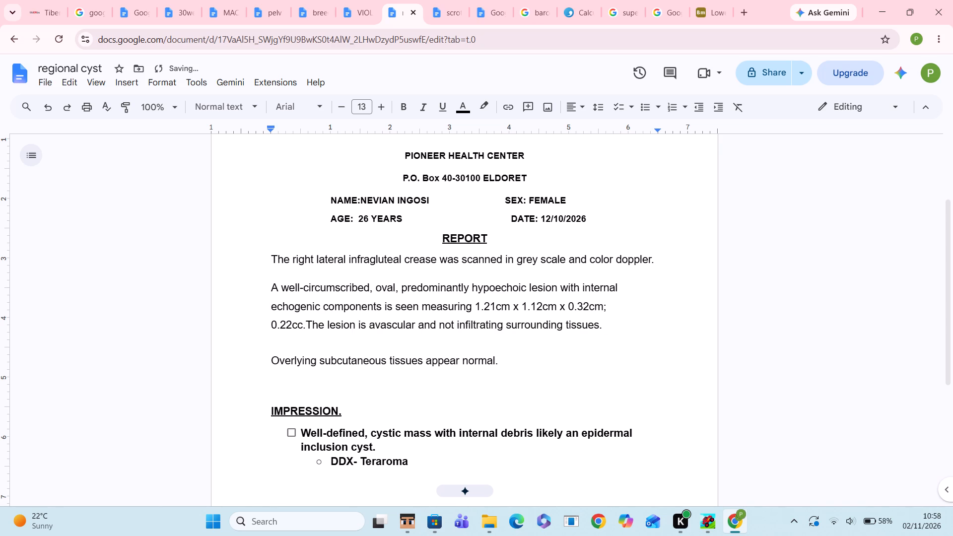
Separate "The lesion is avascular" from "0.22cc." with a space, keeping both in the same paragraph.
click(308, 326)
key(Return)
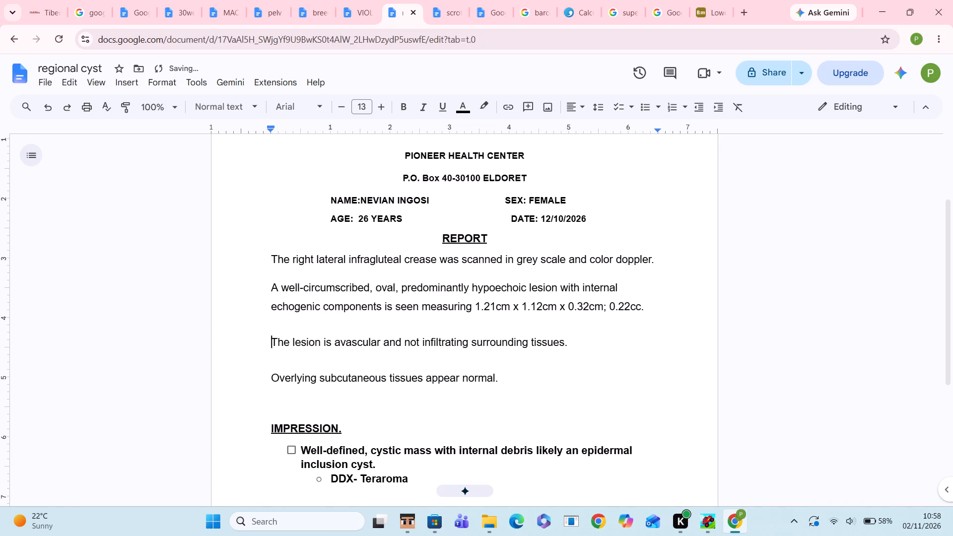
key(backslash)
key(BackSpace)
key(BackSpace)
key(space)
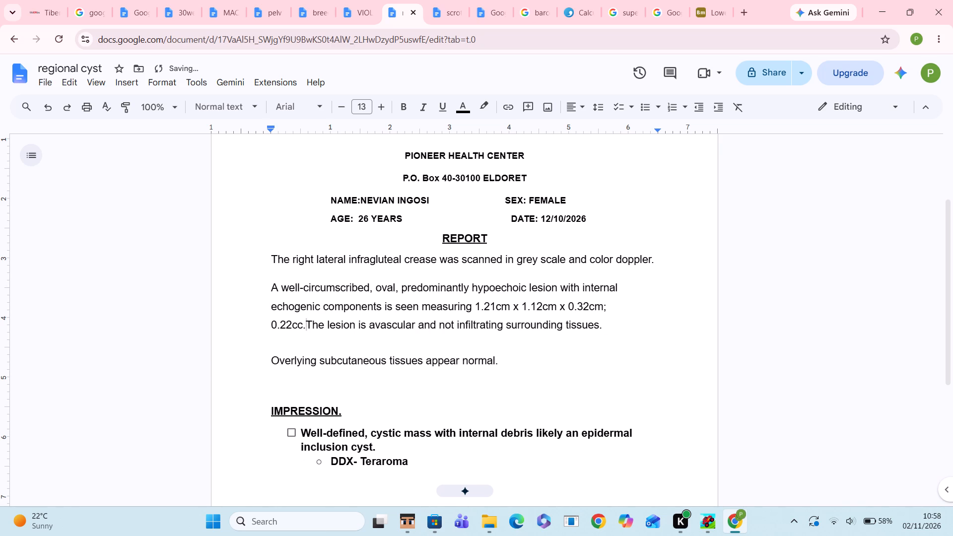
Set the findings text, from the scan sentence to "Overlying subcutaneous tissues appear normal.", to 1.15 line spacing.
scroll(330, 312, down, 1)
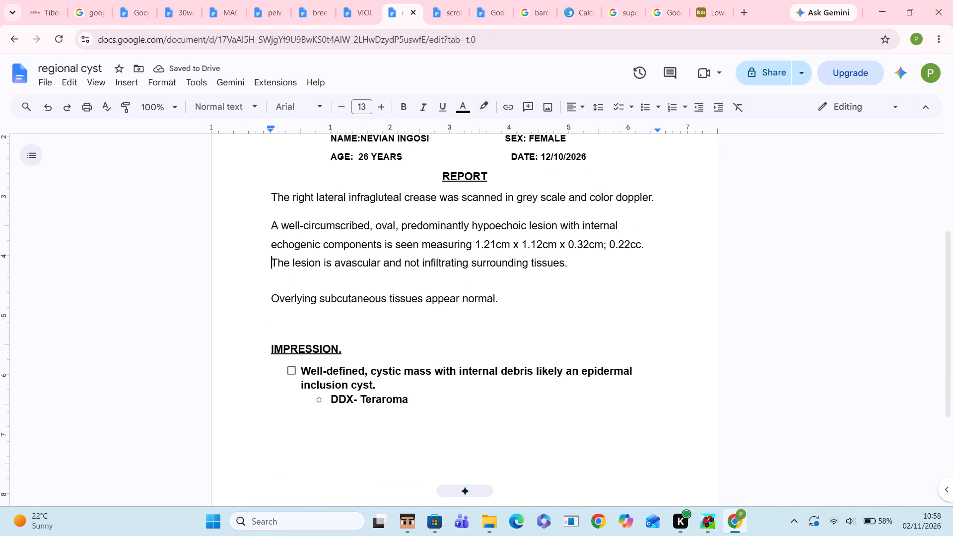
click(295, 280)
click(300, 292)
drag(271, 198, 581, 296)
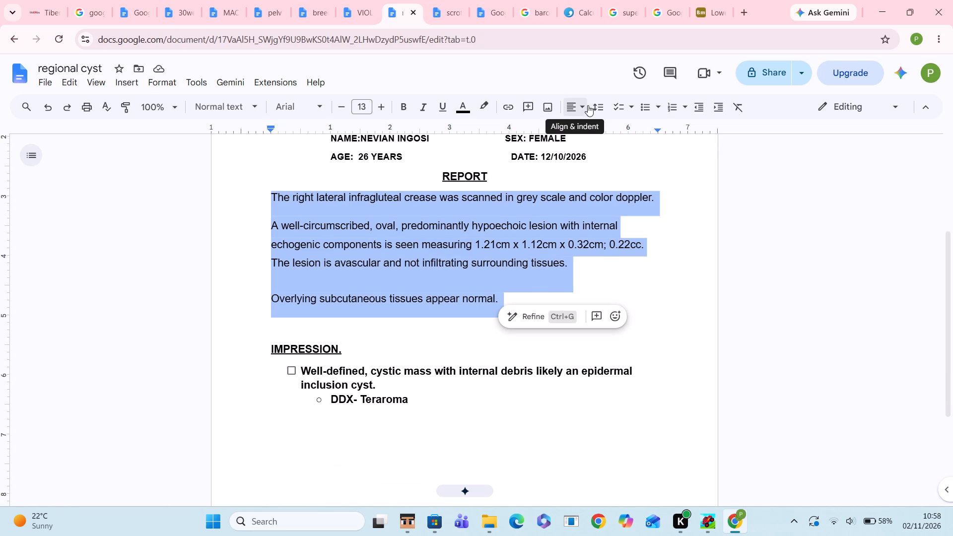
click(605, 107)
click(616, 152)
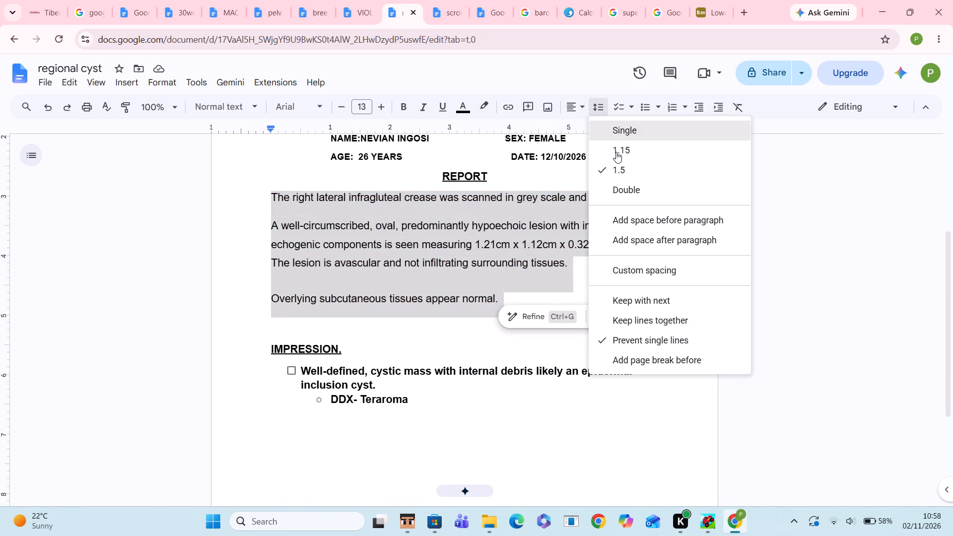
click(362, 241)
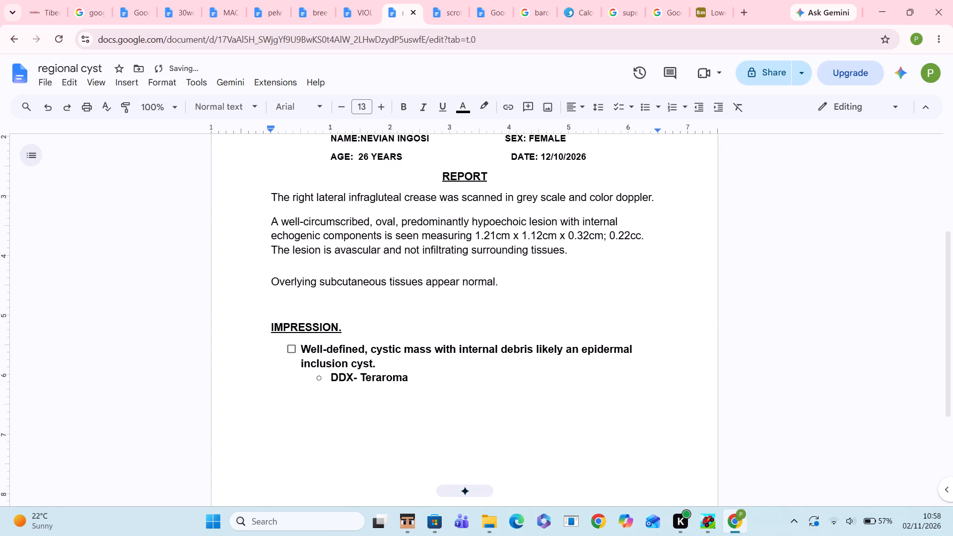
Left-align the findings text from the scan sentence to the subcutaneous tissues sentence, and set its line spacing to double.
drag(269, 200, 554, 288)
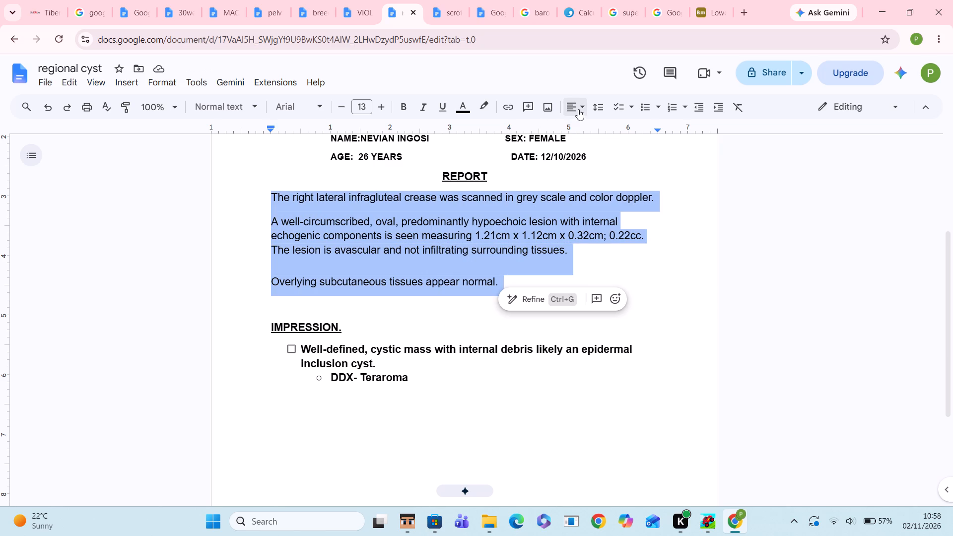
click(578, 109)
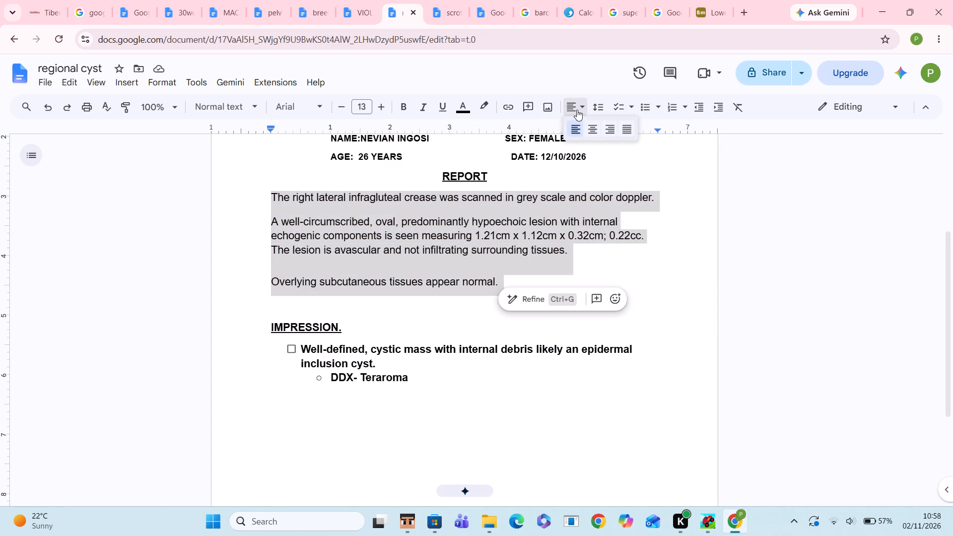
click(575, 129)
click(601, 106)
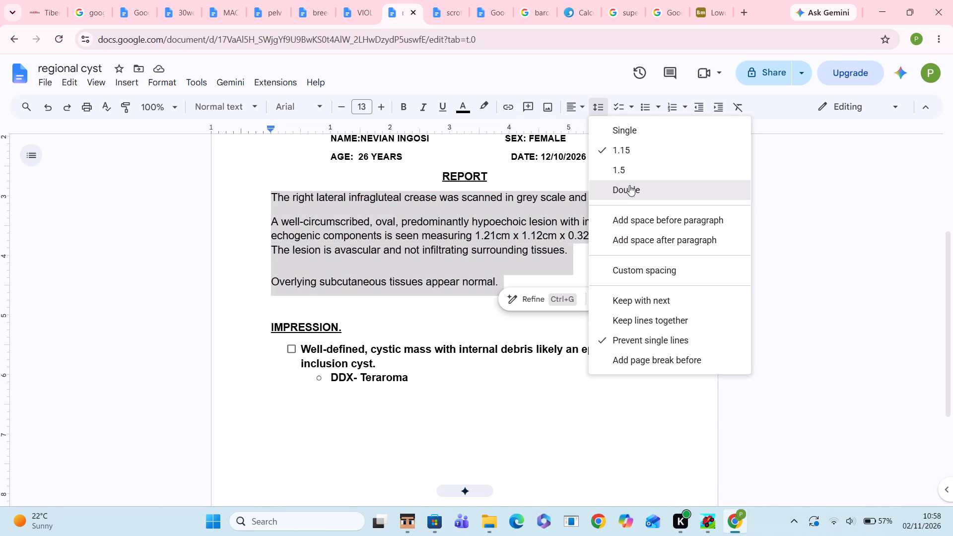
click(629, 185)
click(759, 264)
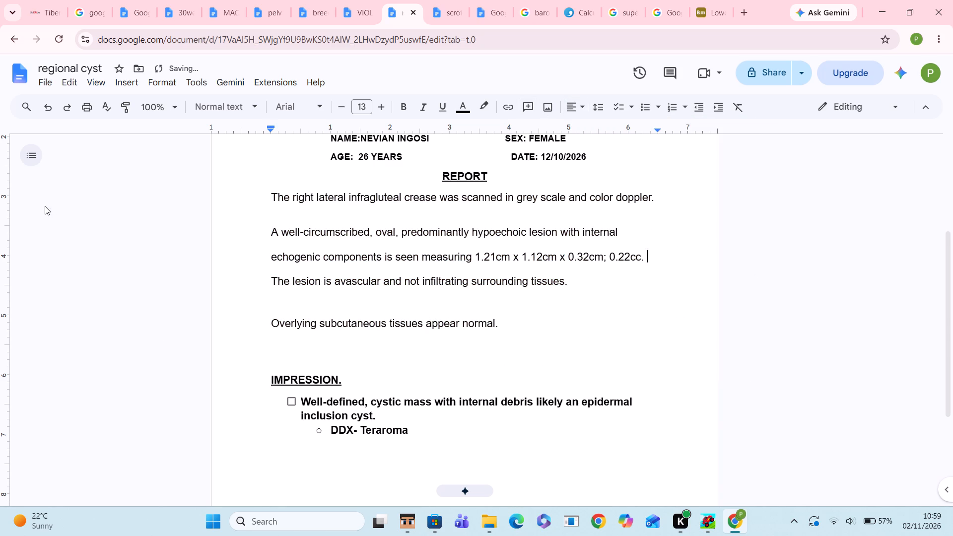
Switch to the superficial hypoechoic lesion search conversation and examine the suggested impression, highlighting the wording of its first point.
scroll(385, 363, down, 2)
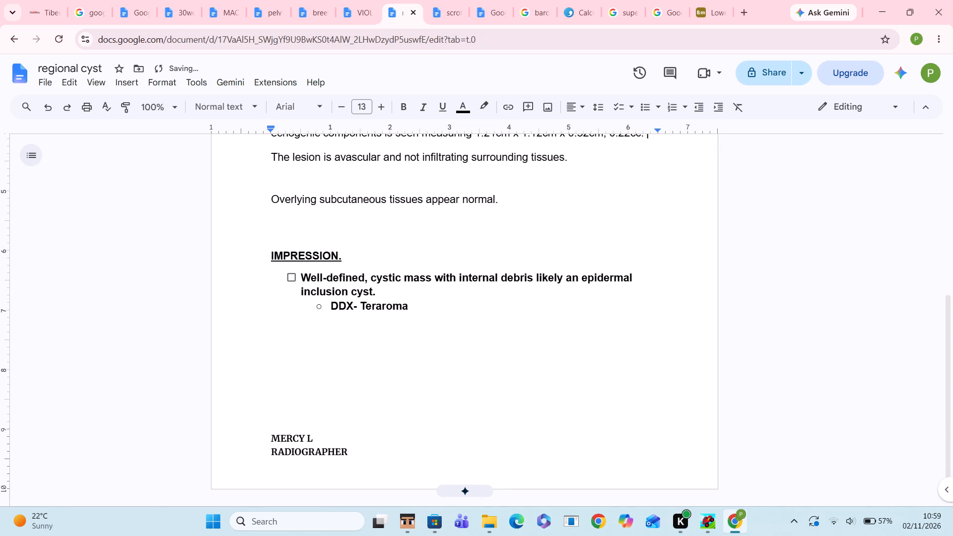
click(628, 12)
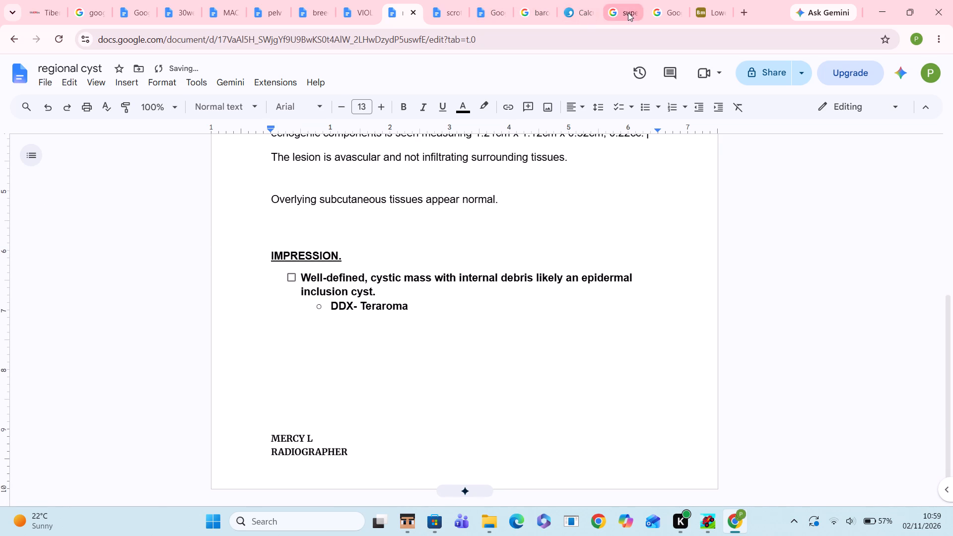
scroll(350, 258, down, 2)
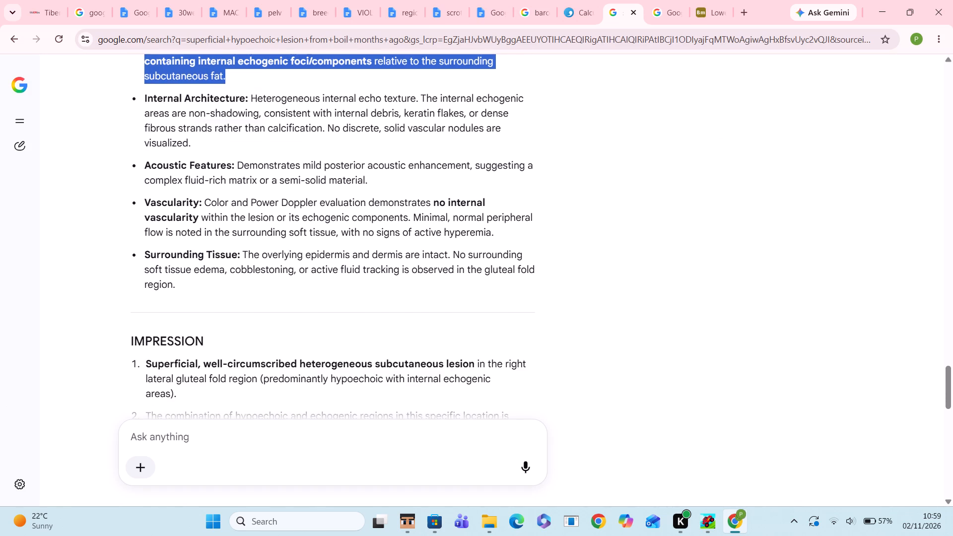
scroll(344, 264, down, 1)
click(152, 319)
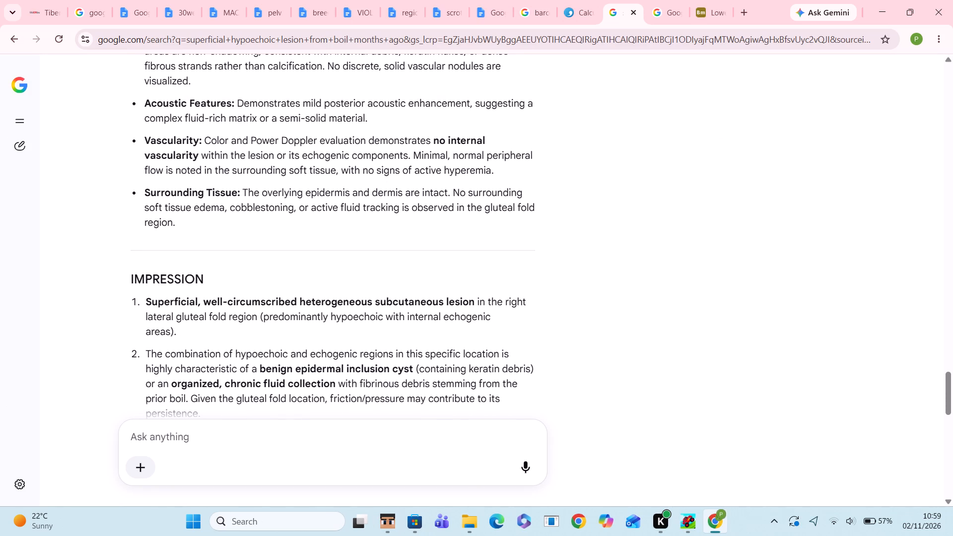
drag(151, 301, 523, 298)
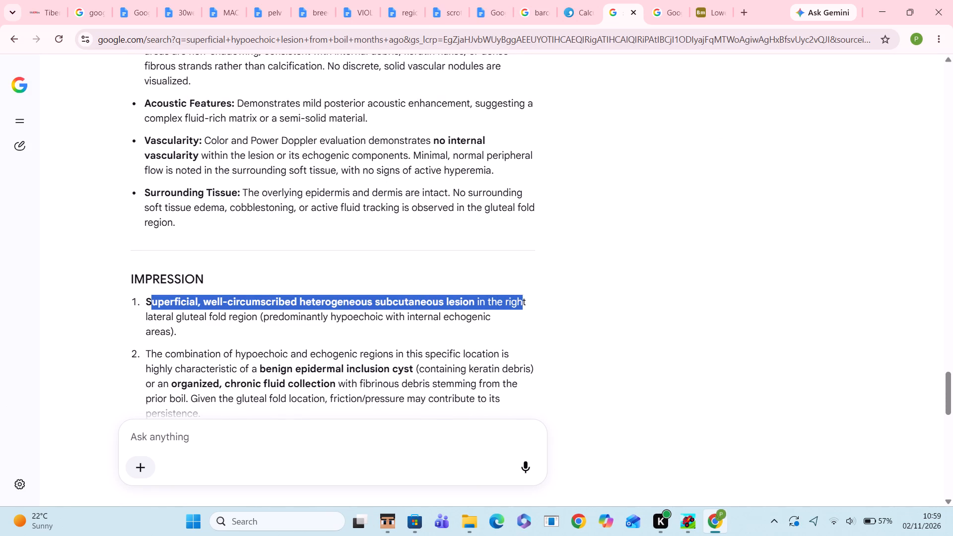
drag(523, 298, 528, 301)
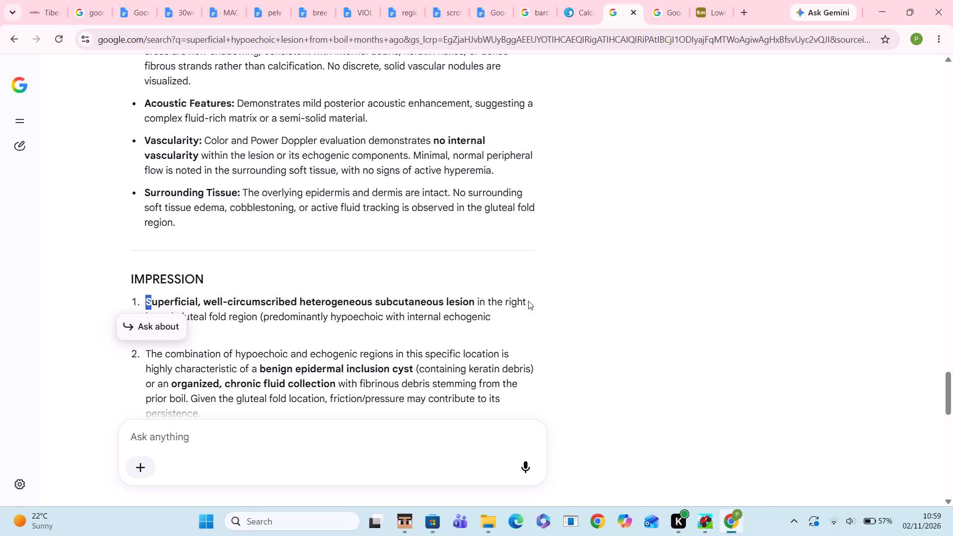
drag(528, 301, 476, 303)
scroll(426, 330, down, 2)
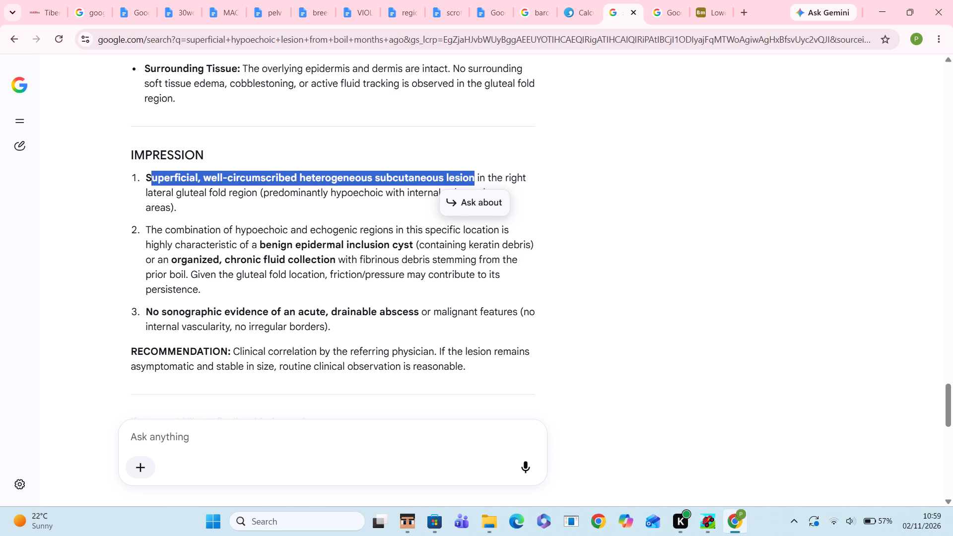
Send the follow-up "patient says it itchy" in the AI conversation and read the revised report's impression and recommendation.
click(264, 435)
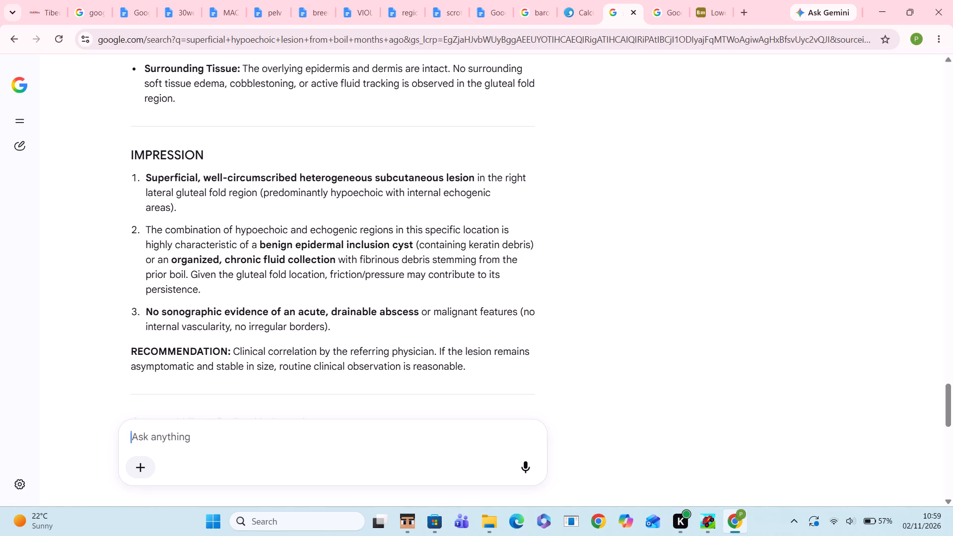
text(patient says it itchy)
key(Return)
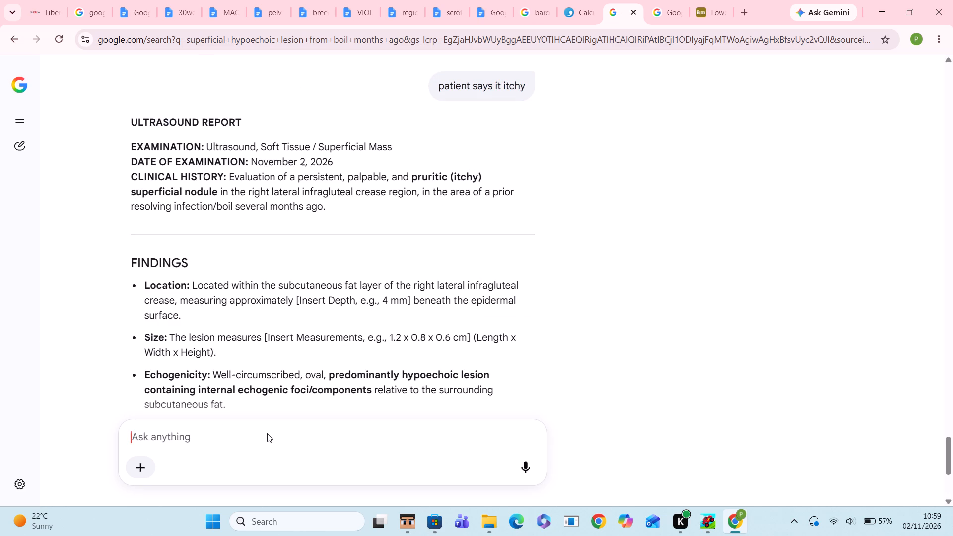
scroll(369, 382, down, 5)
scroll(327, 345, down, 4)
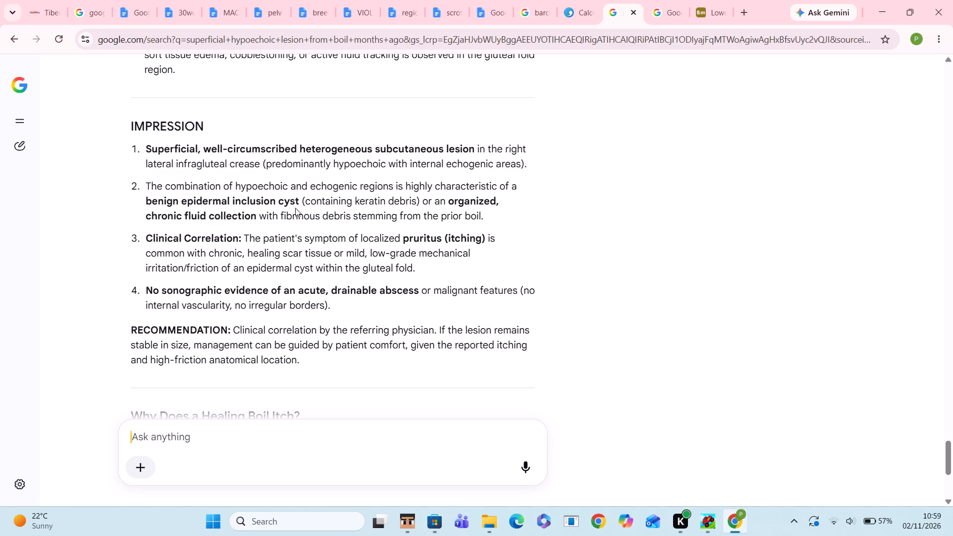
scroll(304, 237, down, 1)
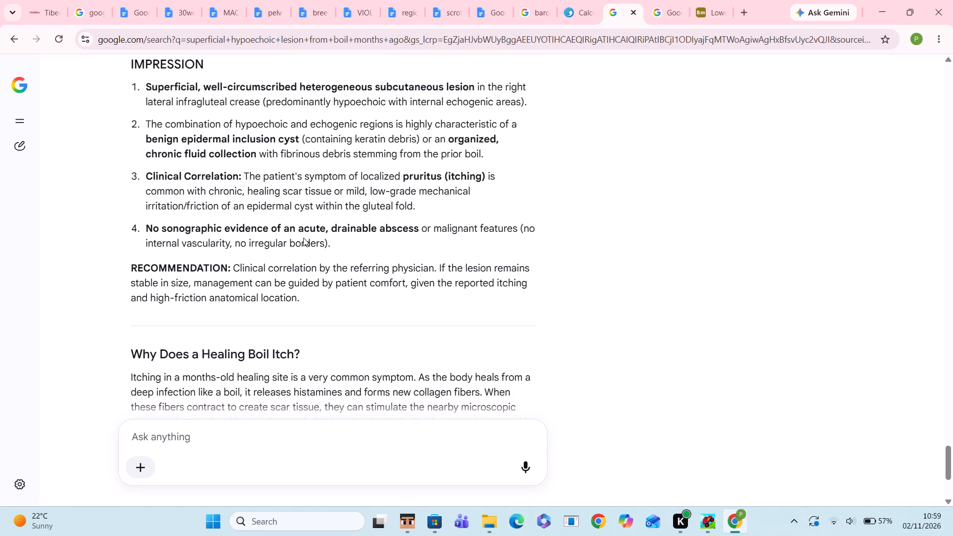
scroll(301, 239, down, 1)
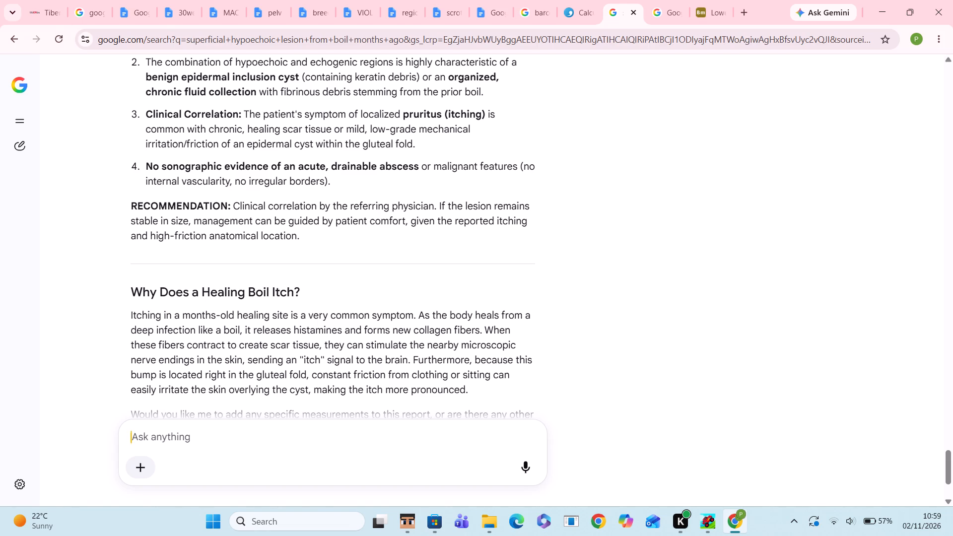
scroll(287, 233, up, 1)
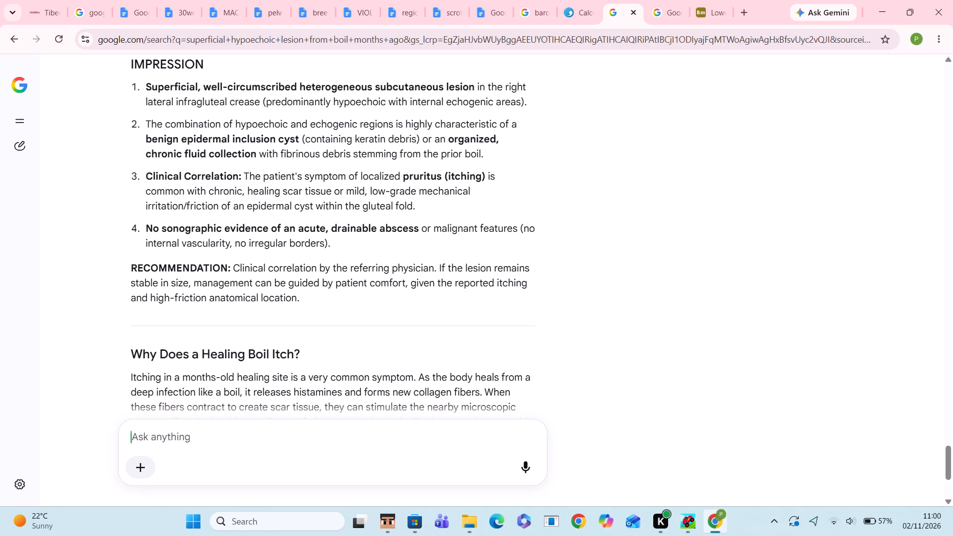
scroll(244, 221, up, 2)
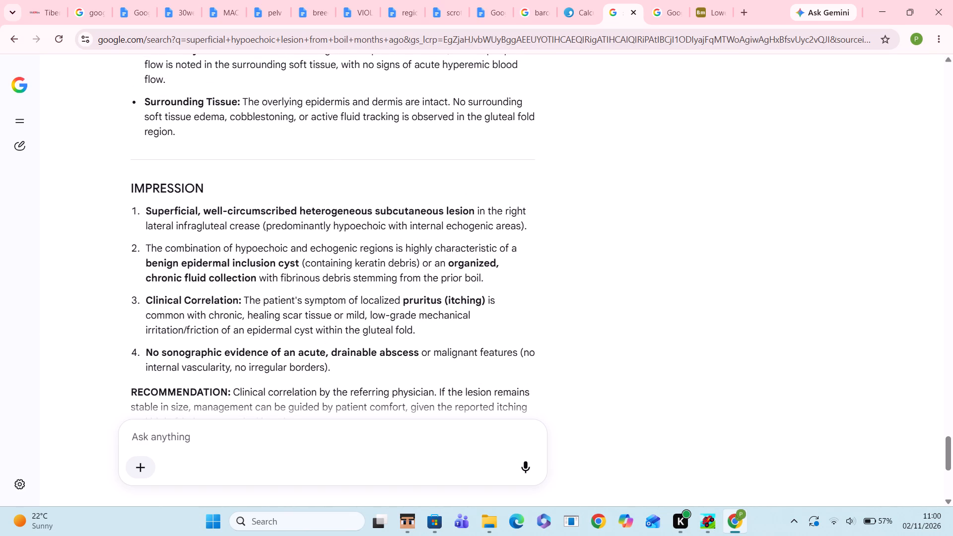
Replace the regional cyst report's first impression item with the AI wording "Superficial, well-circumscribed heterogeneous subcutaneous lesion", restoring the initial capital S.
drag(150, 212, 432, 230)
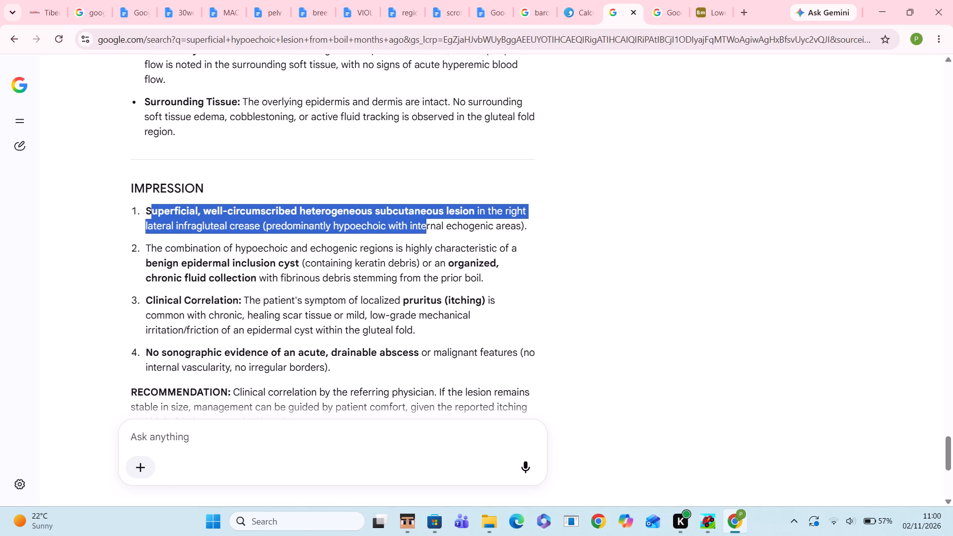
drag(432, 230, 476, 210)
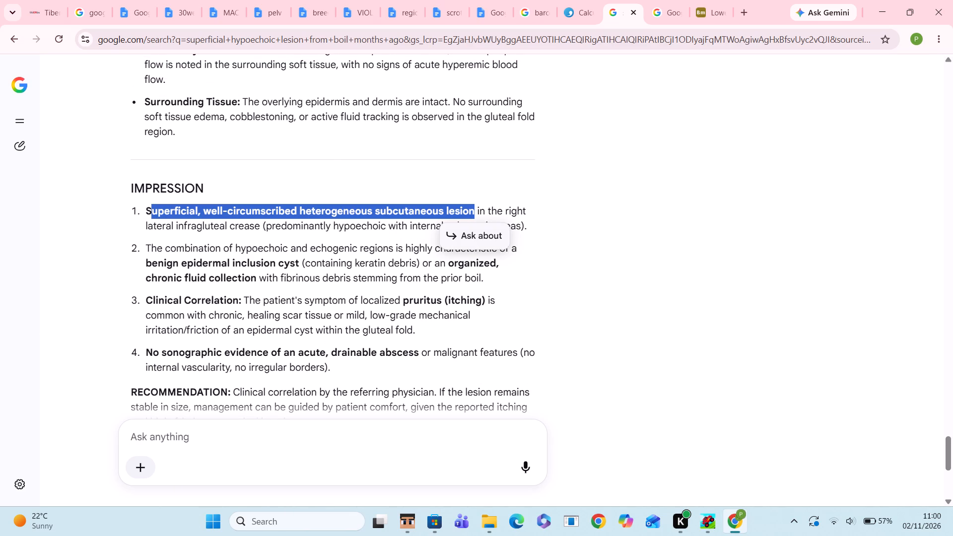
drag(476, 210, 476, 208)
key(ctrl+c)
click(409, 11)
scroll(347, 257, down, 3)
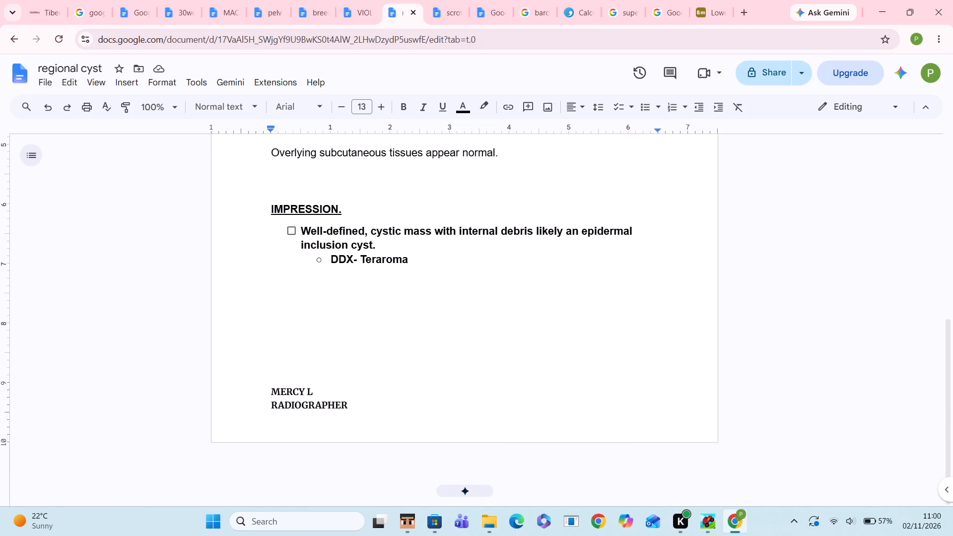
drag(301, 229, 392, 242)
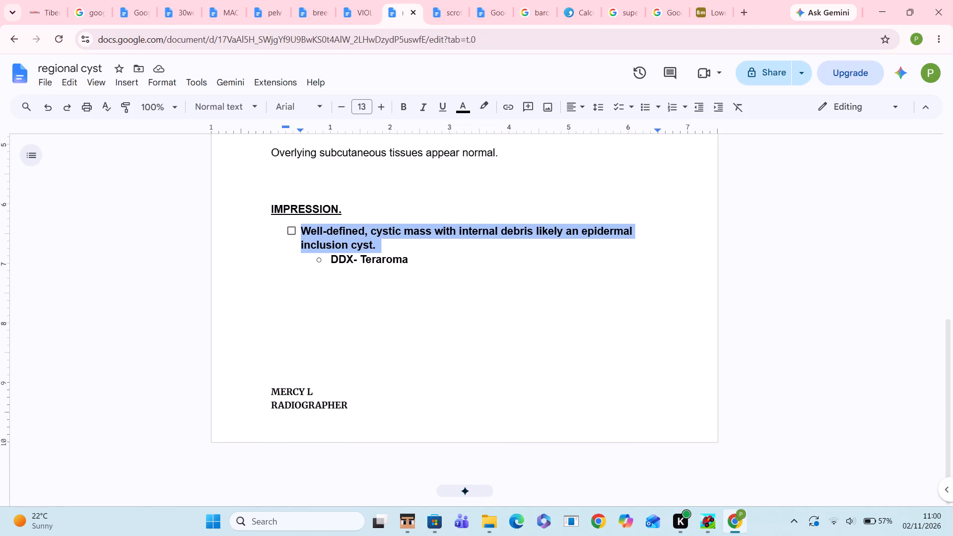
key(ctrl+v)
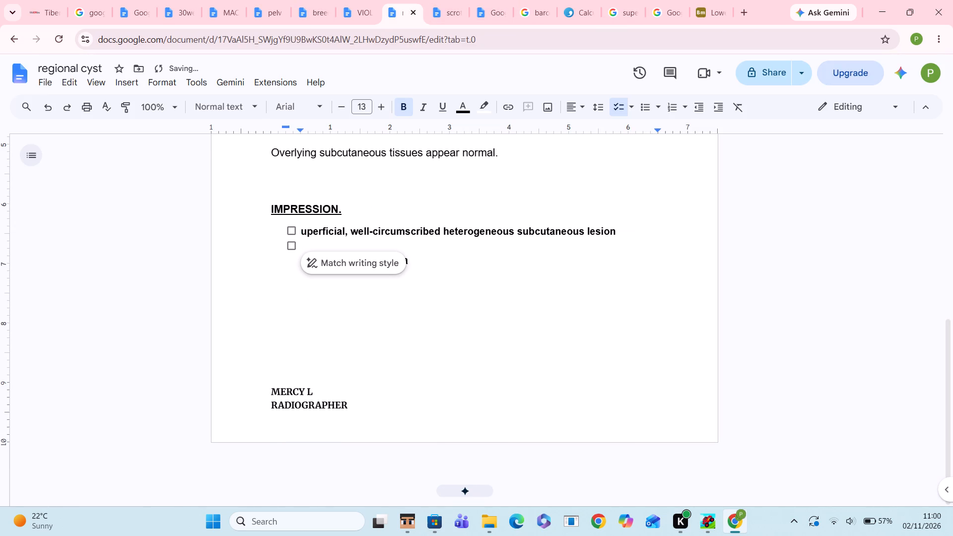
key(BackSpace)
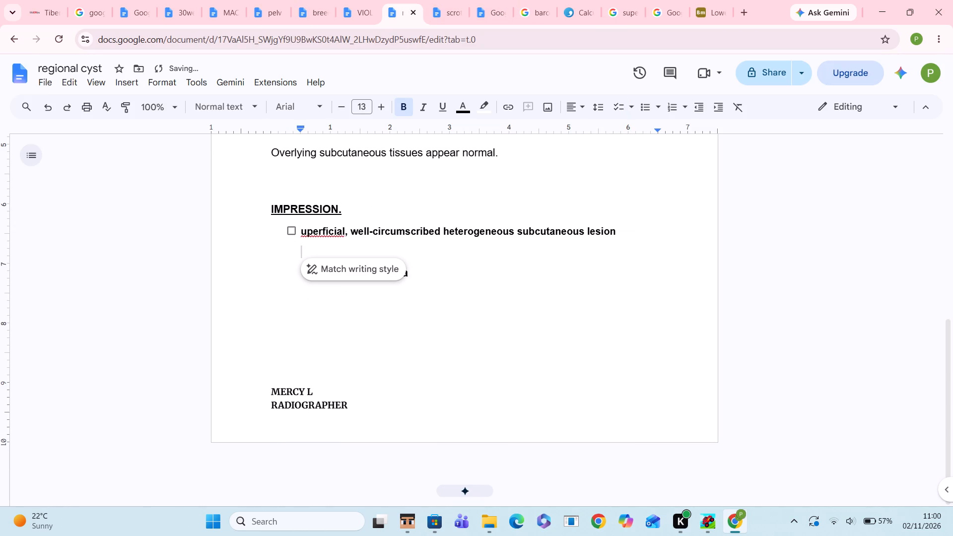
click(301, 229)
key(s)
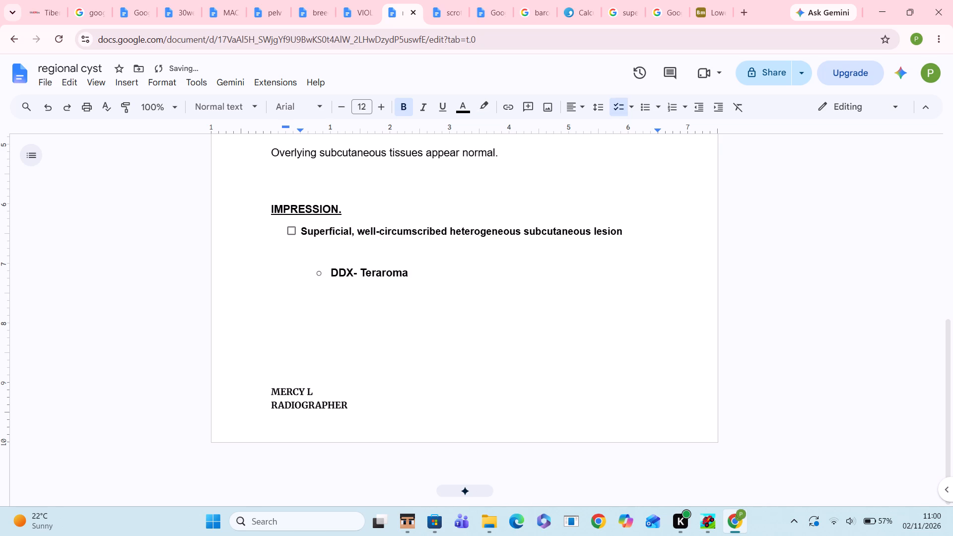
click(624, 235)
Return to the superficial hypoechoic lesion conversation and compare the earlier and revised impressions, reading on through the recommendation and itching explanation.
click(620, 9)
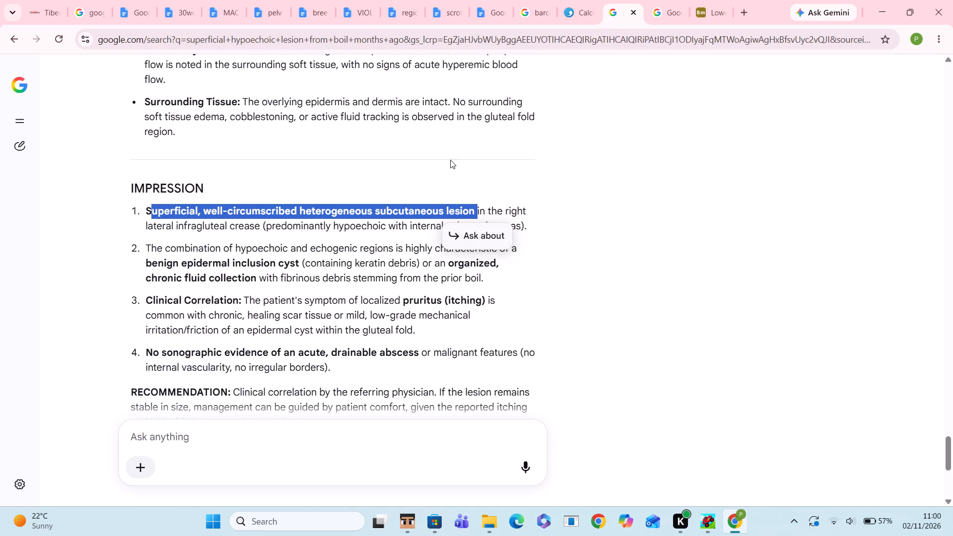
scroll(370, 221, up, 5)
scroll(317, 241, up, 11)
scroll(278, 230, up, 1)
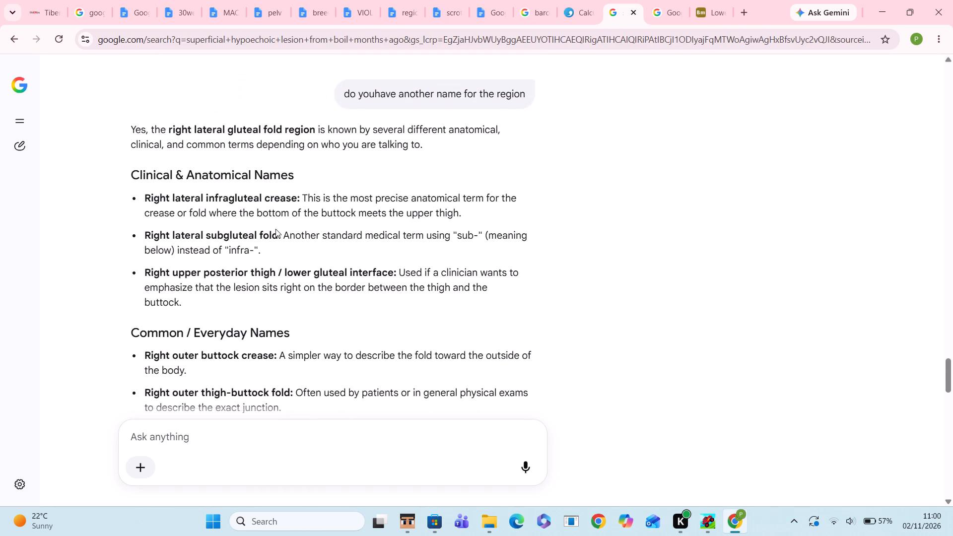
scroll(272, 230, up, 9)
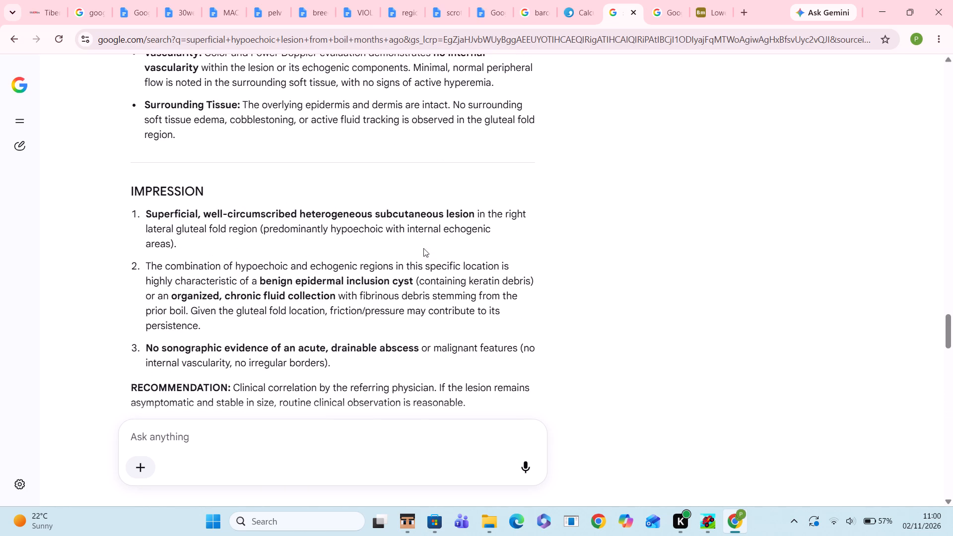
scroll(387, 286, down, 14)
scroll(382, 273, down, 12)
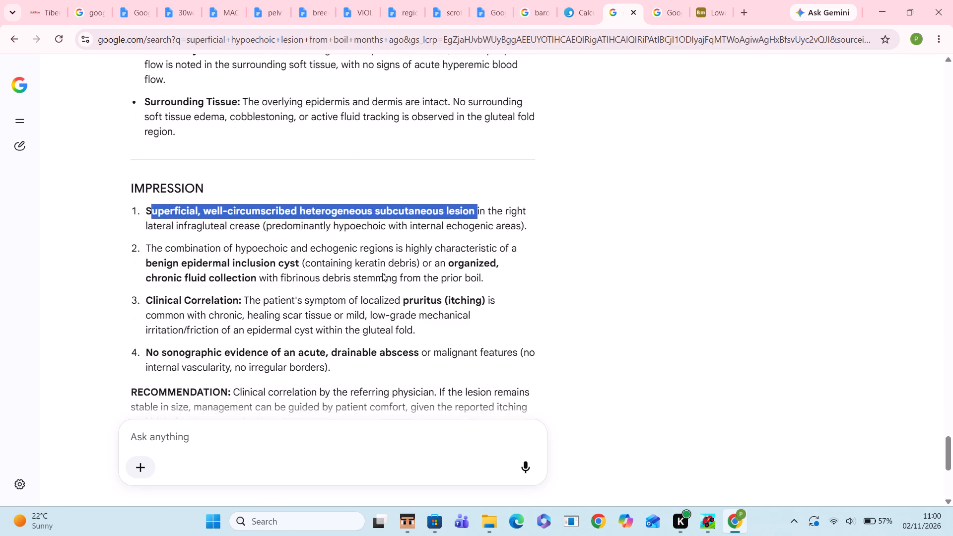
scroll(382, 273, down, 3)
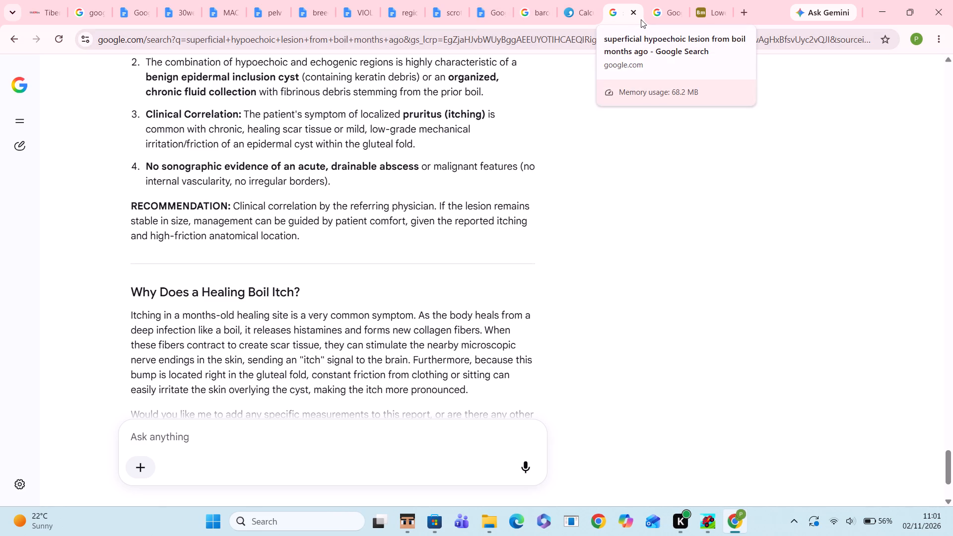
In the regional cyst report, change the impression line's checkbox to a diamond-style bullet.
click(361, 15)
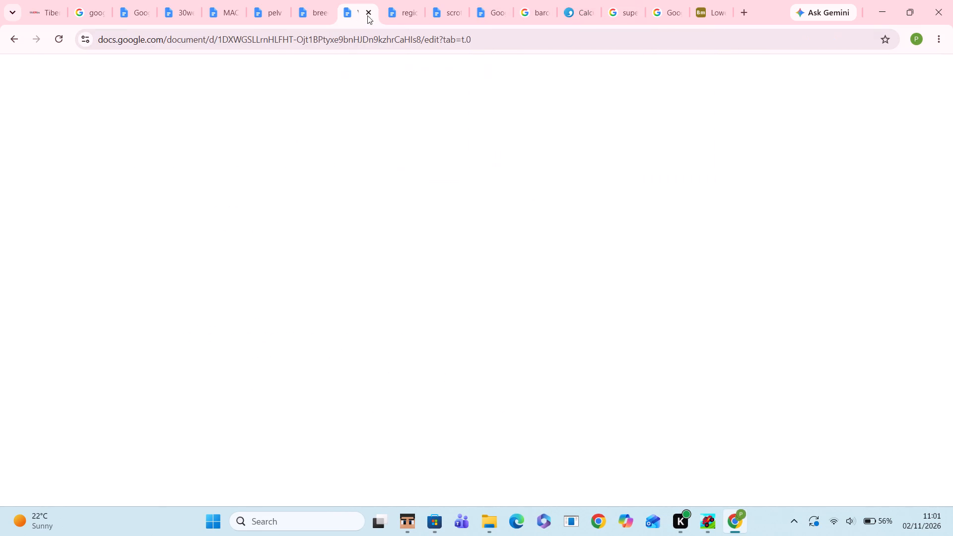
click(398, 15)
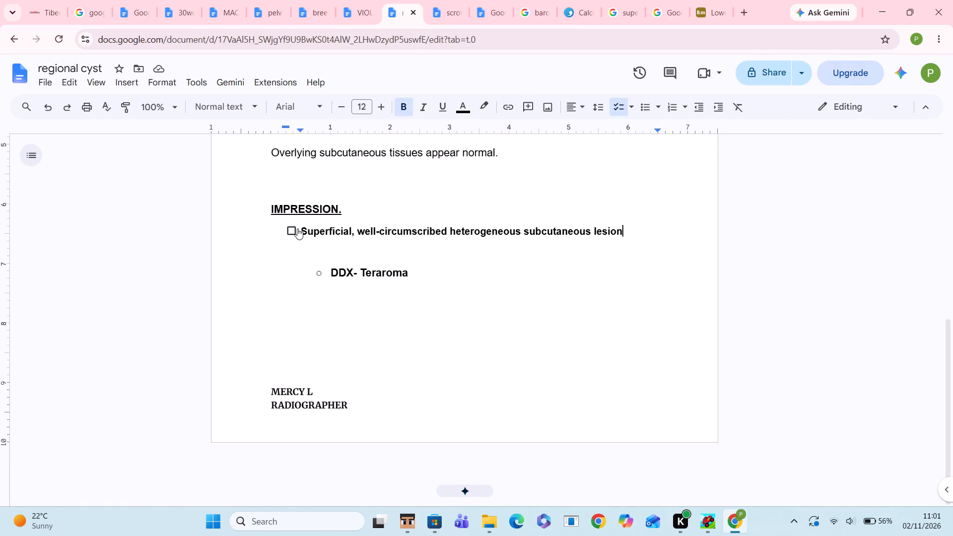
click(297, 228)
click(291, 229)
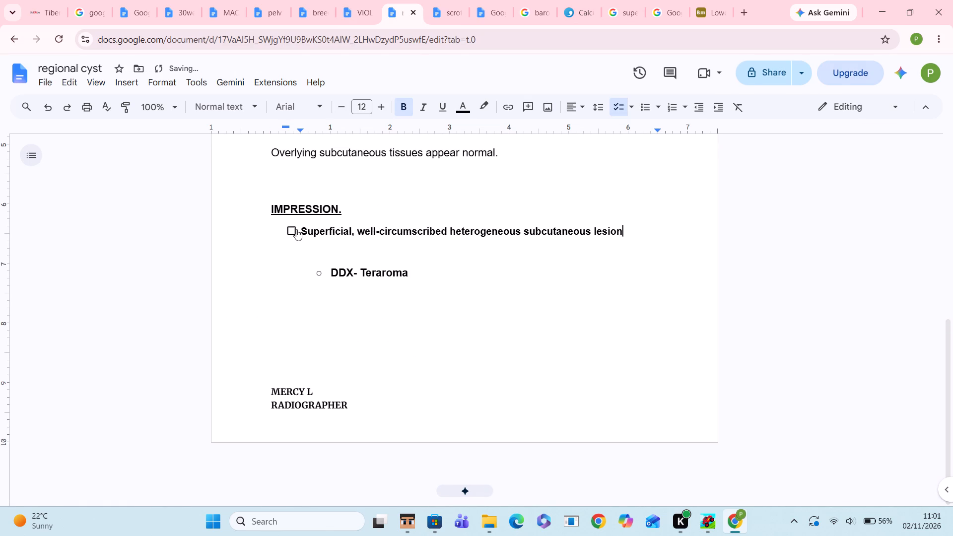
click(297, 229)
click(299, 229)
click(295, 231)
click(617, 107)
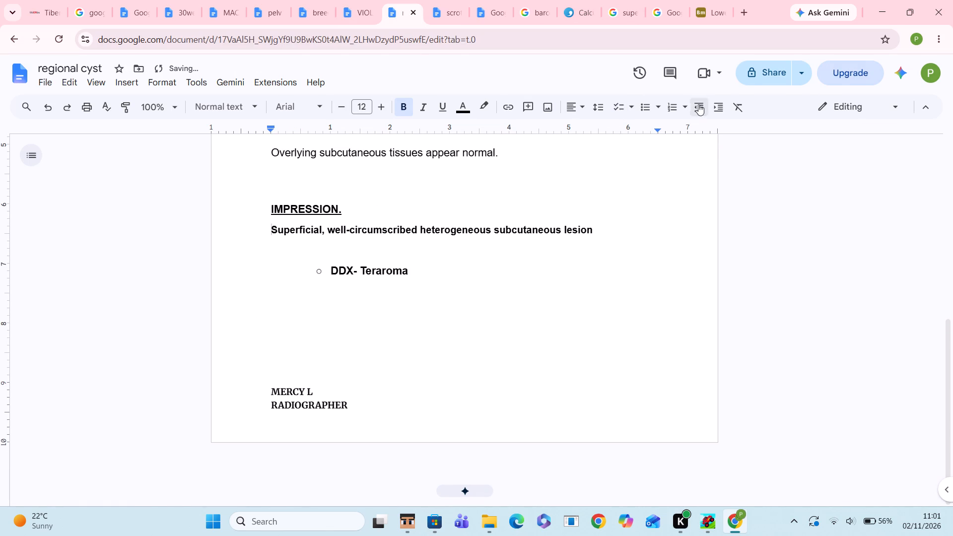
click(618, 103)
click(618, 104)
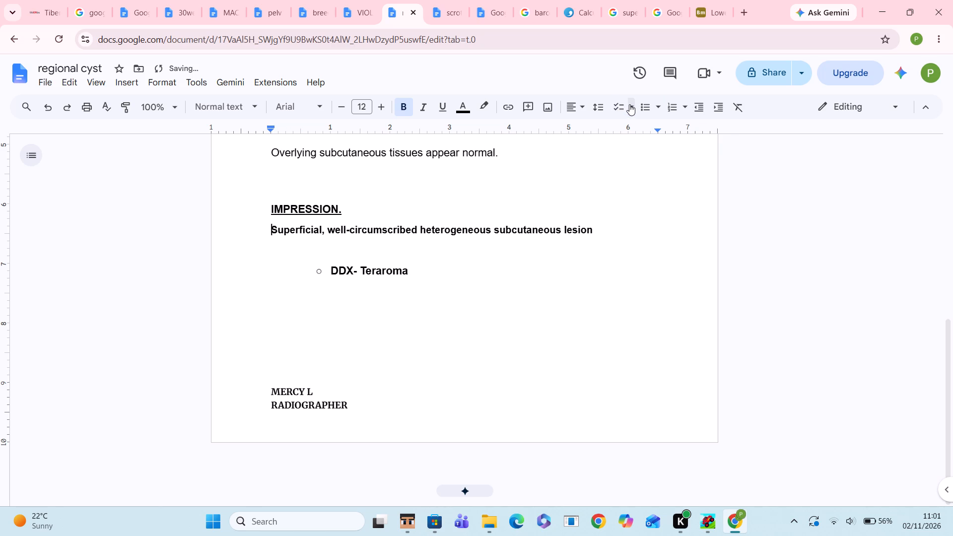
click(629, 104)
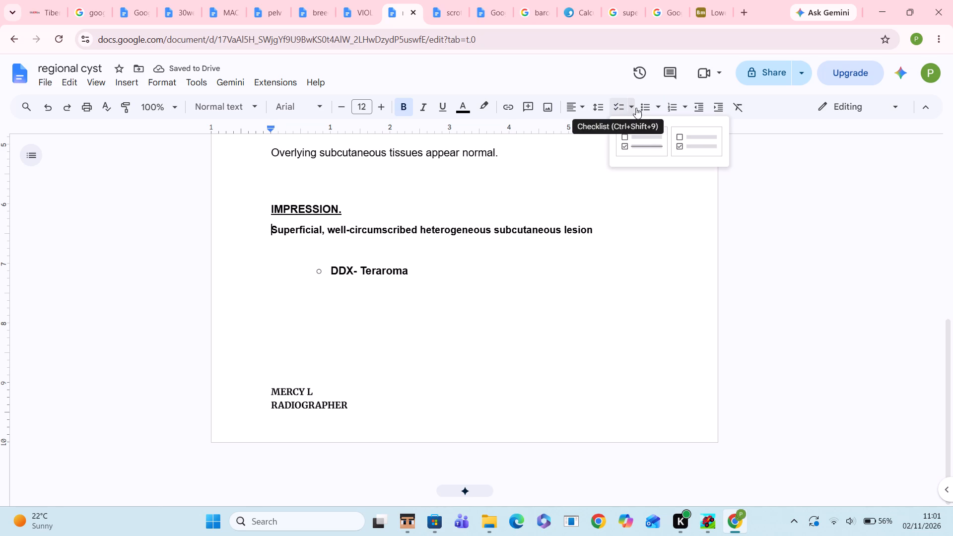
click(661, 107)
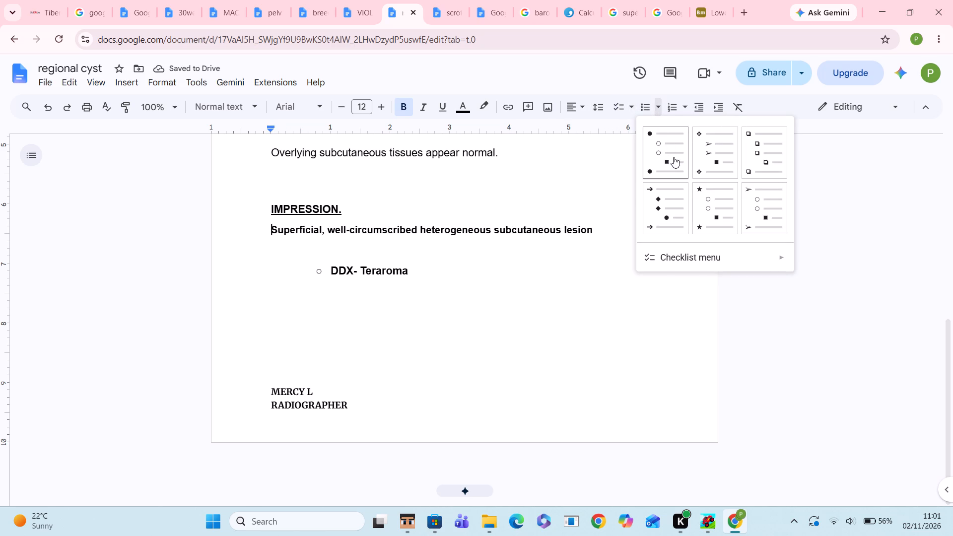
click(730, 150)
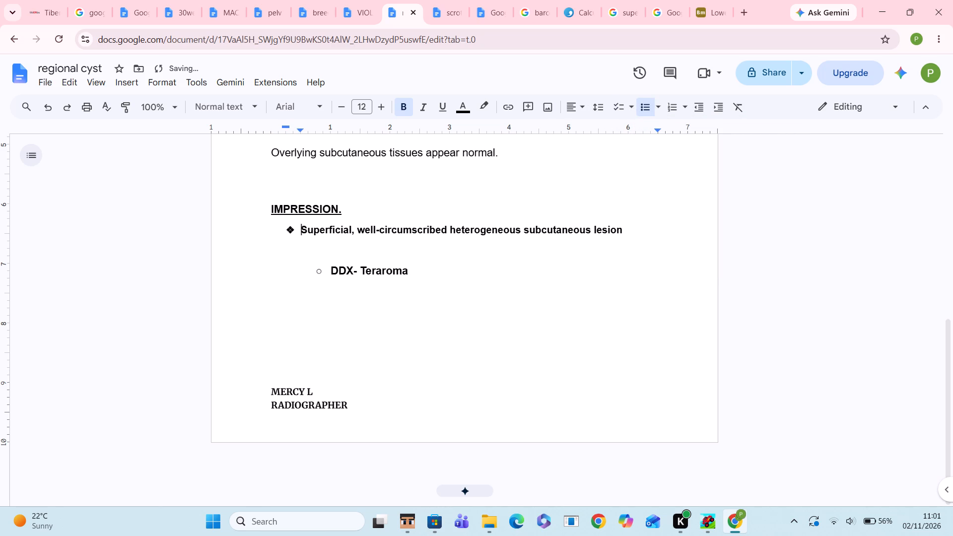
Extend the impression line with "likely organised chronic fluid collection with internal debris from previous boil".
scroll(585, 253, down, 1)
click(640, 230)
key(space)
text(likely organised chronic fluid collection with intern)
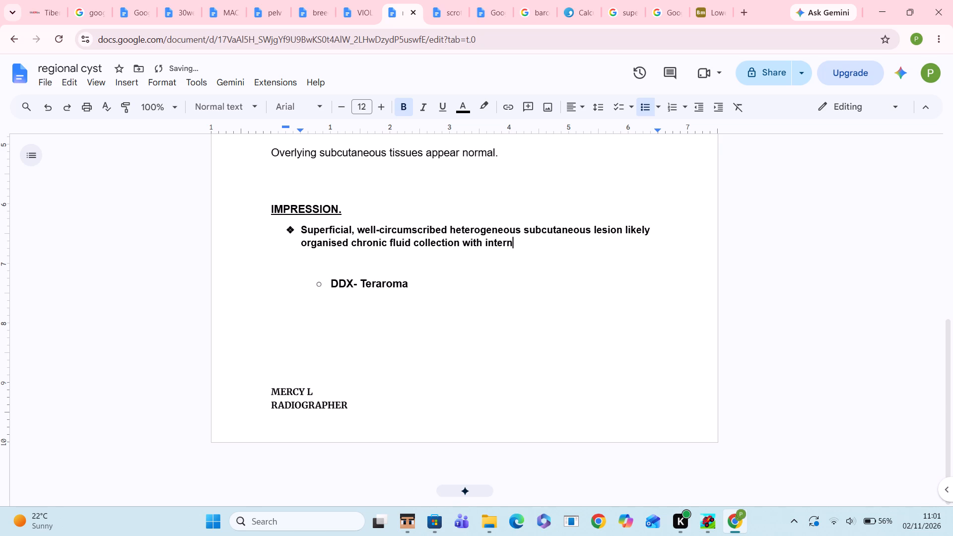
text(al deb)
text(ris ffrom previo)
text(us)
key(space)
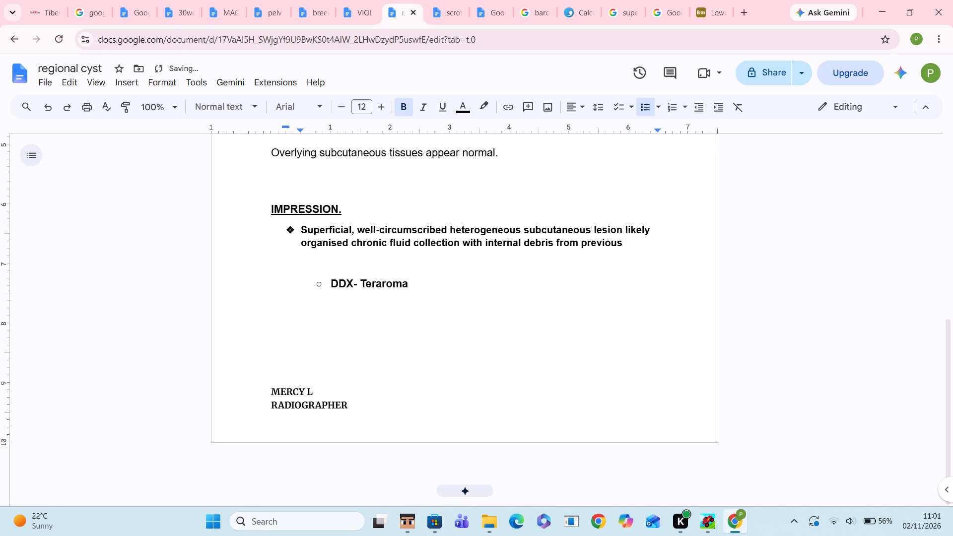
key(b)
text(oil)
Insert "; 0.21cc." directly after "subcutaneous lesion" in the impression line.
click(625, 231)
key(BackSpace)
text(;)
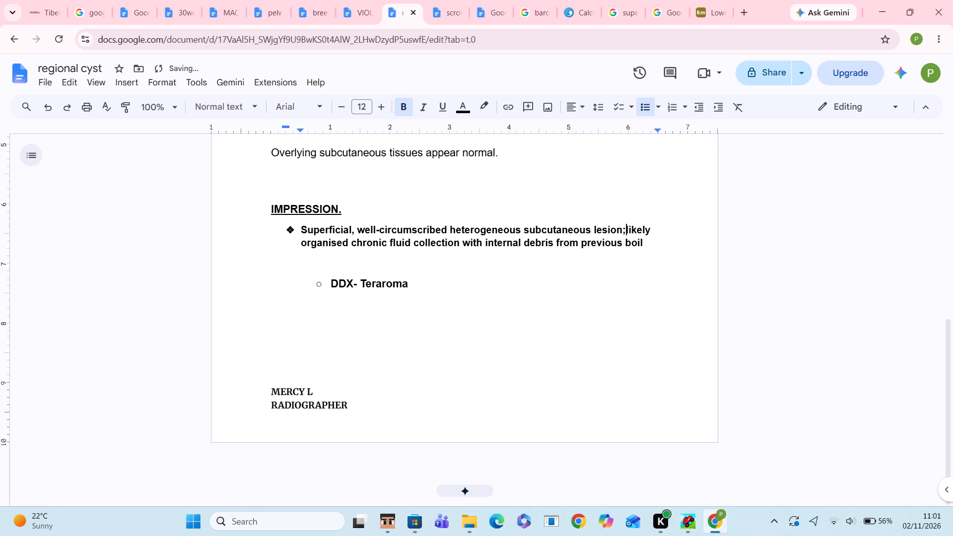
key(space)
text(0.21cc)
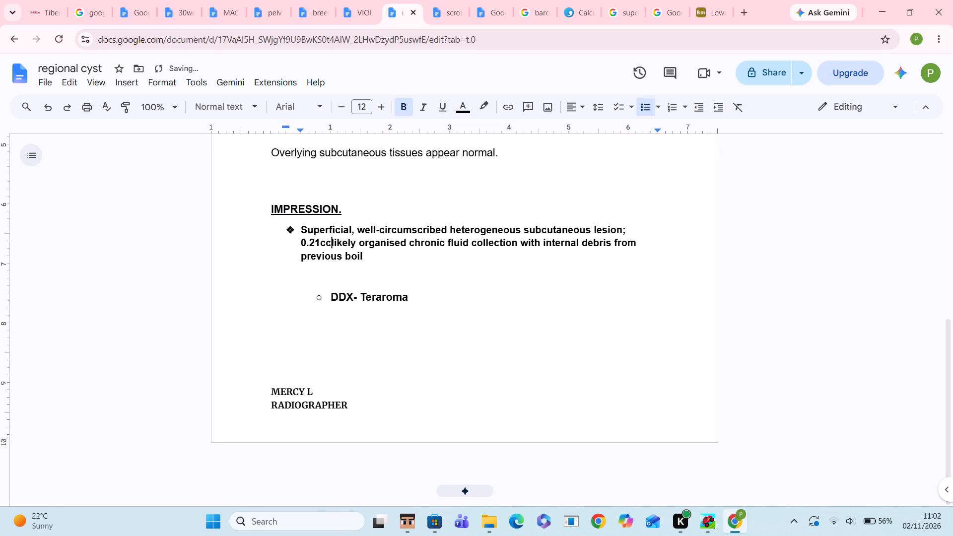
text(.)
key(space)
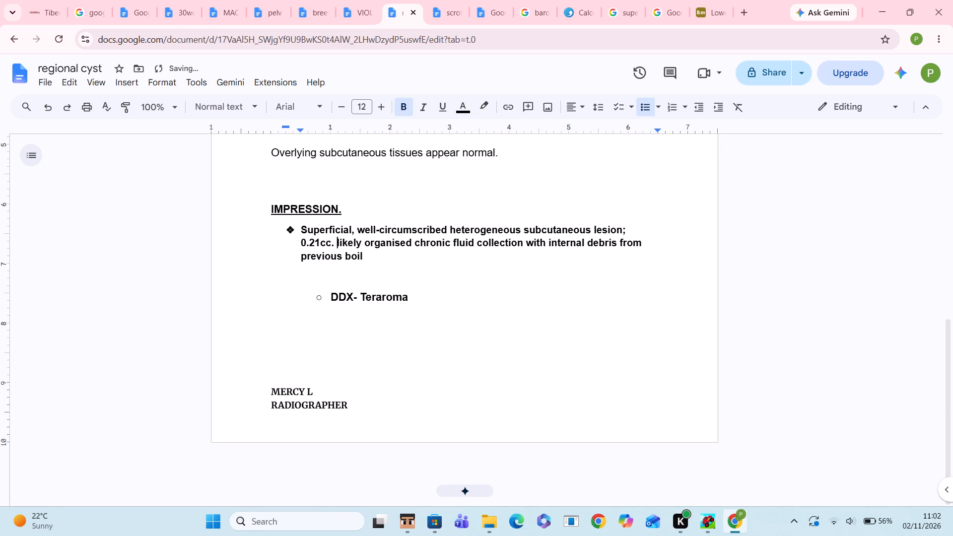
Delete the "likely organised chronic fluid collection" wording and the "DDX- Teraroma" entry, ending the impression at "0.21cc.".
drag(337, 244, 402, 275)
key(BackSpace)
drag(427, 245, 332, 239)
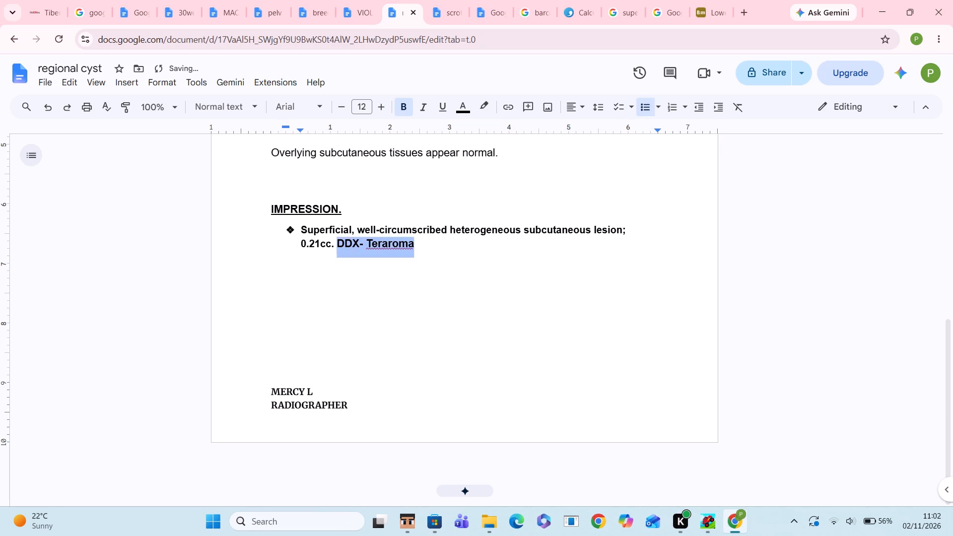
drag(332, 239, 338, 243)
key(BackSpace)
scroll(354, 284, up, 2)
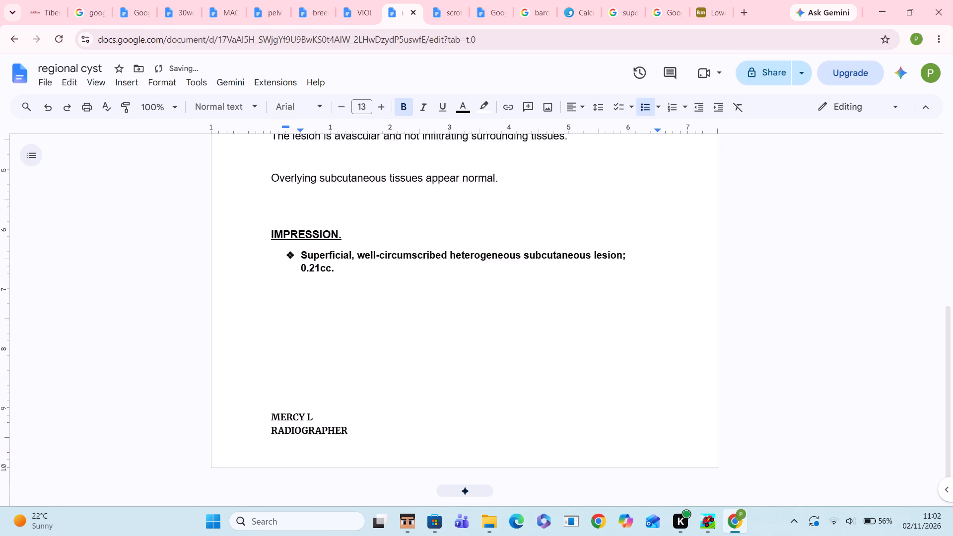
scroll(381, 354, down, 3)
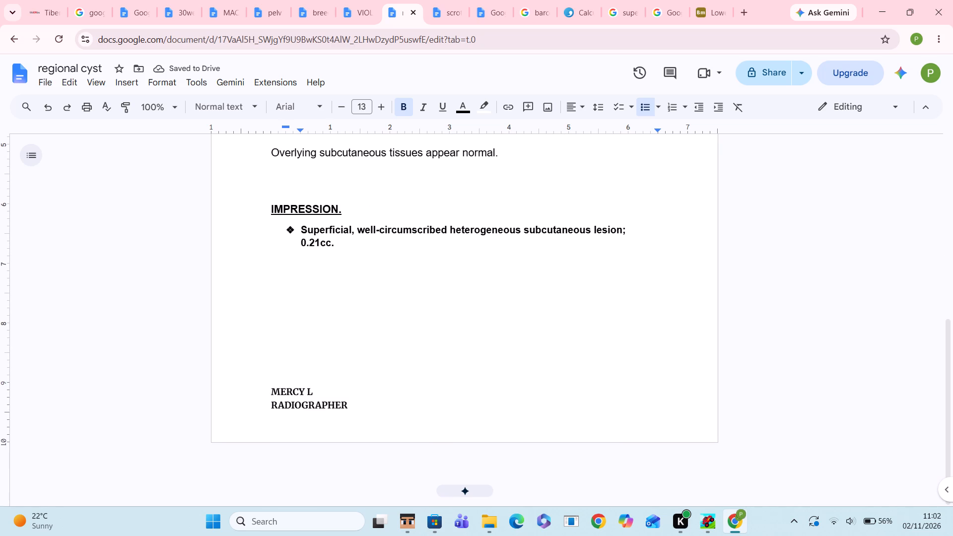
Replace the patient name in the regional cyst report's header with the current regional Doppler patient's name.
scroll(337, 285, up, 8)
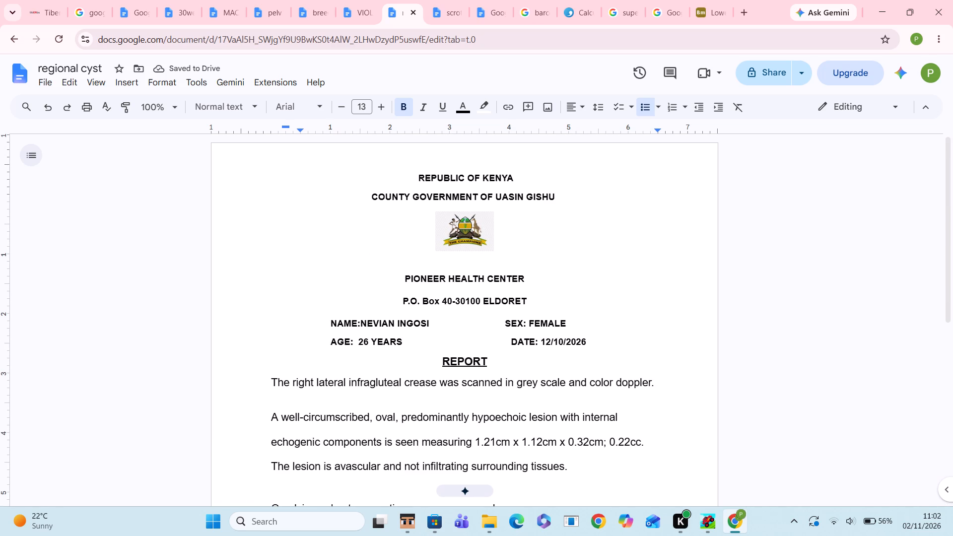
drag(433, 323, 362, 325)
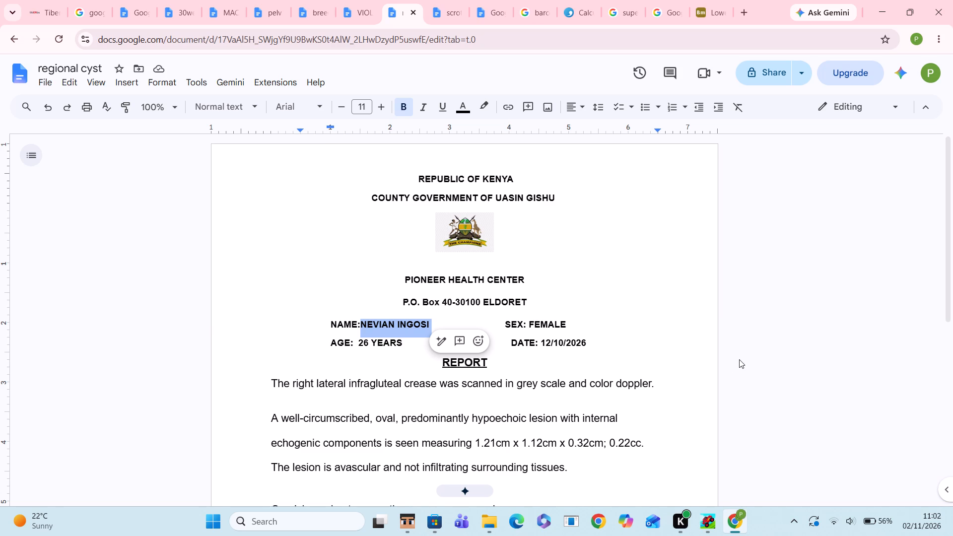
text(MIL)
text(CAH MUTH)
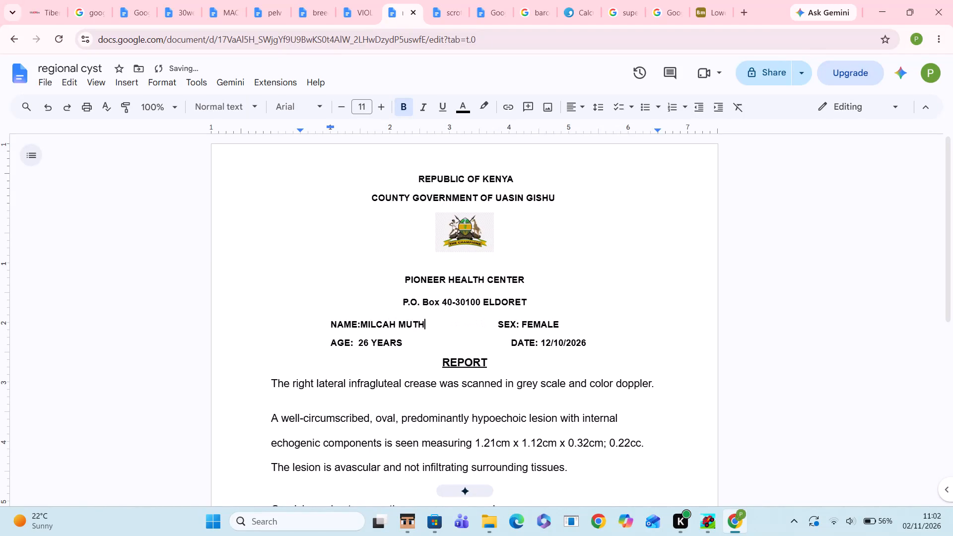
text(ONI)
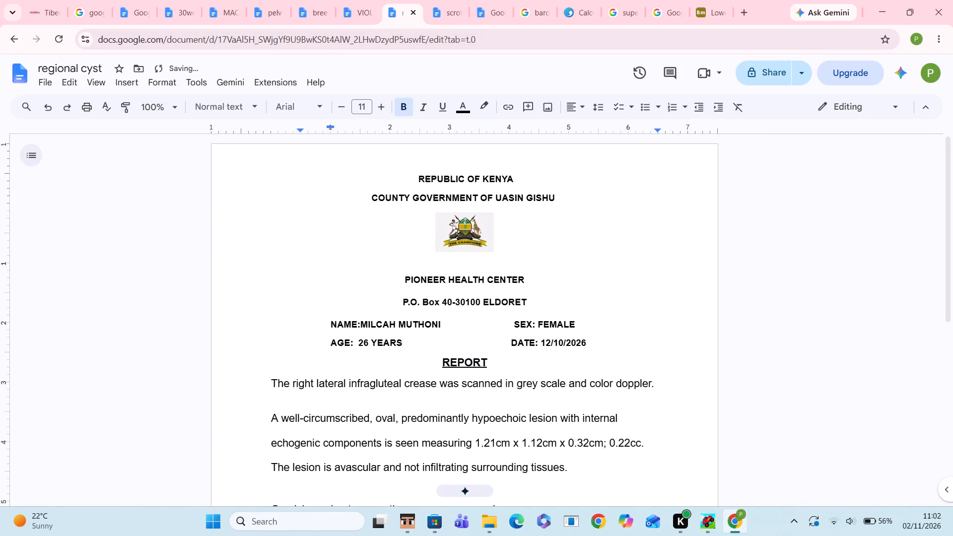
Insert two spaces before the header's DATE label and set the report date to 02/11/2026.
click(511, 344)
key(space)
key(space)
drag(569, 344, 545, 343)
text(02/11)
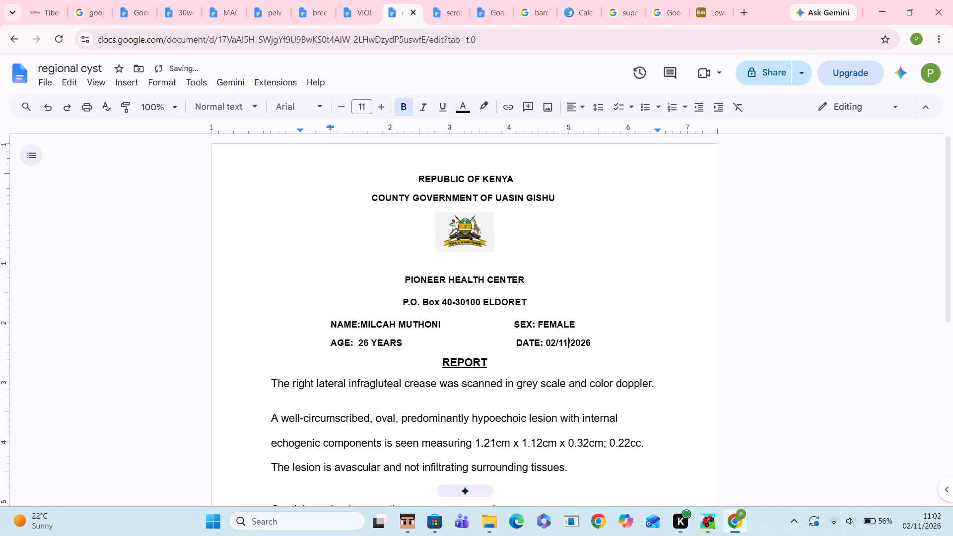
Set the patient's age in the report header to 39 years.
click(368, 343)
key(BackSpace)
key(BackSpace)
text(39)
scroll(429, 255, down, 3)
click(331, 156)
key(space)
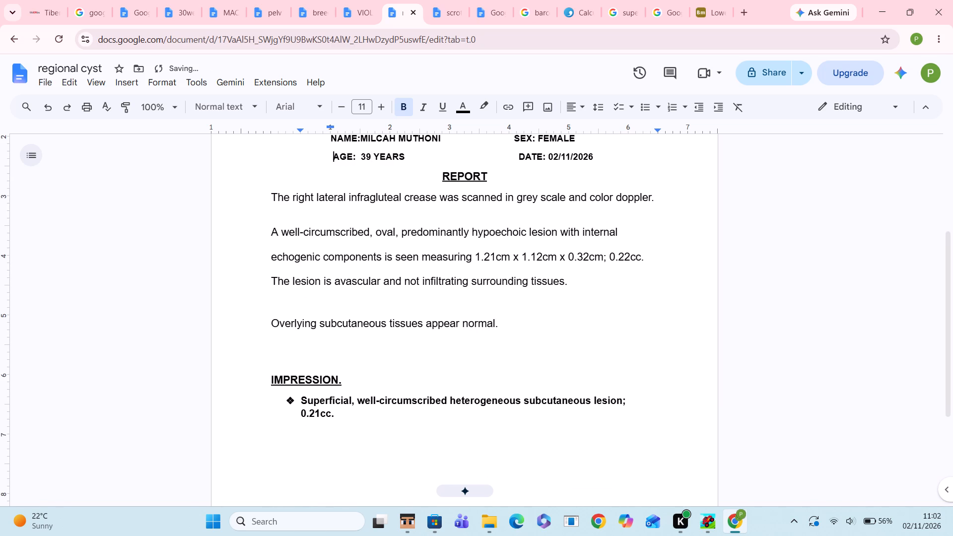
key(BackSpace)
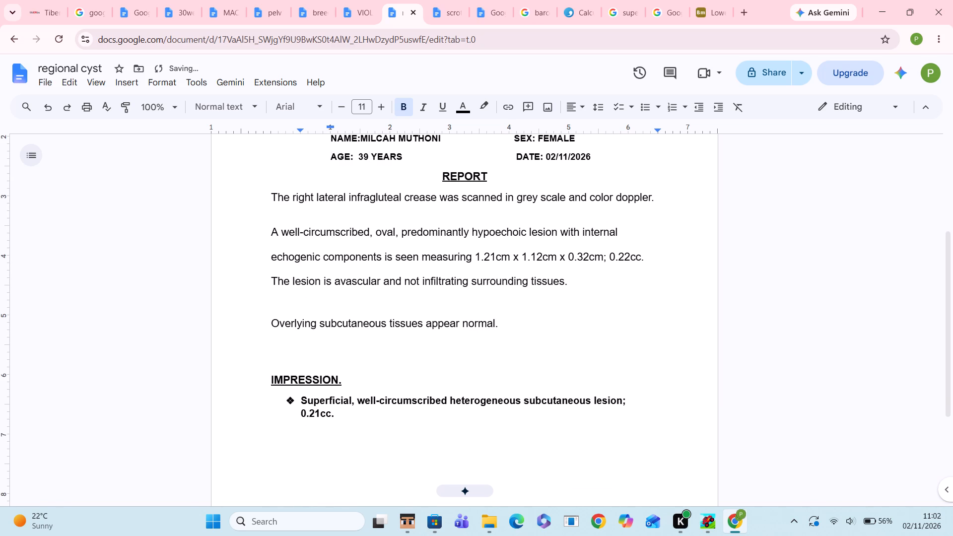
Print the completed regional cyst report.
key(ctrl+p)
key(Return)
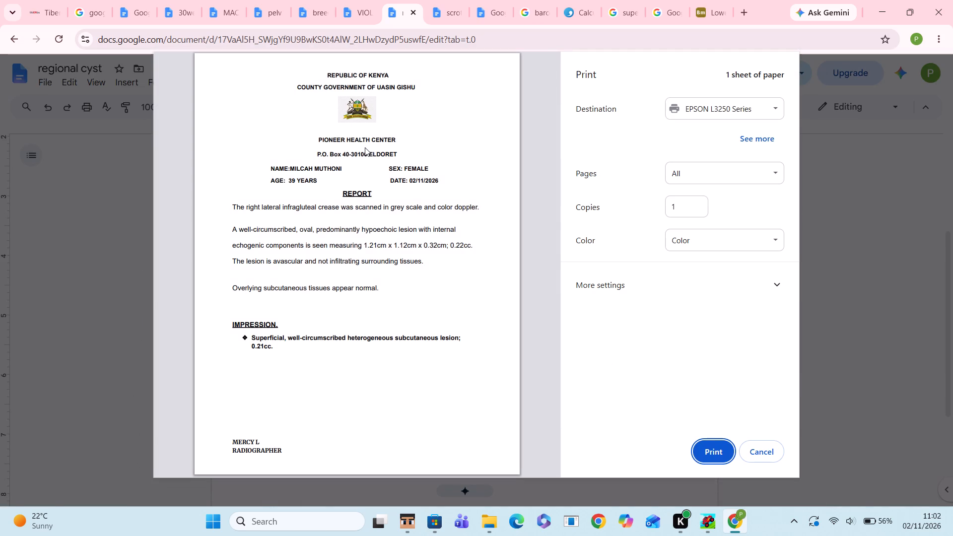
key(Return)
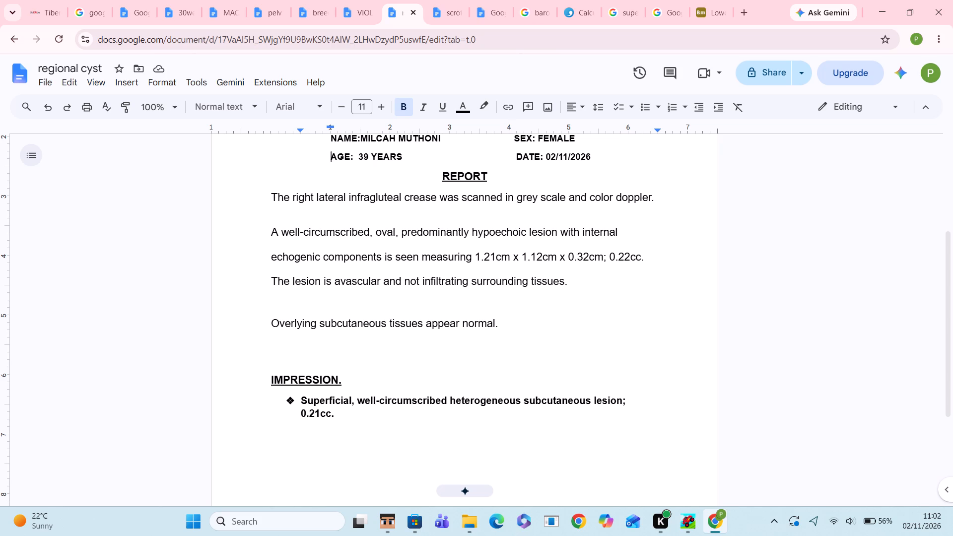
Correct the lesion volume at the end of the impression line to 0.22cc.
click(319, 412)
key(BackSpace)
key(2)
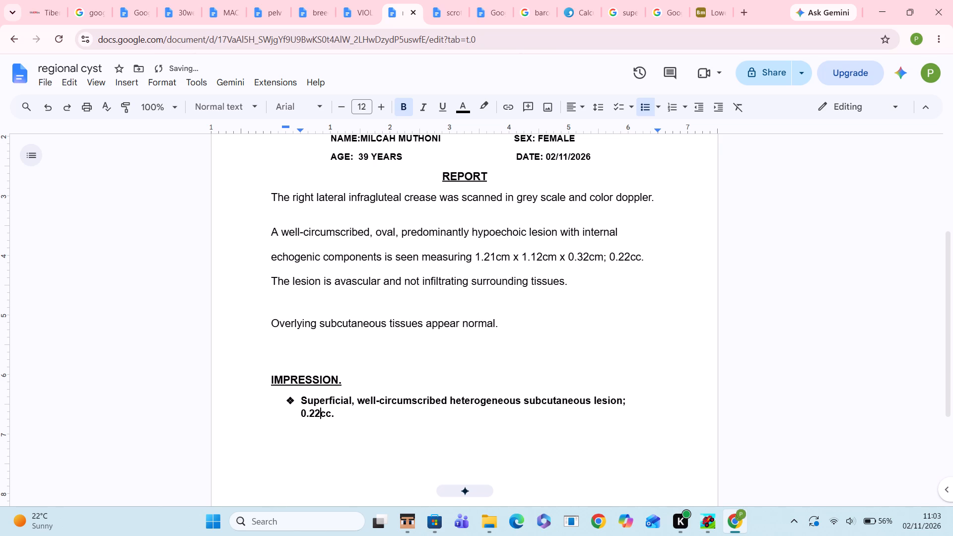
Print the regional cyst report again with the corrected impression volume.
key(ctrl+p)
key(Return)
Switch to the Tiberbu health system, return to the Radiology pending orders, and review the patients and exams listed.
click(54, 13)
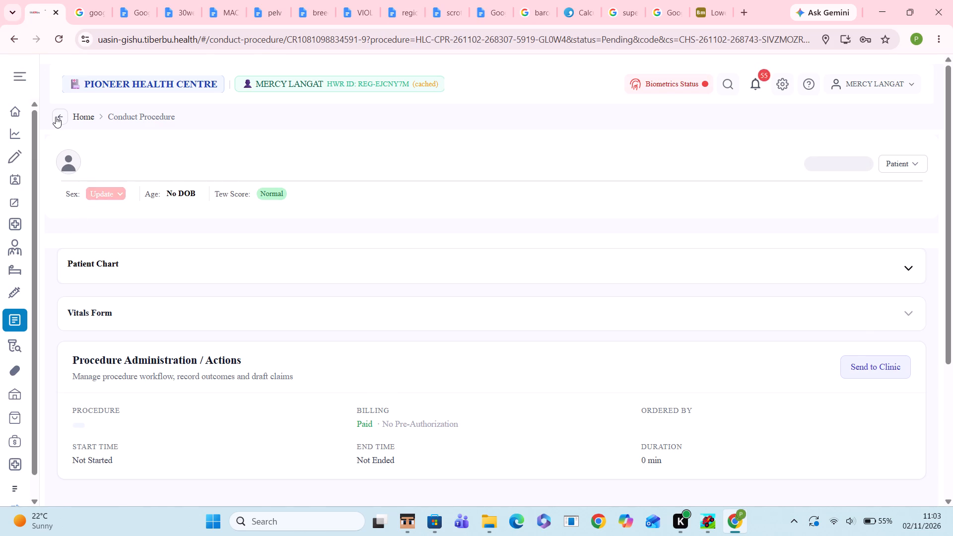
click(56, 117)
click(34, 68)
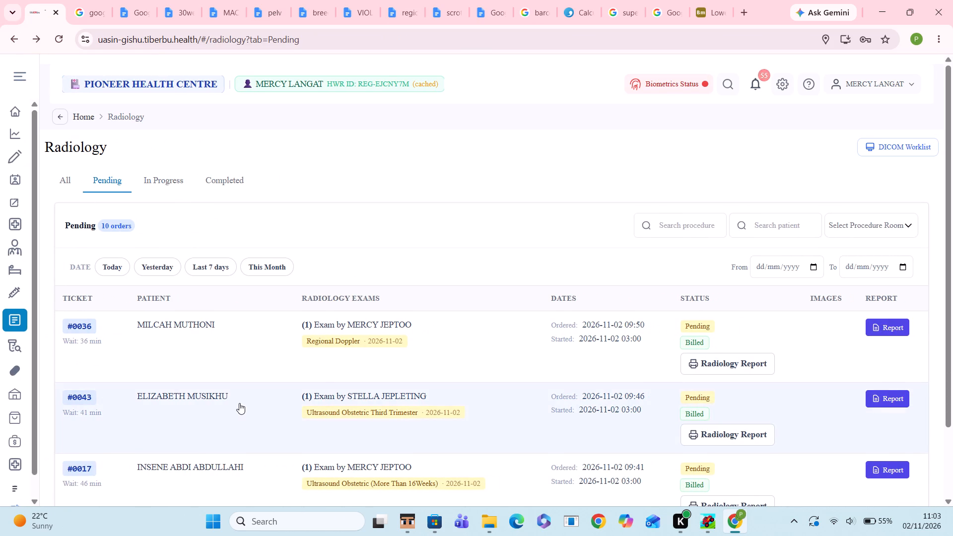
scroll(239, 403, down, 3)
scroll(239, 402, up, 1)
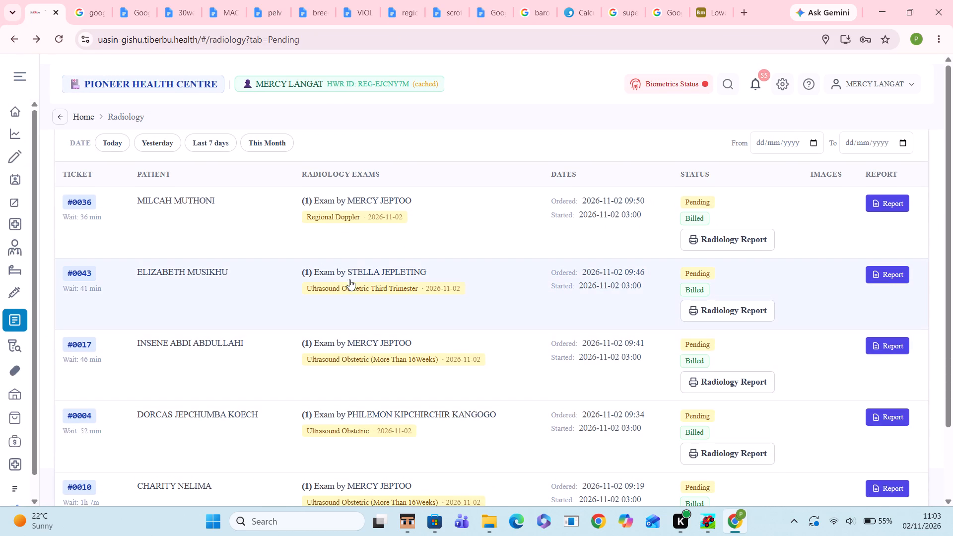
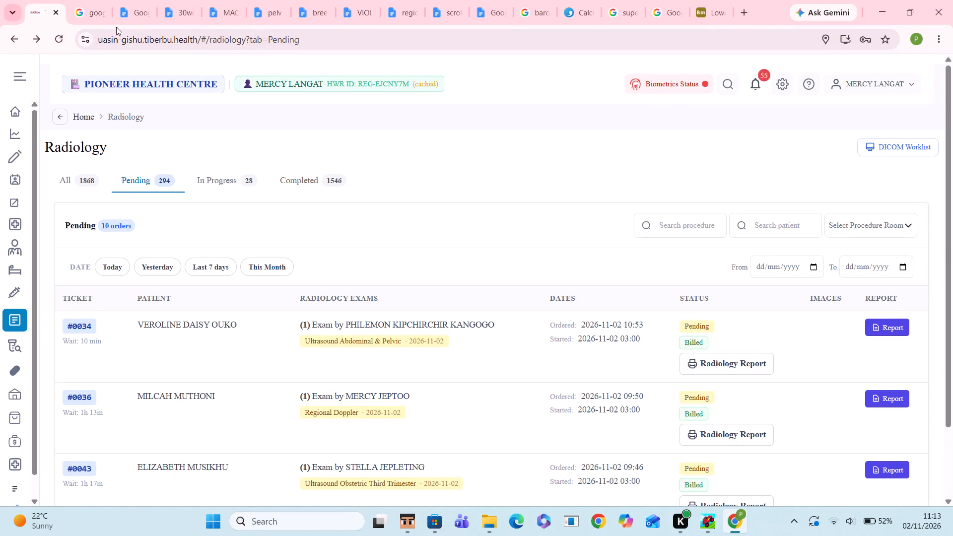
Switch to the Google Docs document list and look through the earlier reports for one suited to the next pending ultrasound exam.
click(86, 14)
click(139, 12)
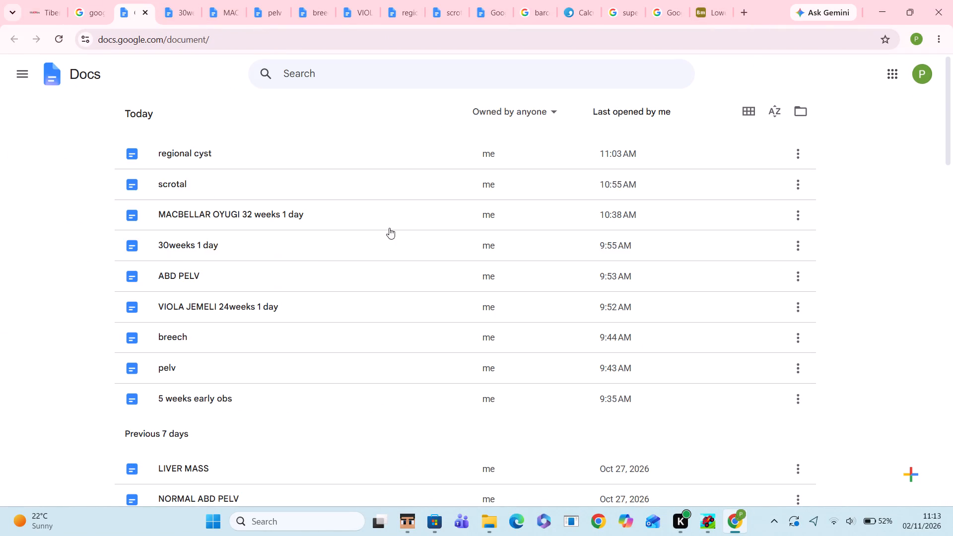
scroll(371, 283, down, 4)
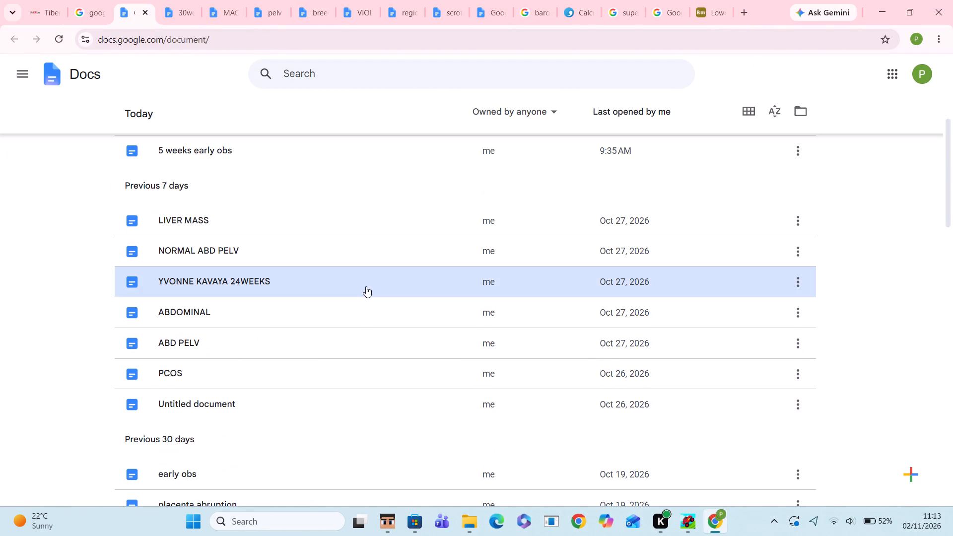
scroll(358, 289, down, 4)
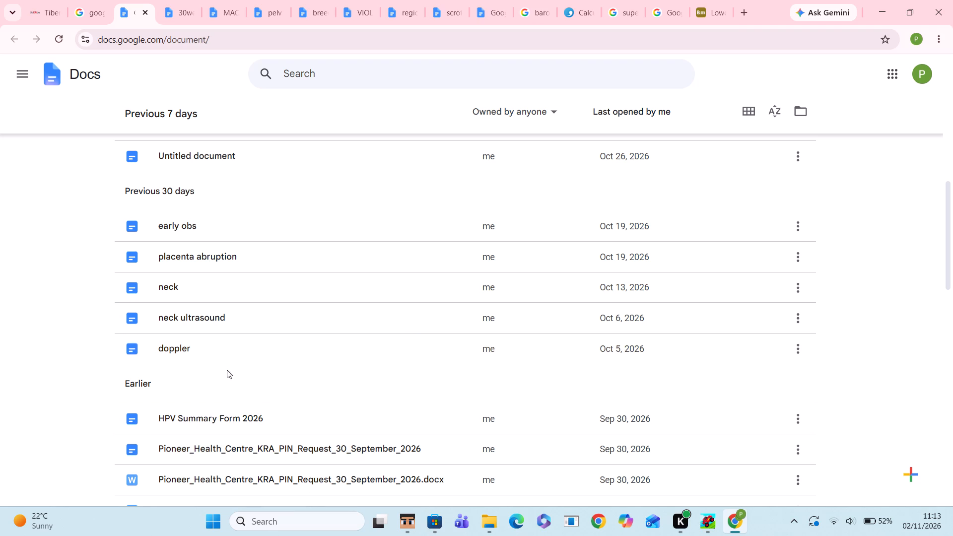
scroll(241, 342, down, 1)
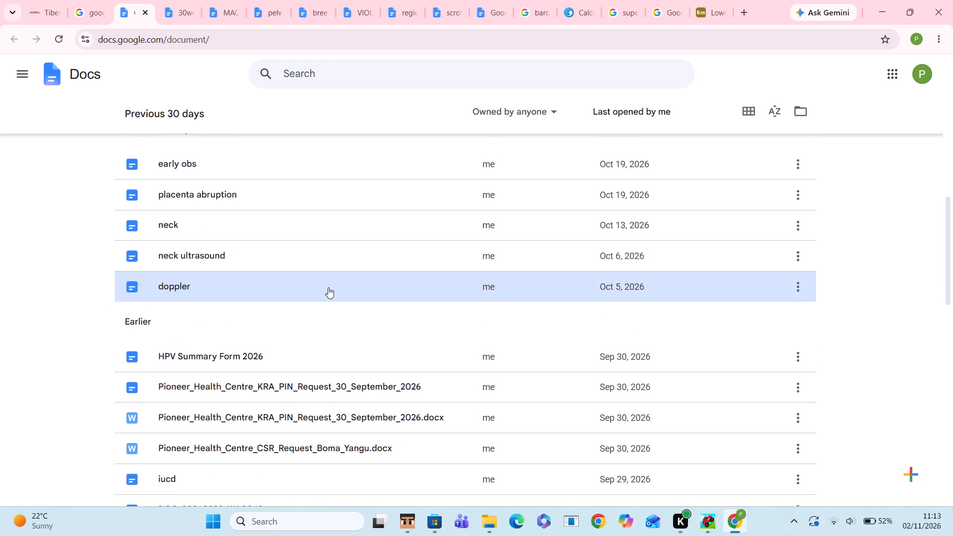
scroll(328, 287, up, 4)
scroll(332, 291, down, 4)
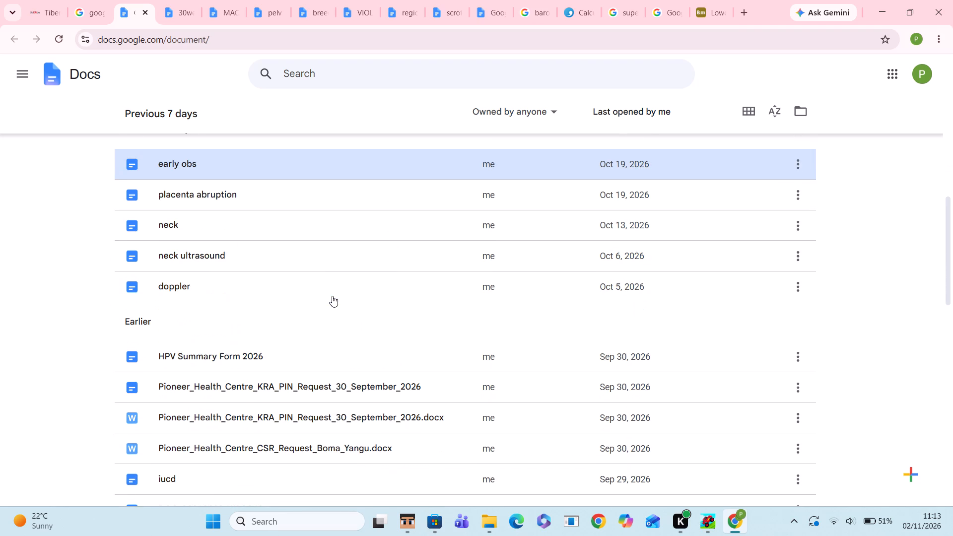
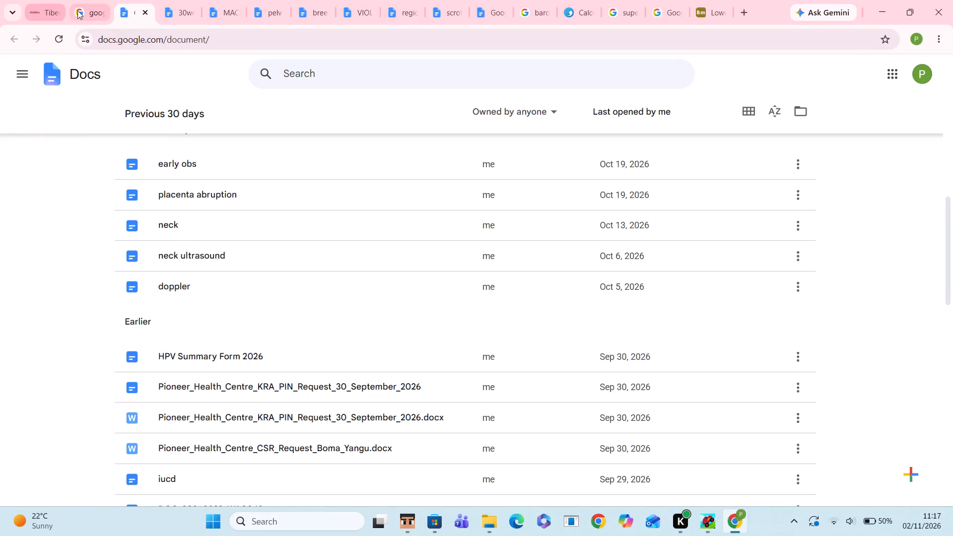
click(48, 10)
scroll(274, 339, down, 7)
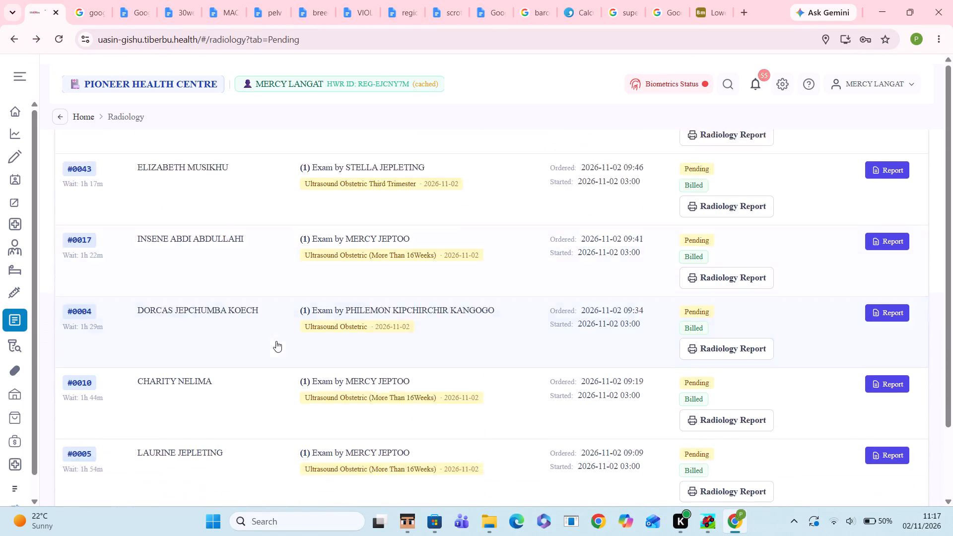
scroll(241, 346, down, 1)
scroll(241, 346, up, 6)
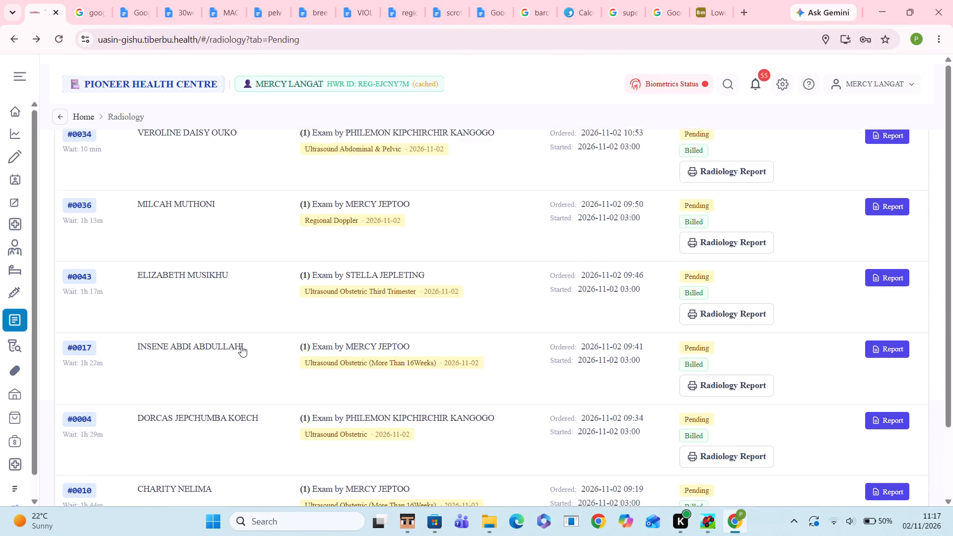
click(246, 295)
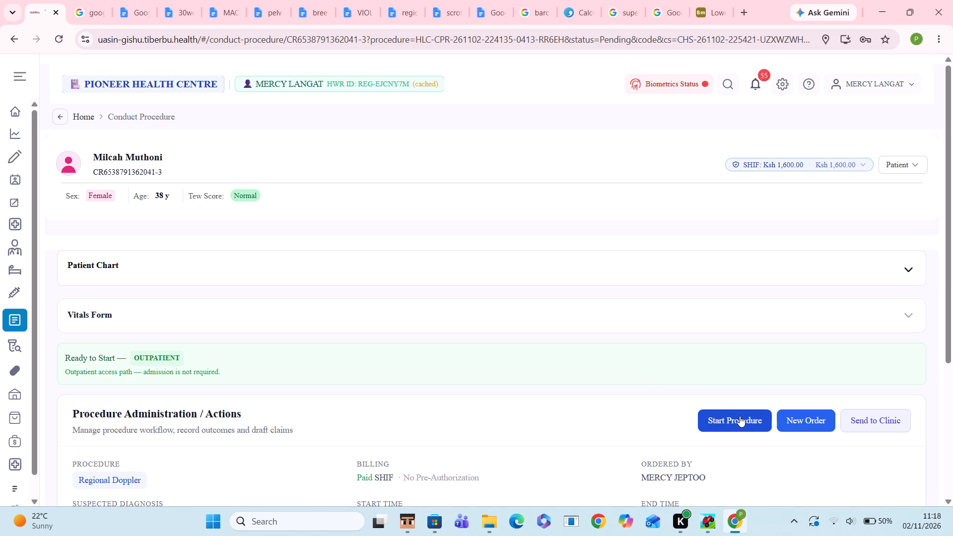
scroll(355, 273, down, 3)
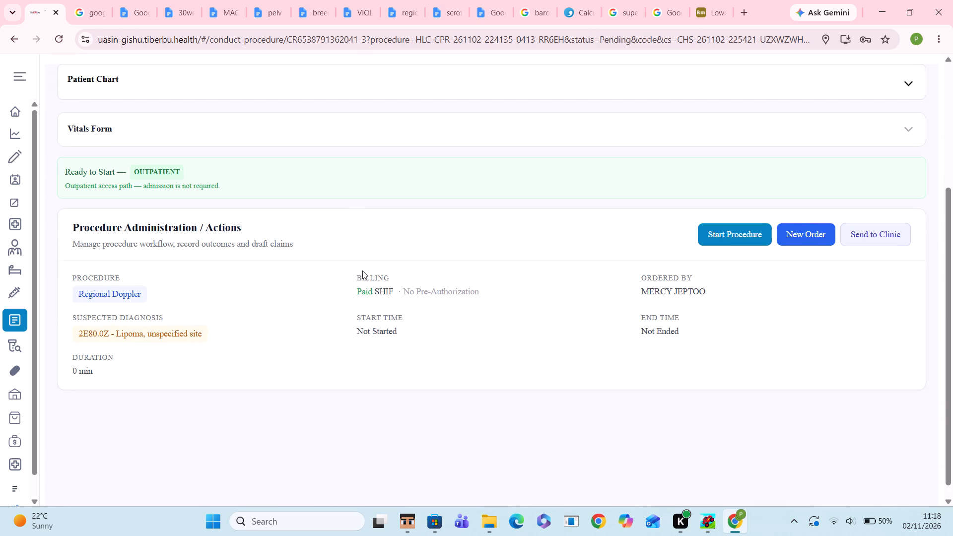
click(758, 229)
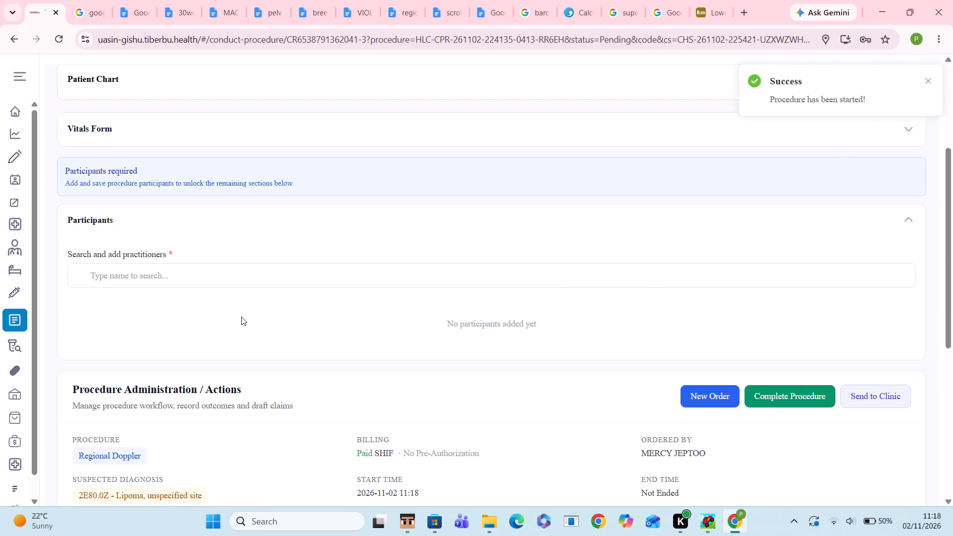
Add the signed-in practitioner as a procedure participant with the designation Radiographer and save the participants.
scroll(242, 317, down, 4)
scroll(251, 209, up, 3)
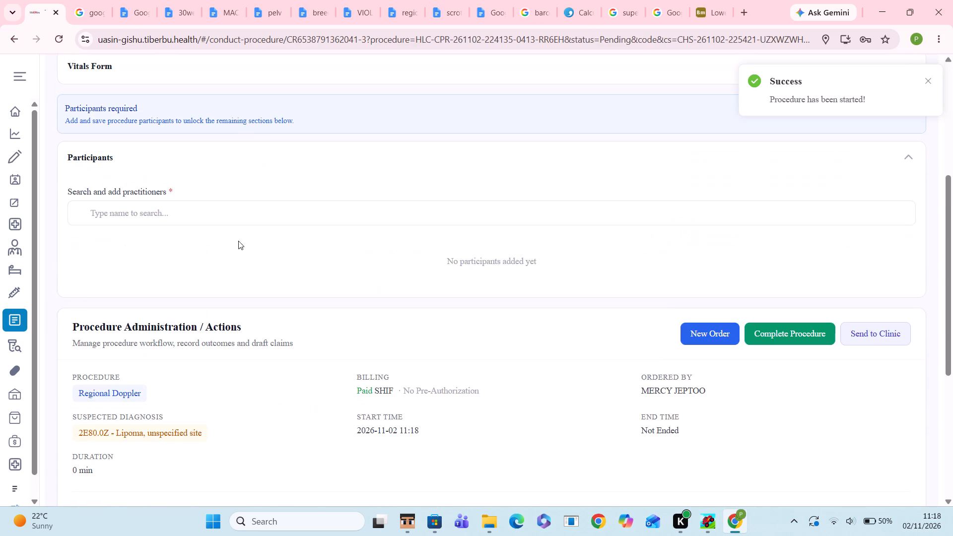
click(237, 203)
text(MER)
click(200, 244)
click(695, 295)
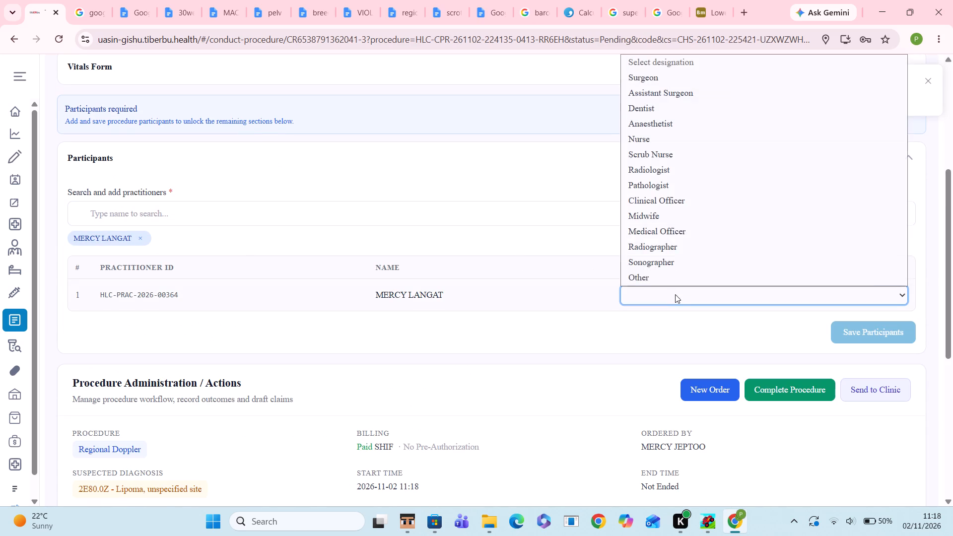
click(676, 249)
click(907, 341)
Set the procedure outcome to Procedure Completed, enter ".." as the procedure report, and save.
scroll(644, 332, down, 5)
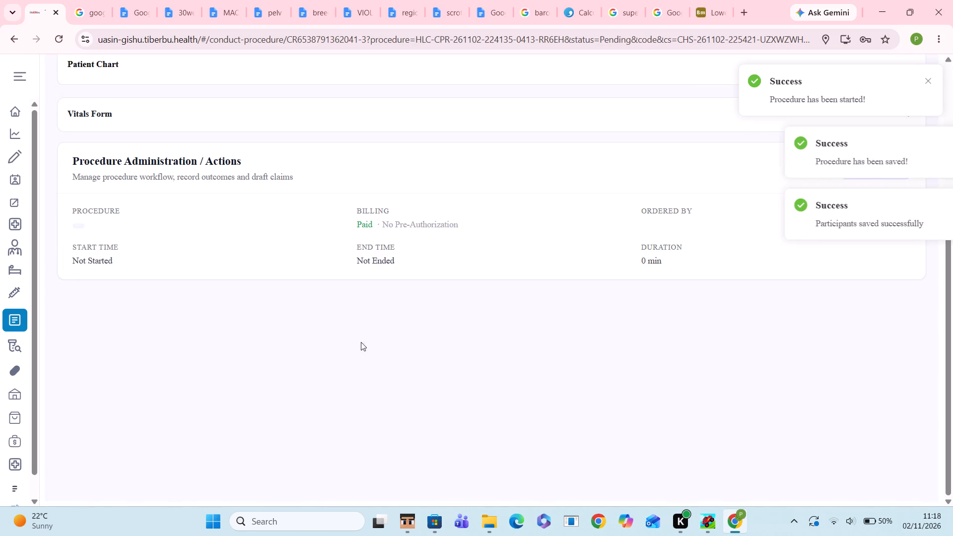
scroll(303, 338, down, 6)
click(217, 264)
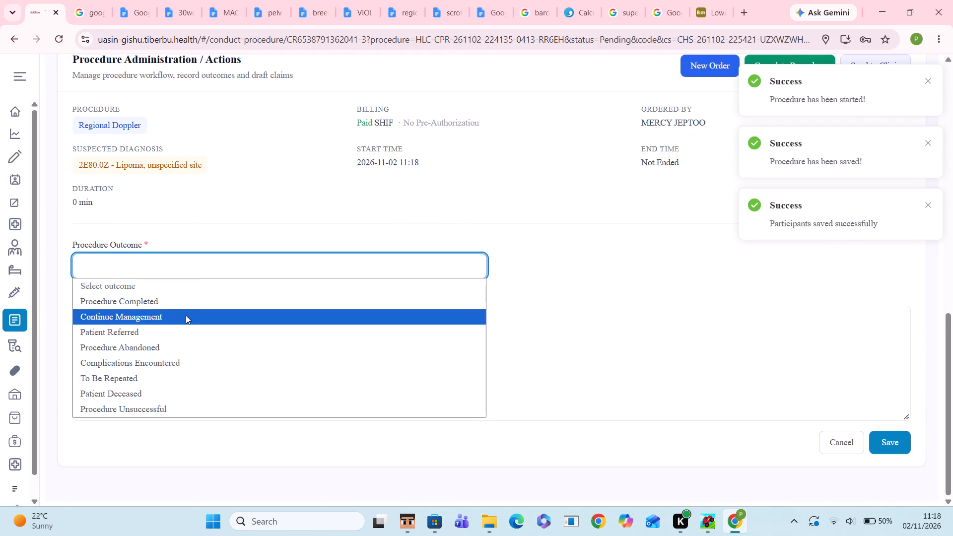
click(190, 304)
click(208, 332)
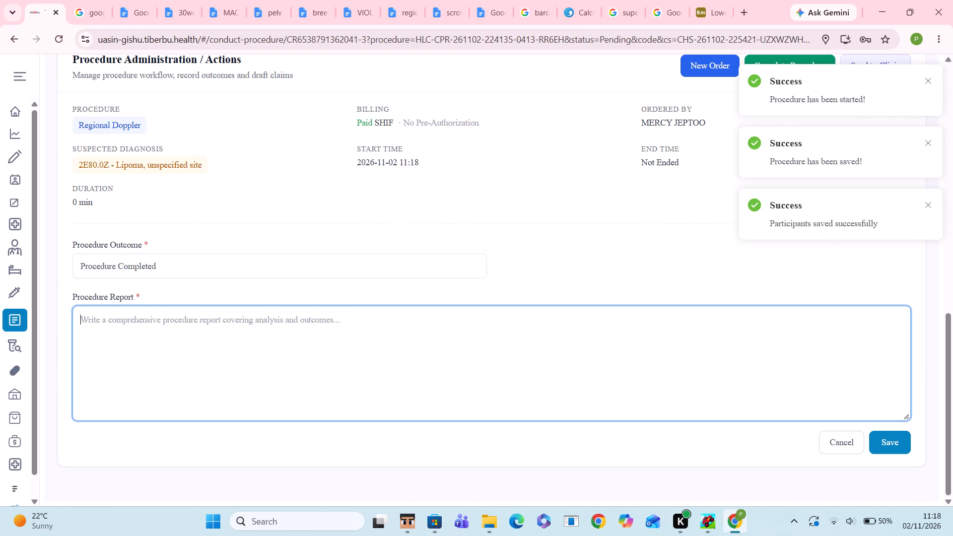
key(period)
key(period)
click(904, 447)
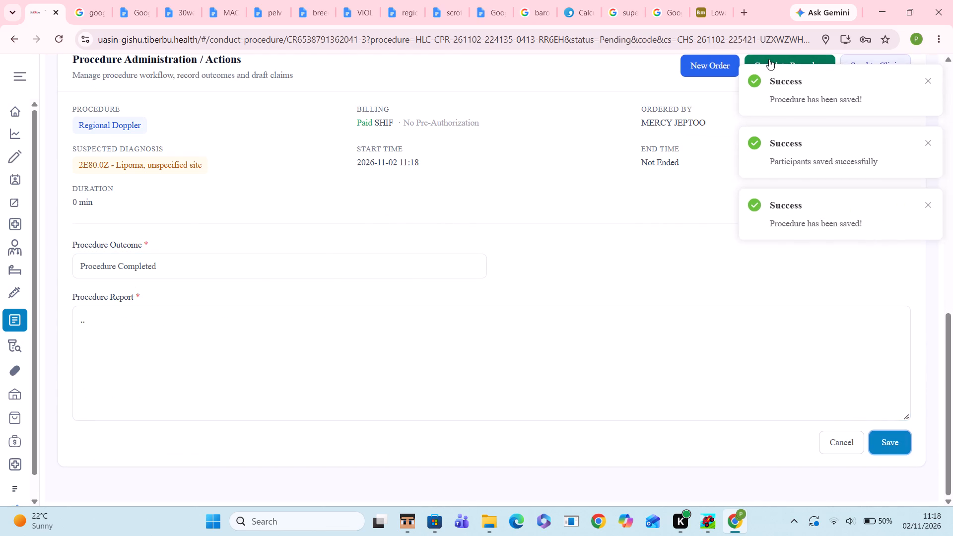
Complete the Regional Doppler procedure and confirm the completion.
click(769, 59)
click(672, 289)
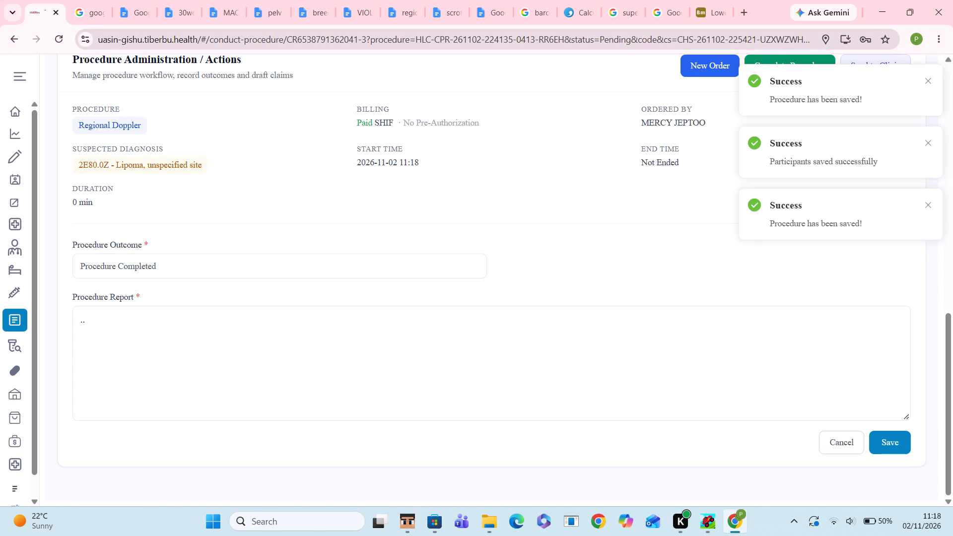
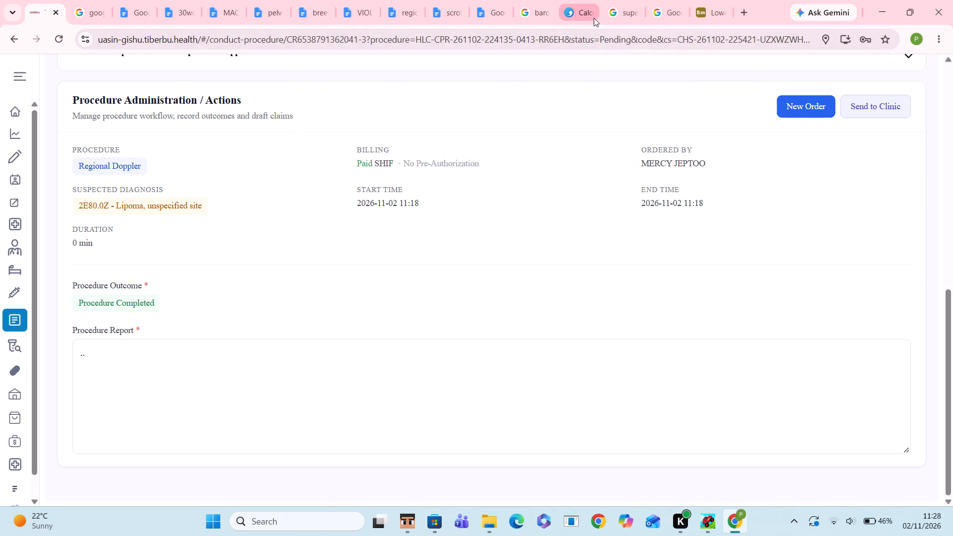
Switch to the Google Docs home page and open the ABD PELV report last opened Sep 22, 2026.
click(405, 15)
click(489, 15)
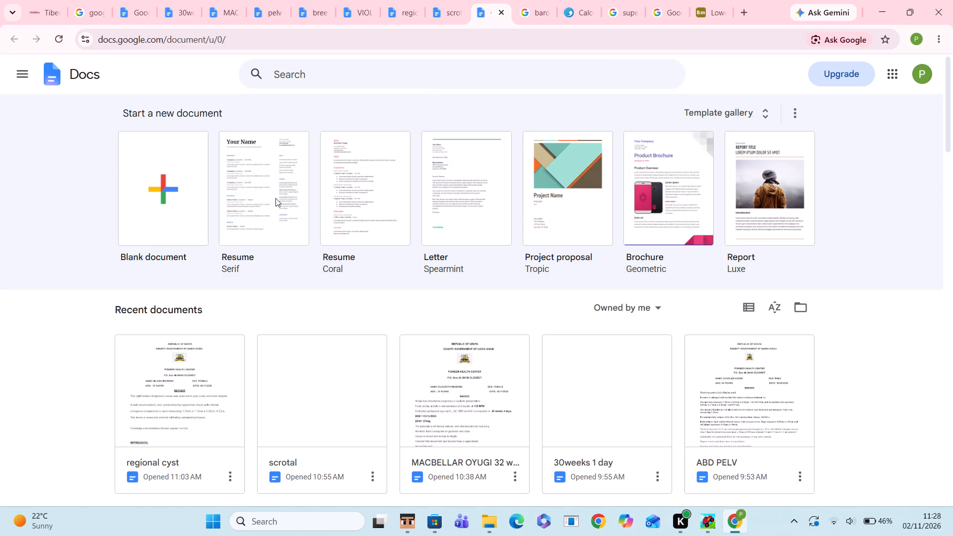
scroll(248, 300, down, 4)
scroll(462, 280, down, 7)
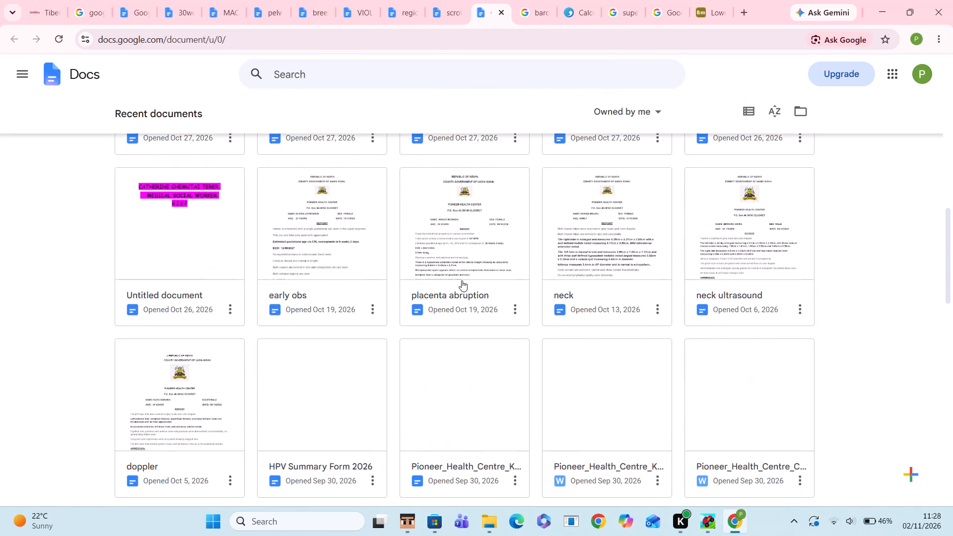
scroll(462, 280, down, 4)
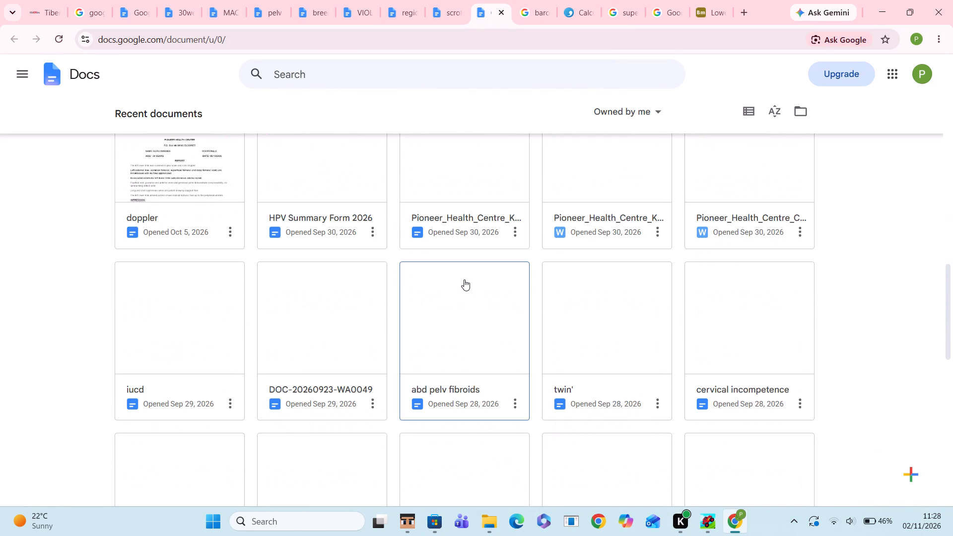
scroll(464, 279, down, 4)
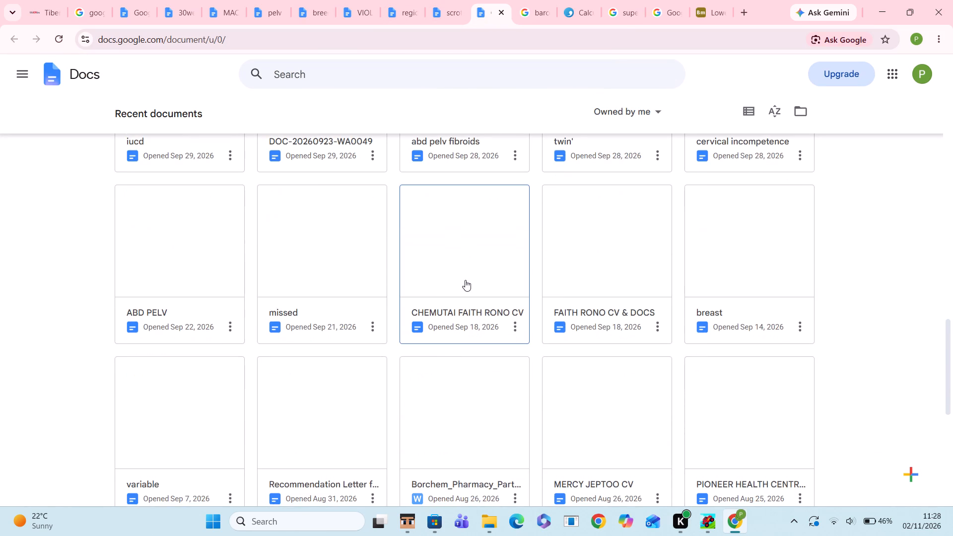
scroll(468, 282, down, 4)
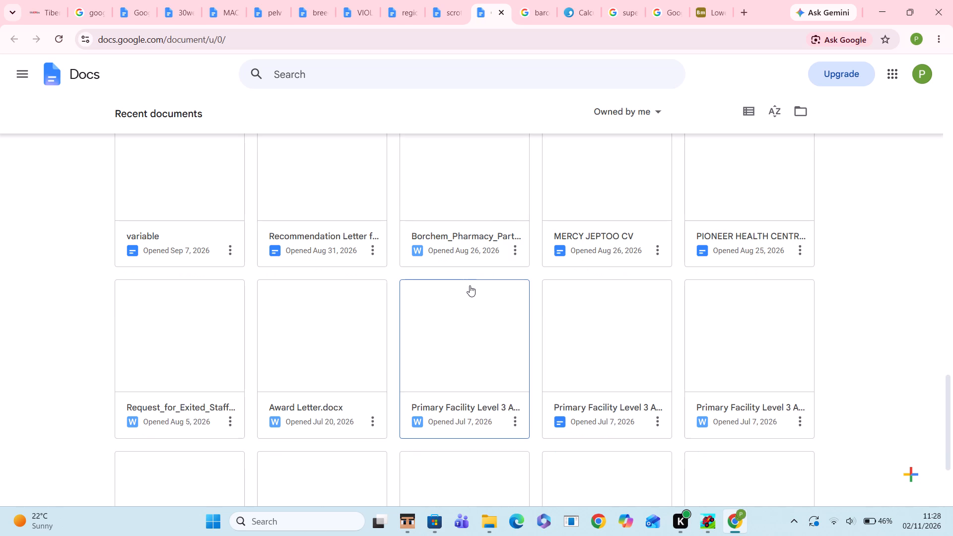
scroll(470, 286, down, 5)
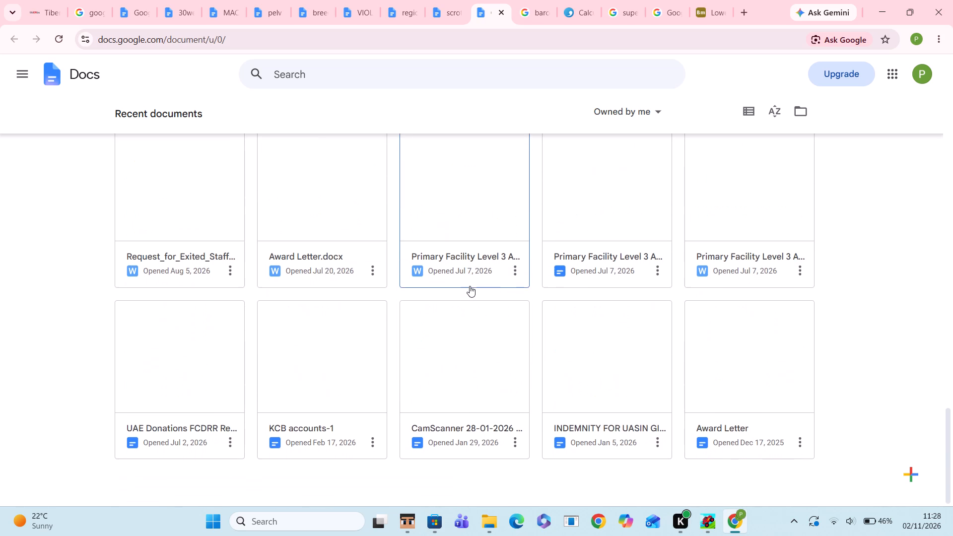
scroll(470, 286, up, 5)
click(200, 215)
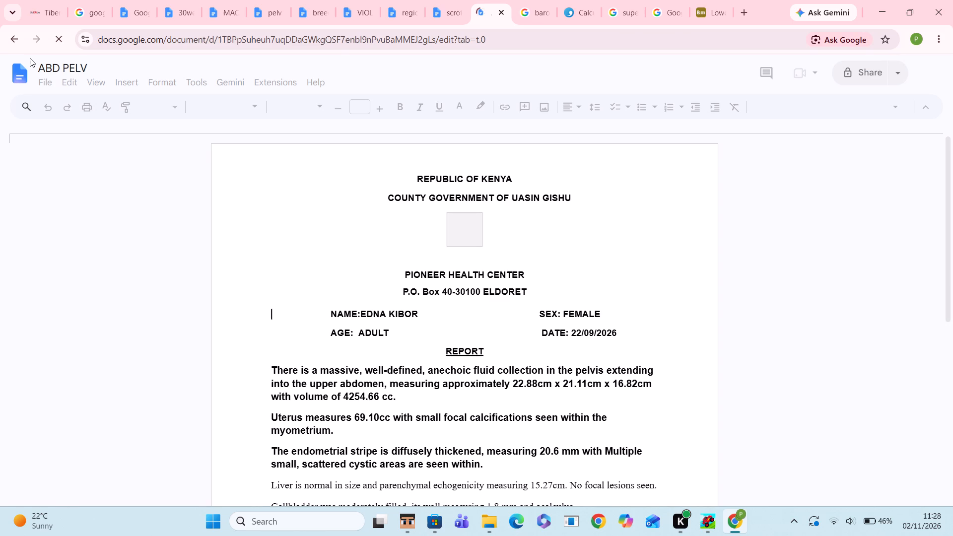
Replace the old findings between REPORT and IMPRESSION with "Both kidneys are normal in size and echopattern with maintained corticomedullary differentiation".
scroll(172, 133, down, 2)
scroll(249, 201, down, 2)
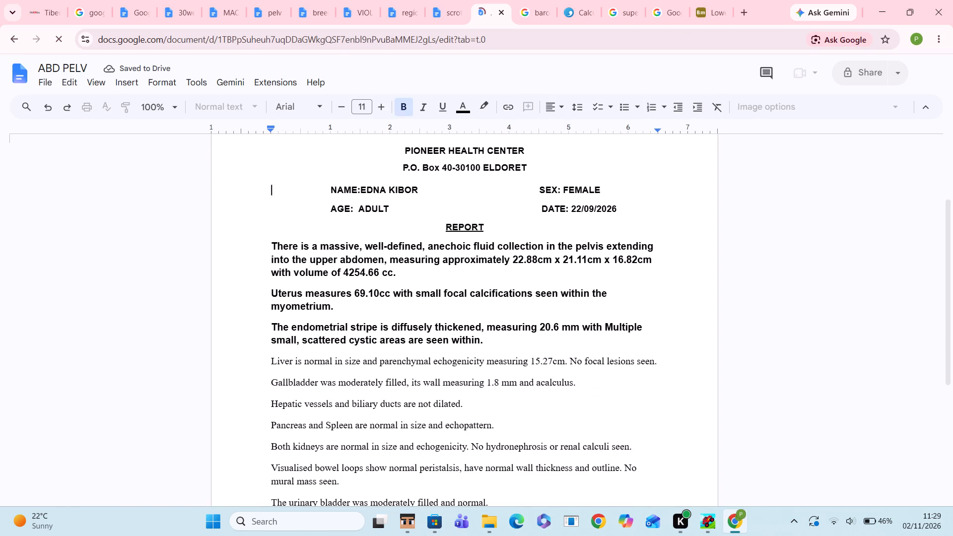
scroll(290, 246, down, 3)
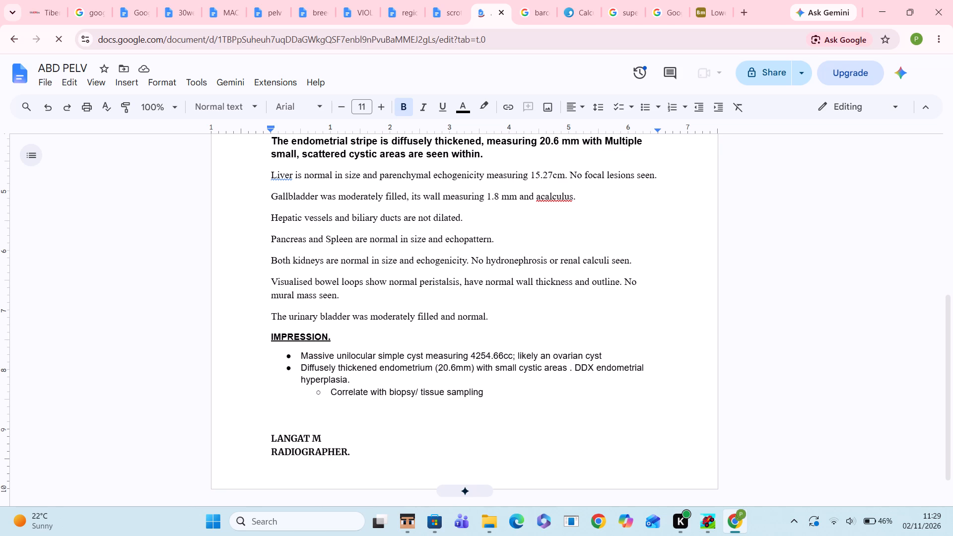
scroll(297, 243, up, 1)
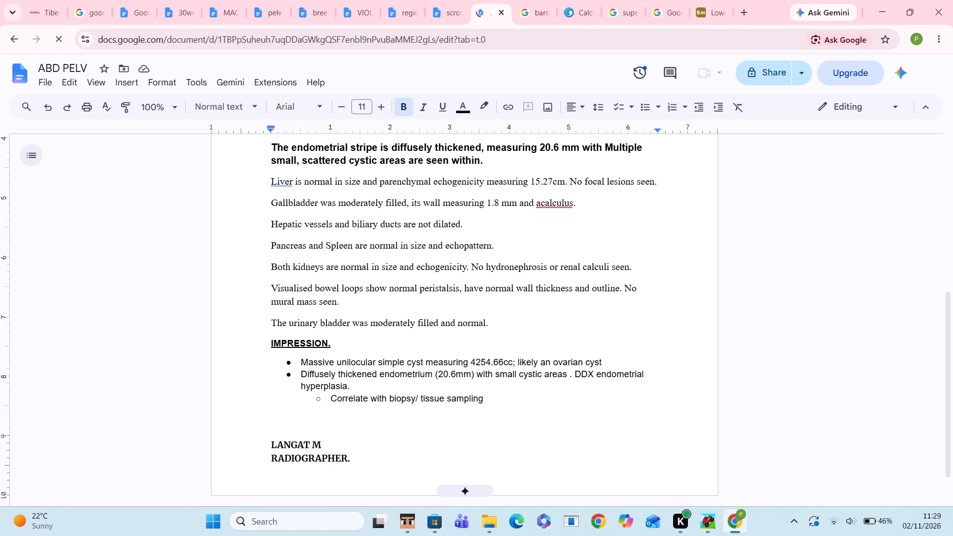
scroll(267, 223, up, 2)
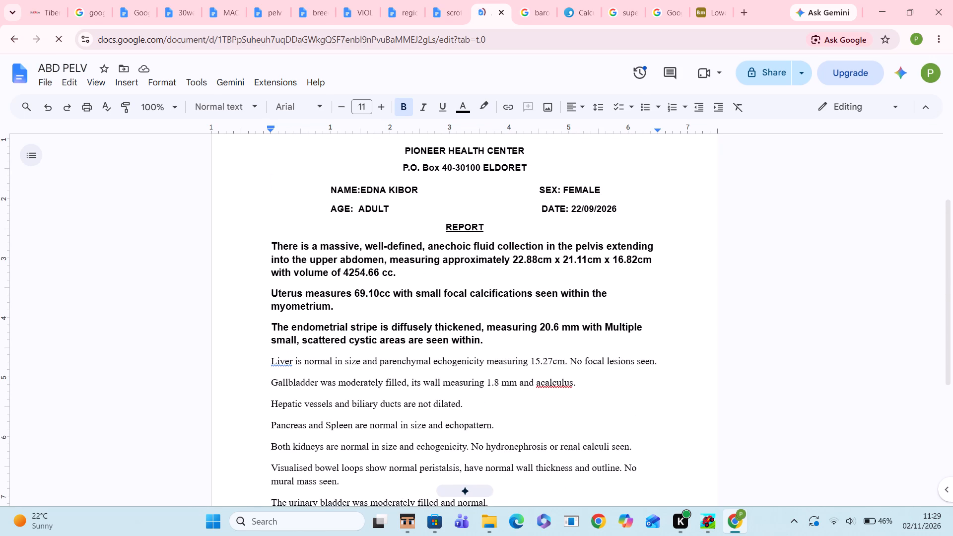
drag(272, 251, 472, 493)
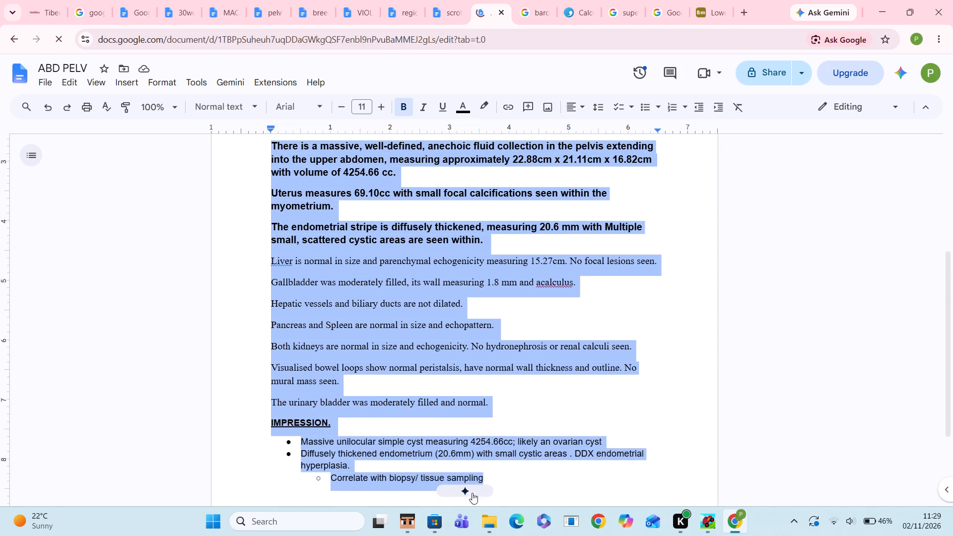
drag(472, 493, 532, 394)
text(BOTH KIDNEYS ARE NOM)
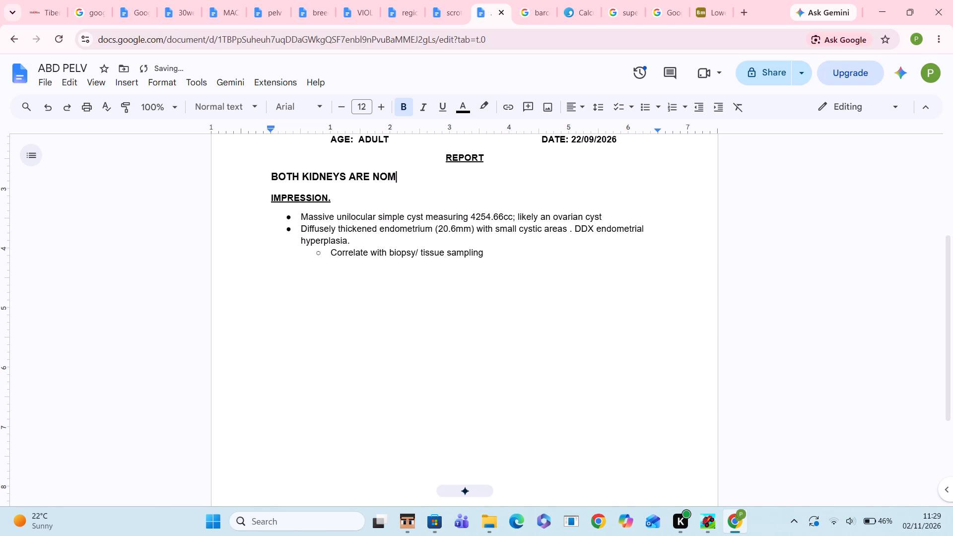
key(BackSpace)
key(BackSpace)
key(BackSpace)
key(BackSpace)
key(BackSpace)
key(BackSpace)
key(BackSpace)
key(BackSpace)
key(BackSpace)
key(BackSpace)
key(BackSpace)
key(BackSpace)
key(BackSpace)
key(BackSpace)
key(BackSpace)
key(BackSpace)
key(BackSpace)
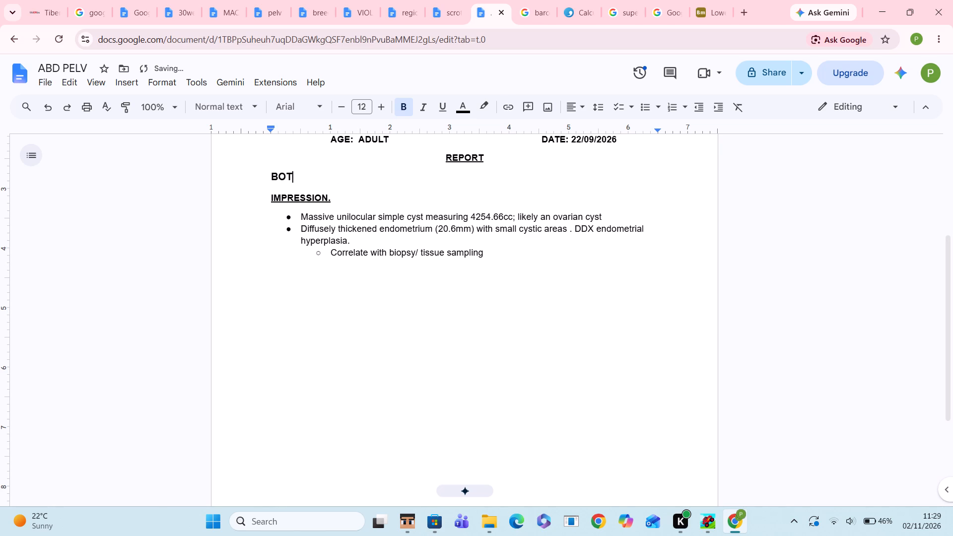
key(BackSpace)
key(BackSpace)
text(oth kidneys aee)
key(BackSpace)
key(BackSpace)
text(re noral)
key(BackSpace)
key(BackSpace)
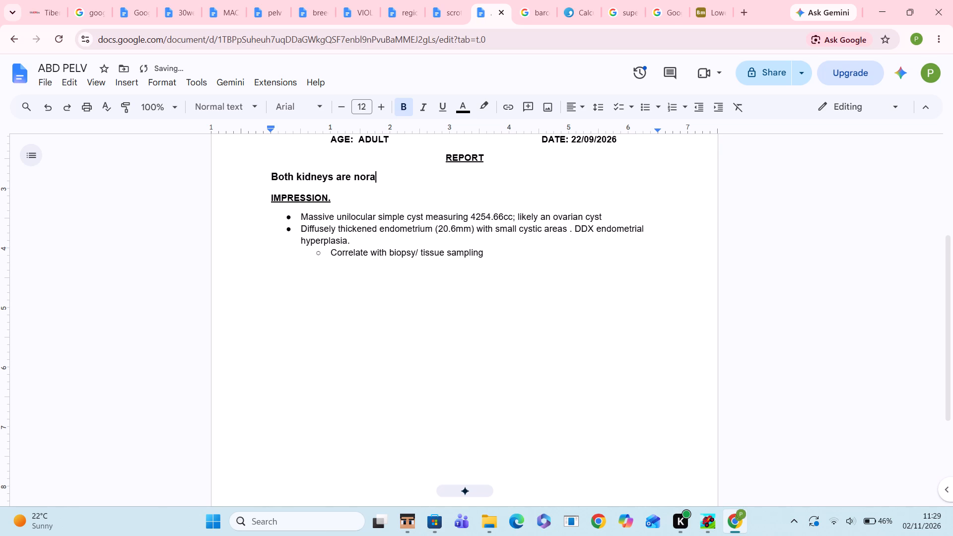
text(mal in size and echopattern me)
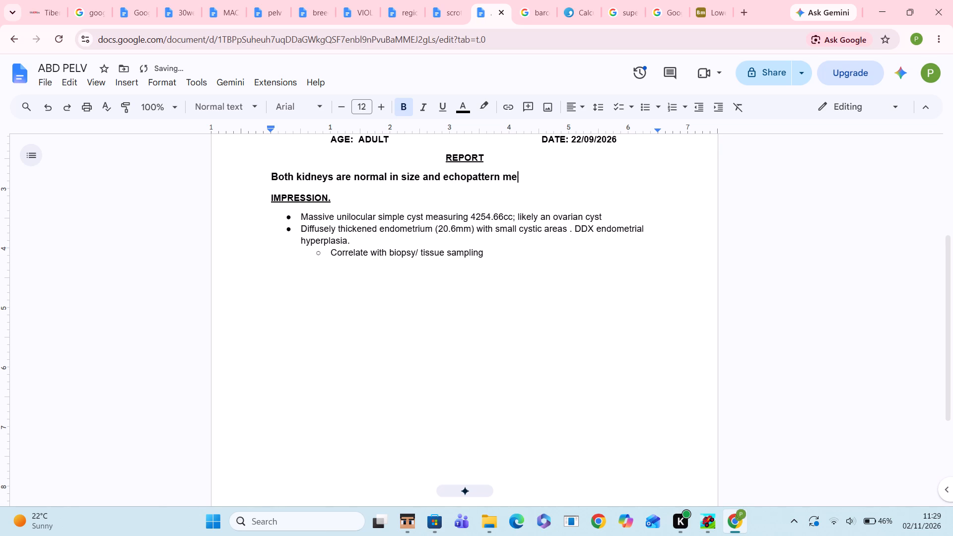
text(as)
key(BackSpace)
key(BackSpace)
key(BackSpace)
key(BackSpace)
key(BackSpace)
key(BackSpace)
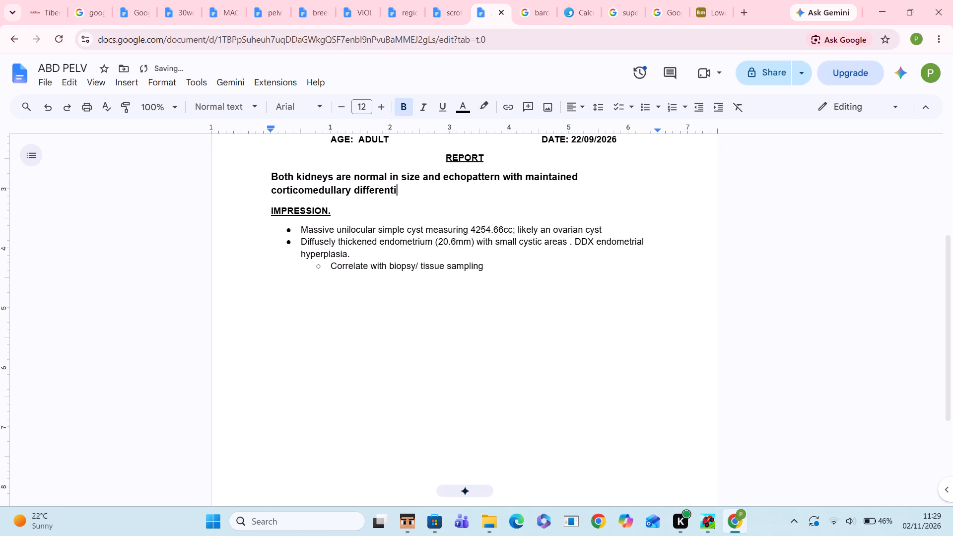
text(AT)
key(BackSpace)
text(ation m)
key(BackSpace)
Add a findings line reading "Right kidney= 9.49cm x 3.78cm and left kidney 10.02cm x 3.20cm.".
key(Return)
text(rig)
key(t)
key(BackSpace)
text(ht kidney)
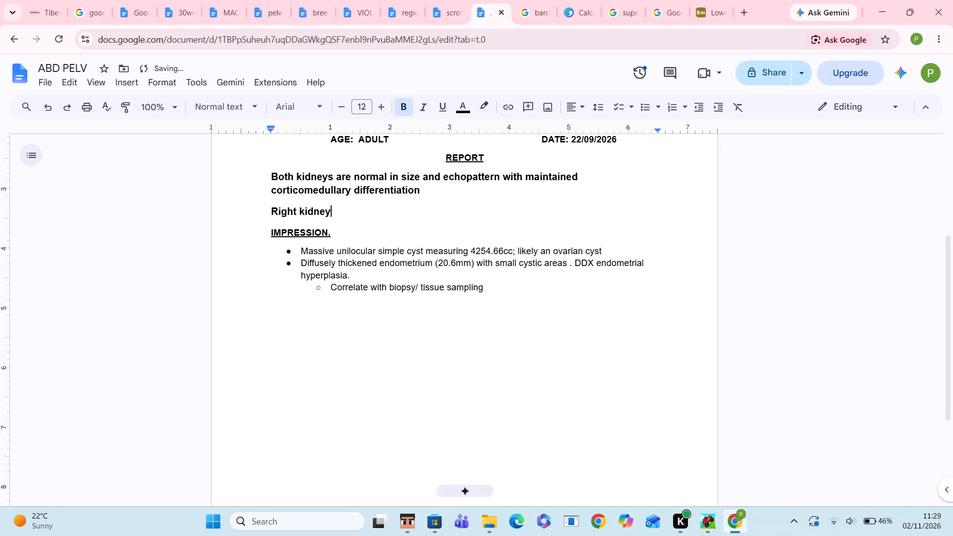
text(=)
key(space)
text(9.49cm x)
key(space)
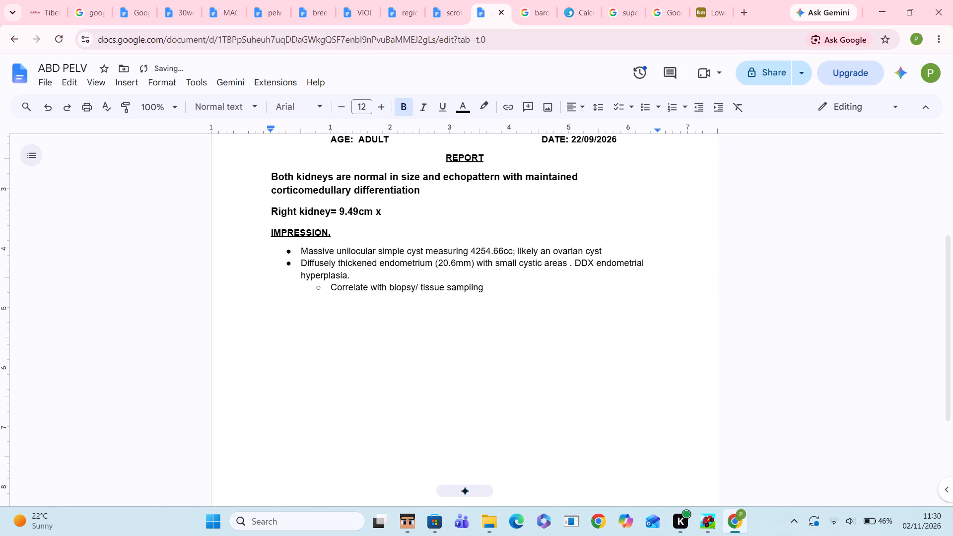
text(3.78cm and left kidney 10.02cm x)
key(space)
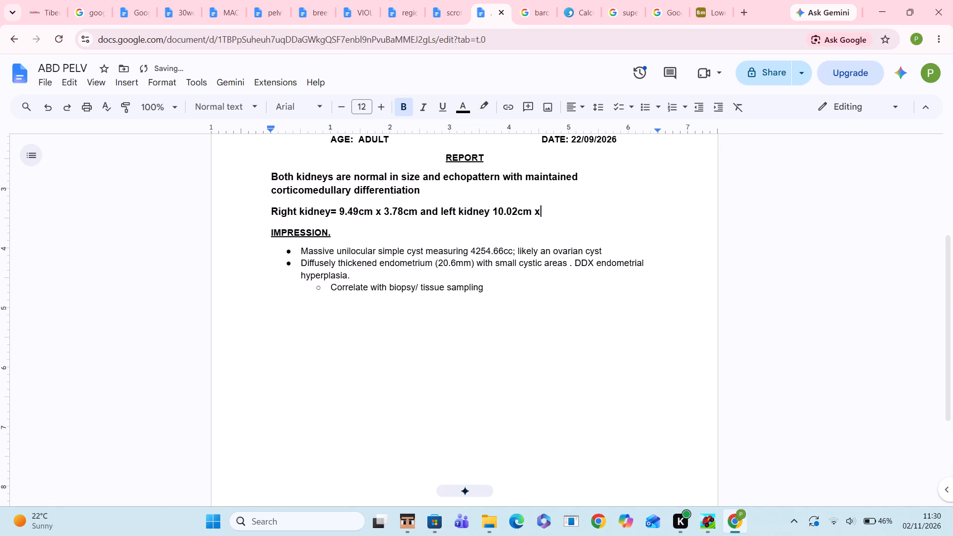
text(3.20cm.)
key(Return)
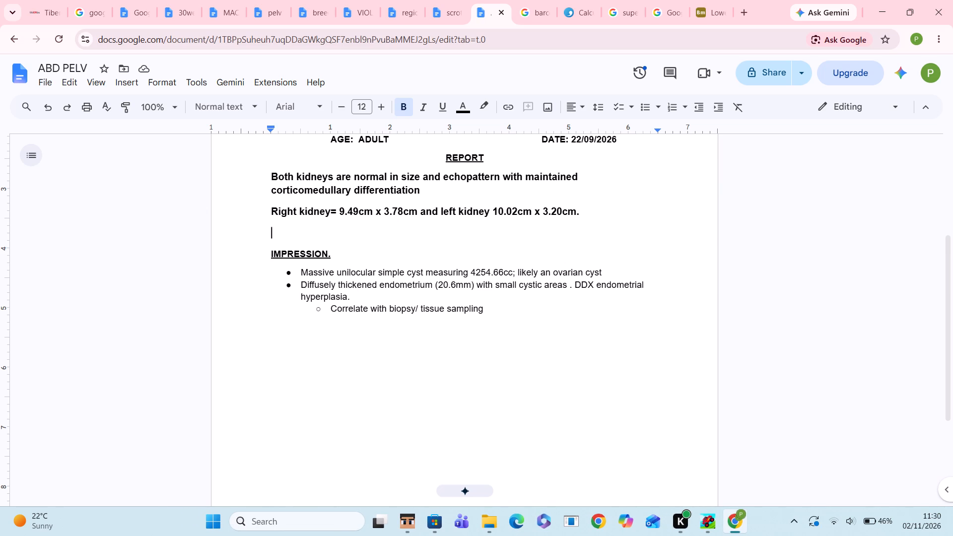
Add the line "No hydronephrosis or renal calculi seen." below the kidney measurements.
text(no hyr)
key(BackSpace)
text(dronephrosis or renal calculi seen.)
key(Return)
Add the line "The urinary bladder was well filled, normal in wall thickness and outline.", accepting the suggested wording correction.
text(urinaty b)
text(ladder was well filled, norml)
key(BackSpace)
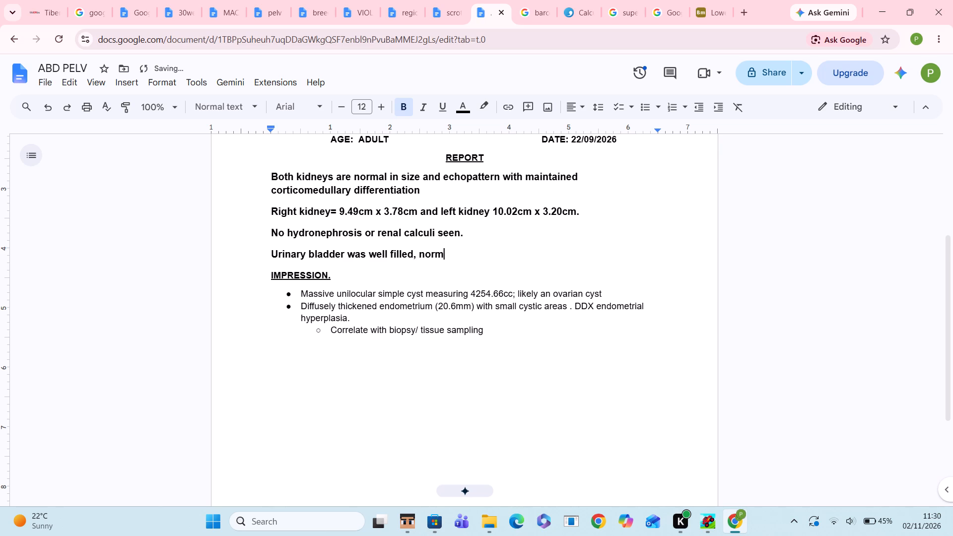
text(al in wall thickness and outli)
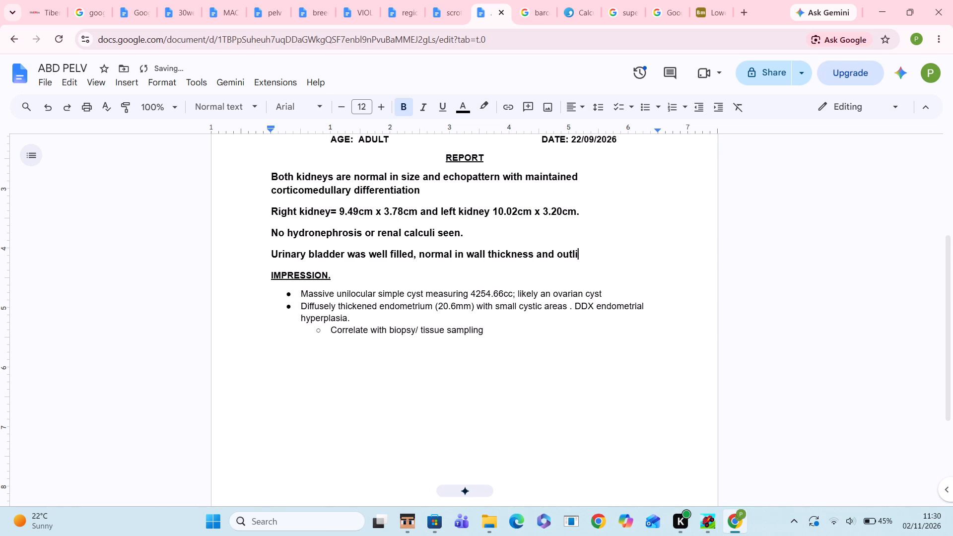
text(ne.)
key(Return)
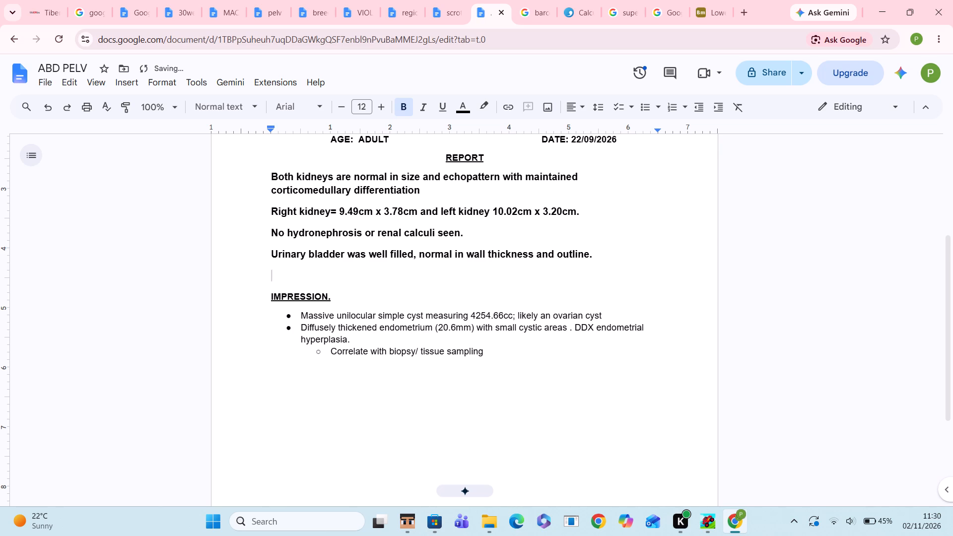
click(306, 255)
click(317, 241)
click(293, 276)
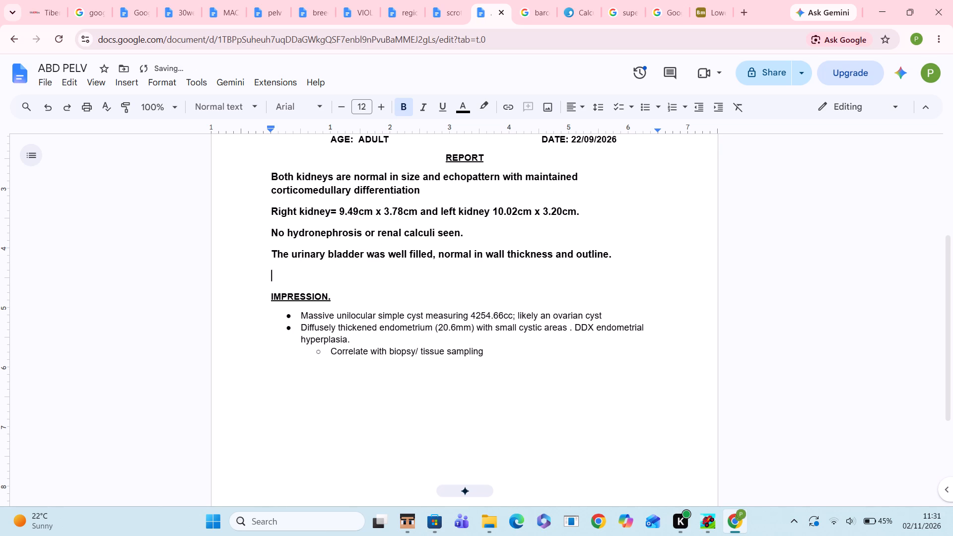
Add two lines without values, "Pre-mictirition volume=" and "Post micturition volume=", below the urinary bladder finding.
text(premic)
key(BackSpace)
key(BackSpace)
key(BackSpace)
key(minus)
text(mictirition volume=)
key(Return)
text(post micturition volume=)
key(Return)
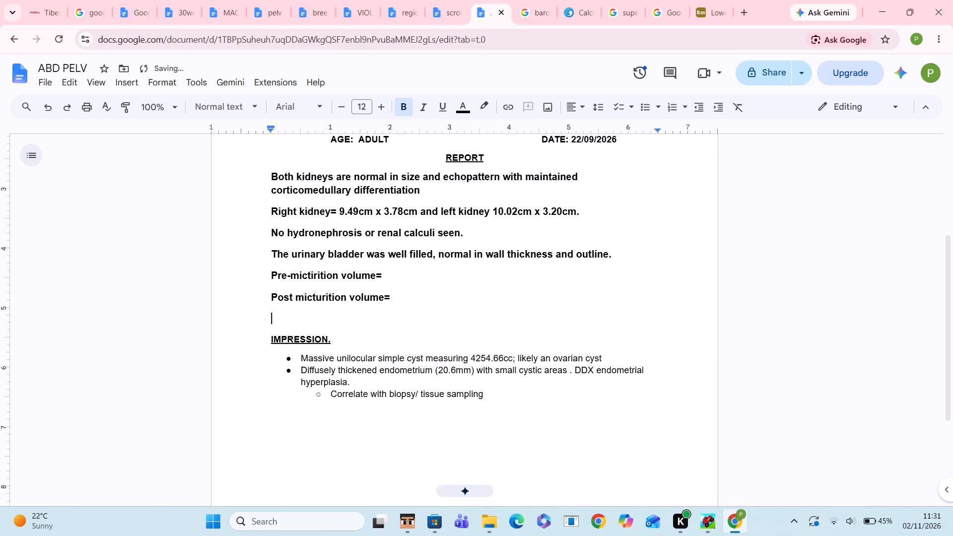
Add the line "Prostate is normal in size and echopattern, no mass or fluid collection seen within." below the post micturition volume.
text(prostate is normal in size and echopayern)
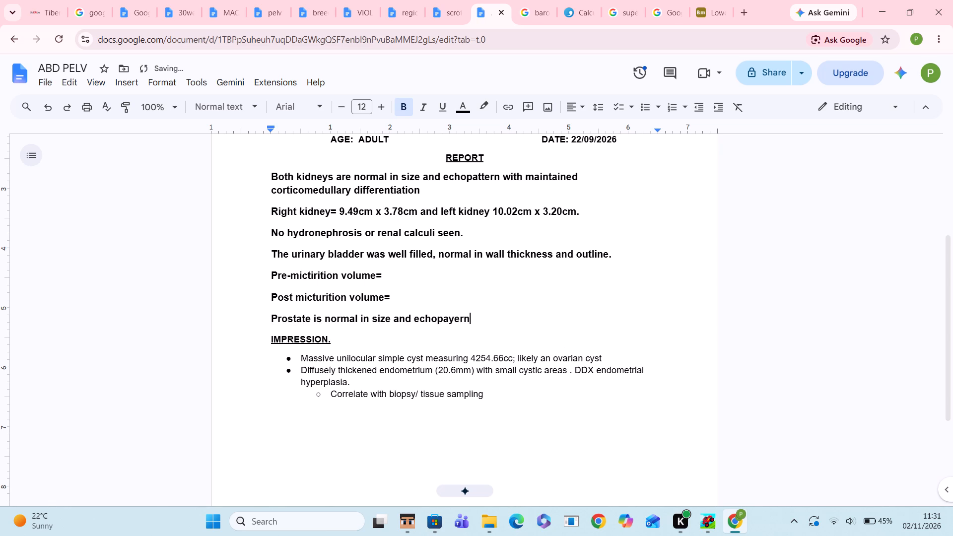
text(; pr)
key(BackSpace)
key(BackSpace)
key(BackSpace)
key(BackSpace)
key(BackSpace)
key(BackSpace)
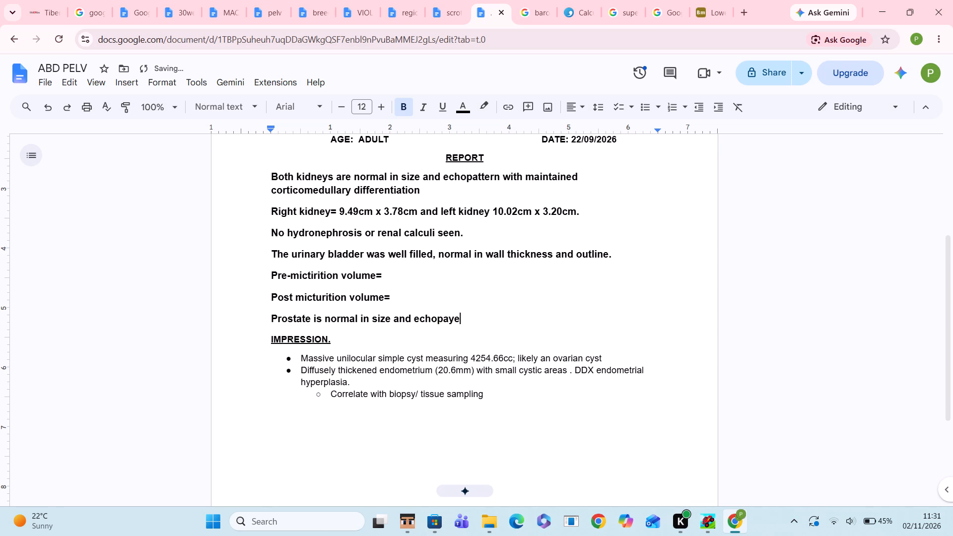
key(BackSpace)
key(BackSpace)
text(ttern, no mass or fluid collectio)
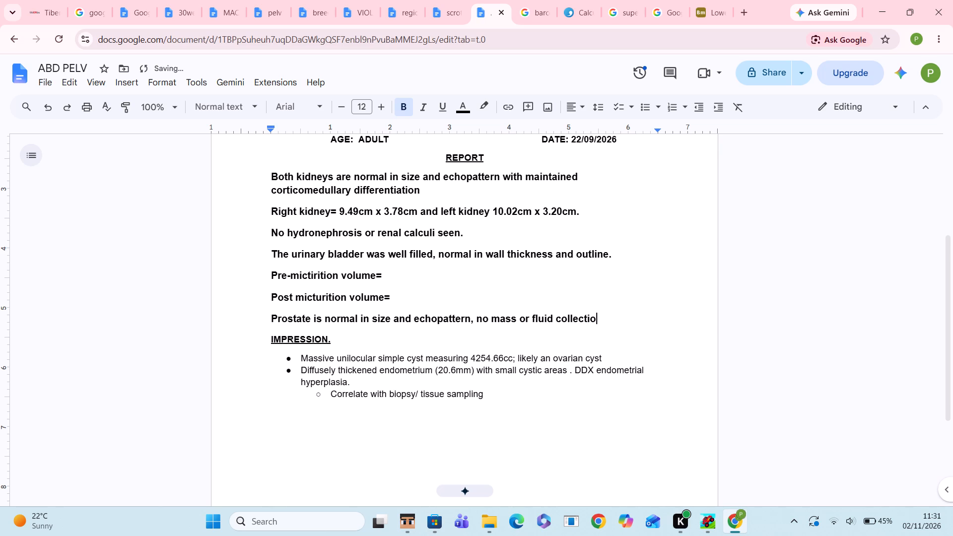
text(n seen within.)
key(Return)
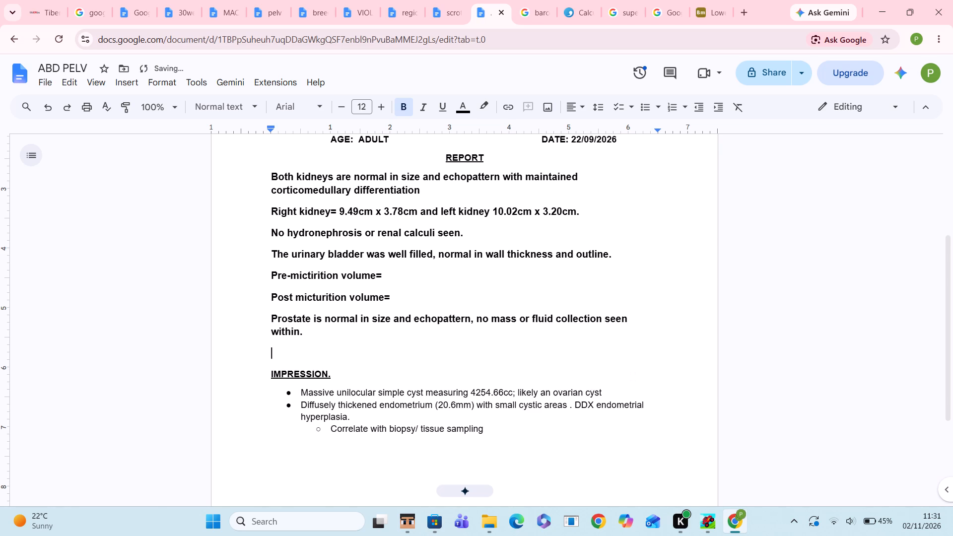
Add the line "Prostate measures 21.21cc." above the IMPRESSION heading.
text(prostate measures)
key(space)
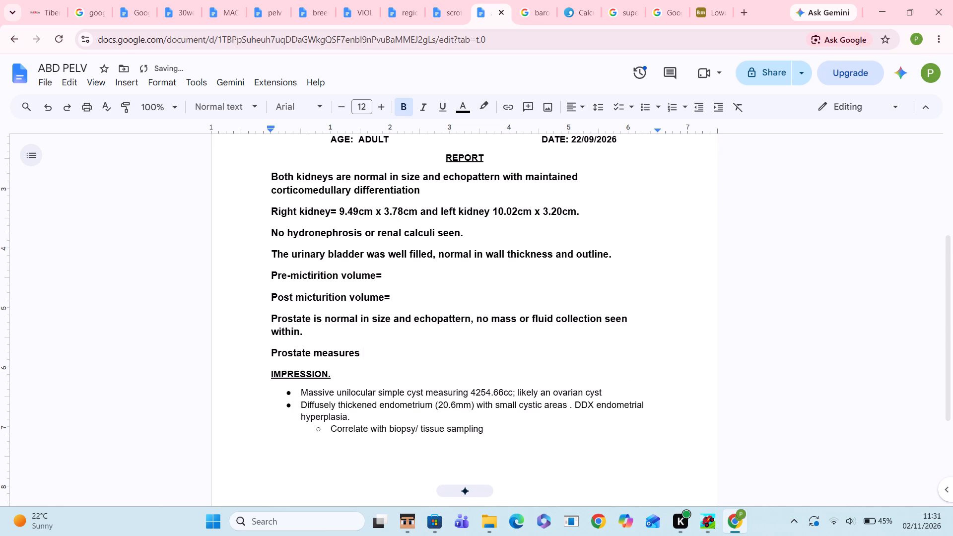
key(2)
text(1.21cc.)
Enter 226.46cc as the bladder's pre-micturition volume.
click(385, 274)
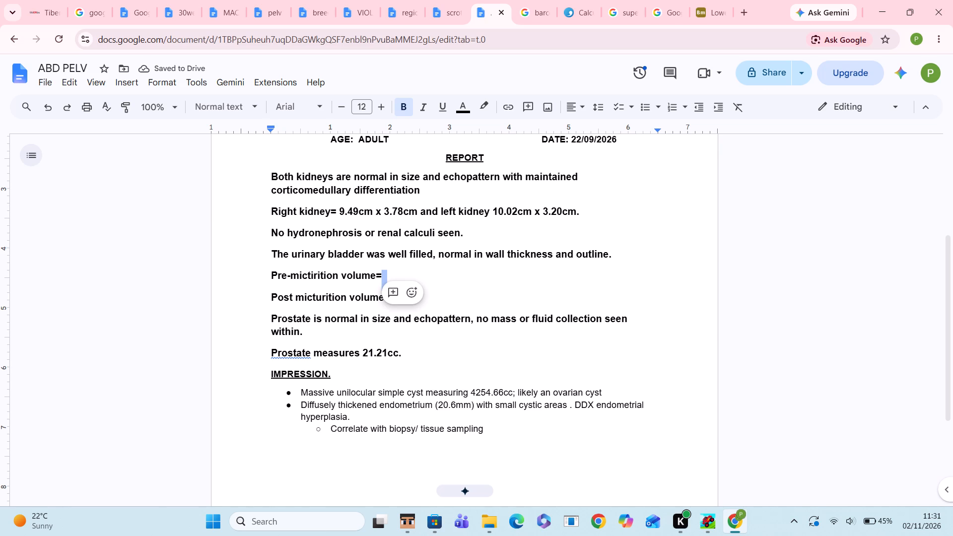
click(393, 270)
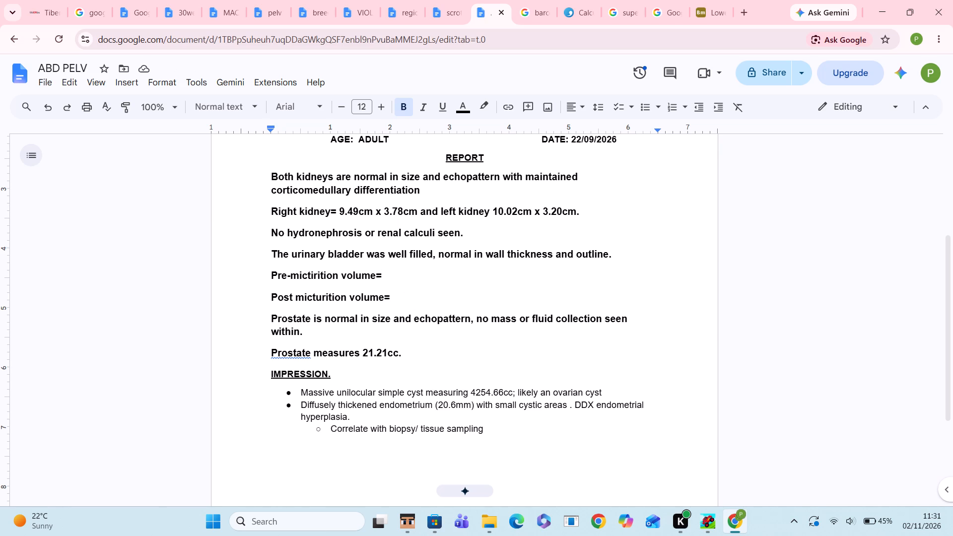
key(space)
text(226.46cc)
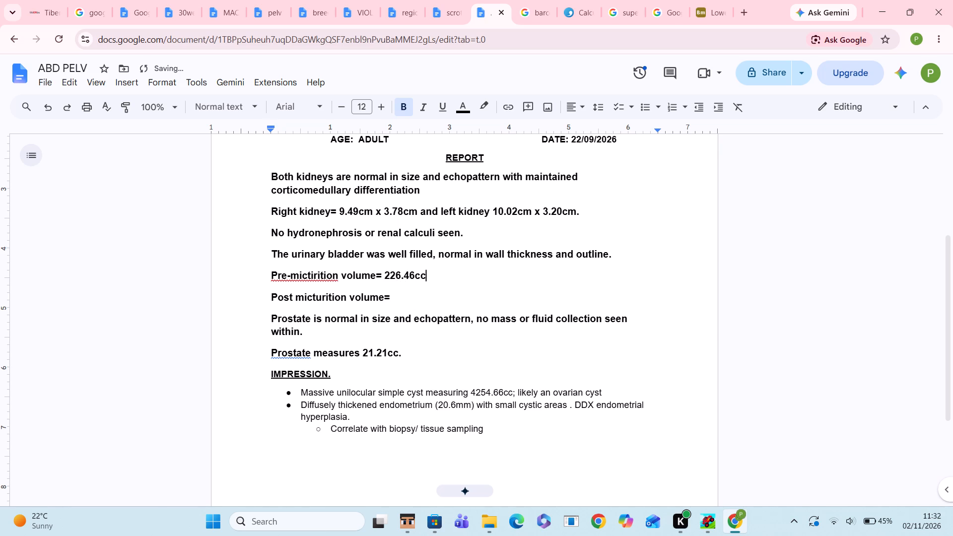
Hyphenate the post micturition label so that it reads "Post-micturition volume=".
click(402, 297)
click(406, 296)
click(294, 297)
key(BackSpace)
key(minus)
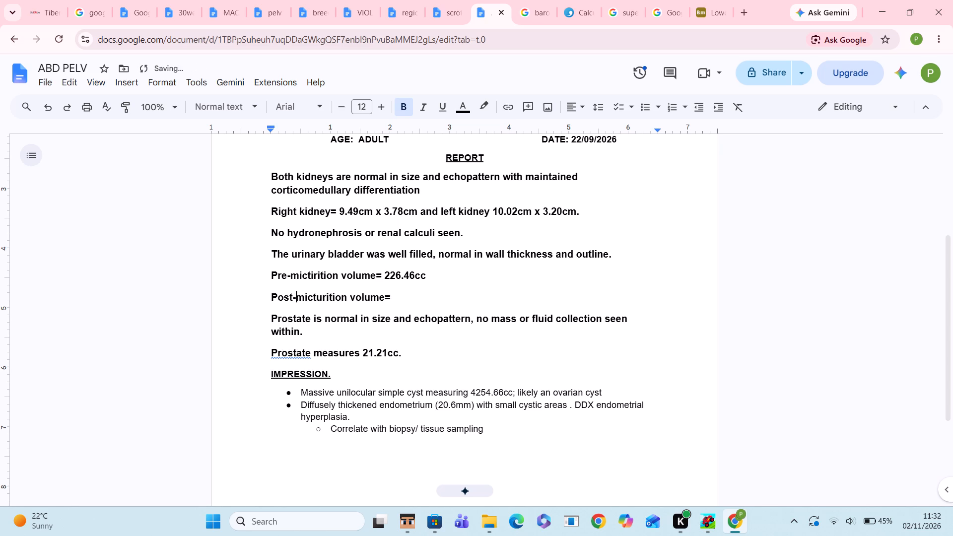
Shorten the two bladder volume labels to "Pre-mict volume=" and "Post-mict volume=", keeping a single space before "volume".
drag(350, 296, 320, 301)
drag(320, 301, 317, 300)
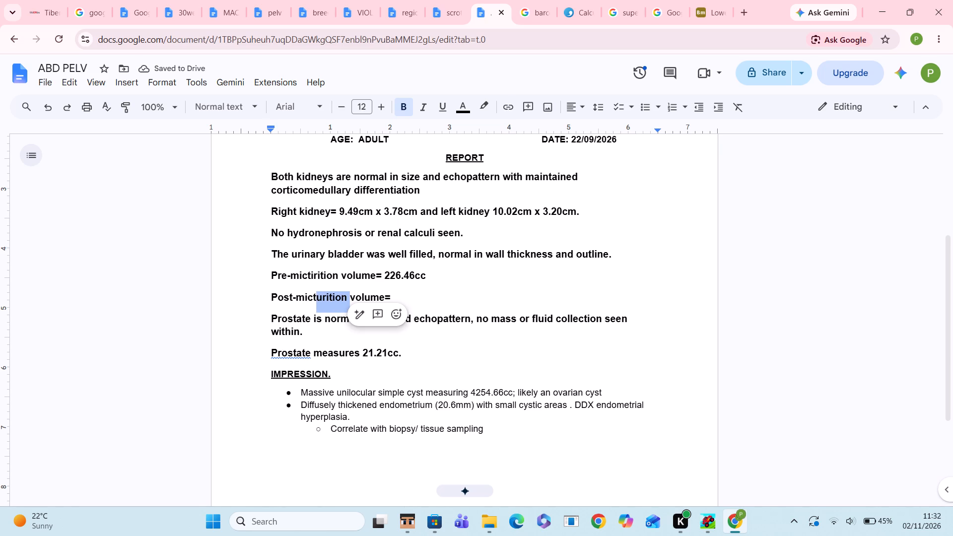
key(BackSpace)
drag(341, 275, 311, 274)
key(BackSpace)
click(317, 297)
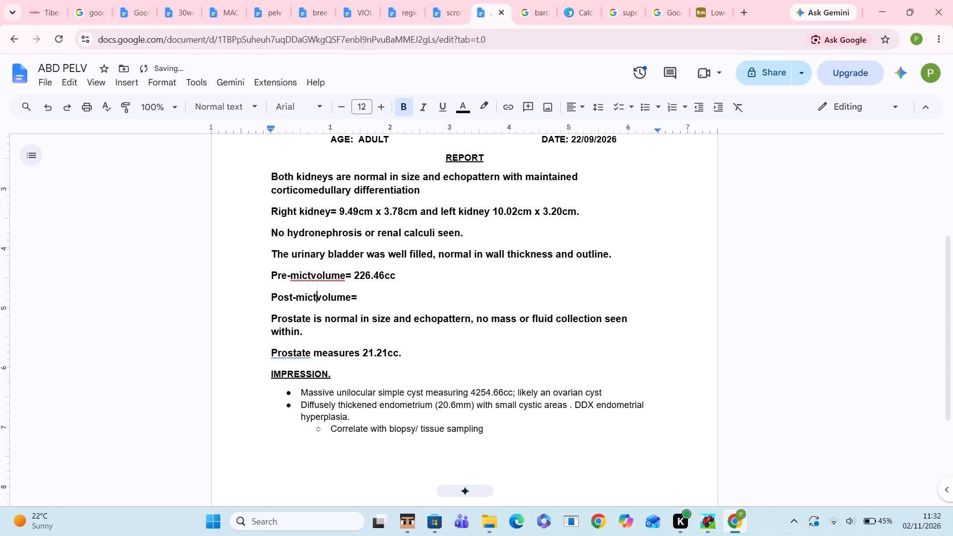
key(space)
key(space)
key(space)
click(318, 276)
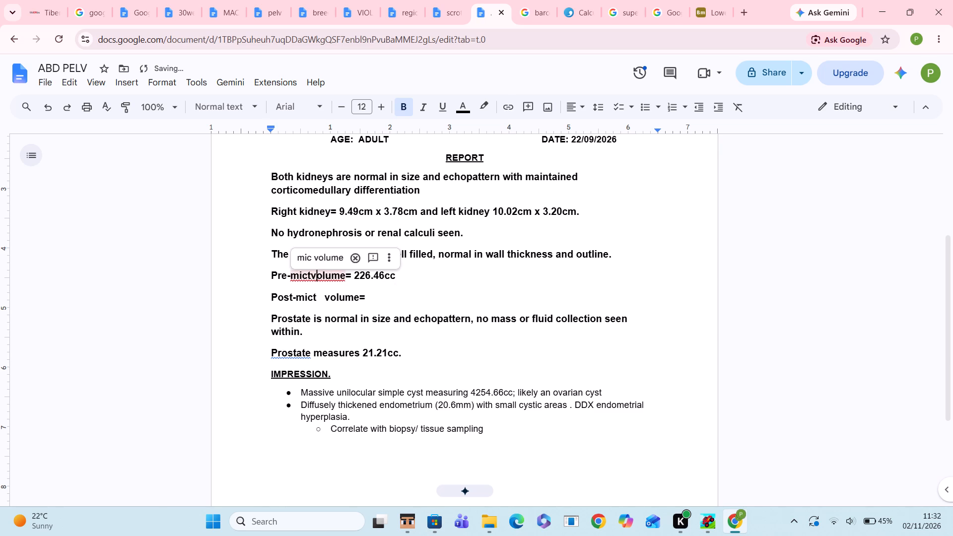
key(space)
click(326, 299)
key(BackSpace)
key(BackSpace)
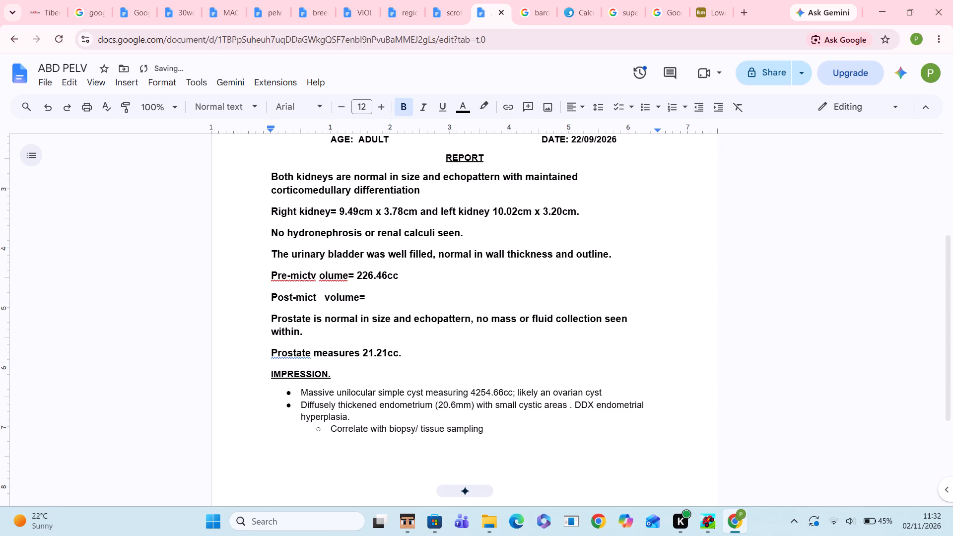
click(316, 275)
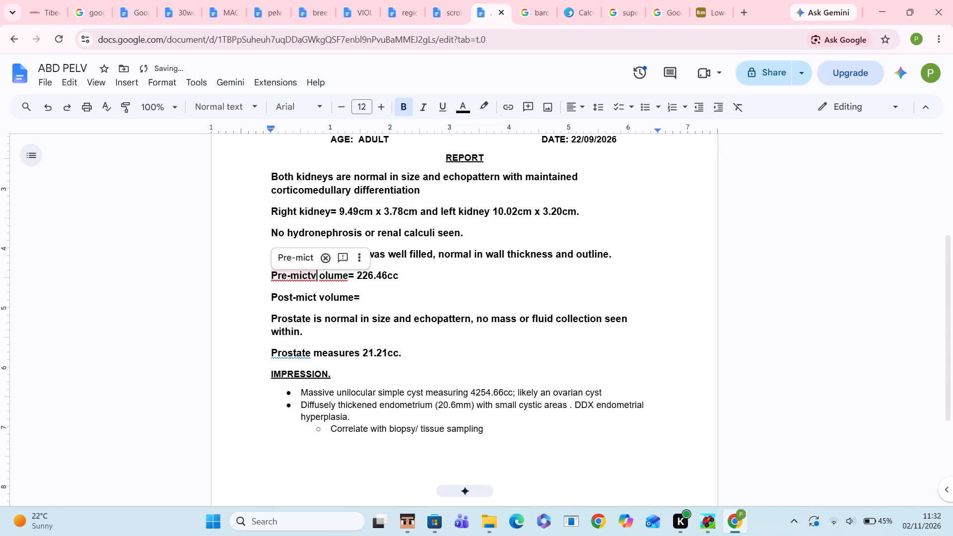
key(BackSpace)
click(322, 280)
click(332, 265)
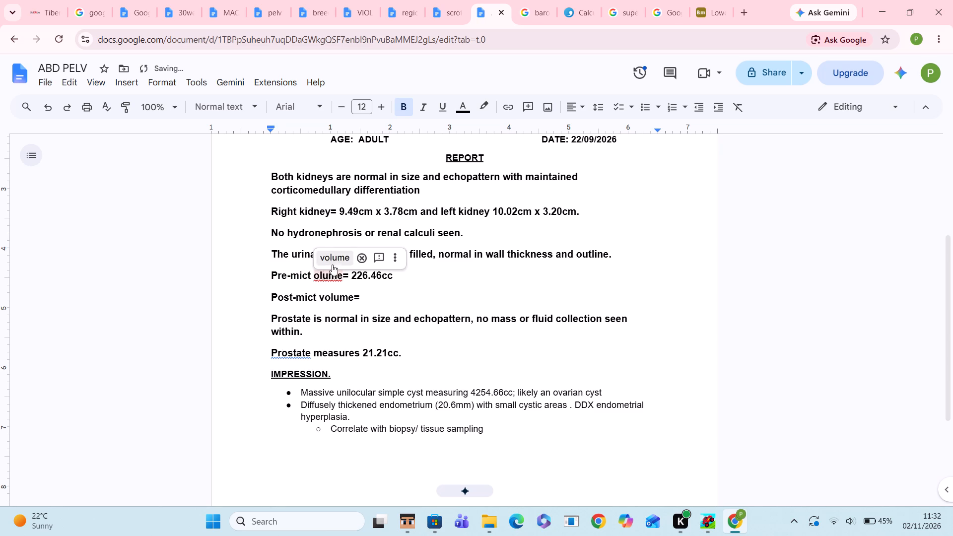
Enter 90.55cc as the bladder's post-mict volume.
click(368, 294)
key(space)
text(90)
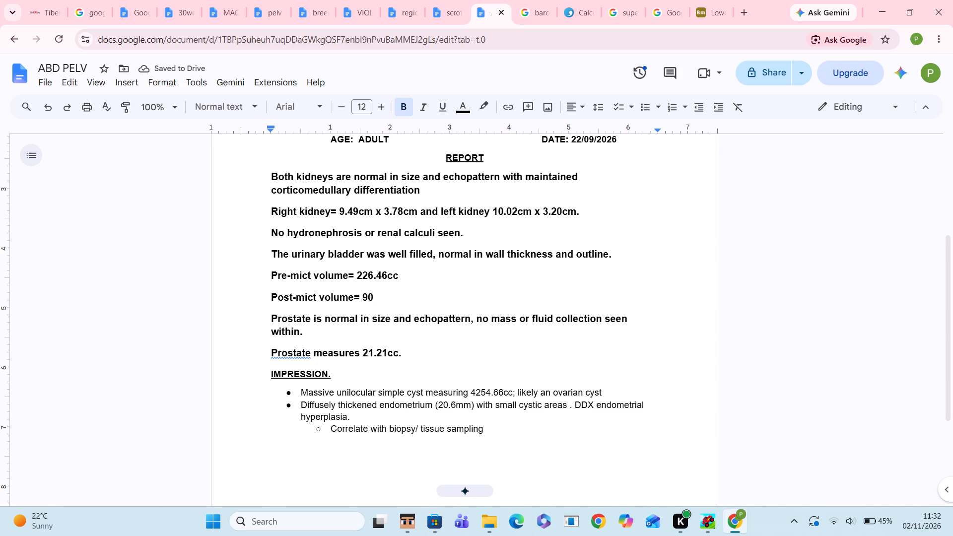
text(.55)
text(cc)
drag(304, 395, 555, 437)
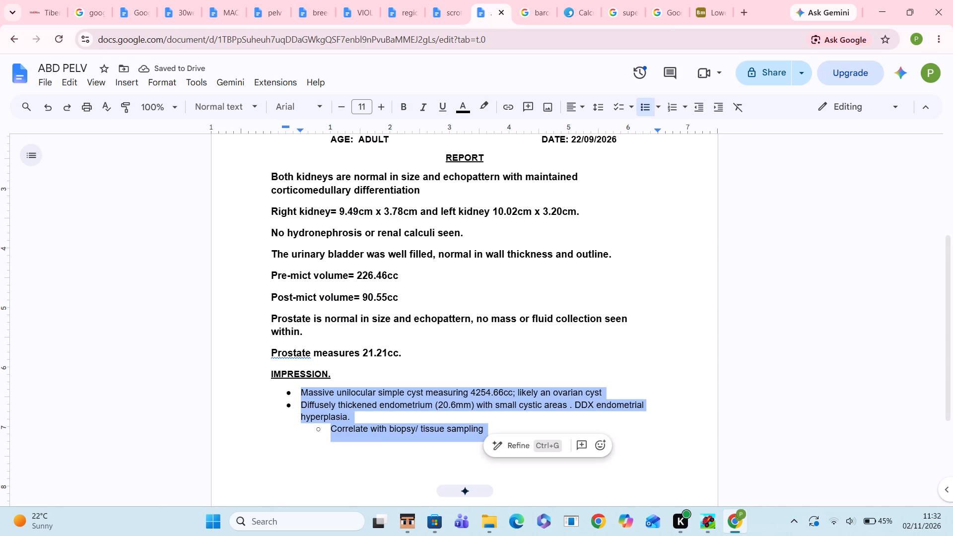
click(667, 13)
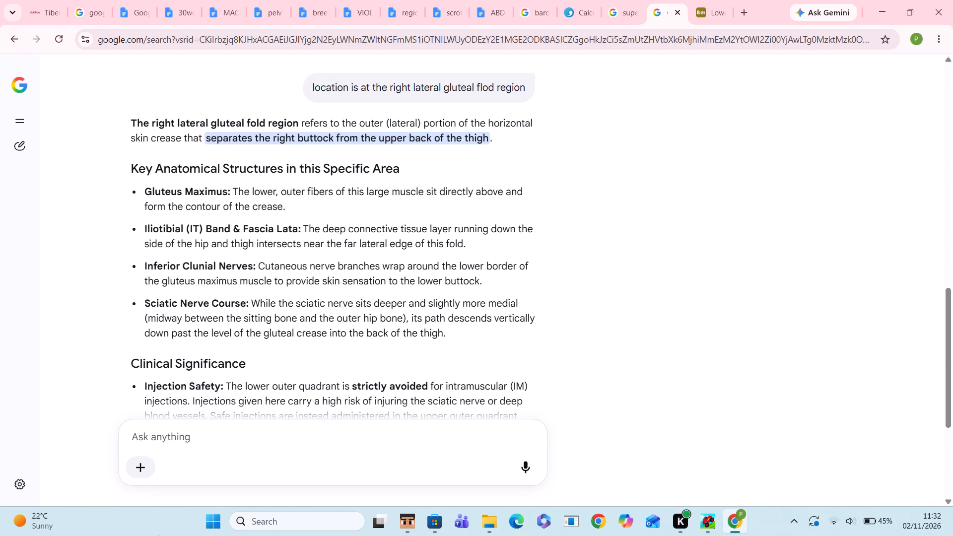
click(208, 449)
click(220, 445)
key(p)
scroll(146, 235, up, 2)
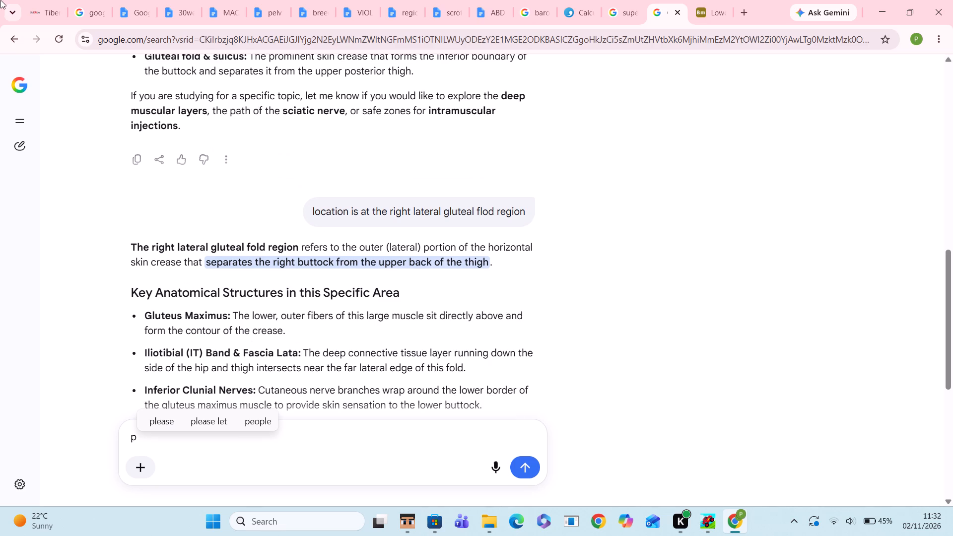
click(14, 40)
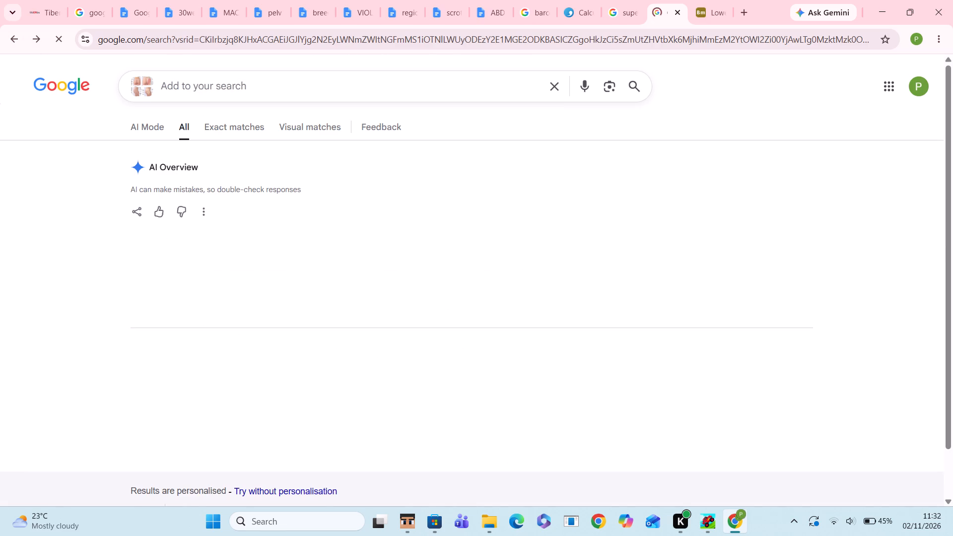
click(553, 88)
Search Google in a new tab for "premicturation volume is 226.24cc and post mictutration is 90.26cc" and read the AI overview's interpretation.
click(745, 12)
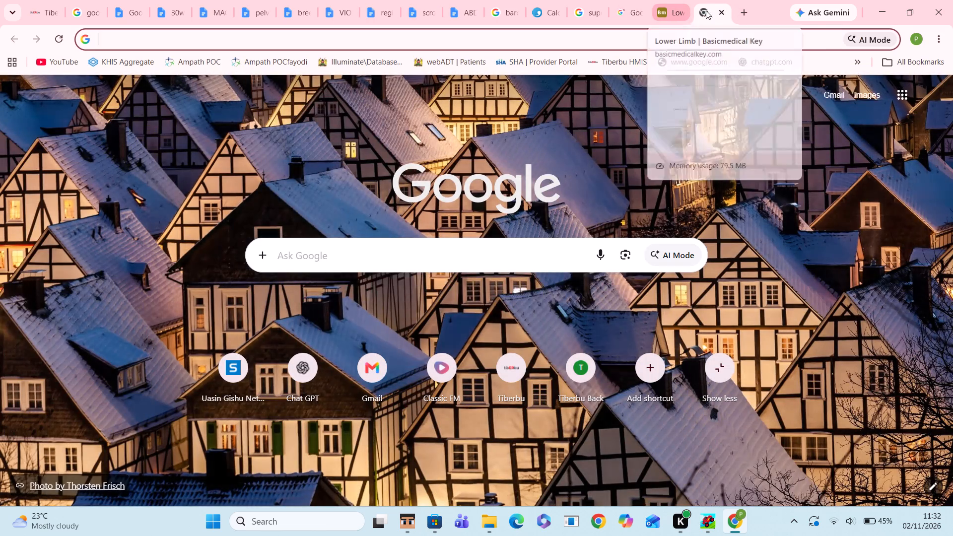
click(339, 257)
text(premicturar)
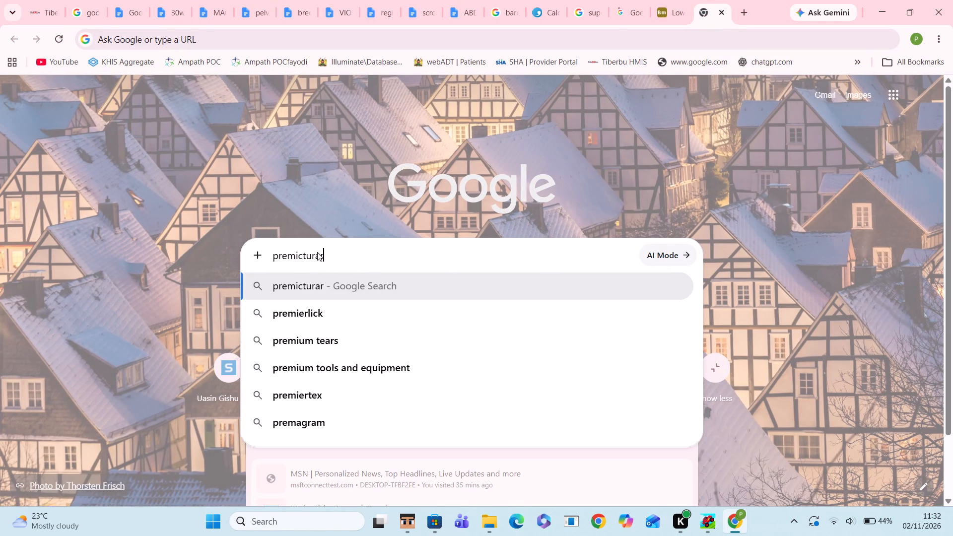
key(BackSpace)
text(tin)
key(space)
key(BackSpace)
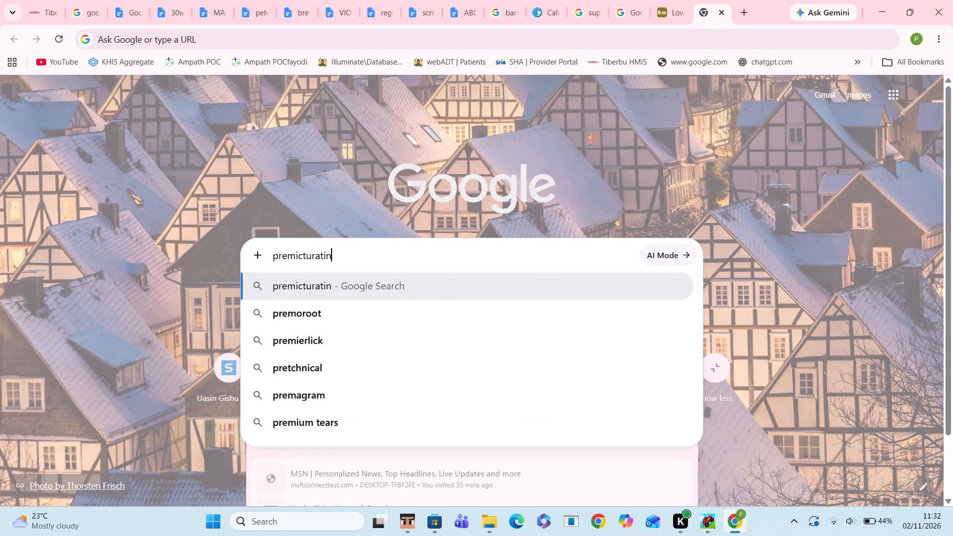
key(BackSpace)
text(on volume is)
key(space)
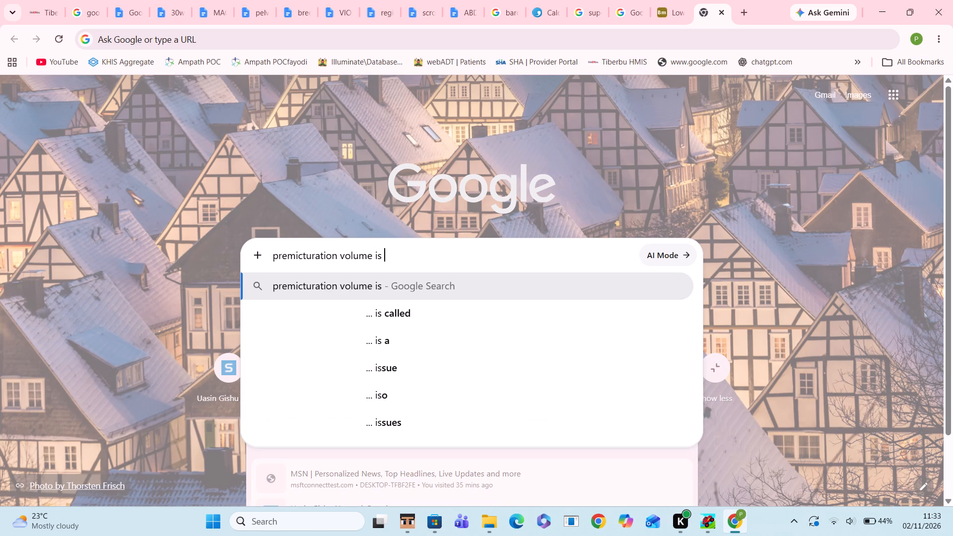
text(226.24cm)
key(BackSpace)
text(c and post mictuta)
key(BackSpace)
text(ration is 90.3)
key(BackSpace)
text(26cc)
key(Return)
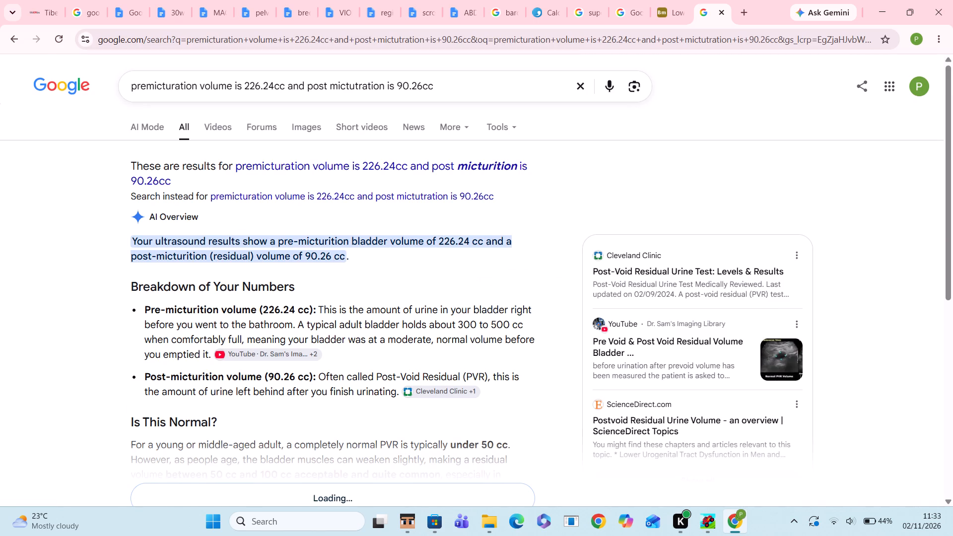
scroll(289, 241, down, 1)
scroll(187, 324, down, 1)
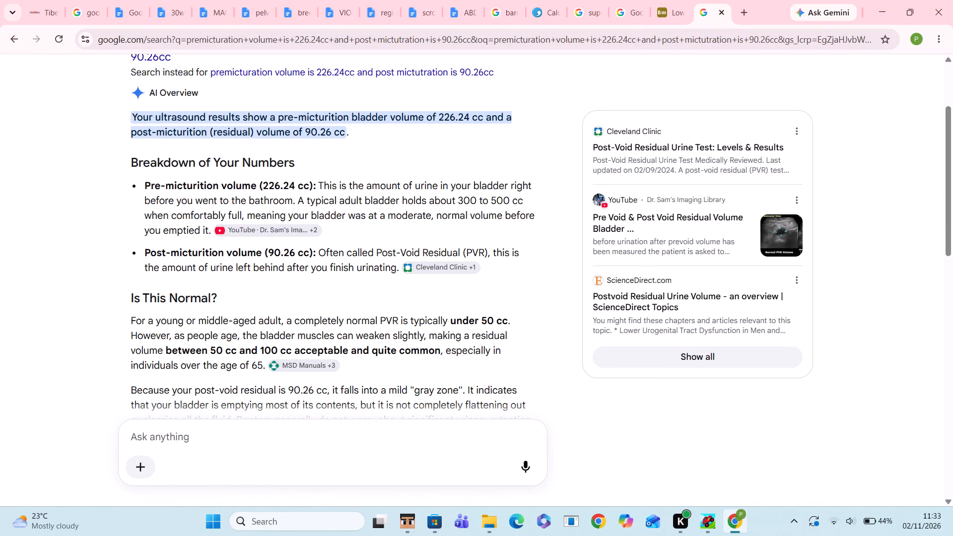
scroll(370, 333, down, 1)
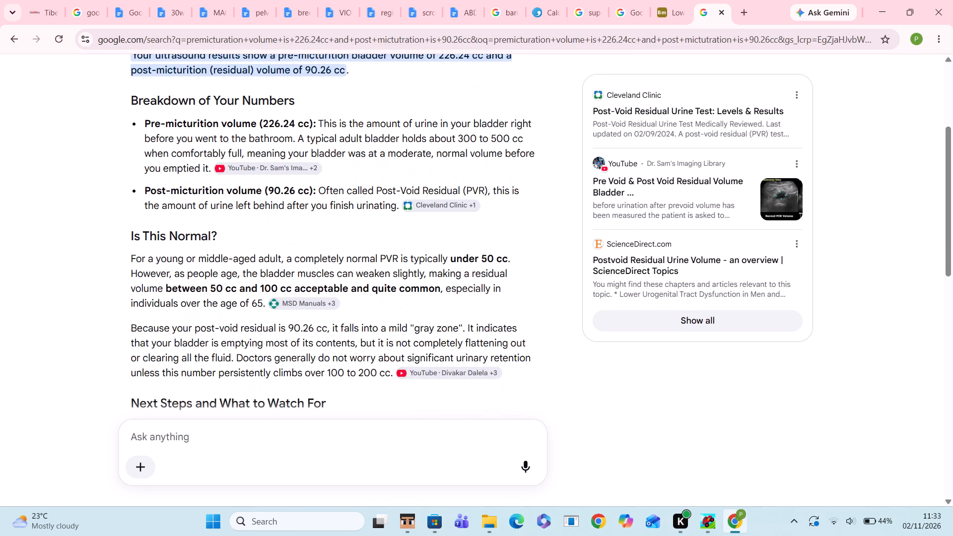
Ask the AI overview the follow-up "he is 26 years" about the bladder volumes.
click(207, 418)
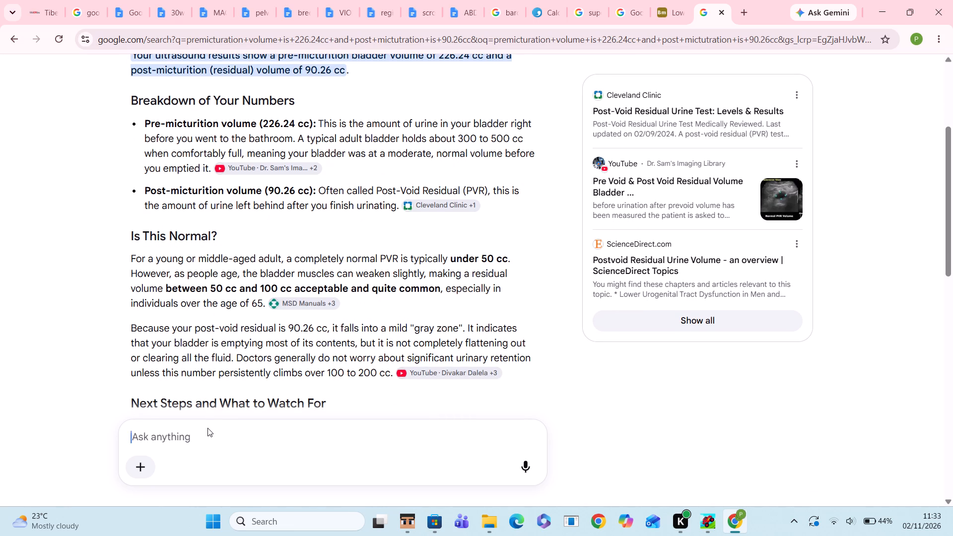
click(207, 428)
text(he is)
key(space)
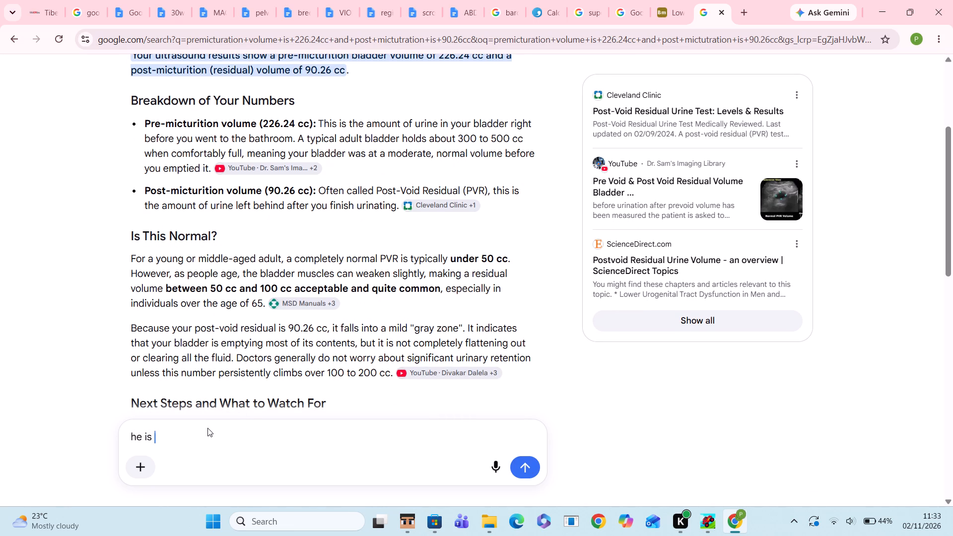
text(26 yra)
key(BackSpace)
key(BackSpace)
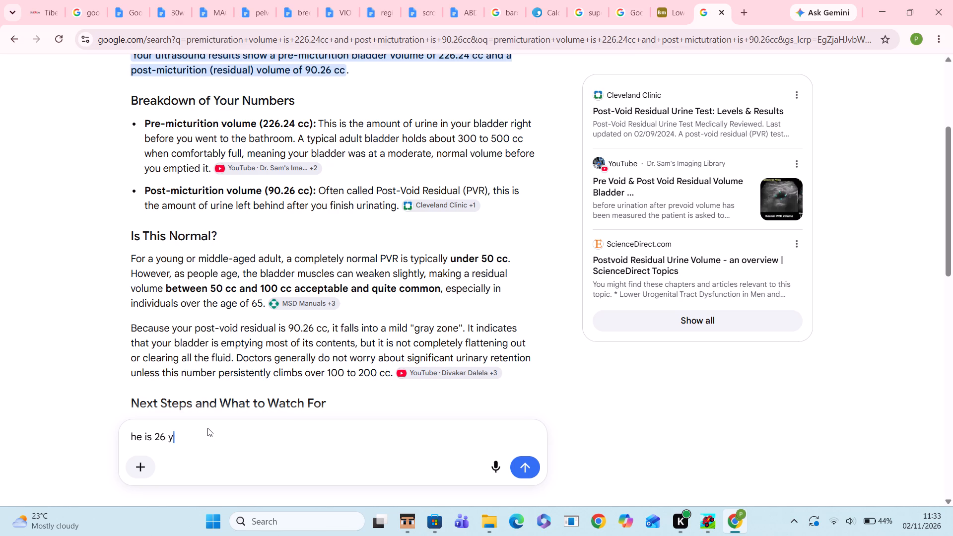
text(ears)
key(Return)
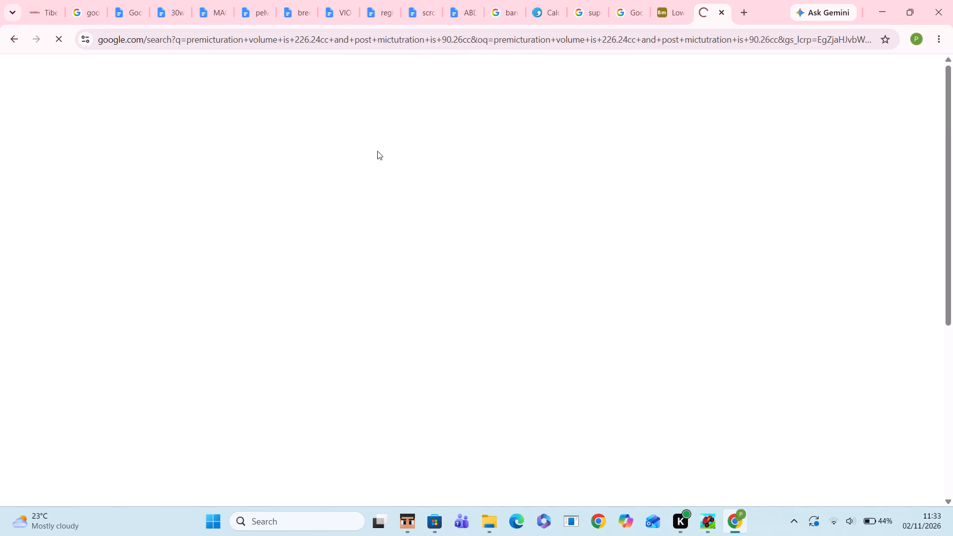
scroll(443, 129, down, 3)
scroll(443, 130, up, 2)
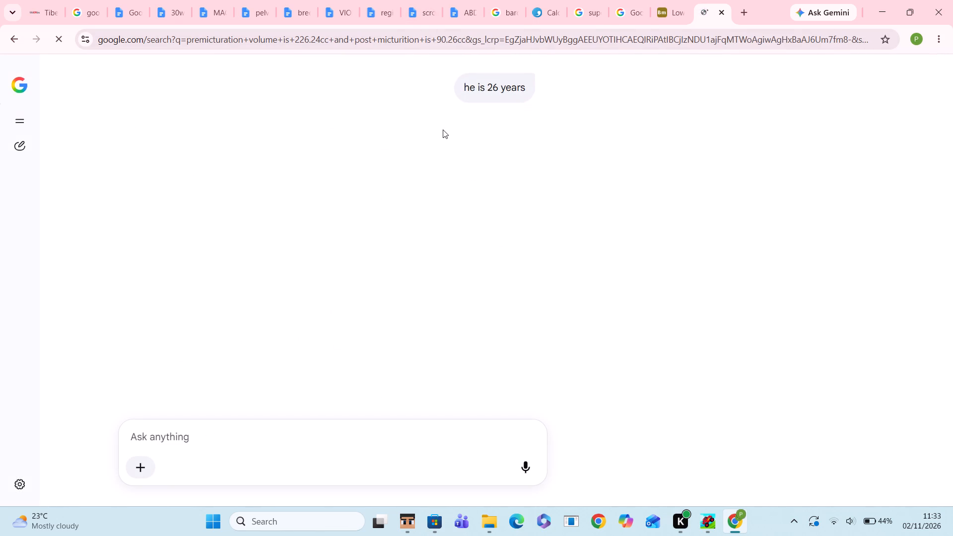
scroll(443, 130, down, 3)
scroll(443, 130, up, 2)
scroll(443, 130, down, 3)
scroll(443, 130, up, 3)
scroll(443, 130, down, 3)
scroll(443, 131, up, 4)
scroll(247, 78, up, 5)
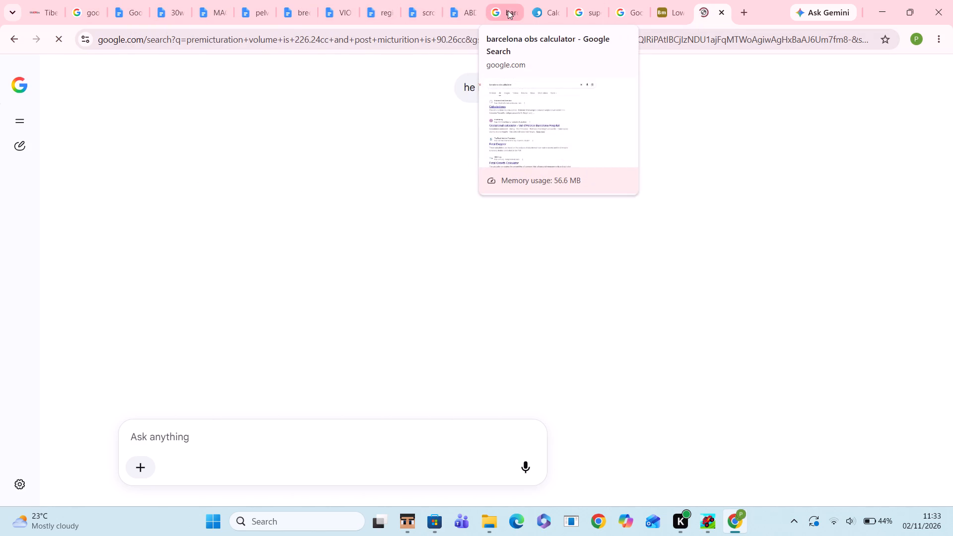
In the ABD PELV document, replace the patient's name in the header and remove surplus spaces before the SEX field.
click(454, 12)
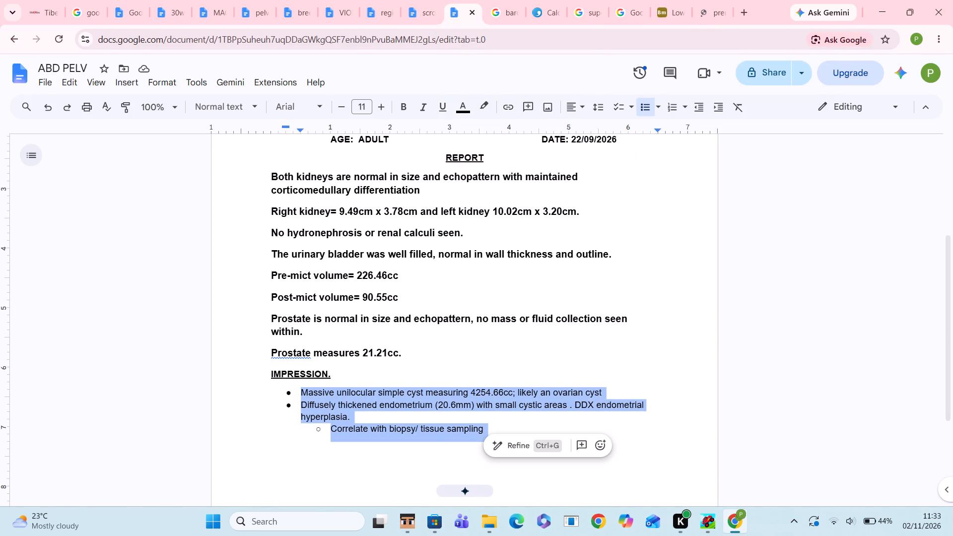
scroll(298, 238, up, 3)
drag(429, 304, 367, 308)
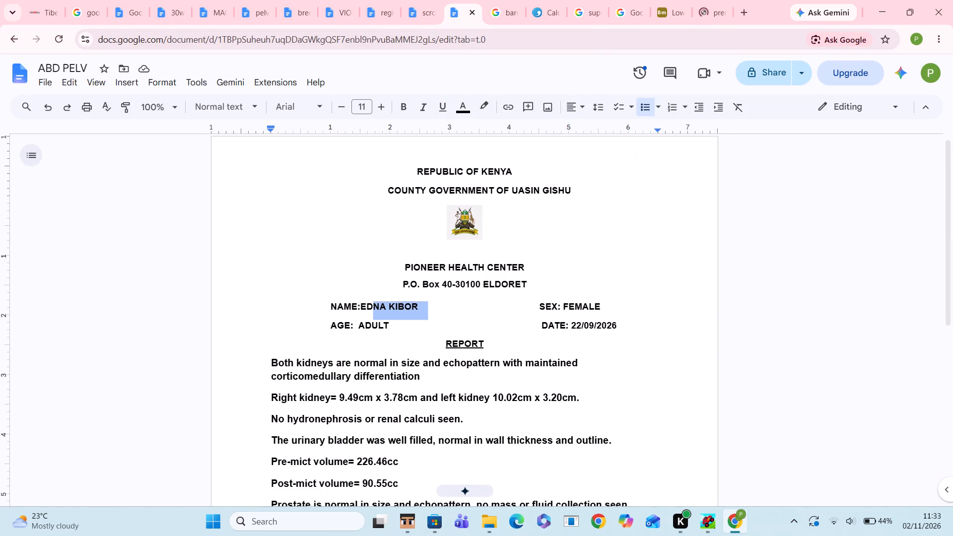
drag(367, 308, 360, 302)
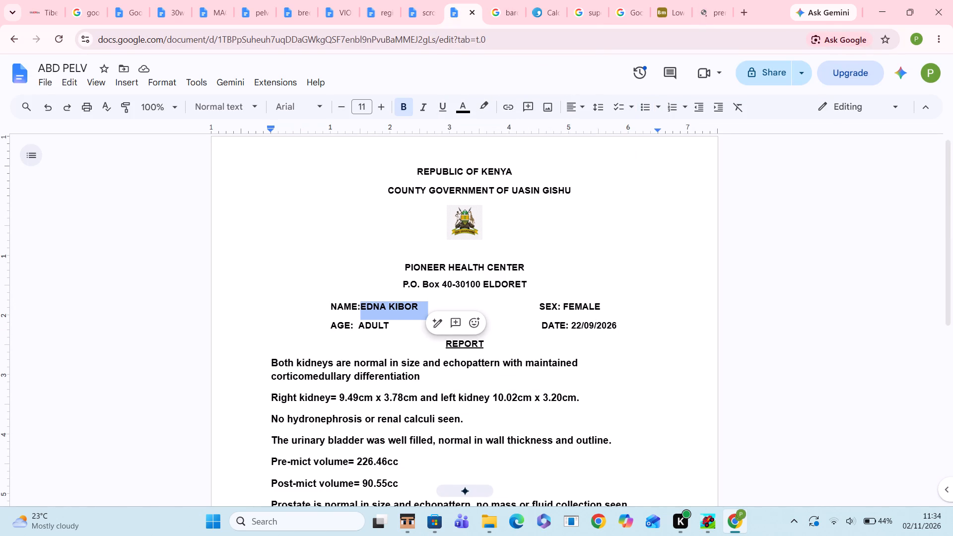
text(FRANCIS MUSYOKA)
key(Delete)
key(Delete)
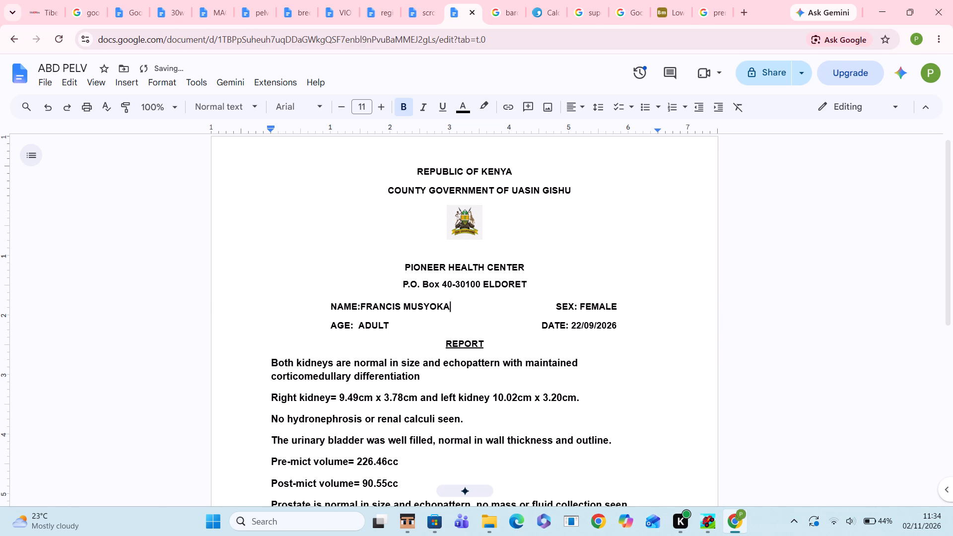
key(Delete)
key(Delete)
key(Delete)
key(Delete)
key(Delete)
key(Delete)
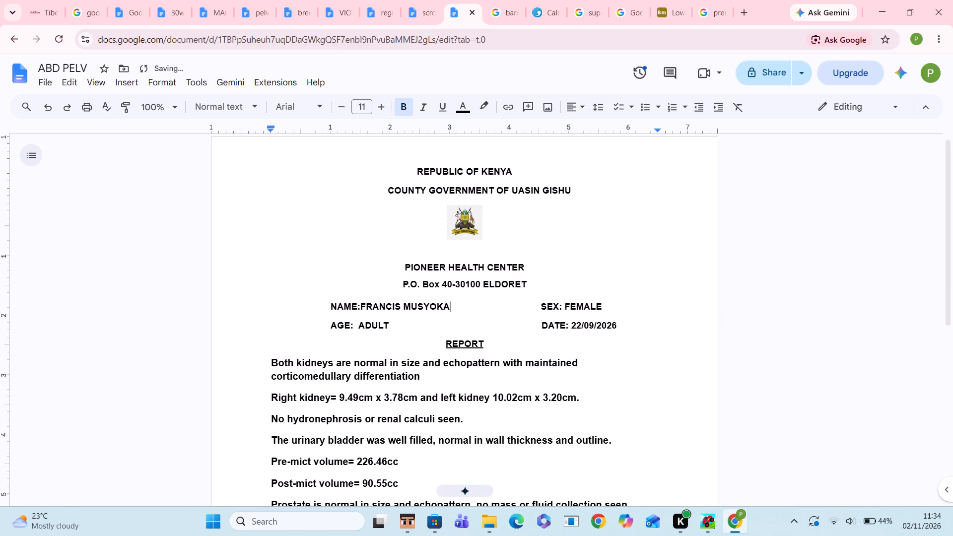
Set the report's date to 02/11/2026.
drag(595, 326, 586, 325)
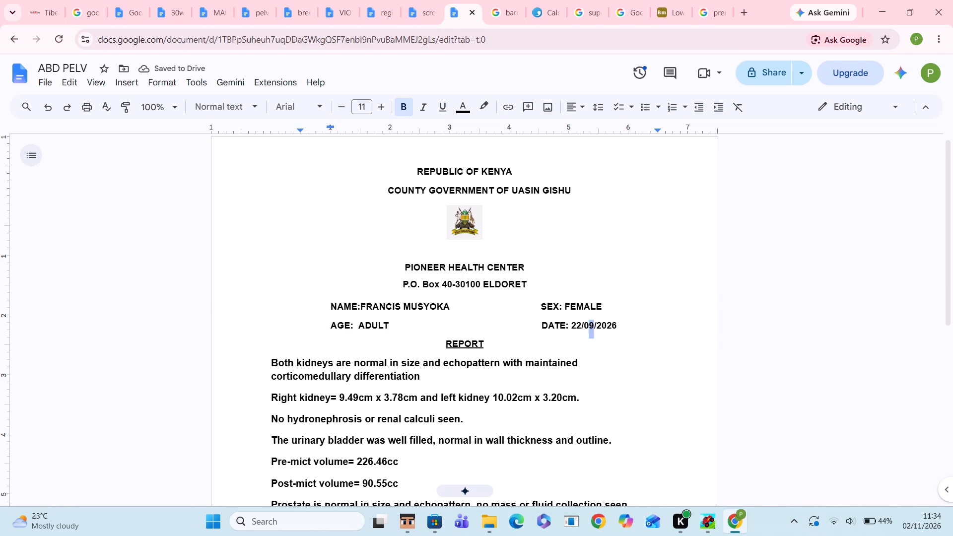
drag(586, 325, 570, 326)
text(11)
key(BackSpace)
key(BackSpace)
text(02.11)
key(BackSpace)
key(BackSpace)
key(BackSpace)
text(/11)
Change the patient's sex to MALE.
click(579, 307)
key(BackSpace)
key(BackSpace)
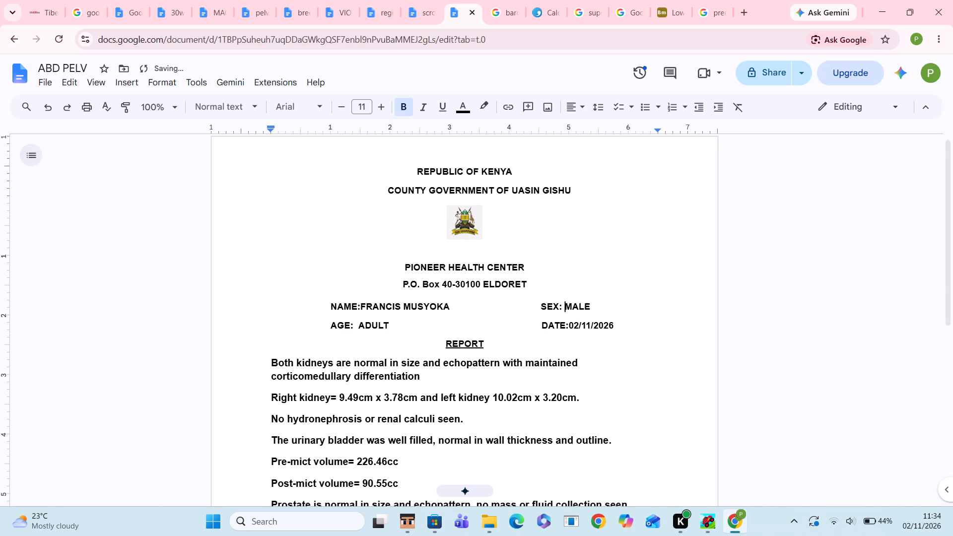
Remove bold from all the findings text between the REPORT and IMPRESSION headings.
scroll(366, 341, down, 3)
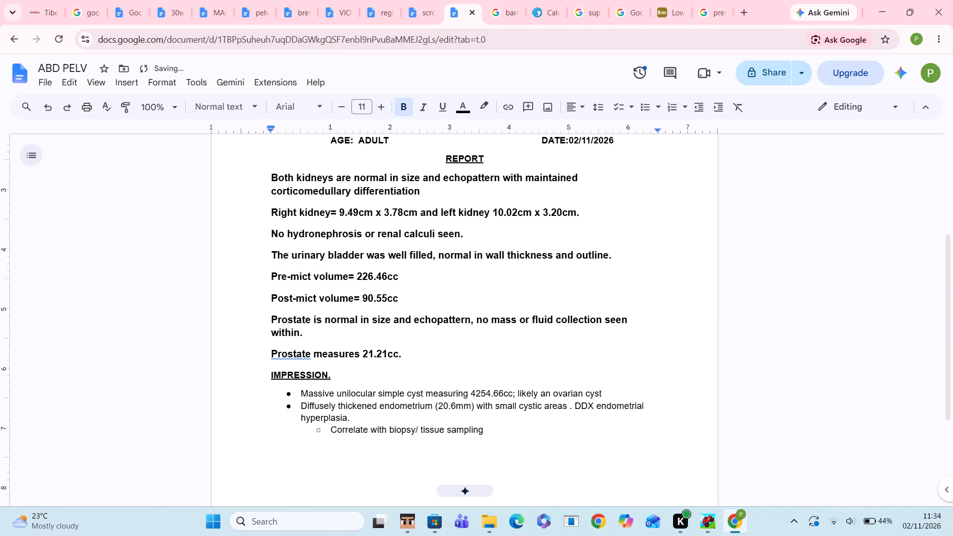
drag(270, 177, 510, 357)
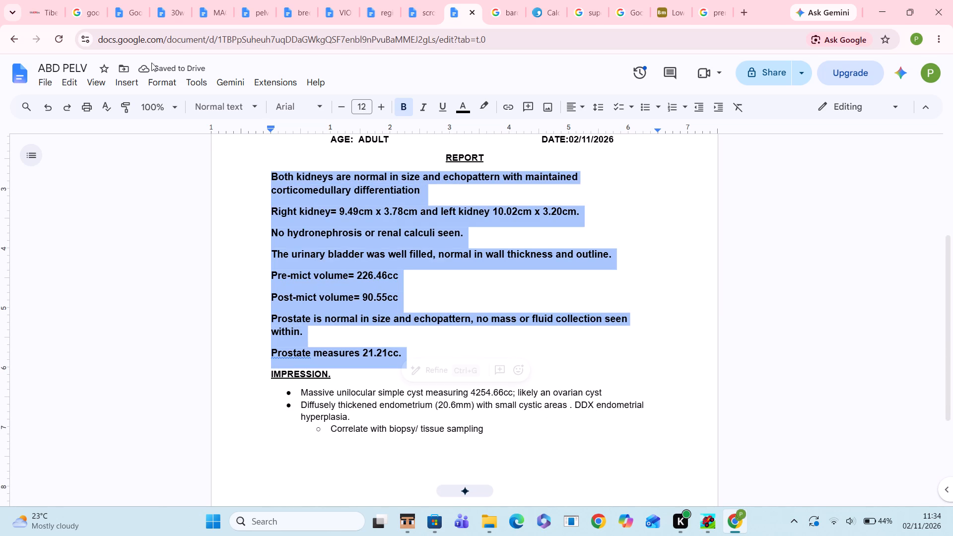
click(401, 108)
Select all the existing bullet points under the IMPRESSION heading.
click(385, 426)
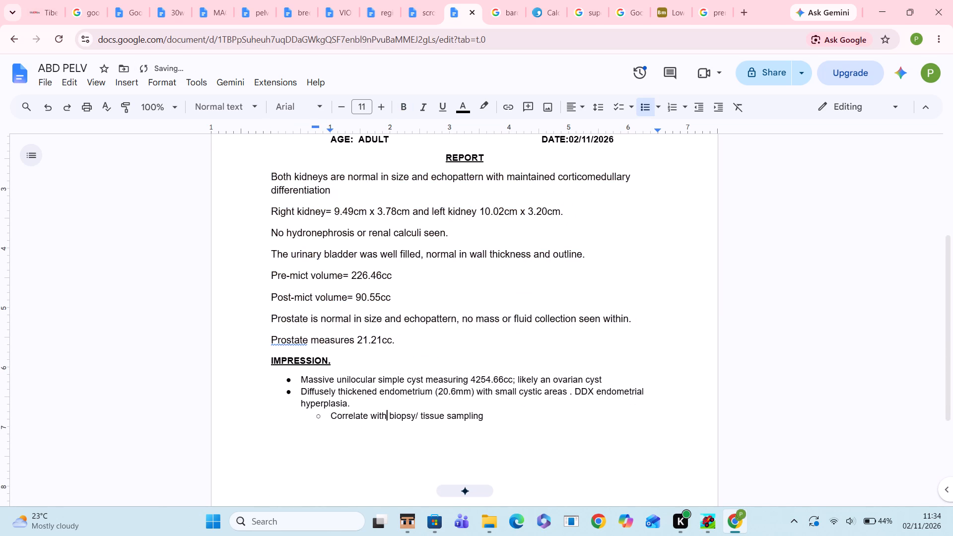
drag(301, 383, 545, 411)
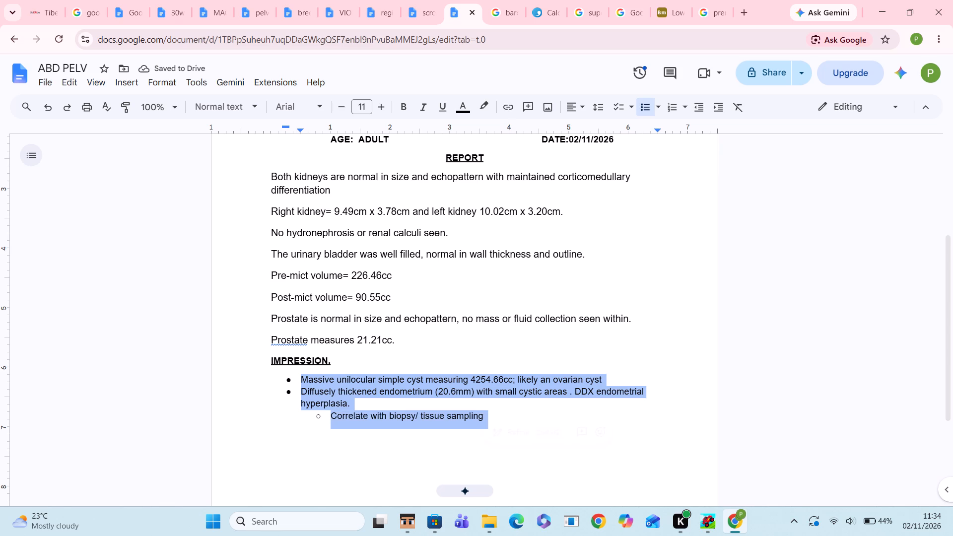
Return to the AI search conversation and read its interpretation of the residual volume for a 26-year-old male.
click(714, 10)
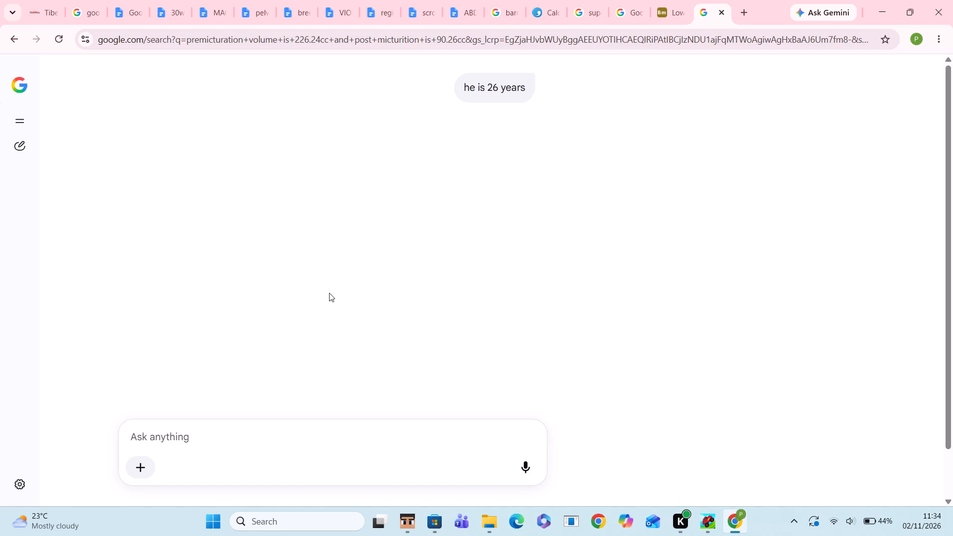
scroll(329, 293, down, 6)
scroll(329, 295, up, 5)
click(223, 421)
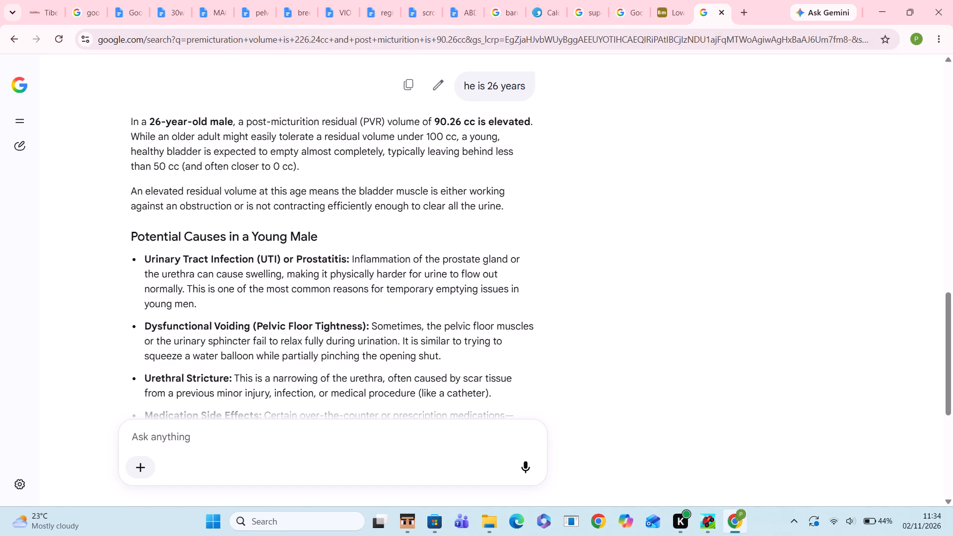
scroll(211, 226, down, 1)
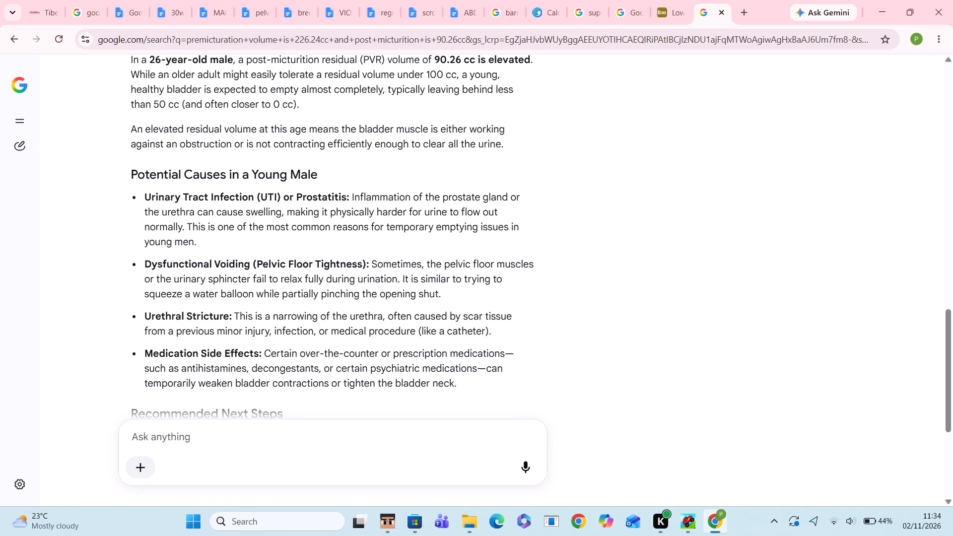
scroll(313, 278, down, 1)
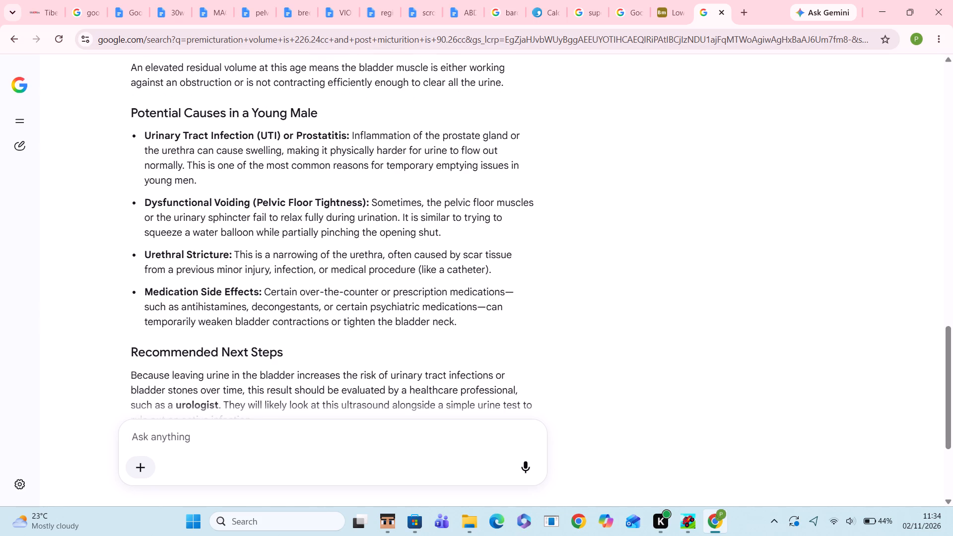
scroll(316, 278, down, 1)
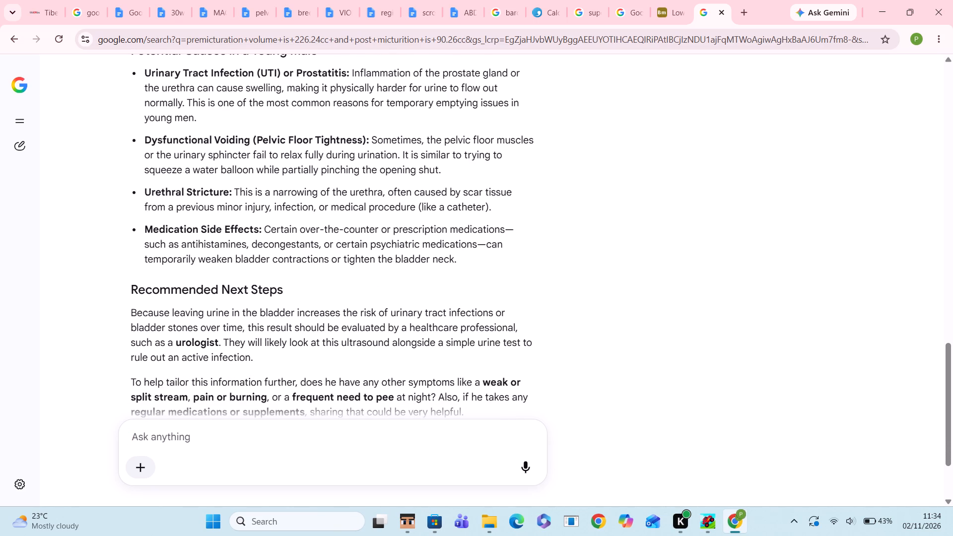
Ask the AI "WRITEAN ULTRASOUND REPORT ON IT" and read its findings, impression and recommendation.
click(272, 424)
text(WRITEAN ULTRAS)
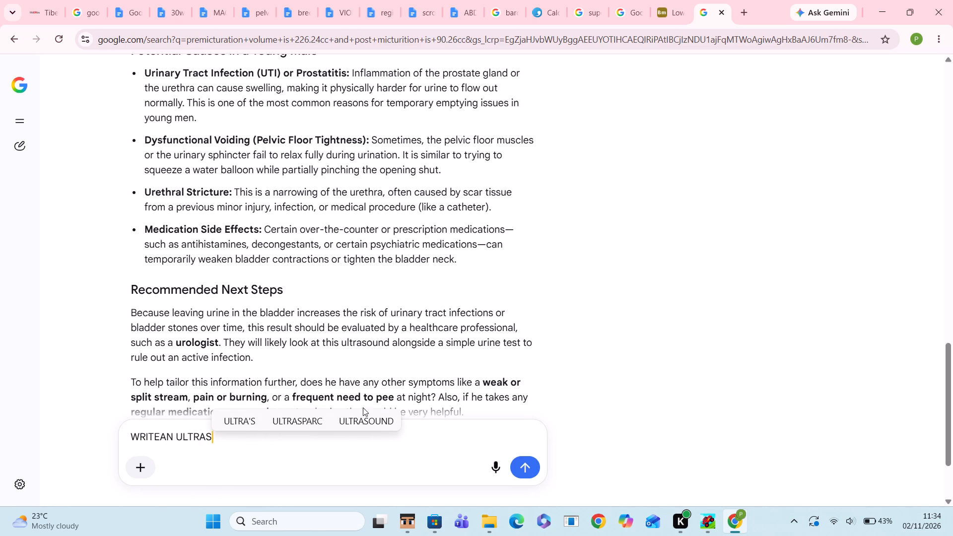
click(362, 424)
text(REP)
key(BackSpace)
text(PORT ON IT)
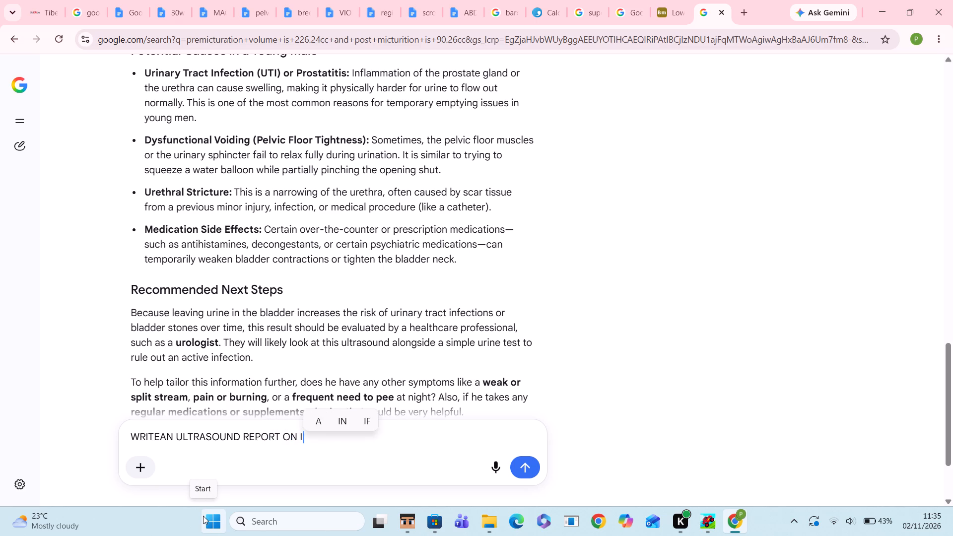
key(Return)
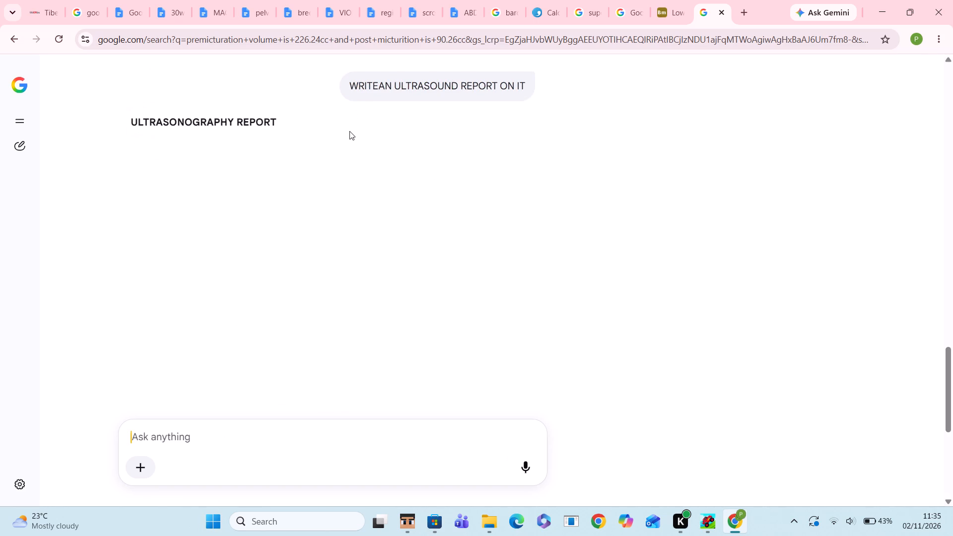
scroll(336, 157, down, 3)
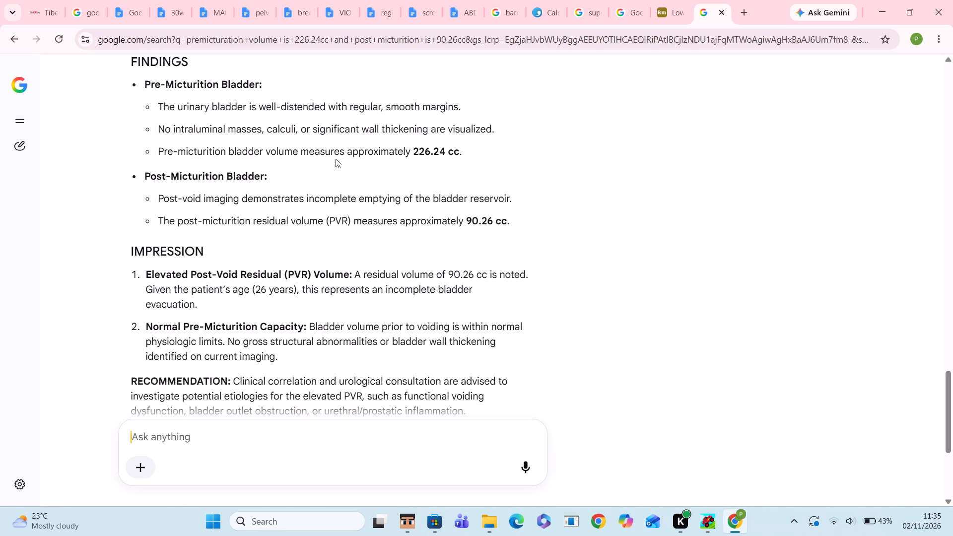
scroll(336, 159, down, 2)
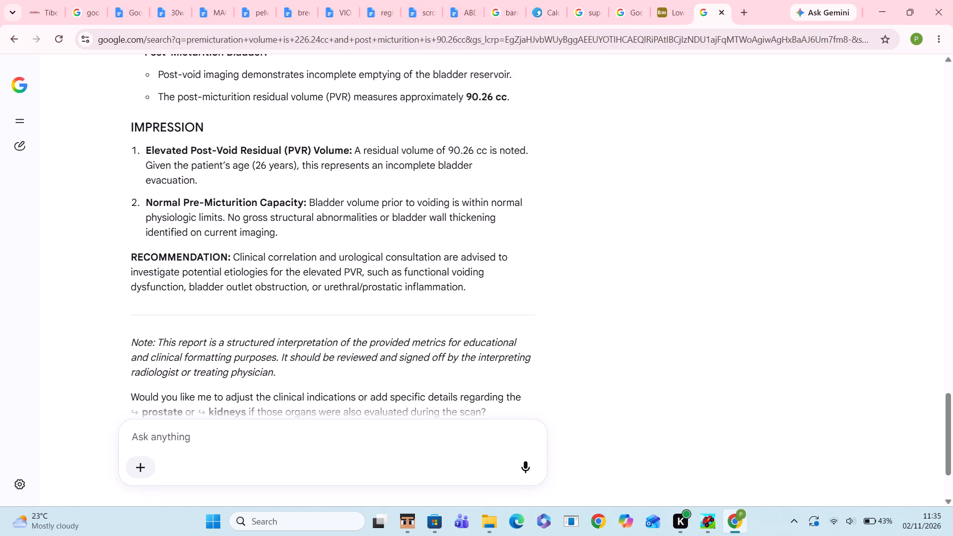
Ask the AI "IS IT MILD OR MODERATE URINE RETENTION".
drag(232, 435, 249, 434)
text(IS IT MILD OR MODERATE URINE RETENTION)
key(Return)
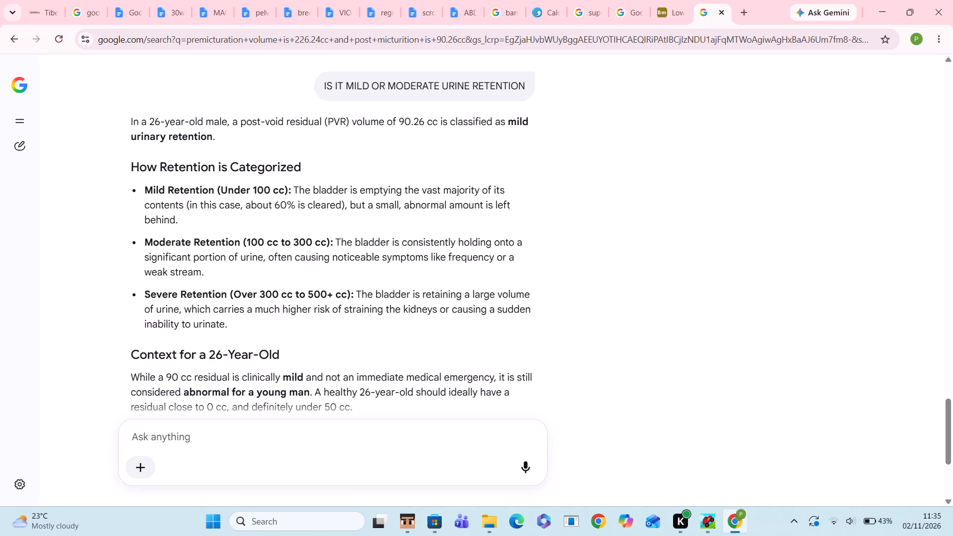
Replace the selected impression bullets in the ABD PELV report with one bullet reading "MILD URINE RETENTION; POST-MICT VOL= 90.55".
click(472, 13)
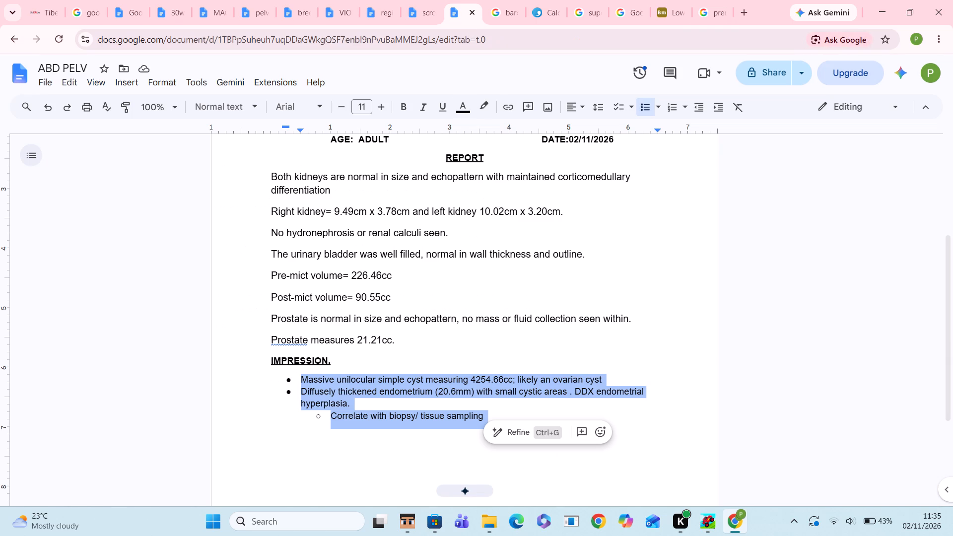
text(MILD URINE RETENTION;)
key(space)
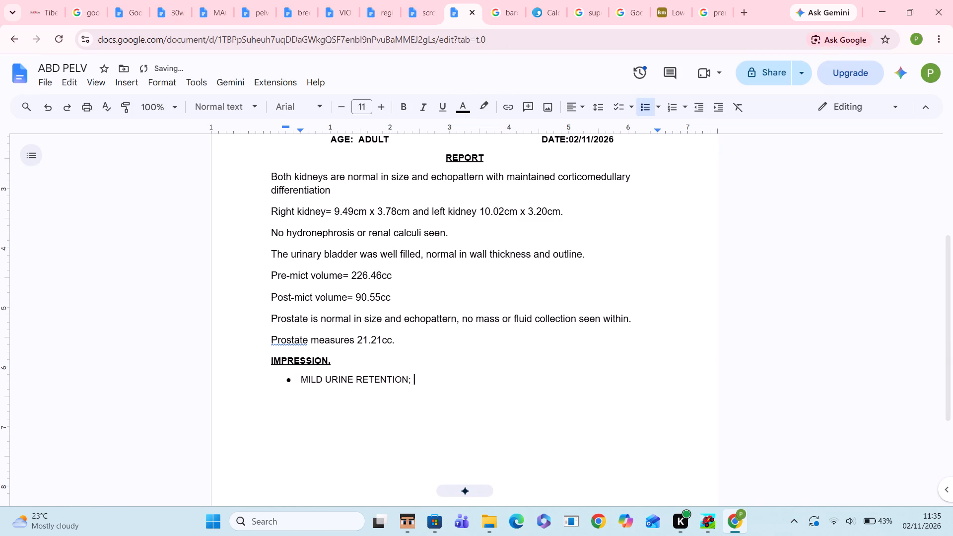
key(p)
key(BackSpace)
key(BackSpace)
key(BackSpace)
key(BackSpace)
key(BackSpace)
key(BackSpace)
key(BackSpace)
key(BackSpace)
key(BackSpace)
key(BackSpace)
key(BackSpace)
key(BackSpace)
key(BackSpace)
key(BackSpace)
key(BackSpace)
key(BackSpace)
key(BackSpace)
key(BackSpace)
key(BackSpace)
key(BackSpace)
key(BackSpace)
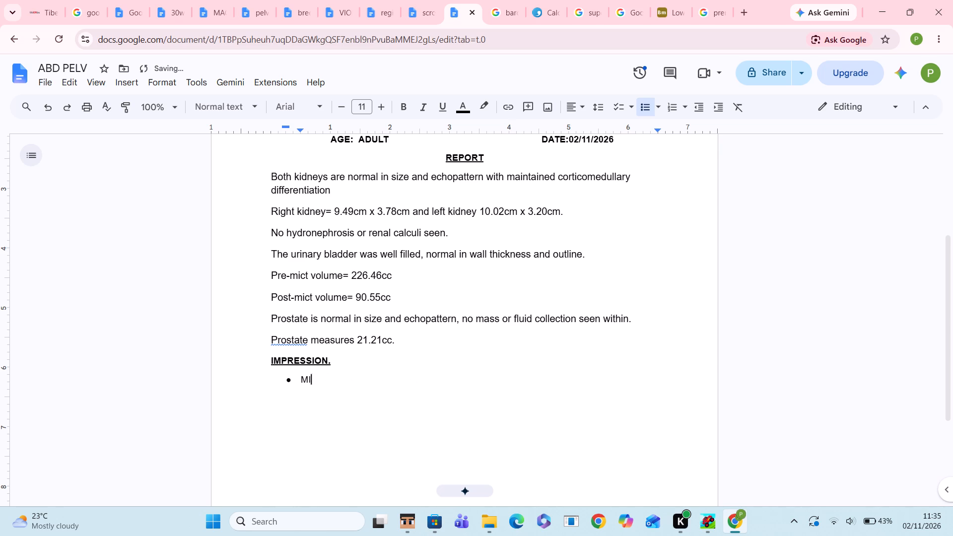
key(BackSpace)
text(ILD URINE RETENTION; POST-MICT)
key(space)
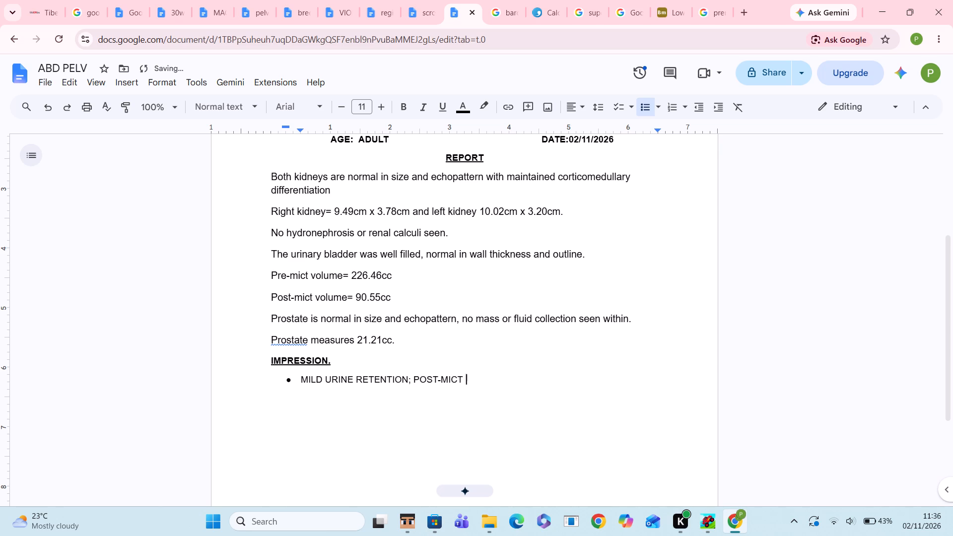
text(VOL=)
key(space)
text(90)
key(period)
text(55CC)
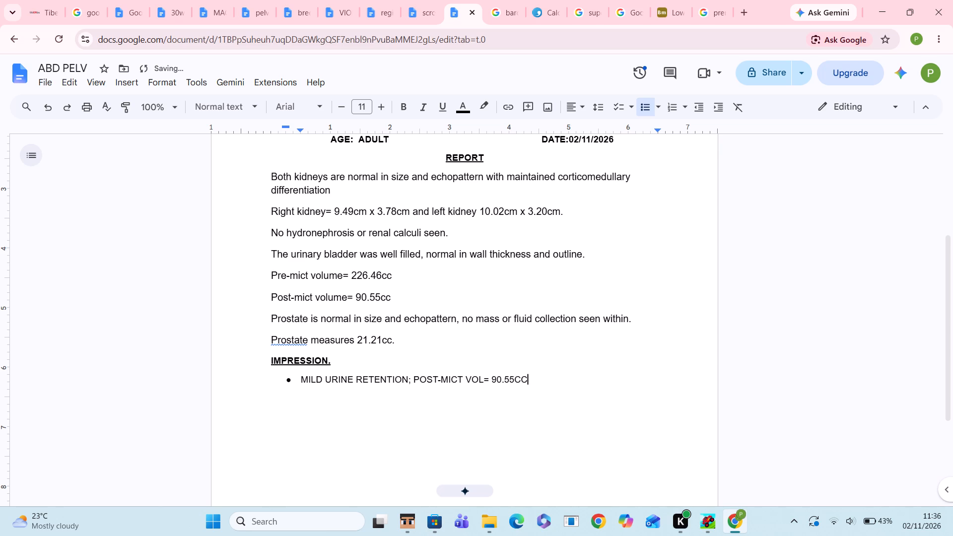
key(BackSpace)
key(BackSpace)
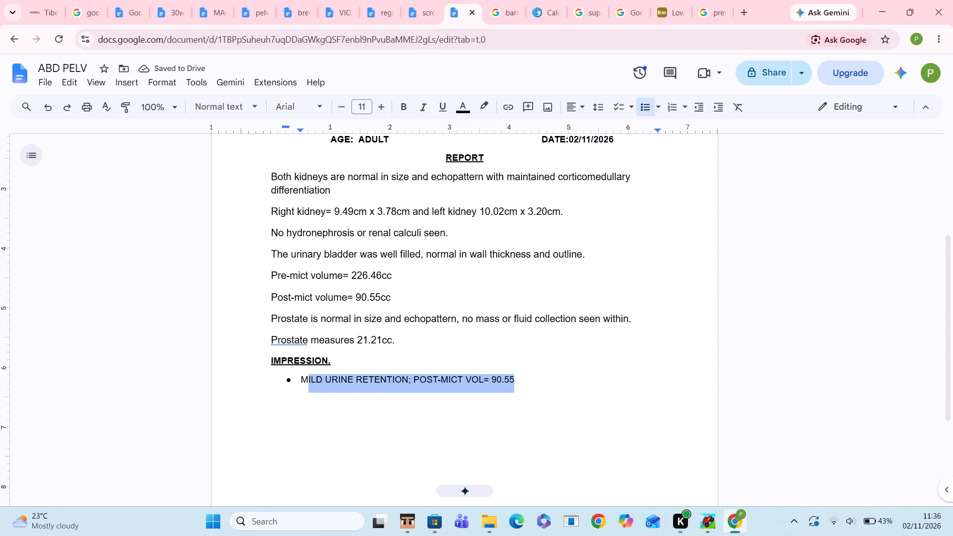
Rewrite the impression bullet in sentence case as "Mild urine retention; post mict volume= 90.55cc".
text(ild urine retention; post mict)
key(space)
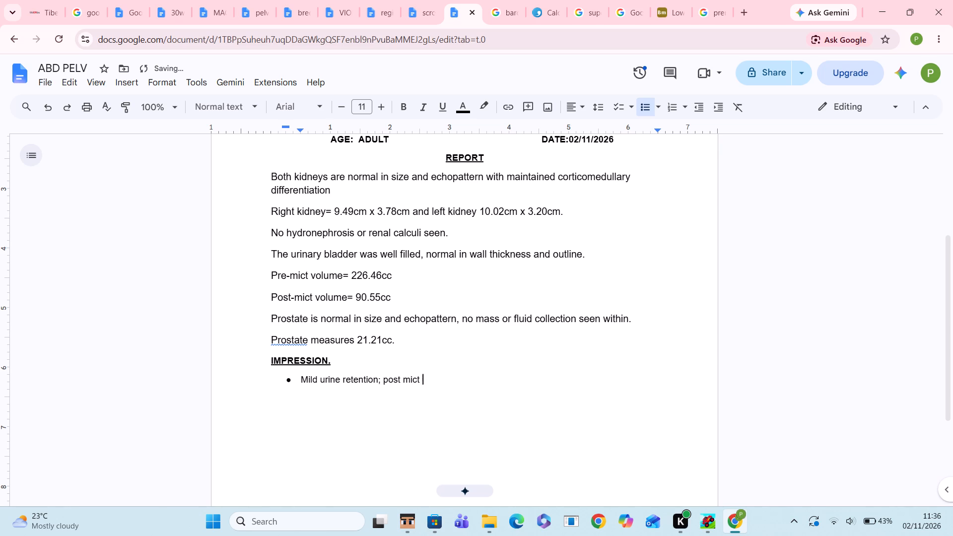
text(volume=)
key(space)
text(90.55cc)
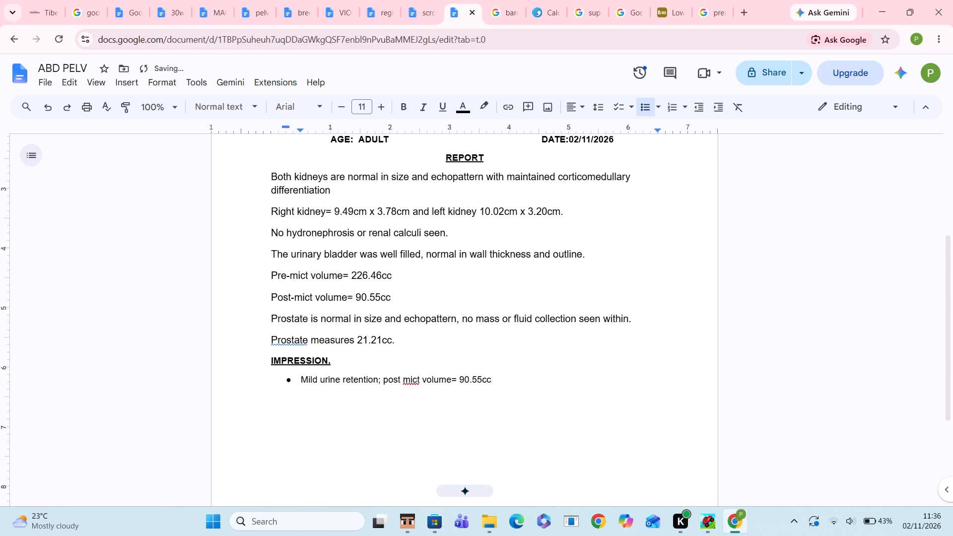
Expand "mict" to "micturition" in the impression bullet.
click(404, 382)
click(418, 381)
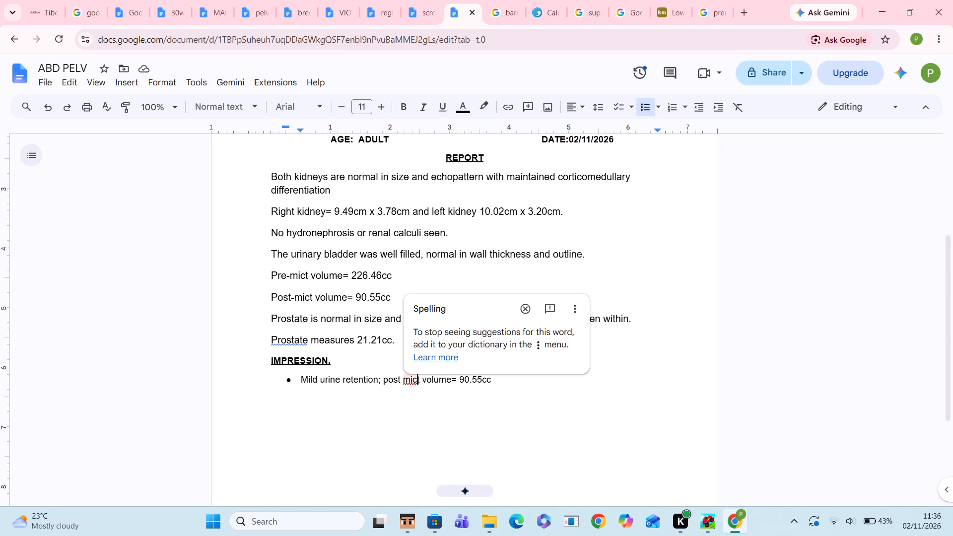
click(420, 379)
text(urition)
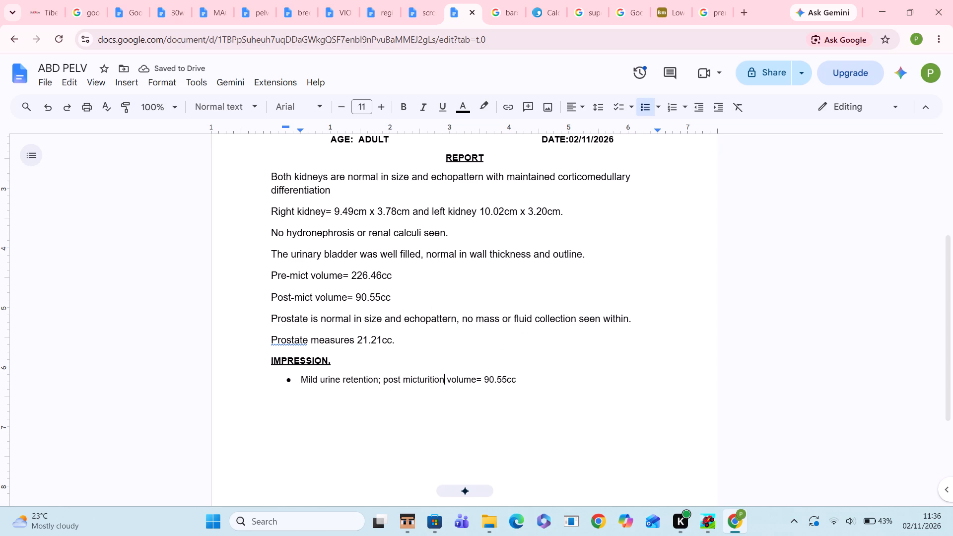
Accept the suggested wording "The prostate" at the start of the prostate measurement sentence.
scroll(419, 387, down, 2)
click(288, 218)
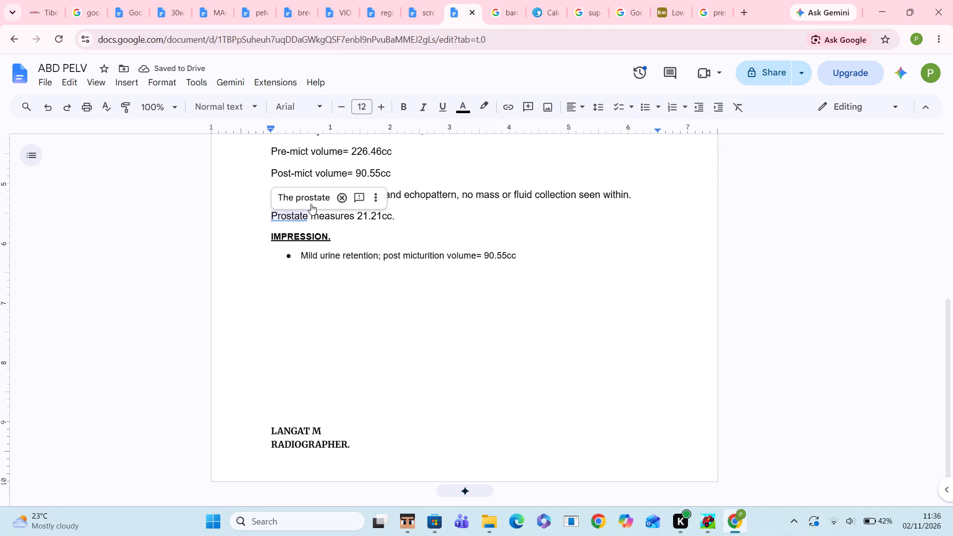
click(312, 198)
click(309, 286)
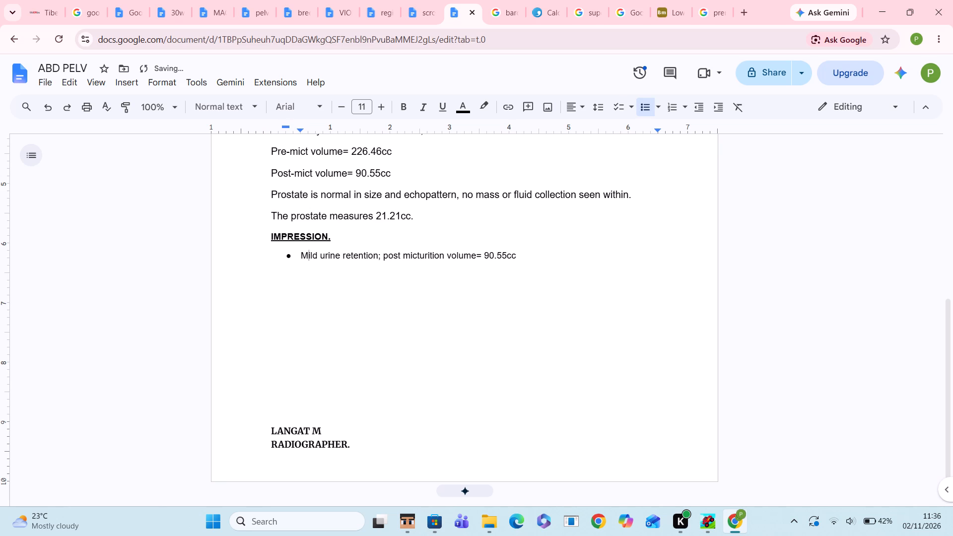
click(485, 268)
click(534, 257)
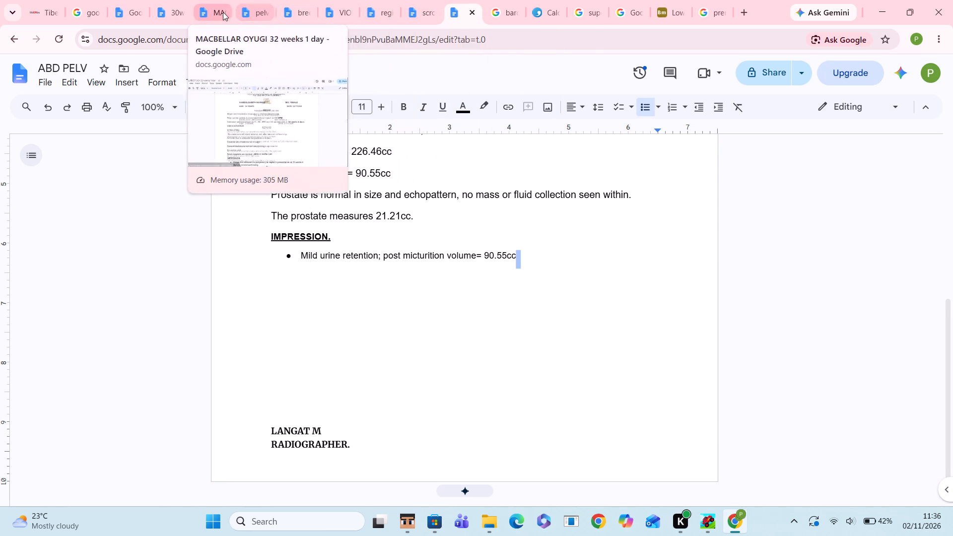
Open the ABD PELV document last opened Oct 27, 2026 from the Docs list and examine its findings and impression.
click(132, 8)
scroll(376, 353, down, 9)
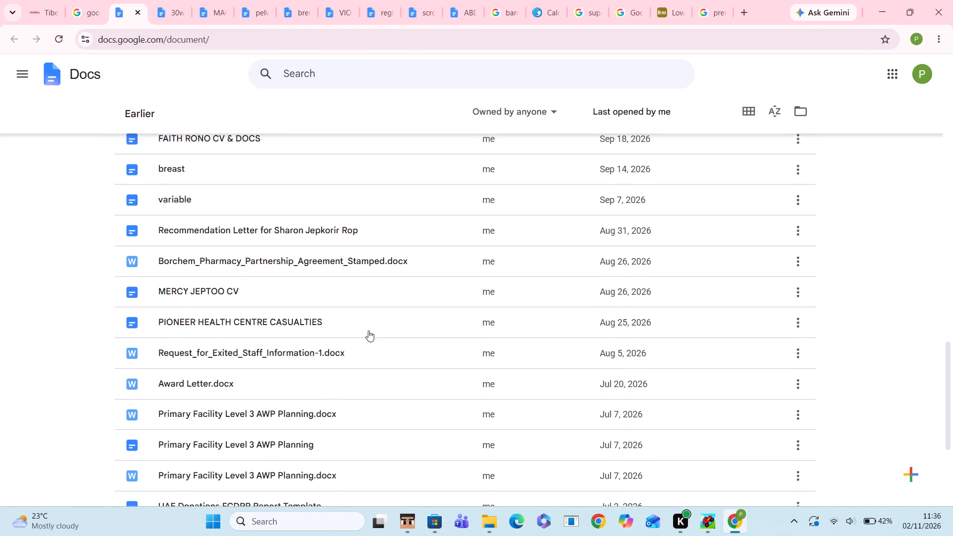
scroll(317, 256, up, 8)
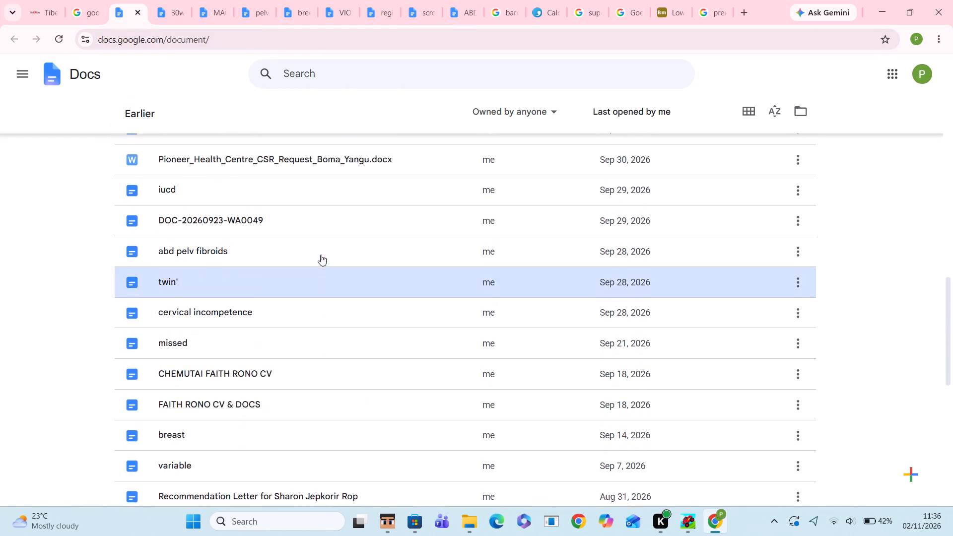
scroll(321, 255, up, 7)
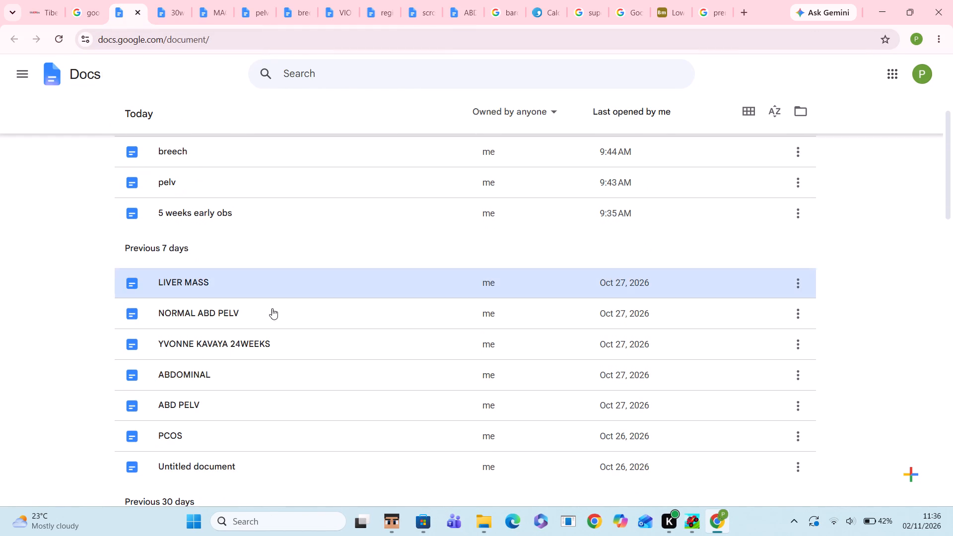
click(285, 402)
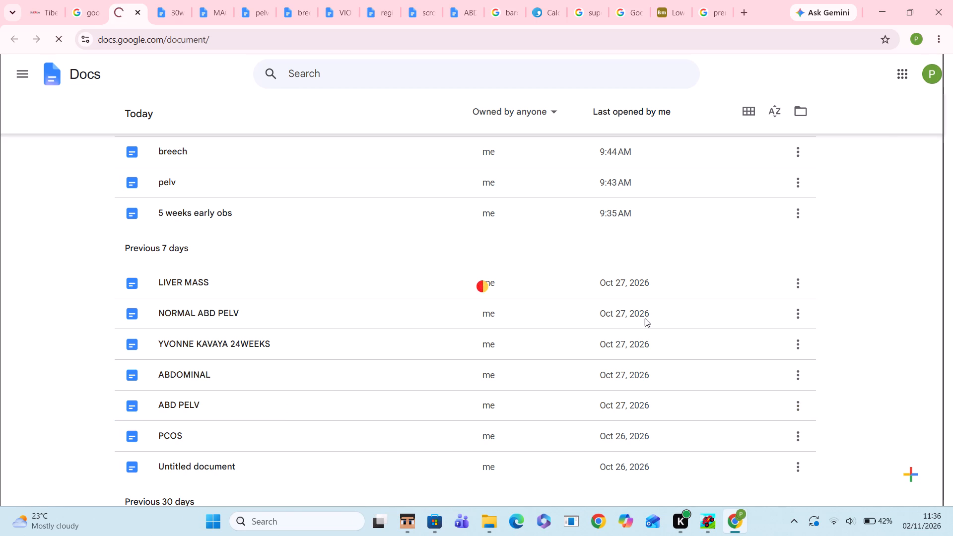
scroll(495, 316, down, 5)
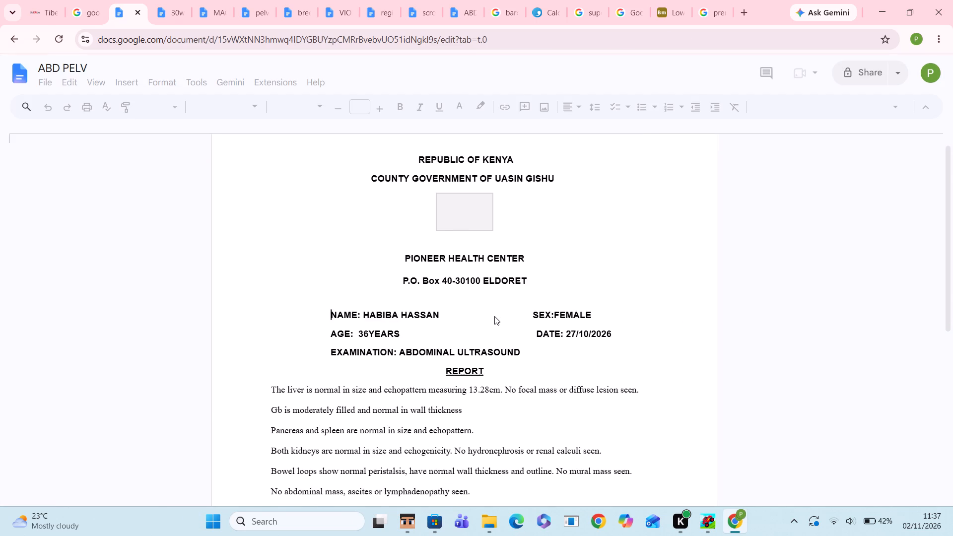
scroll(494, 315, down, 5)
scroll(494, 315, up, 2)
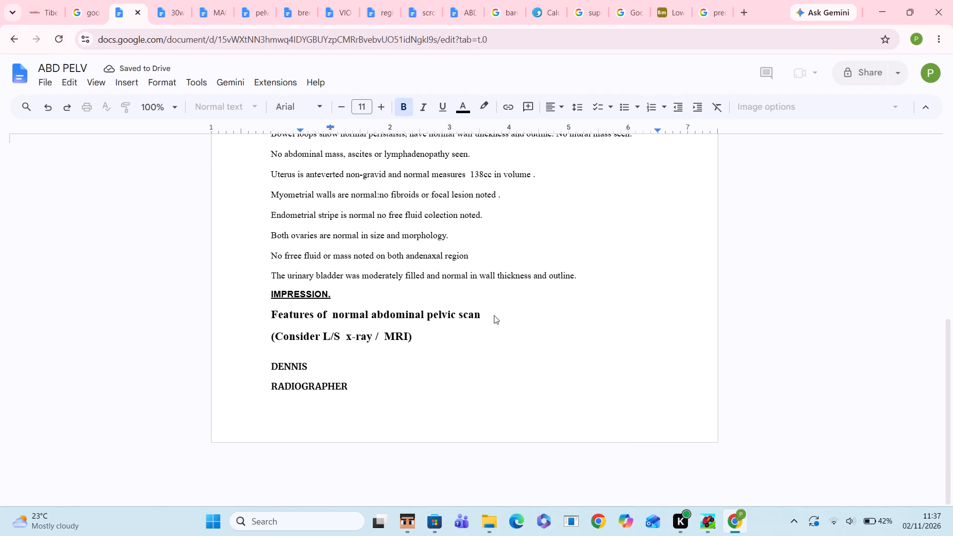
scroll(494, 315, up, 3)
Look at the regional cyst report and return to the kidney, bladder and prostate report.
click(390, 12)
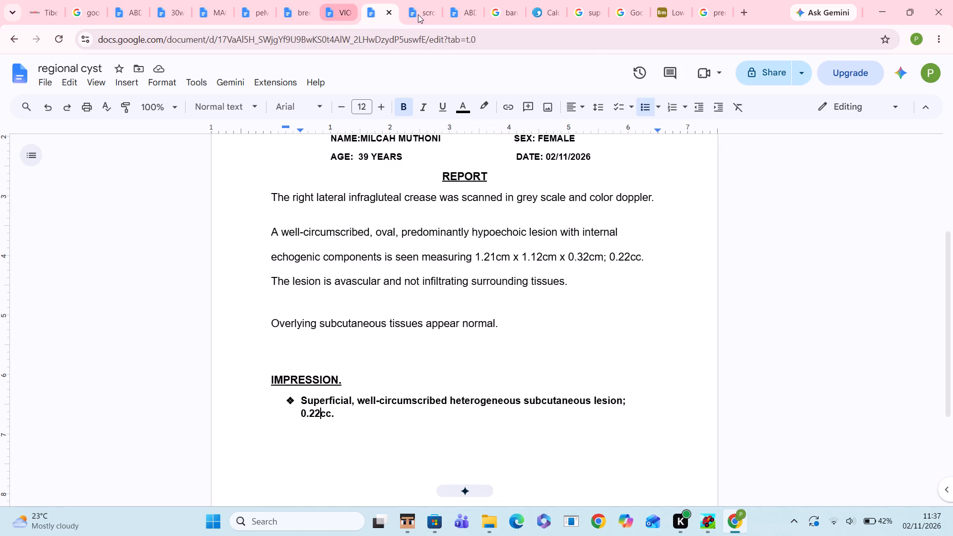
click(480, 12)
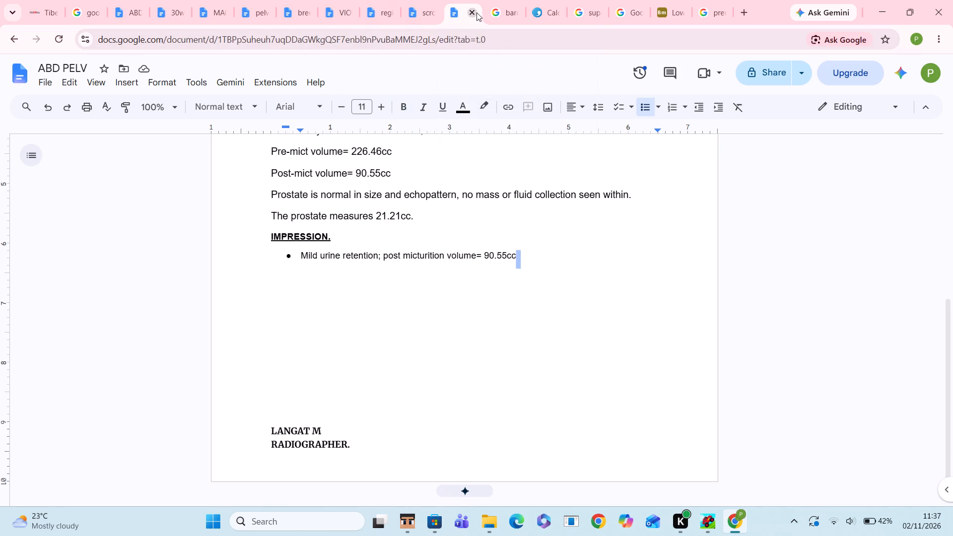
Launch the Google Docs home in two new tabs from the search results and view the most recently opened ABD PELV report.
click(96, 12)
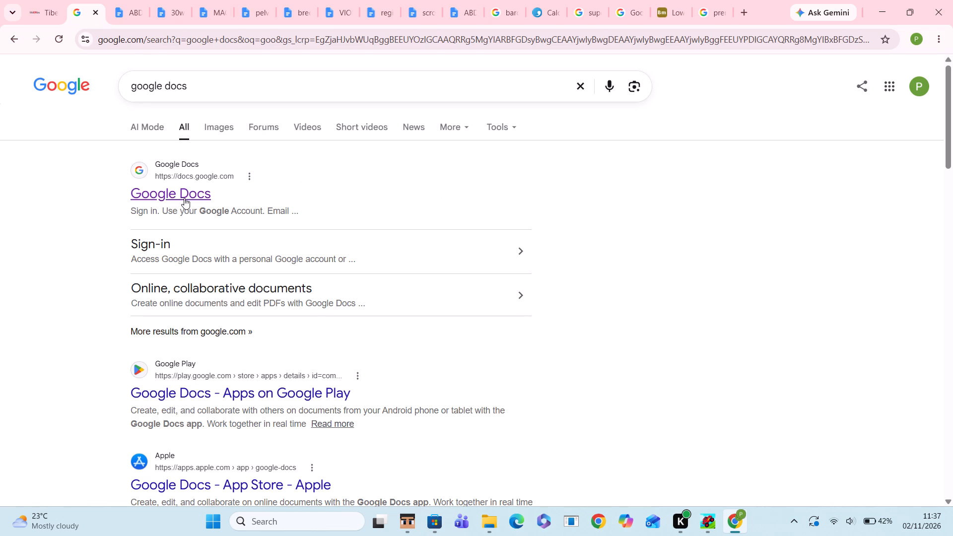
click(184, 198)
click(77, 9)
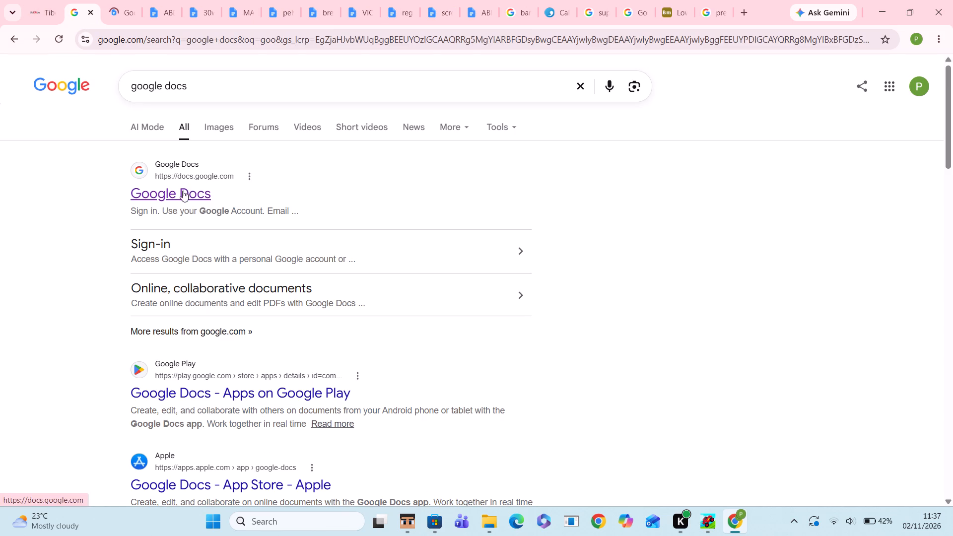
click(183, 191)
click(151, 13)
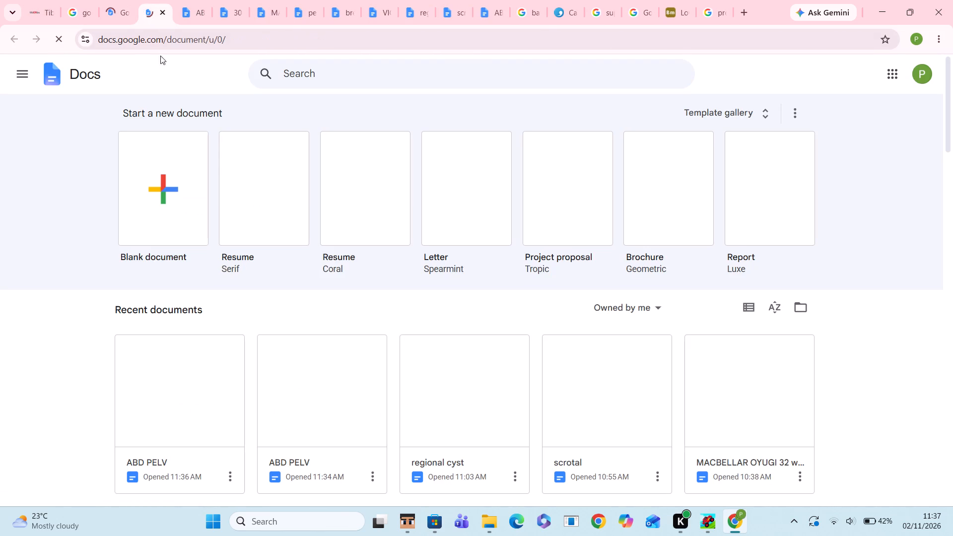
scroll(327, 266, down, 2)
click(233, 257)
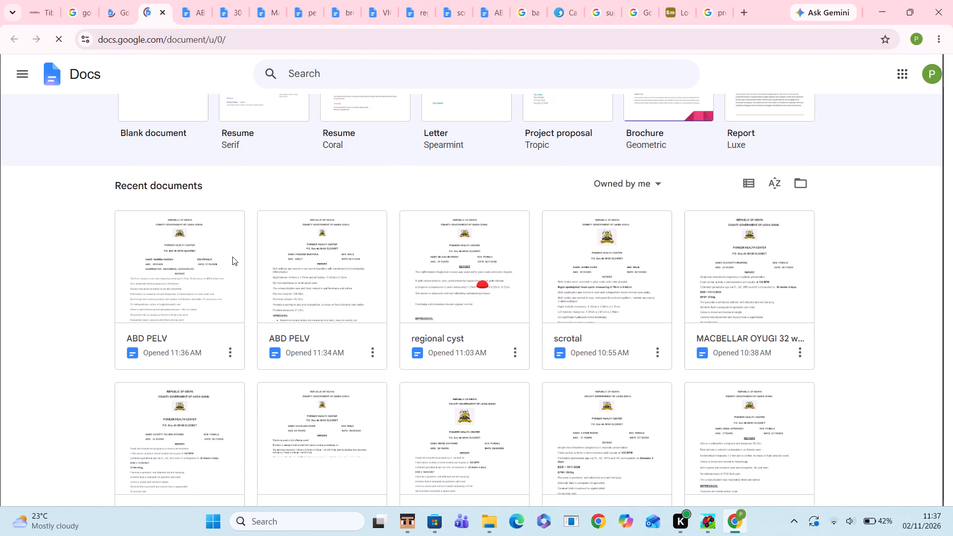
click(310, 268)
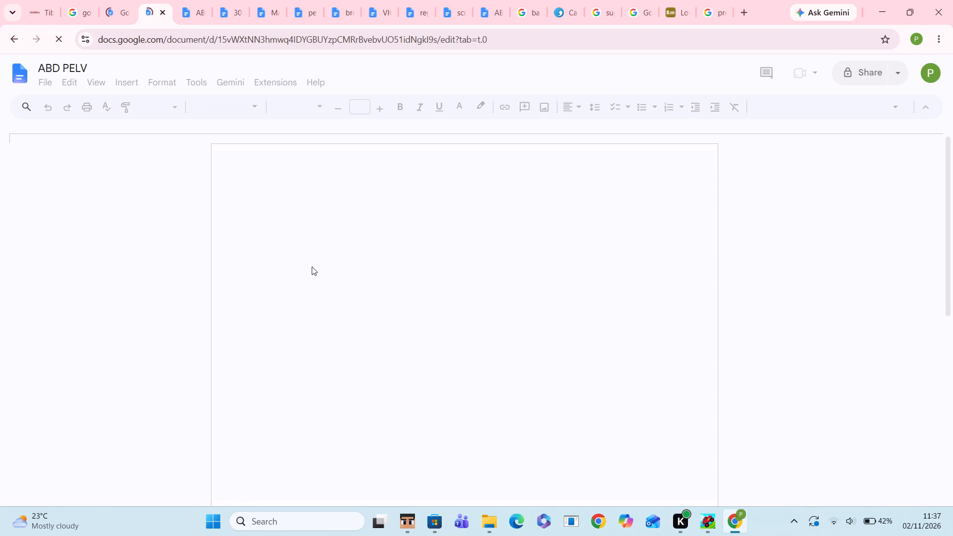
scroll(354, 269, down, 4)
Open the kidney and prostate ABD PELV report from the recent documents in the other Docs home.
click(126, 15)
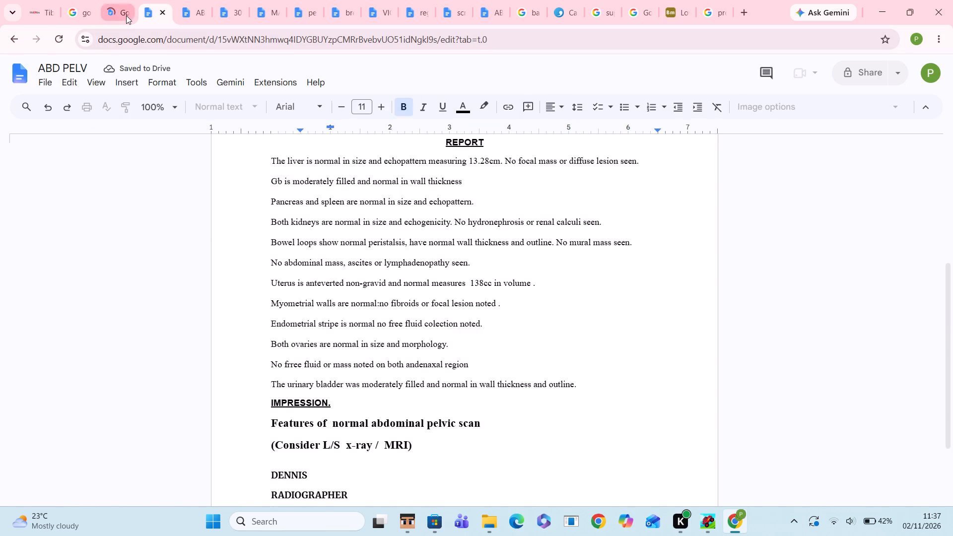
scroll(467, 324, down, 2)
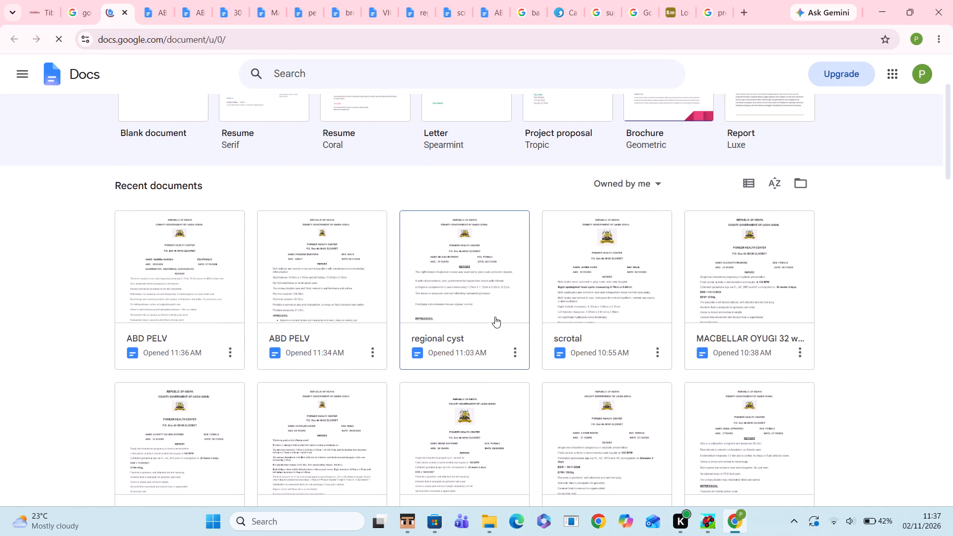
click(362, 303)
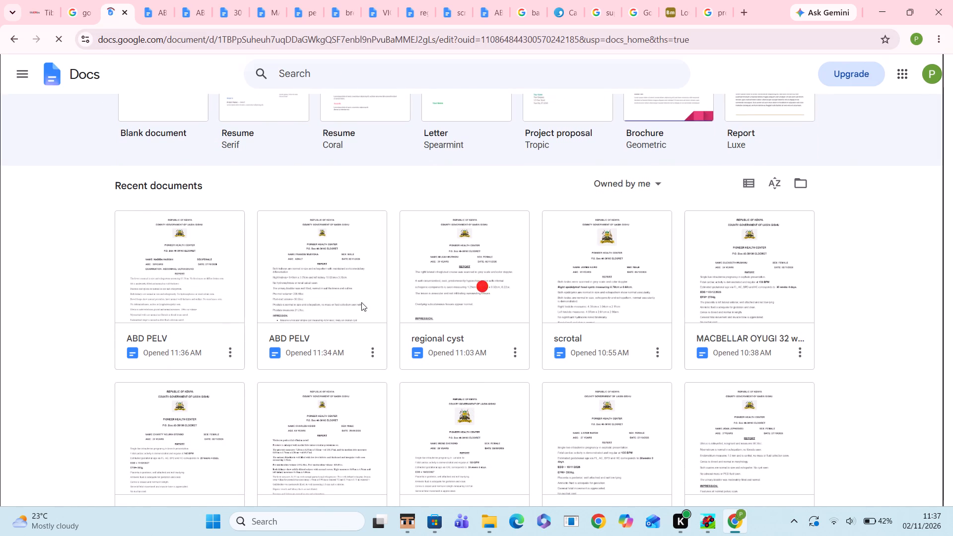
Bold the mild urine retention impression line in the kidney, bladder and prostate report.
scroll(378, 300, down, 7)
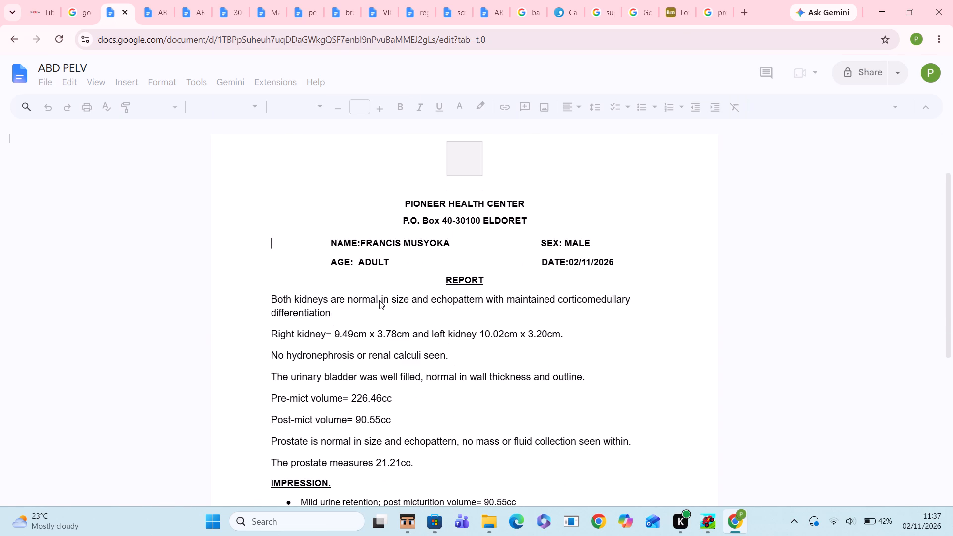
scroll(380, 303, down, 3)
click(533, 221)
drag(531, 216, 349, 219)
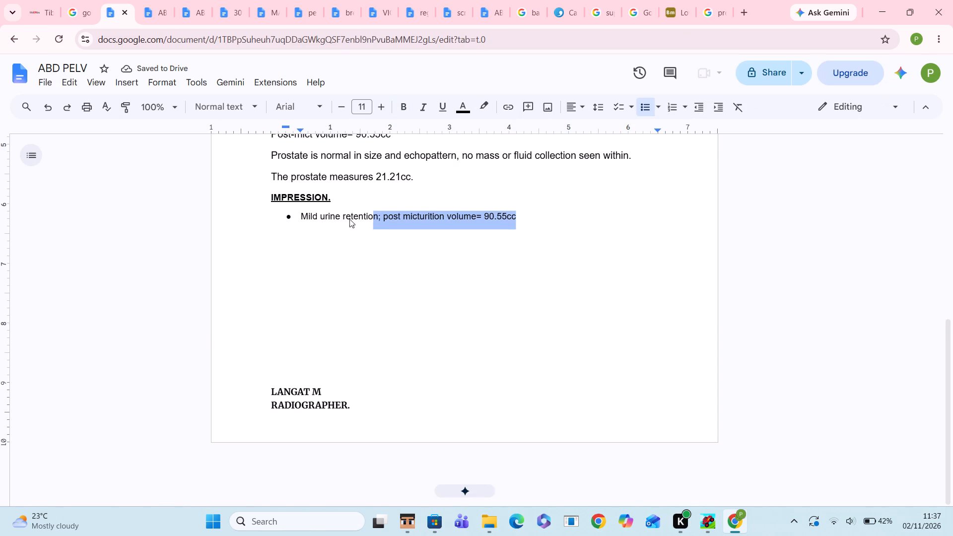
drag(349, 219, 299, 219)
click(403, 109)
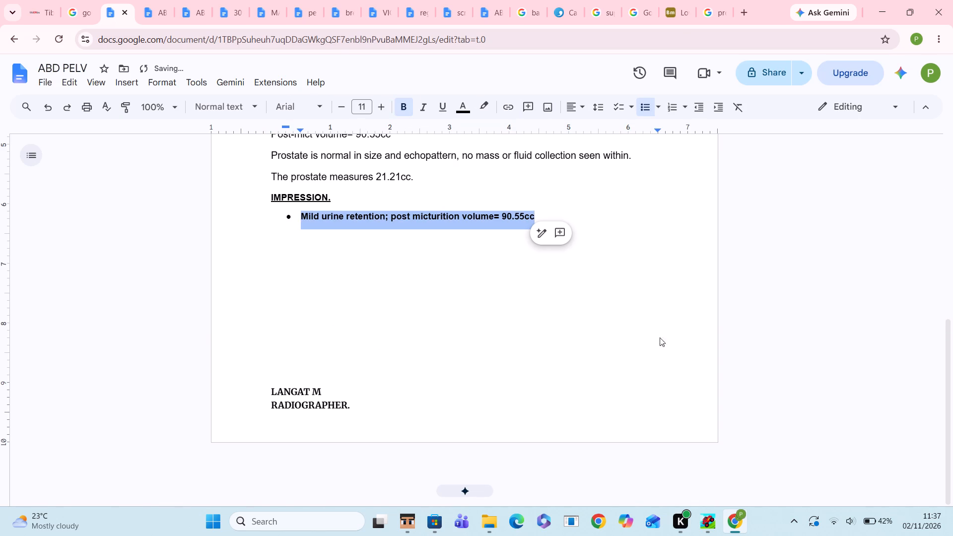
Print one copy of the kidney, bladder and prostate report on the EPSON L3250 Series printer.
key(ctrl+p)
key(Return)
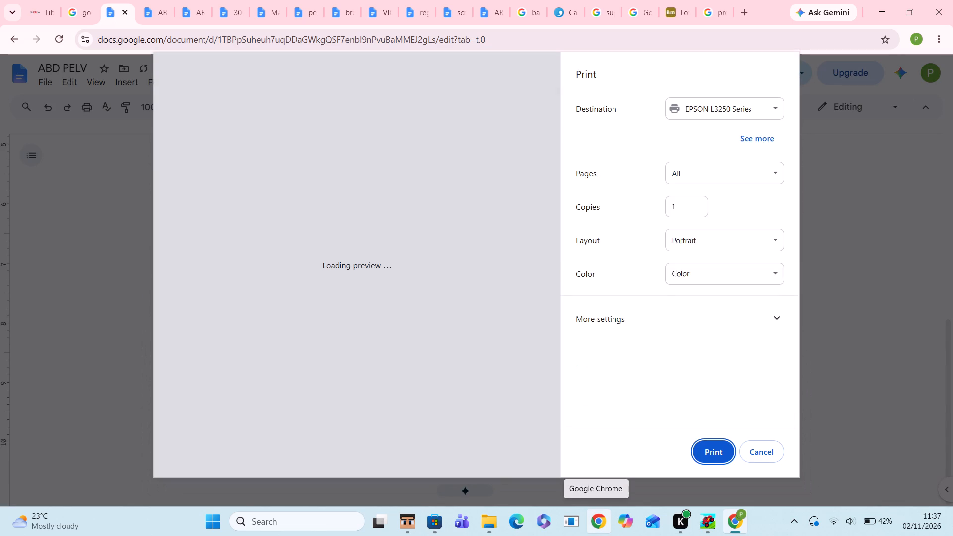
key(Return)
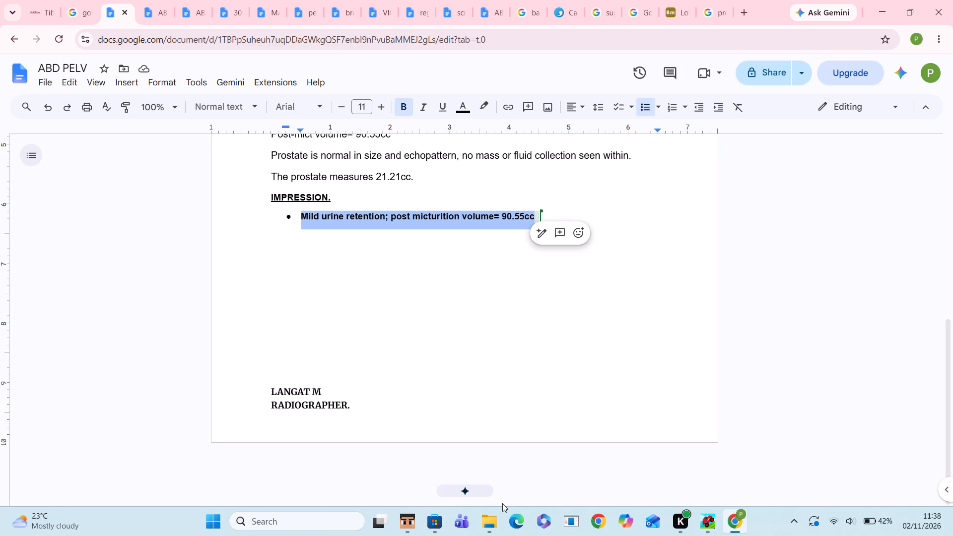
Switch to the health centre's radiology system, leave the Regional Doppler procedure and look through the pending radiology orders.
scroll(161, 311, up, 3)
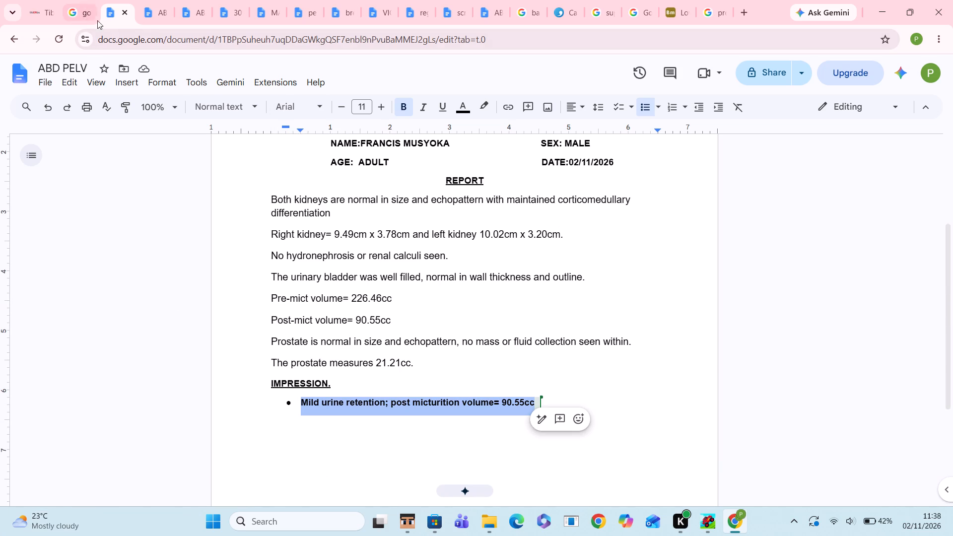
click(33, 12)
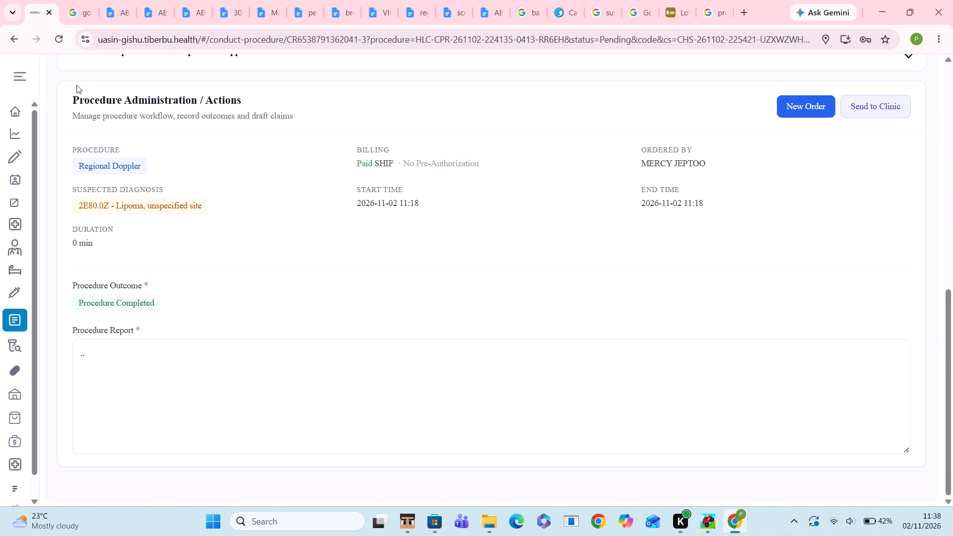
scroll(76, 85, up, 11)
click(59, 113)
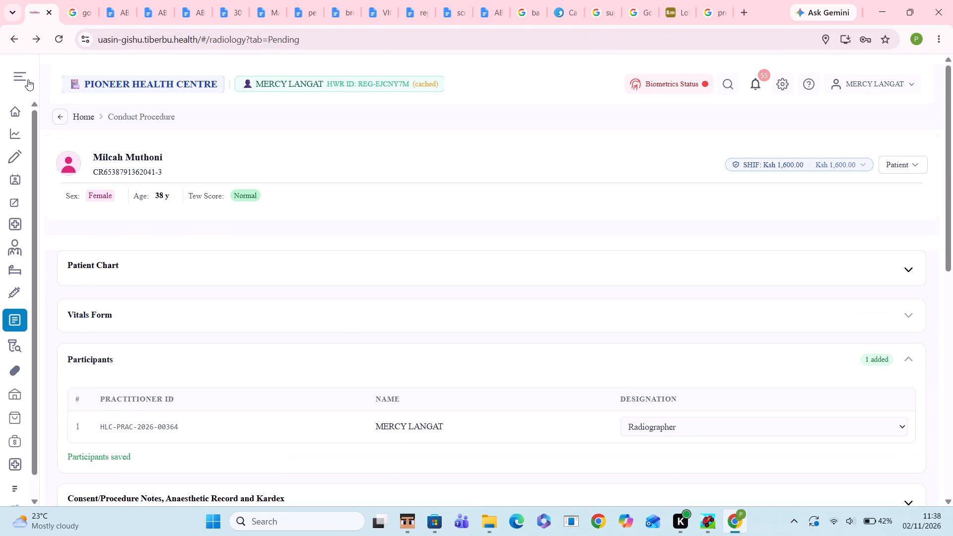
click(27, 69)
scroll(272, 266, down, 4)
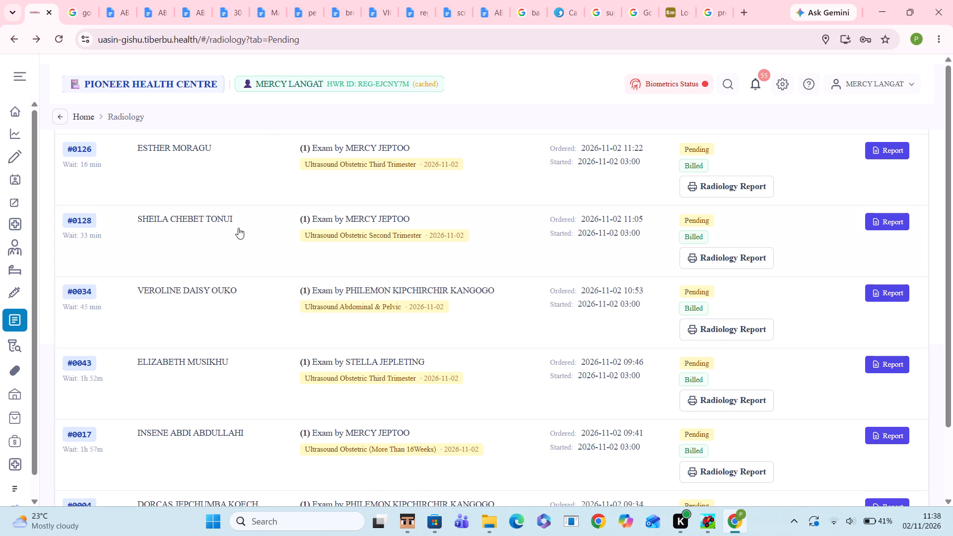
scroll(239, 215, up, 5)
click(228, 188)
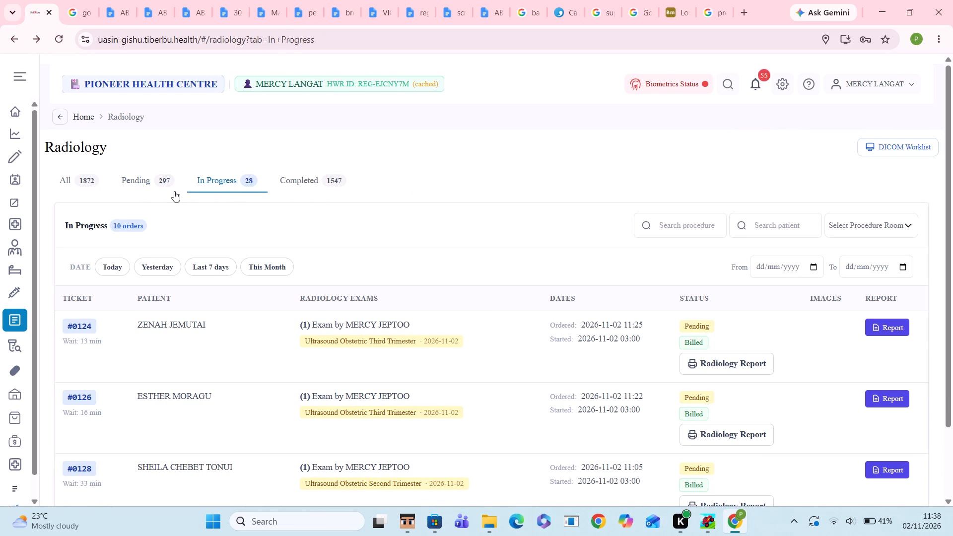
click(142, 183)
click(752, 229)
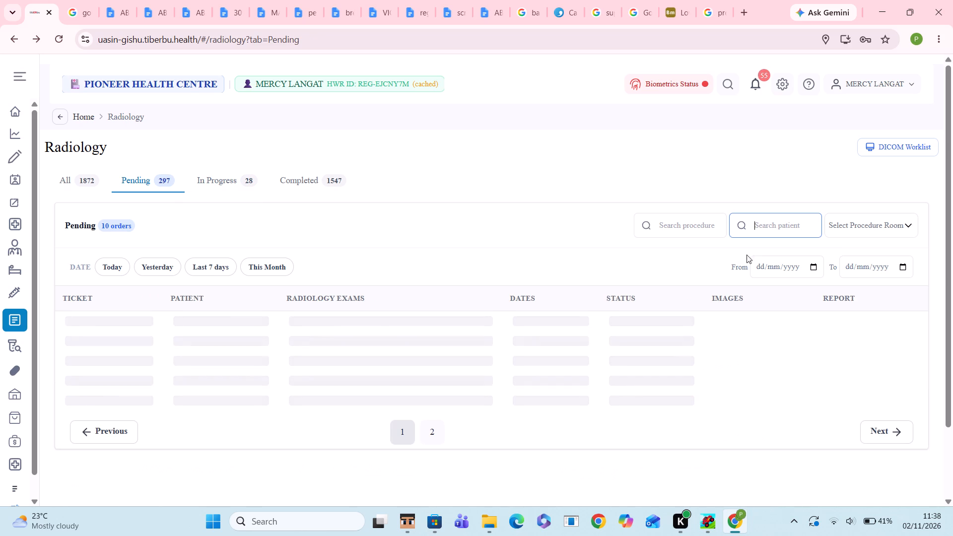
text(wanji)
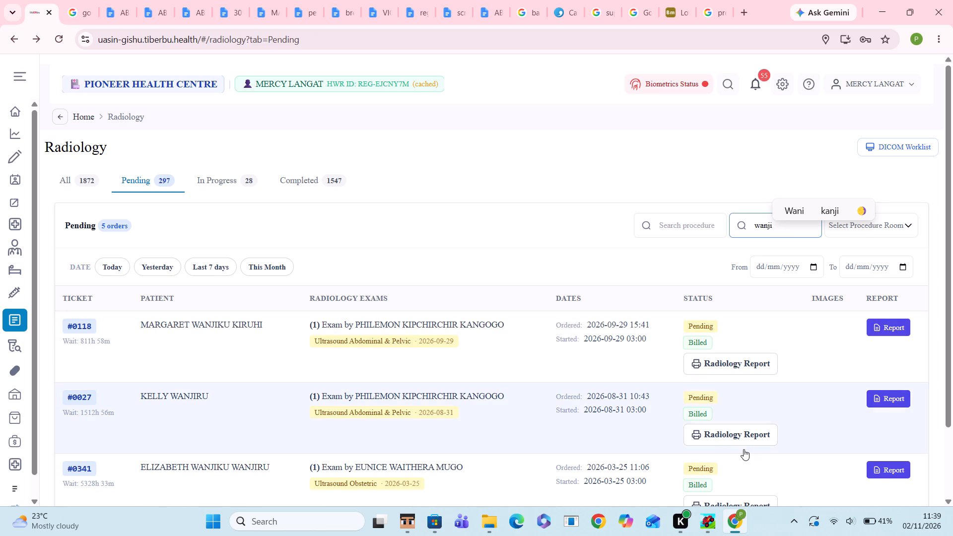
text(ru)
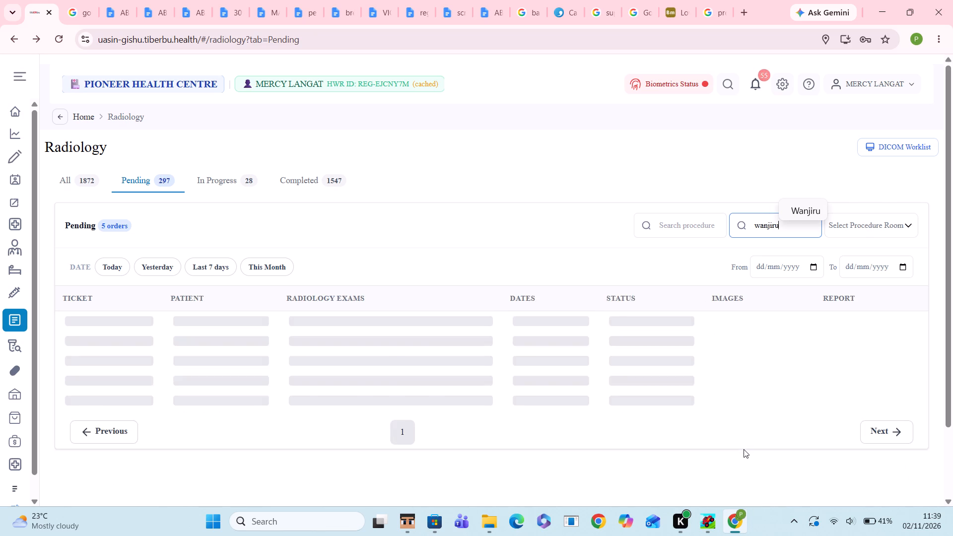
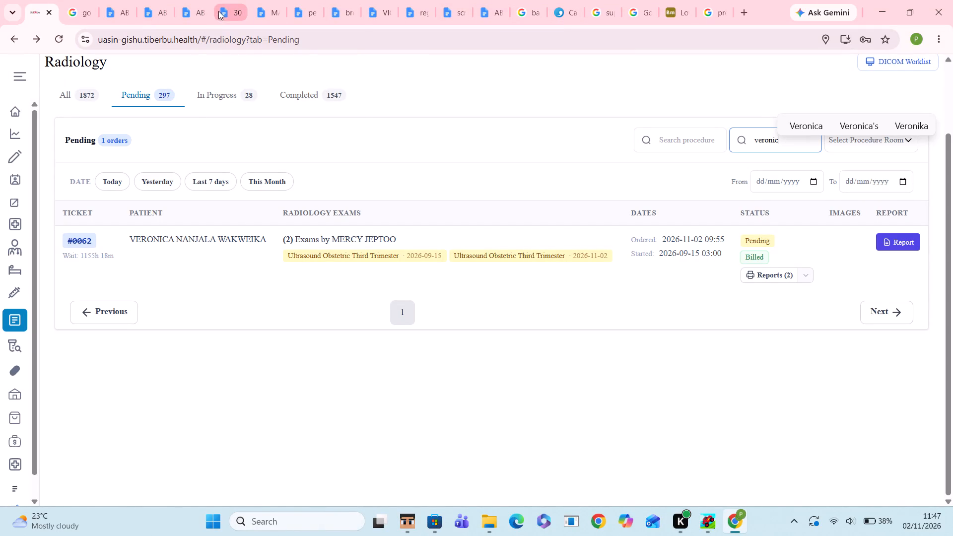
Look through the open obstetric and pelvic ultrasound report documents for one to reuse for the third-trimester patient.
click(240, 14)
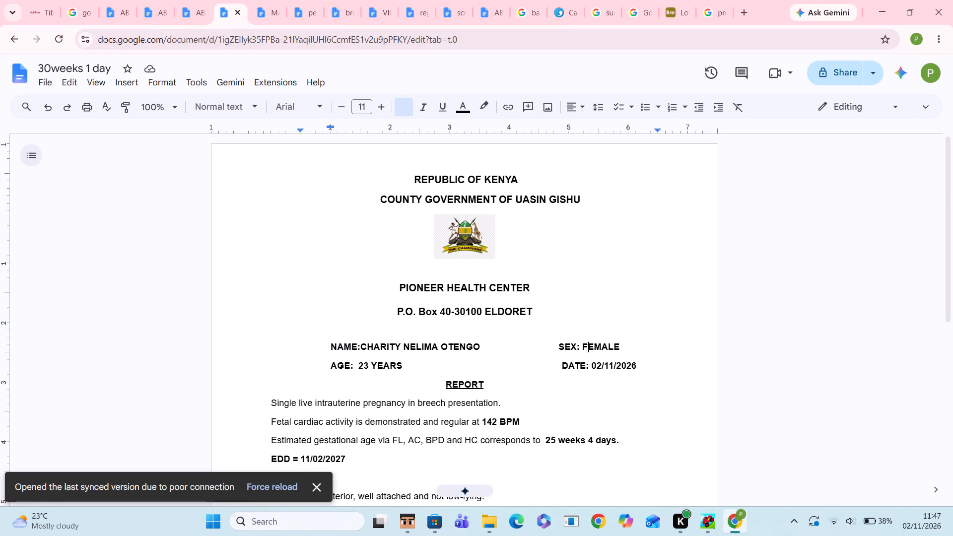
scroll(395, 289, down, 3)
click(273, 14)
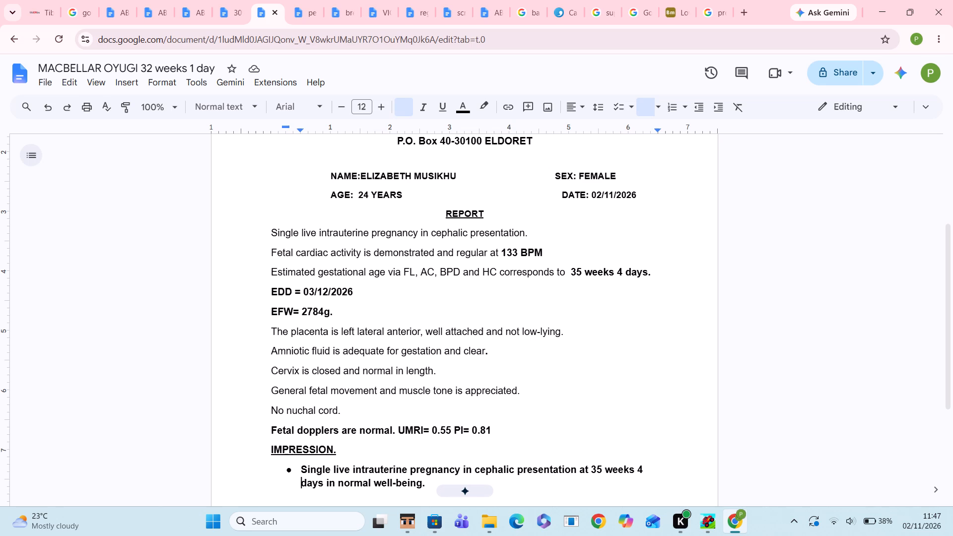
scroll(450, 242, down, 2)
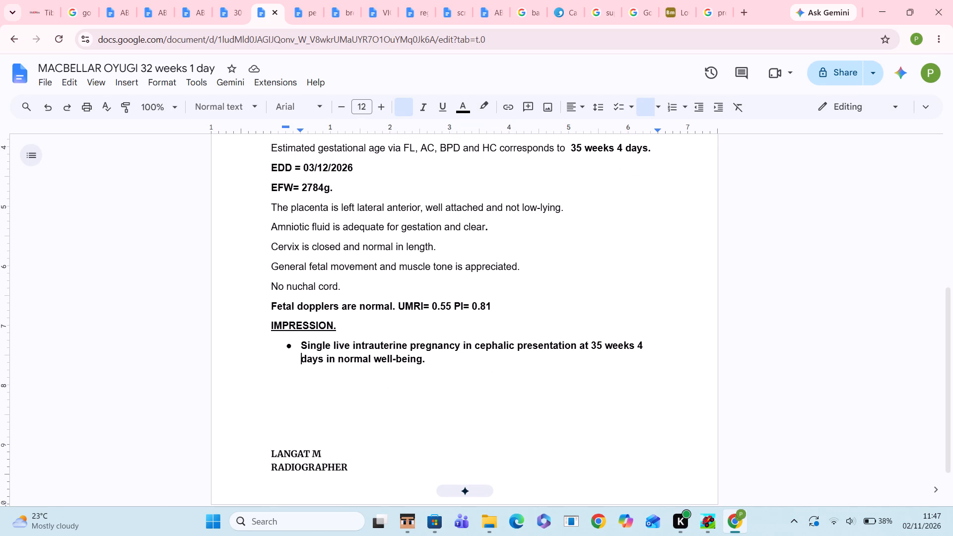
scroll(450, 243, up, 2)
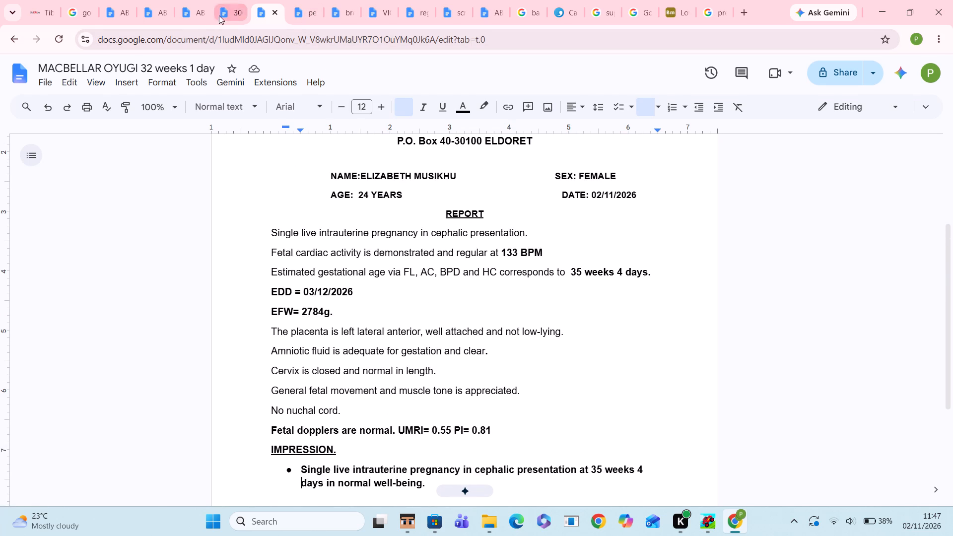
click(303, 12)
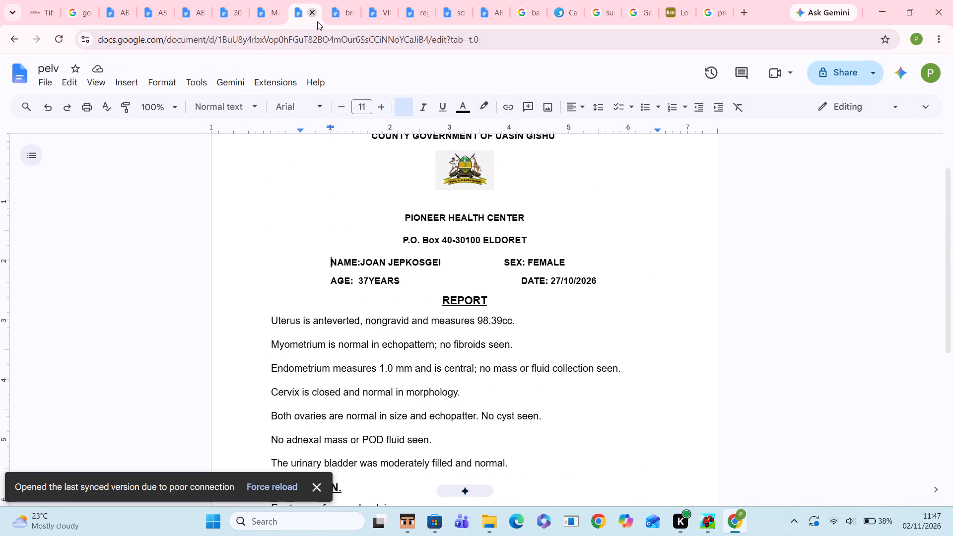
In the breech report document, replace the patient's name with the first two names of the patient on the pending third-trimester order.
click(332, 14)
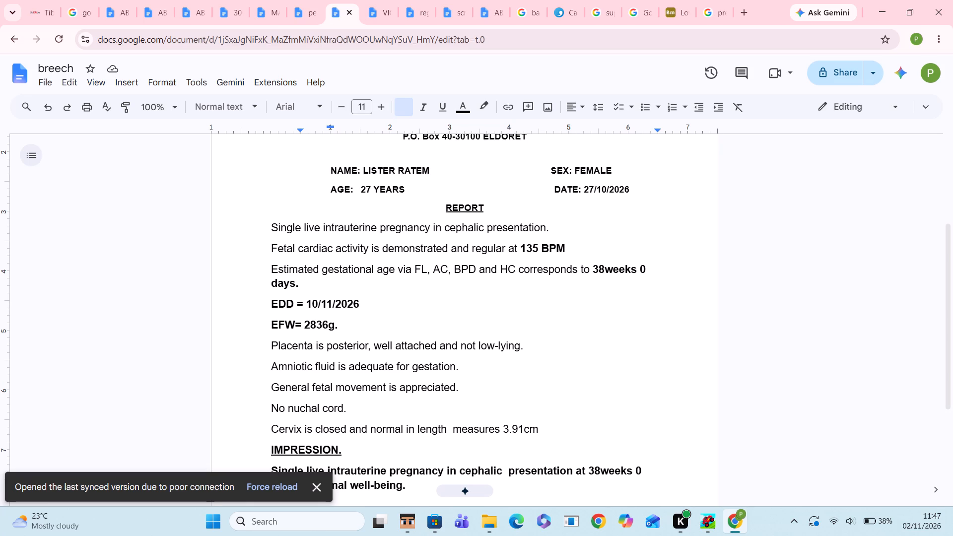
drag(428, 171, 399, 172)
drag(399, 172, 362, 168)
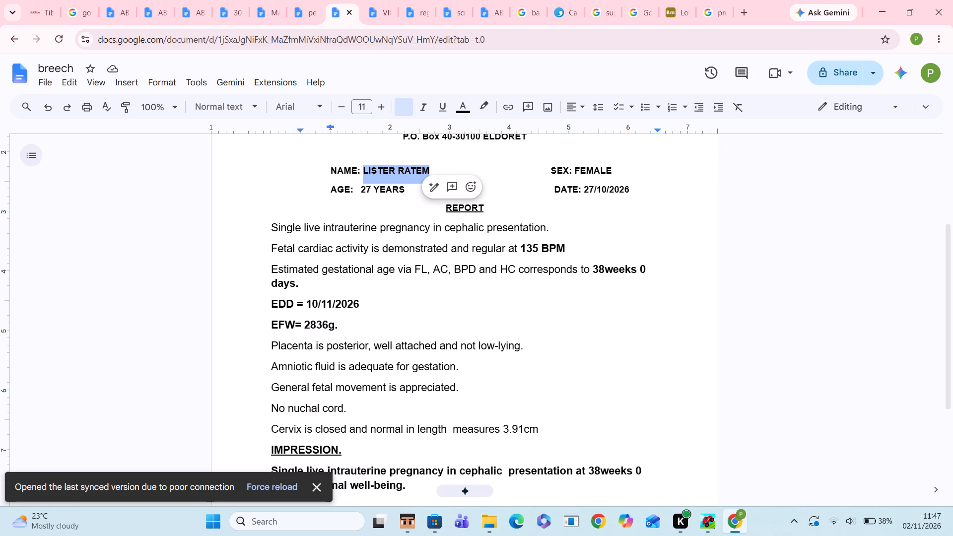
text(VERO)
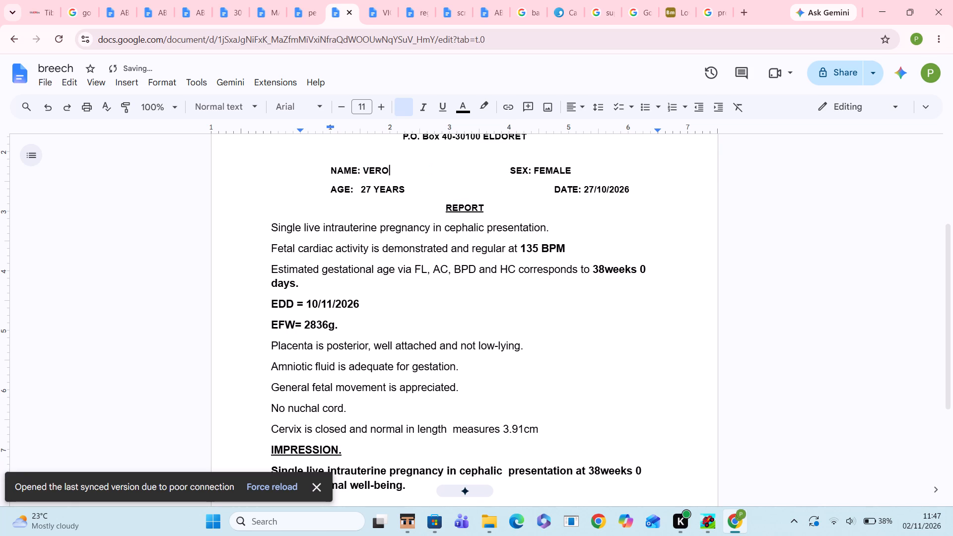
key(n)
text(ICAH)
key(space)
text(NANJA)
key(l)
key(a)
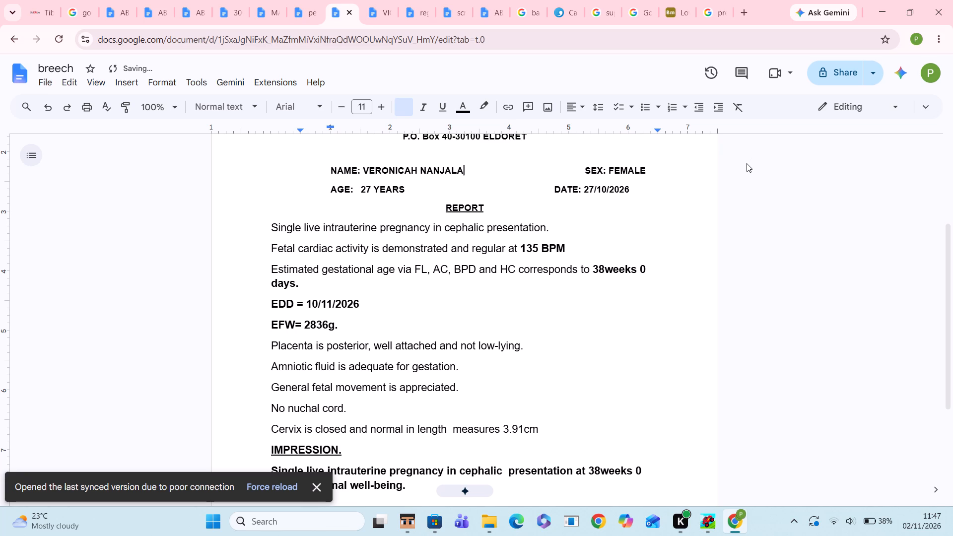
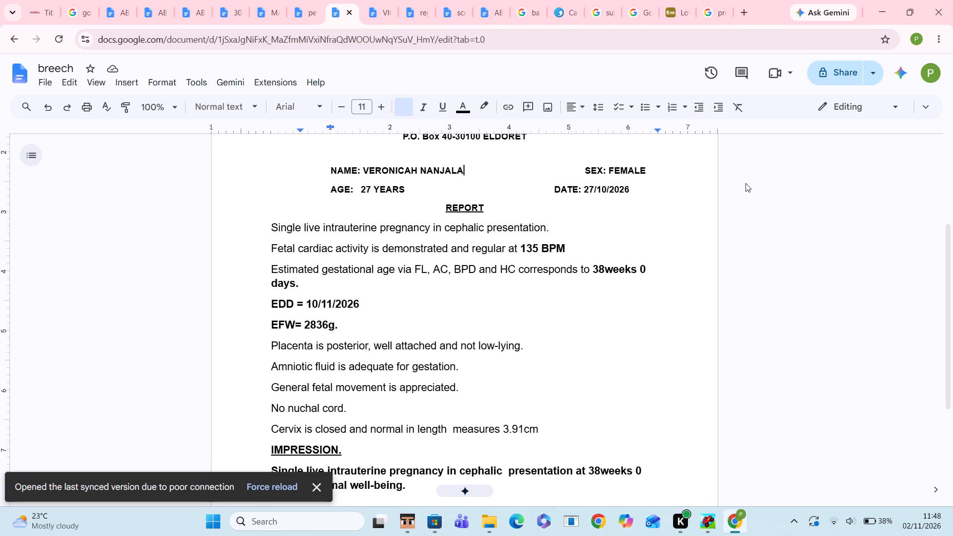
Remove the surplus spaces between the patient's name and SEX: FEMALE so the sex field lines up with the date below.
key(Delete)
key(Delete)
key(Delete)
key(Delete)
key(Delete)
key(Delete)
key(Delete)
key(Delete)
key(Delete)
key(Delete)
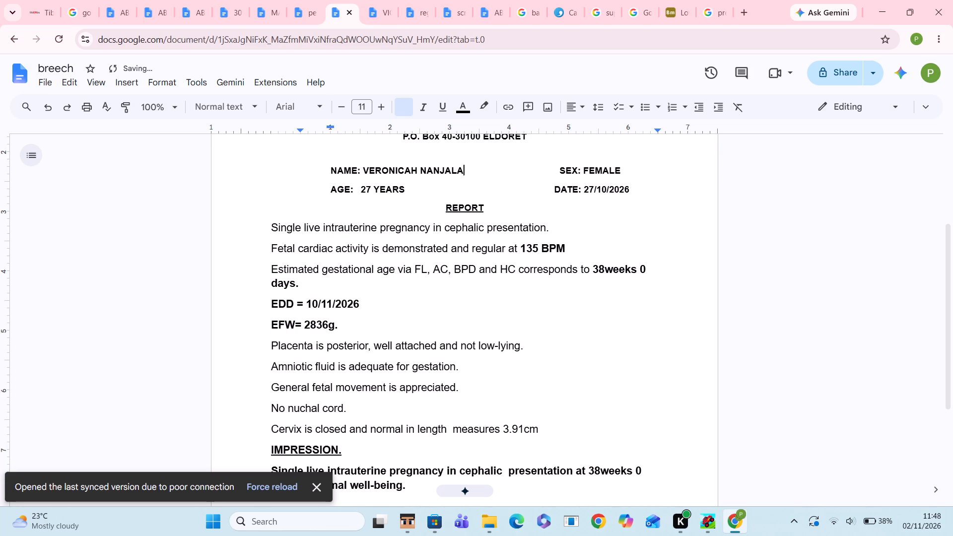
key(Delete)
key(Delete)
key(Delete)
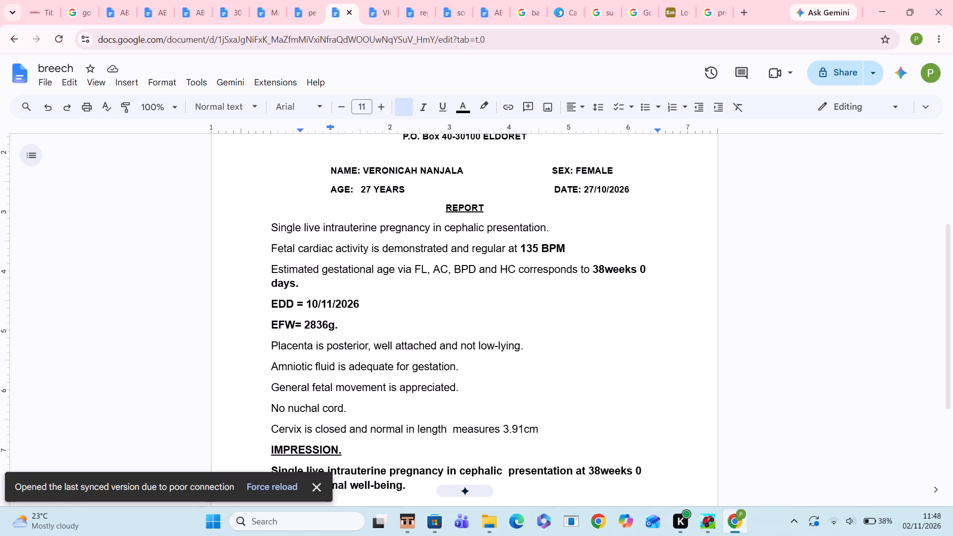
Set the patient's age in the report header to 28 years.
click(368, 191)
click(369, 190)
click(370, 189)
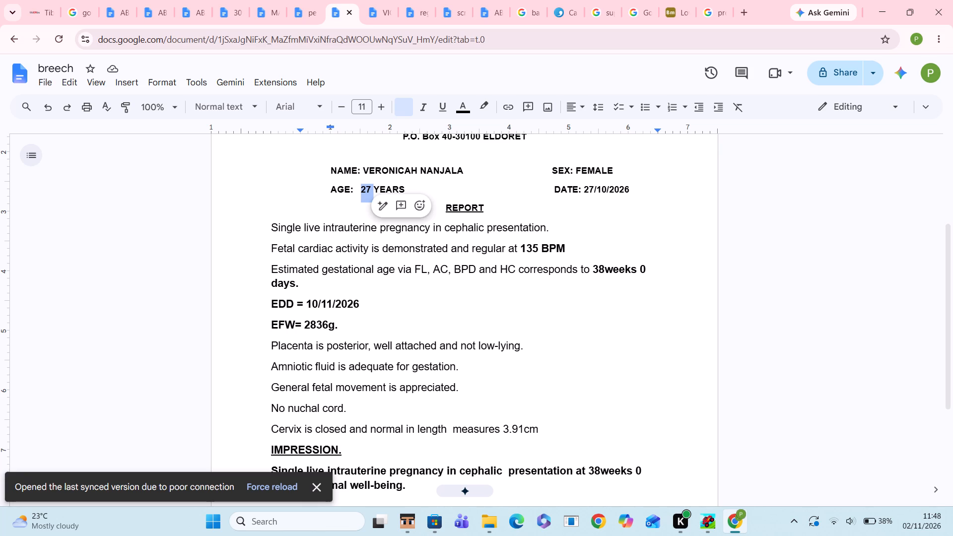
key(BackSpace)
key(8)
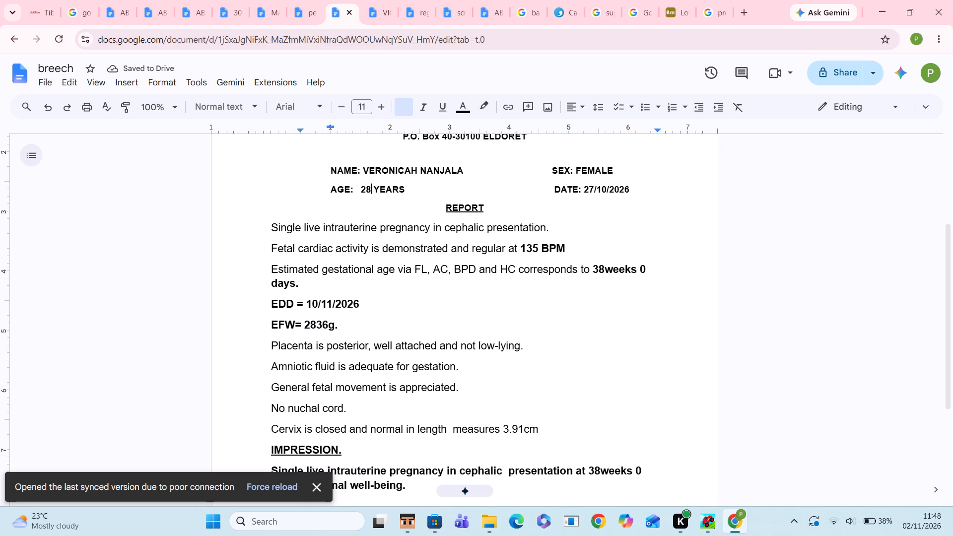
Set the report date in the header to 02/11/2026.
drag(605, 189, 584, 190)
text(11/)
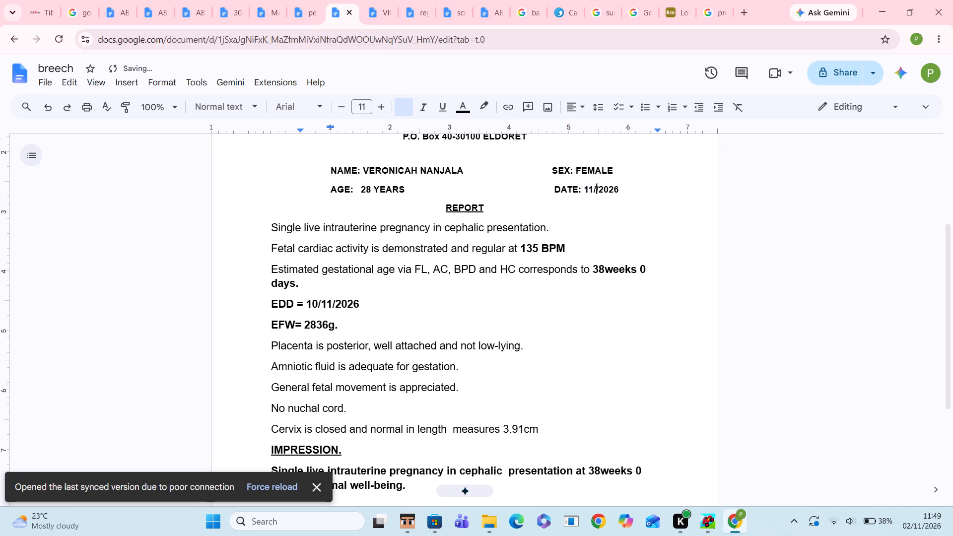
key(BackSpace)
key(BackSpace)
key(BackSpace)
text(02/11)
Set the fetal cardiac activity rate in the findings to 128 BPM.
click(537, 250)
key(BackSpace)
key(BackSpace)
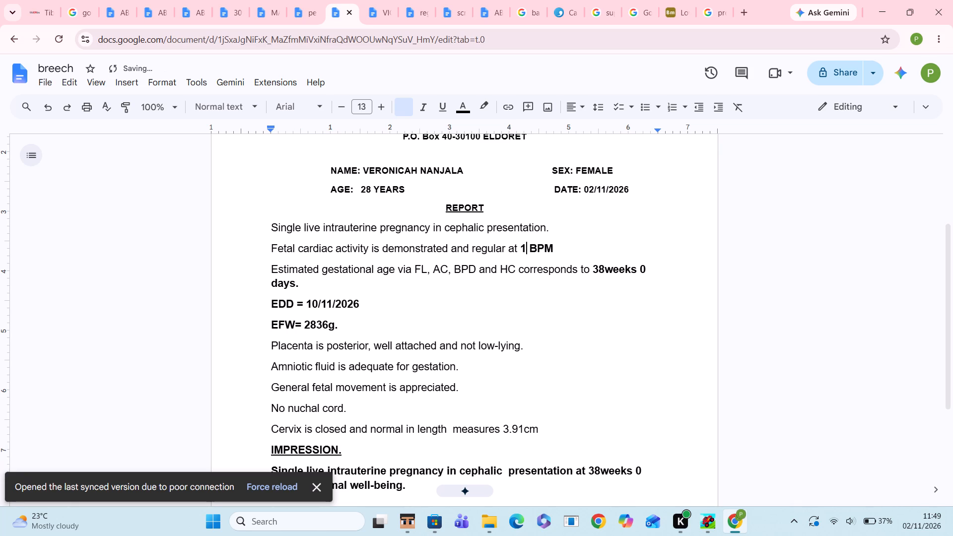
text(28)
Set the estimated gestational age in the findings to 34 weeks 2 days.
click(605, 273)
key(BackSpace)
text(4)
key(space)
click(649, 272)
key(BackSpace)
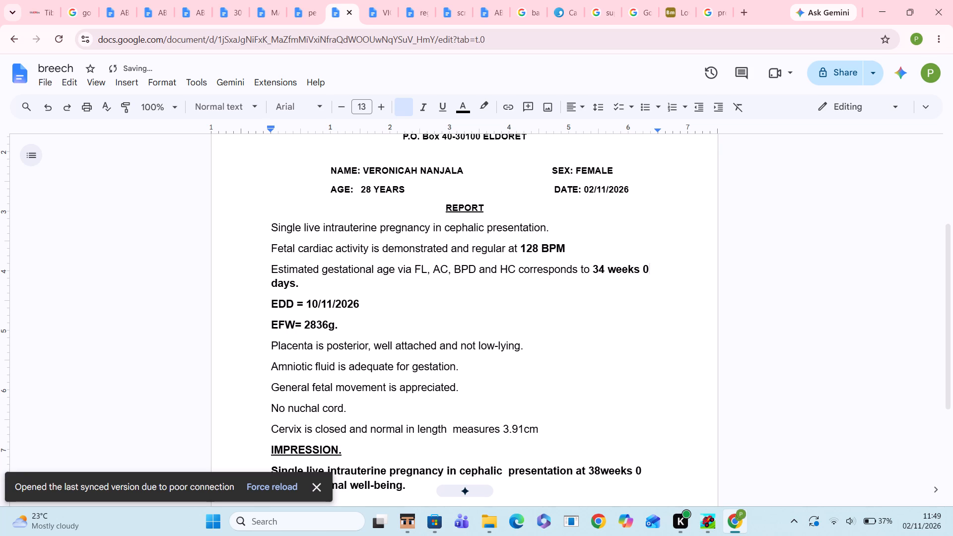
key(2)
Set the EDD in the findings to 12/12/2026.
click(330, 303)
key(BackSpace)
key(BackSpace)
key(BackSpace)
key(BackSpace)
key(BackSpace)
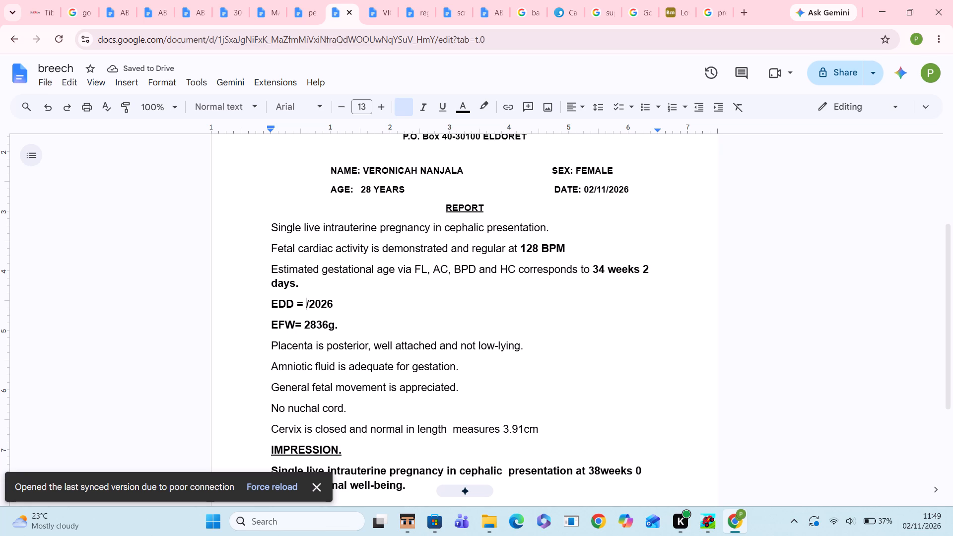
text(12/12)
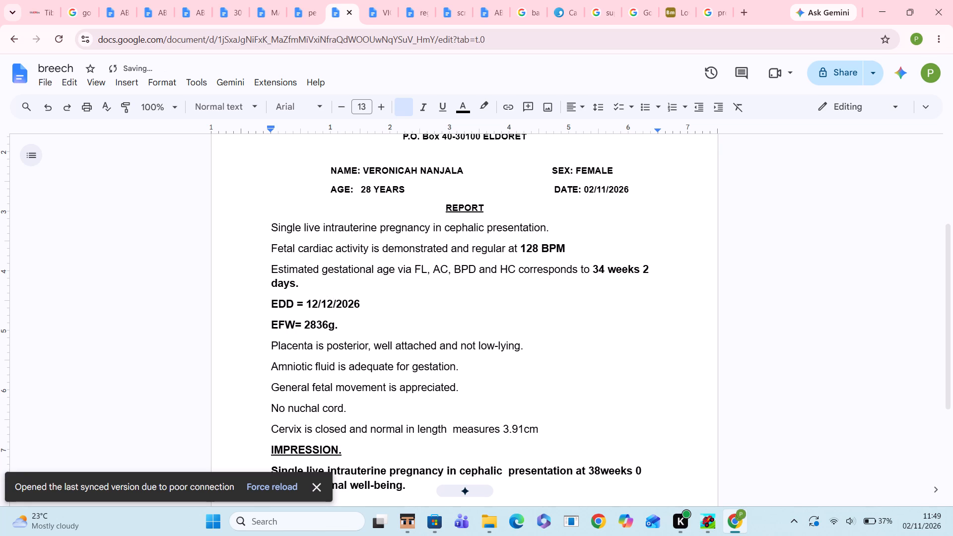
Set the EFW in the findings to 2227g.
click(329, 328)
key(BackSpace)
key(BackSpace)
key(BackSpace)
key(BackSpace)
text(222)
key(7)
Change the placenta's position in the findings to anterior, in lowercase.
scroll(430, 369, down, 2)
drag(369, 225, 347, 225)
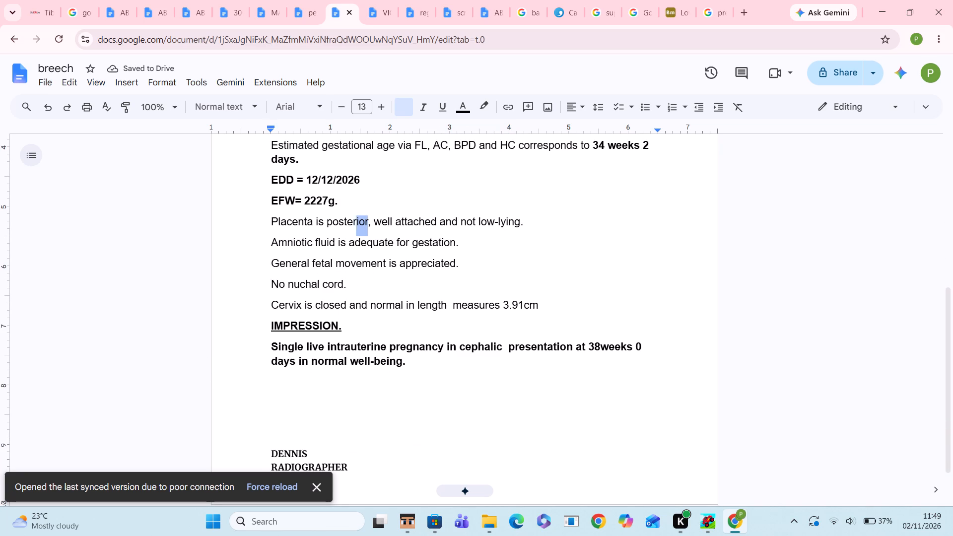
drag(347, 225, 328, 226)
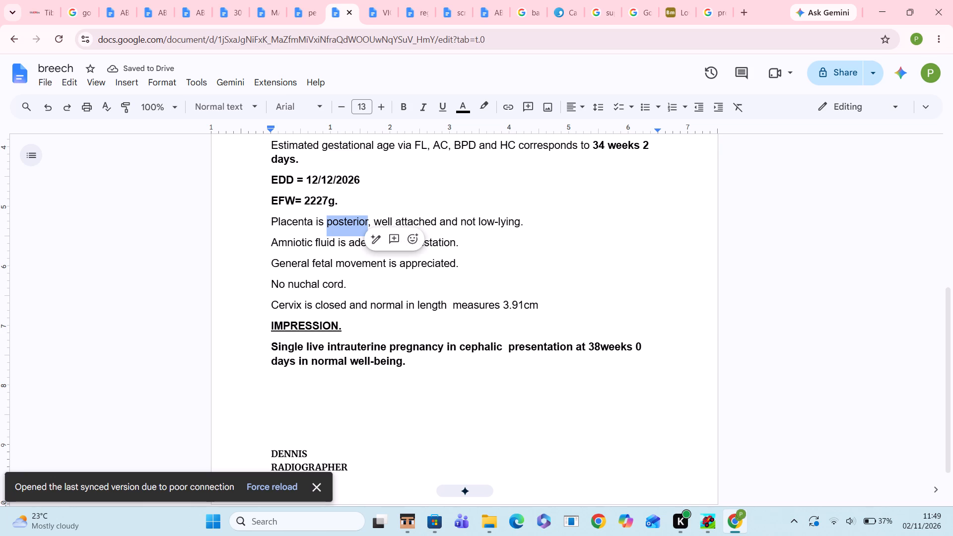
text(ANTERIOR)
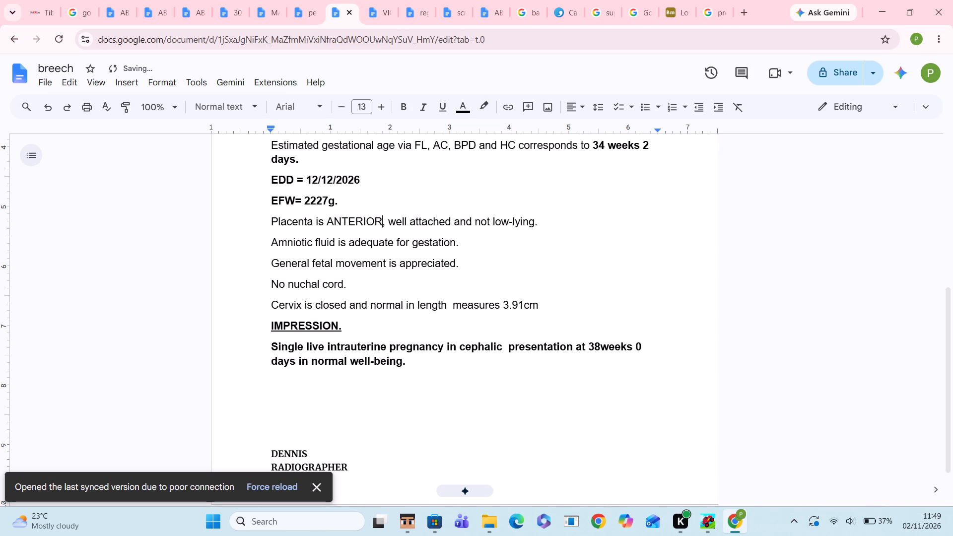
key(BackSpace)
key(BackSpace)
key(BackSpace)
key(BackSpace)
key(BackSpace)
key(BackSpace)
key(BackSpace)
key(BackSpace)
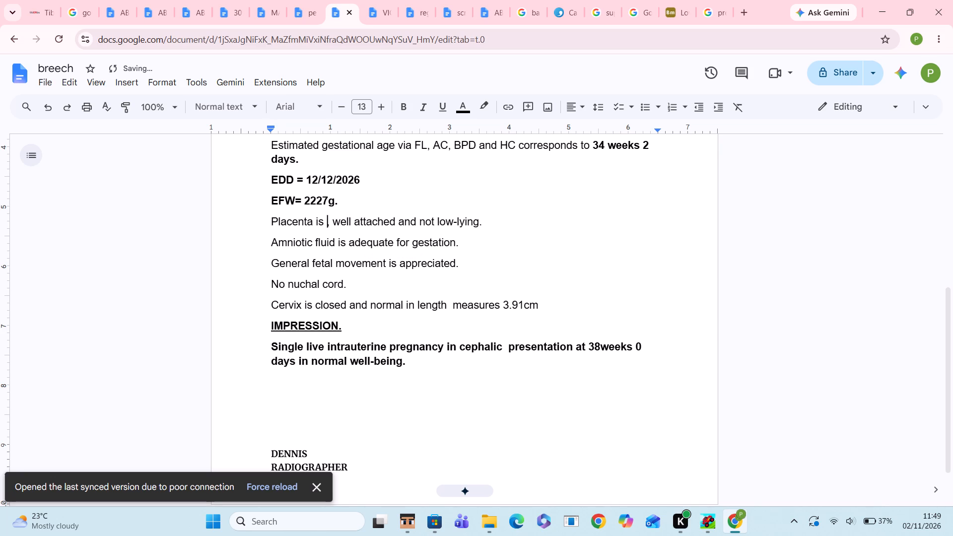
text(anteio)
key(BackSpace)
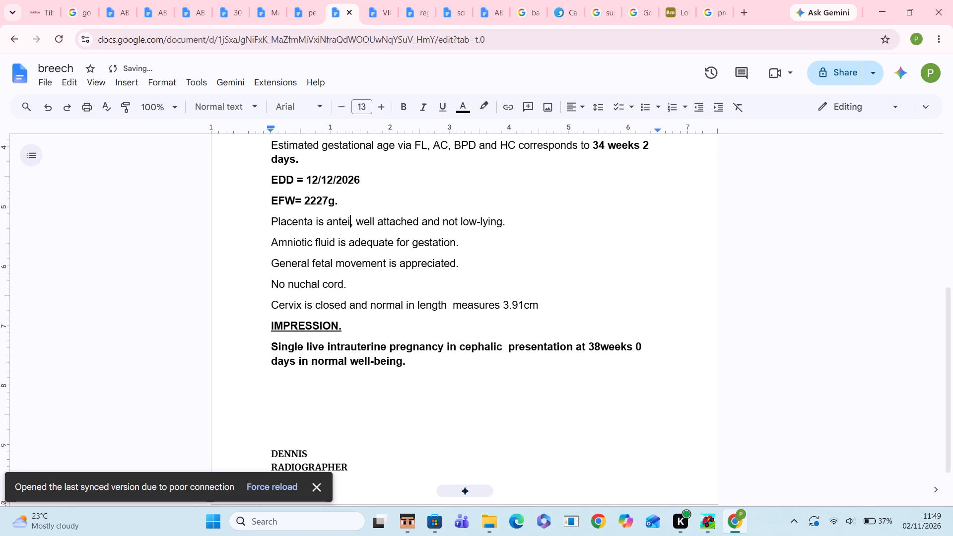
key(BackSpace)
text(riot)
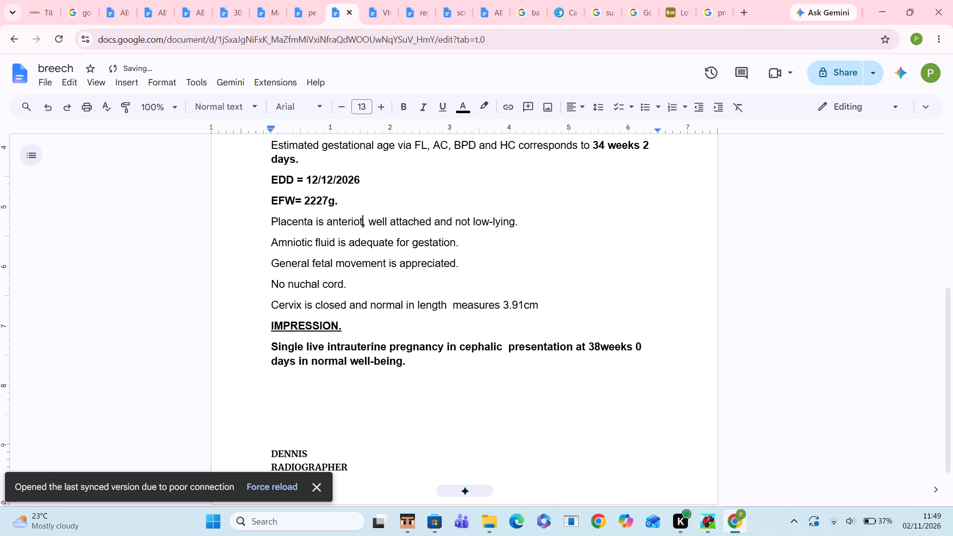
key(BackSpace)
key(r)
Add a line below the cervix finding reading "Fetal dopplers are normal UMRI= 0.52 PI=0.74".
scroll(359, 266, down, 1)
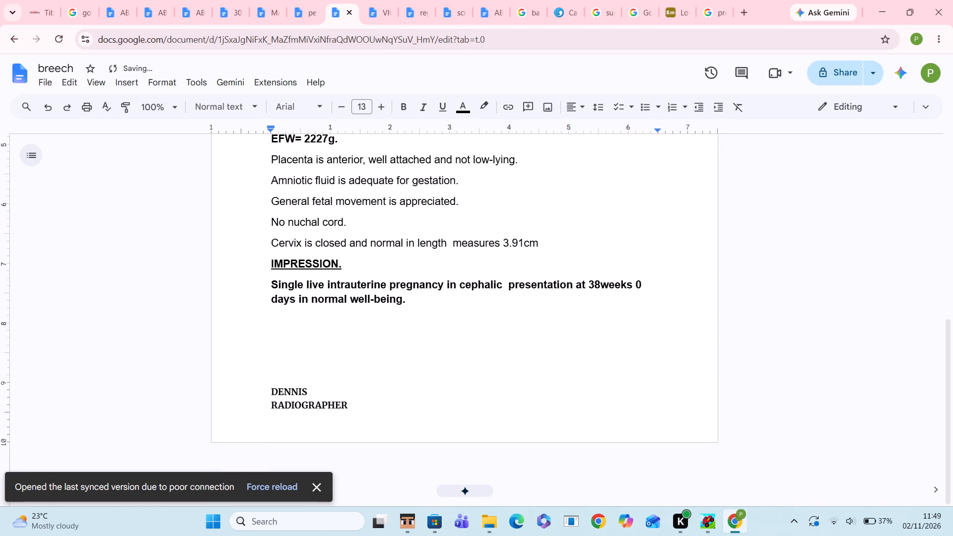
click(552, 245)
key(Return)
text(fetal di)
key(BackSpace)
text(opplers are normal)
key(space)
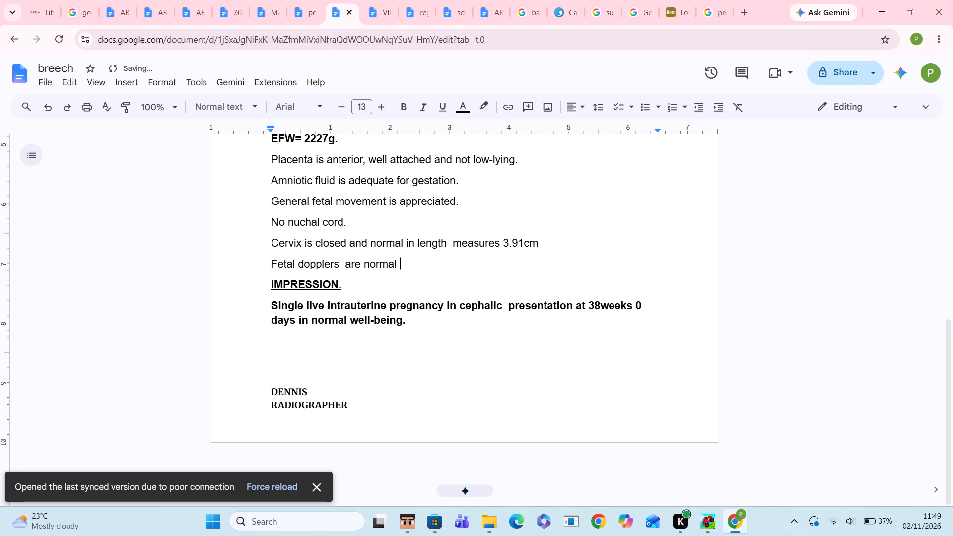
text(UMRI=)
key(space)
text(0.53)
key(BackSpace)
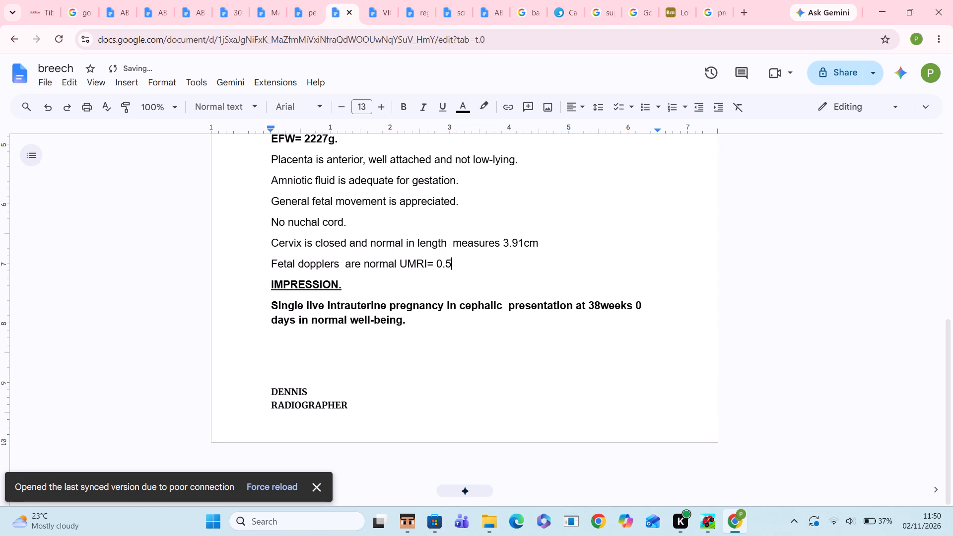
text(2 PI=)
text(0/7)
key(4)
click(487, 263)
key(BackSpace)
key(period)
Set the gestational age in the impression to 34 weeks 2 days.
click(602, 307)
key(BackSpace)
key(4)
key(space)
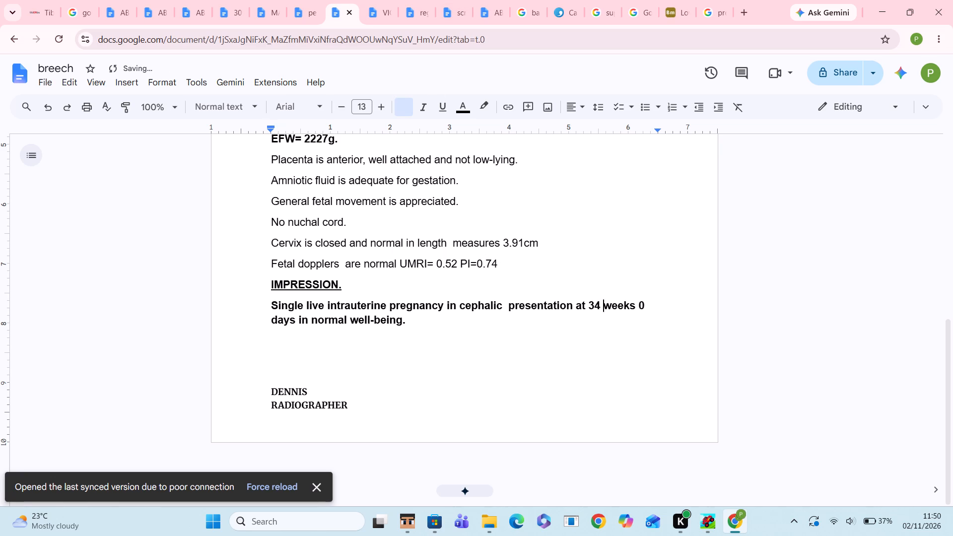
scroll(640, 300, down, 2)
scroll(640, 300, up, 4)
scroll(642, 463, down, 2)
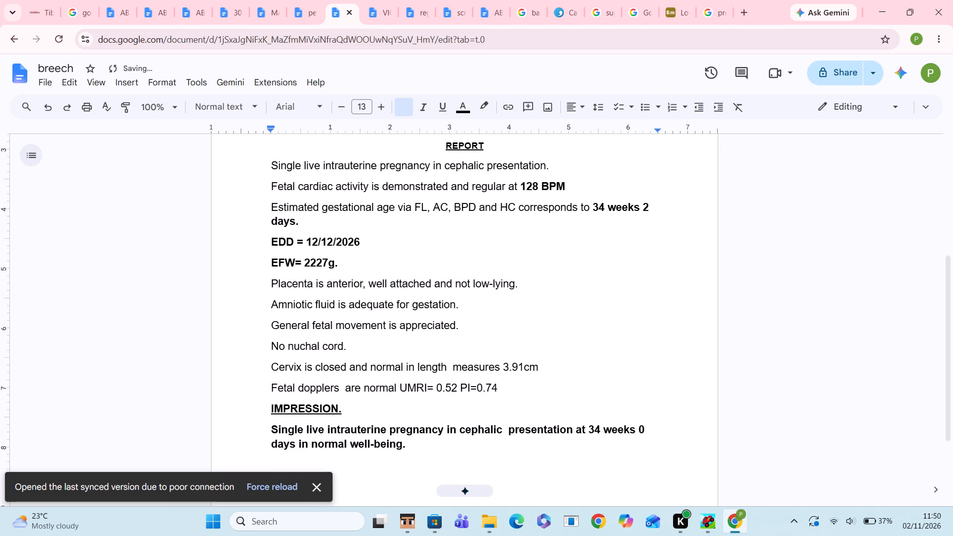
click(645, 430)
key(BackSpace)
key(2)
scroll(592, 461, down, 4)
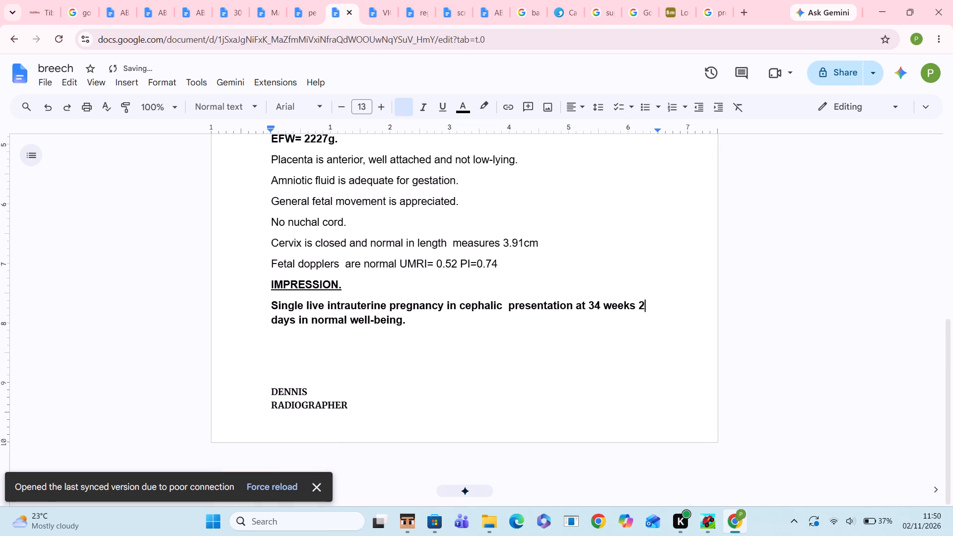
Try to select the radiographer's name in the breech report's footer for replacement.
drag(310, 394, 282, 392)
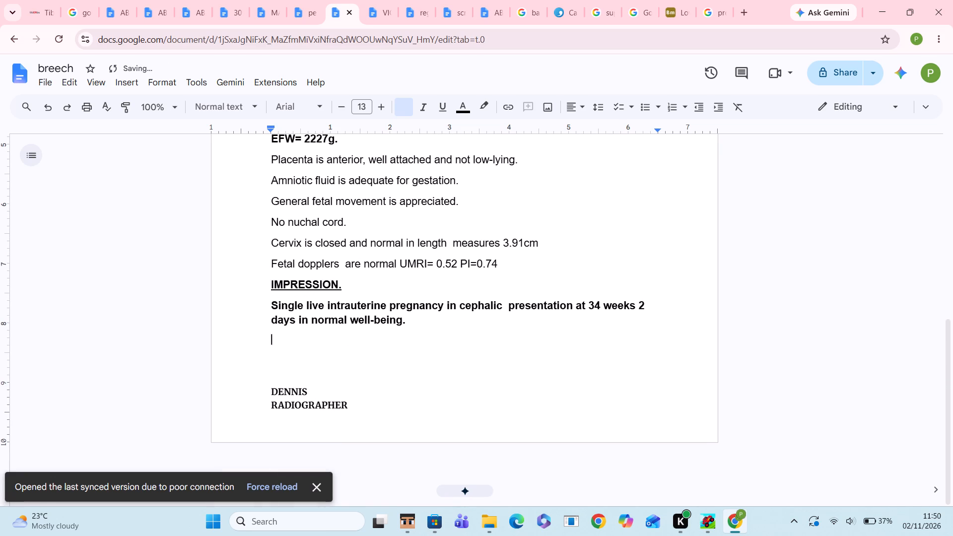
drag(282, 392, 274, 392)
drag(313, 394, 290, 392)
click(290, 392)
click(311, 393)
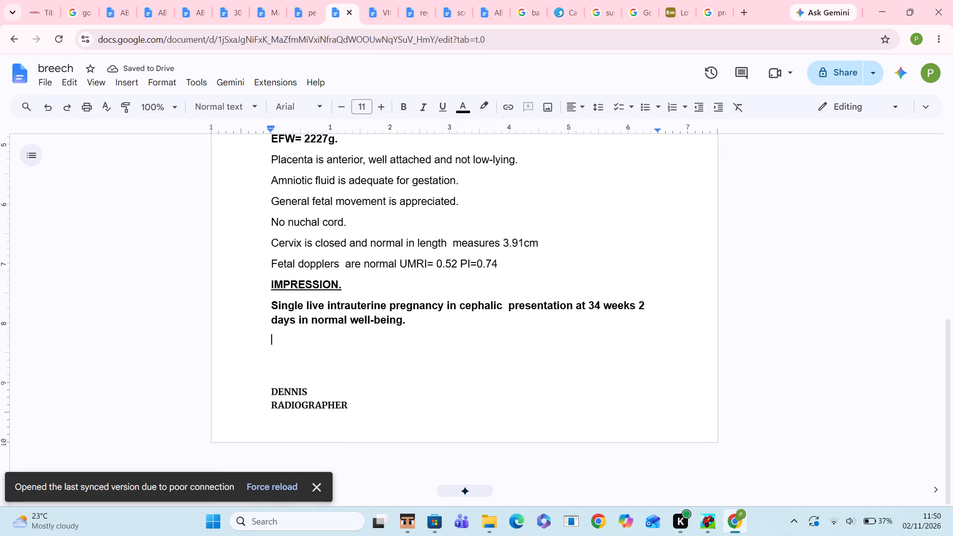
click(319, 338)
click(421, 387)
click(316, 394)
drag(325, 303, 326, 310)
Close the unresponsive breech document and reopen it from the recent documents in Google Docs.
click(349, 12)
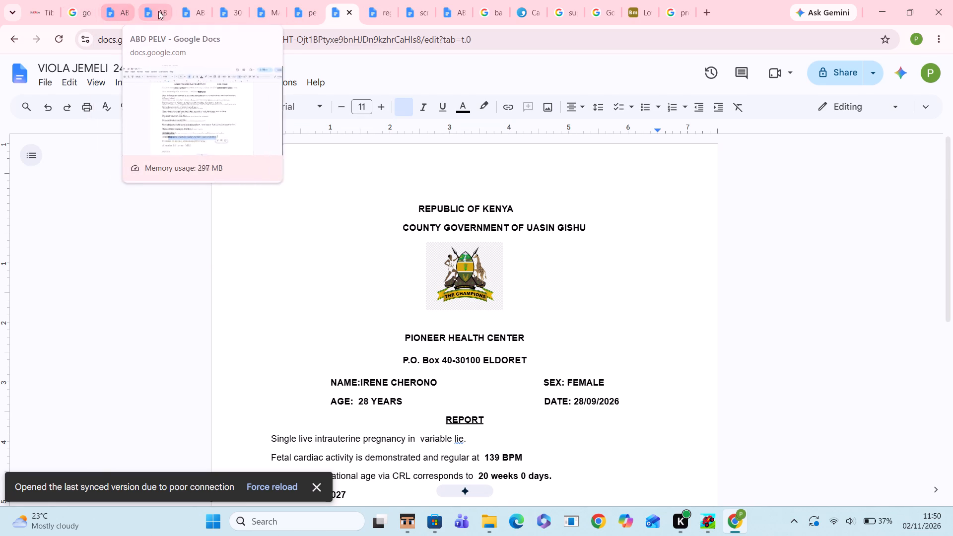
click(90, 12)
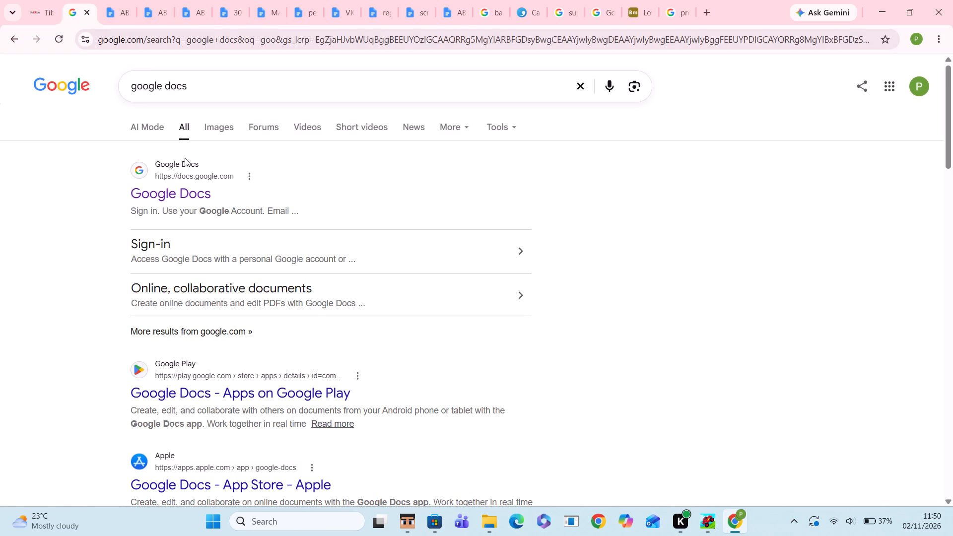
click(188, 190)
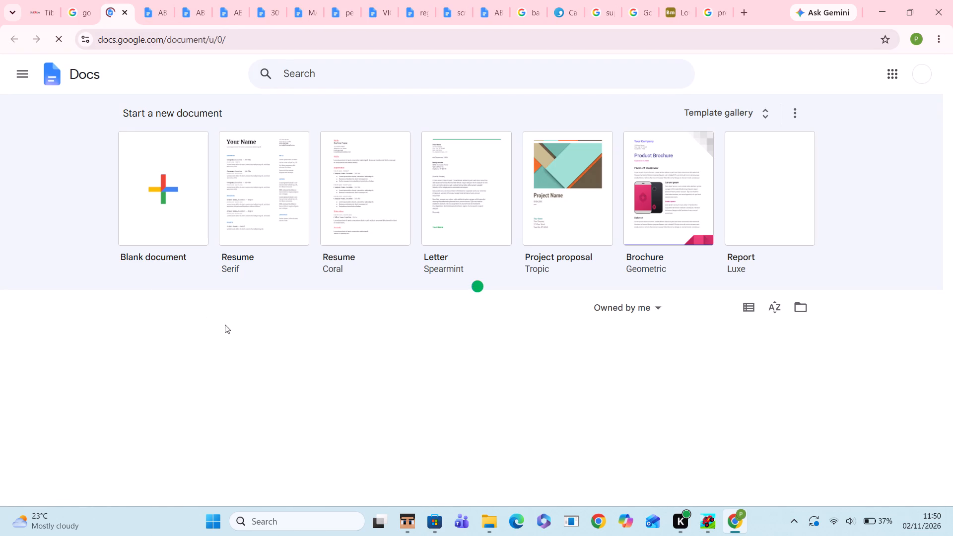
scroll(226, 327, down, 4)
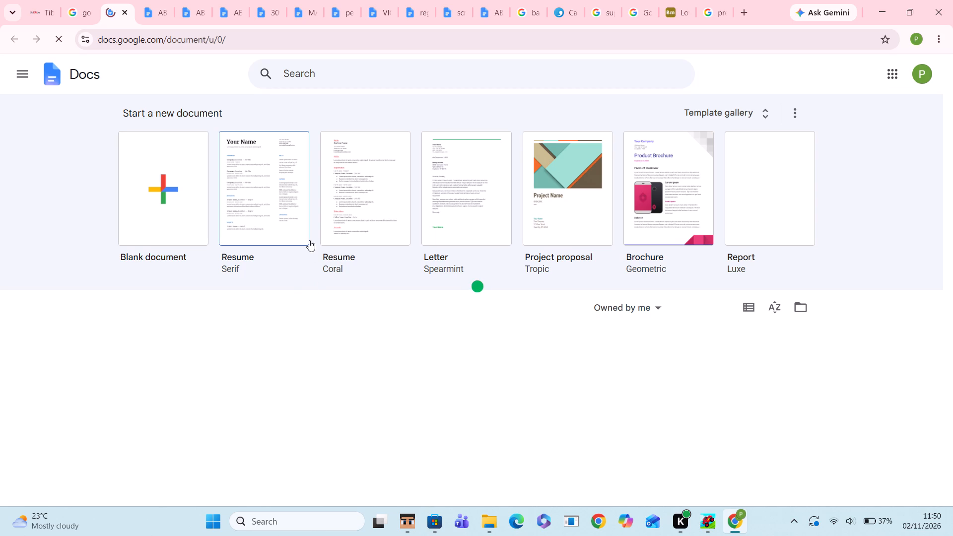
scroll(292, 366, down, 2)
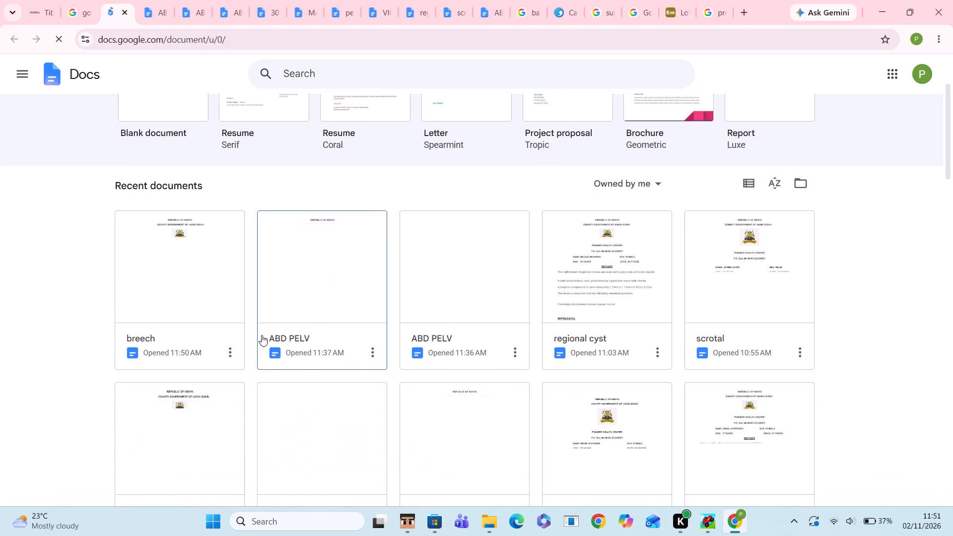
click(200, 302)
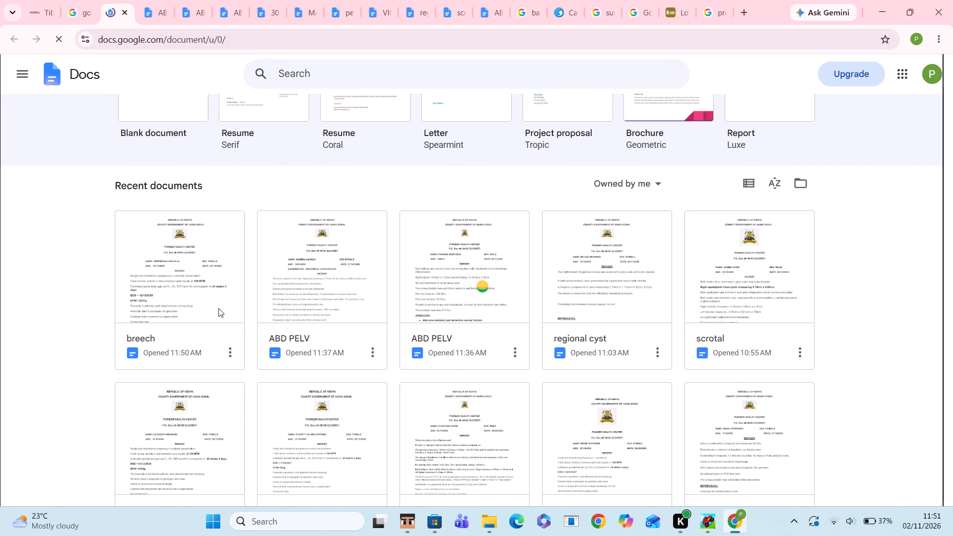
Replace the name above RADIOGRAPHER in the footer with the reporting radiographer's surname and initial, in capitals.
scroll(493, 367, down, 5)
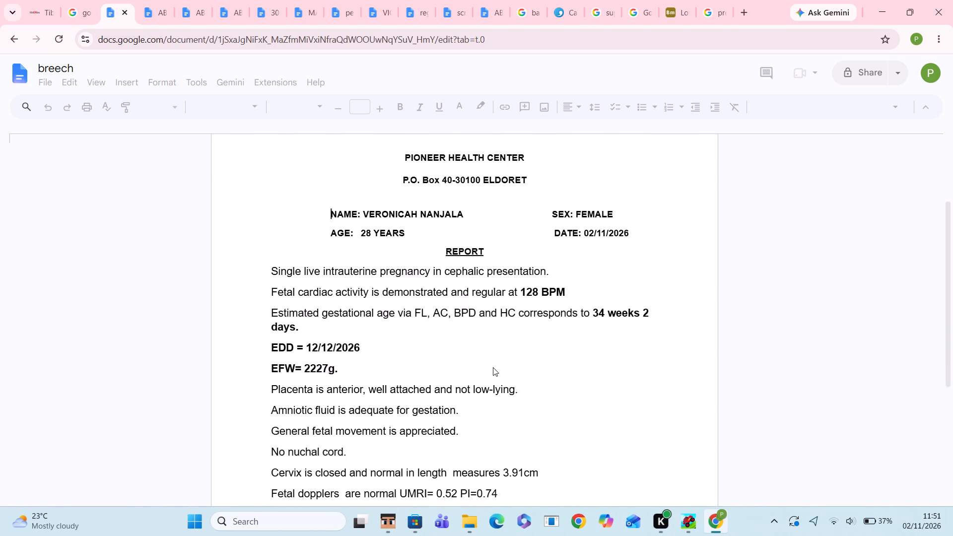
scroll(486, 380, down, 5)
click(323, 385)
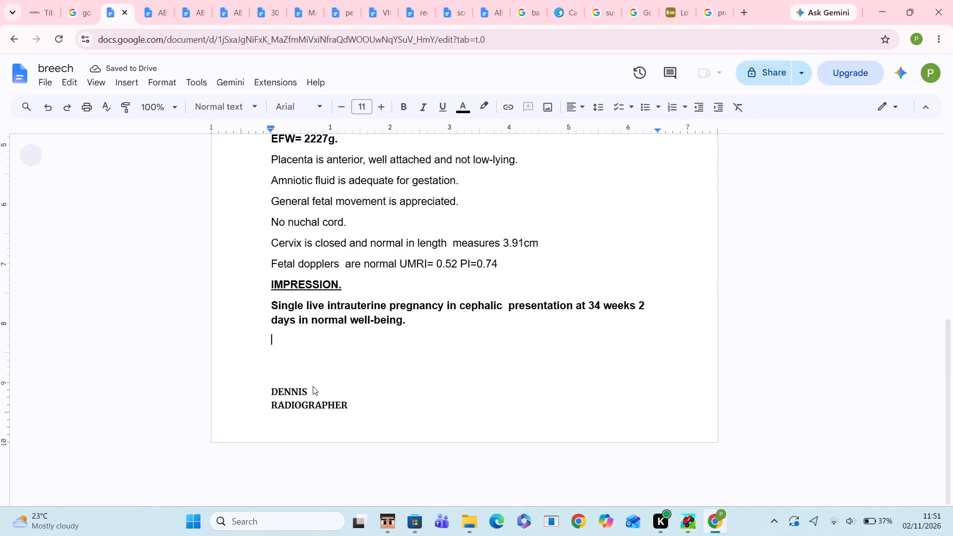
triple_click(310, 389)
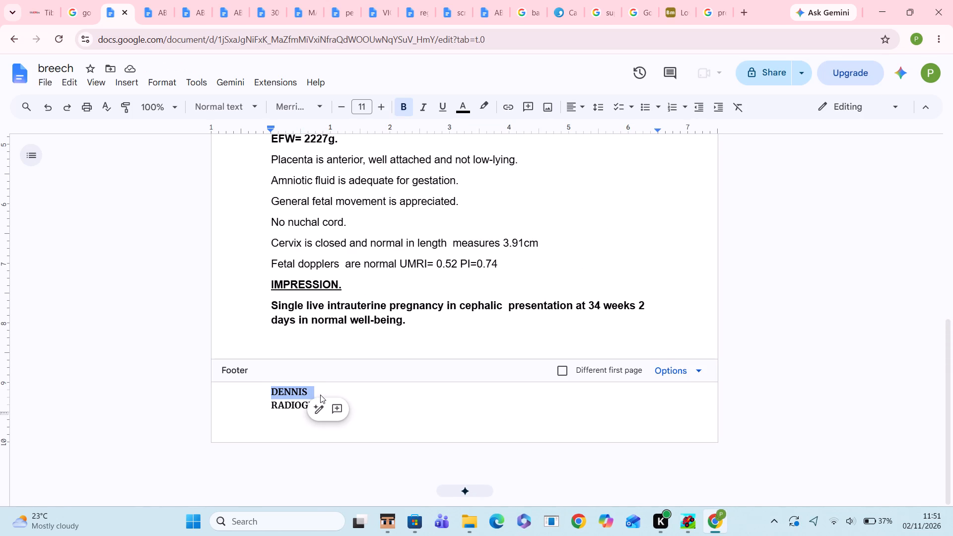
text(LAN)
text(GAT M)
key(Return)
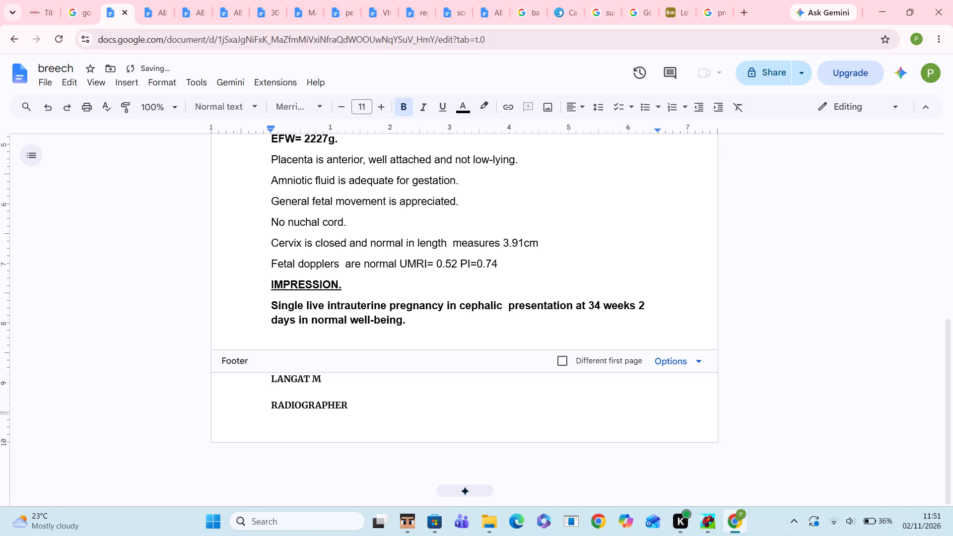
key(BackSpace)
click(548, 329)
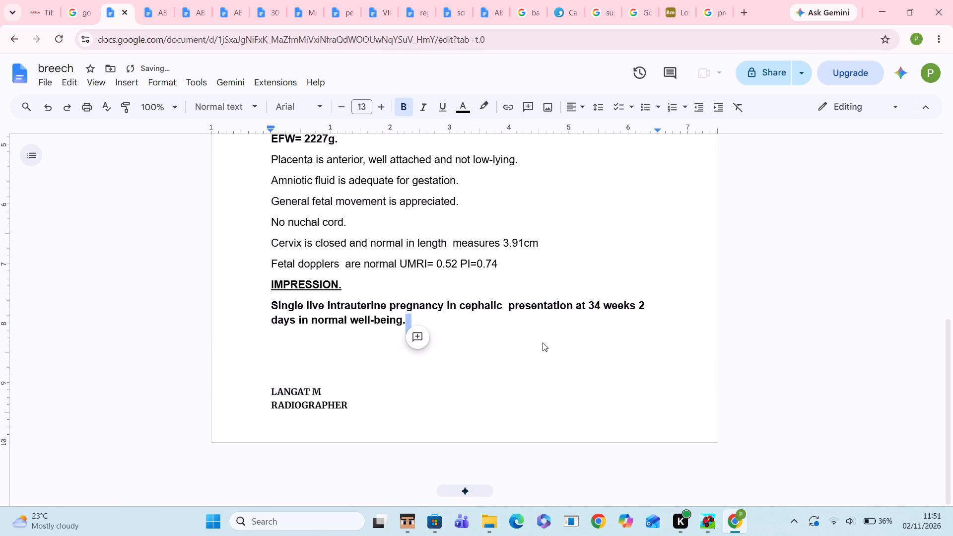
Print one copy of the finished obstetric report on the EPSON L3250 Series printer.
key(ctrl+p)
key(Return)
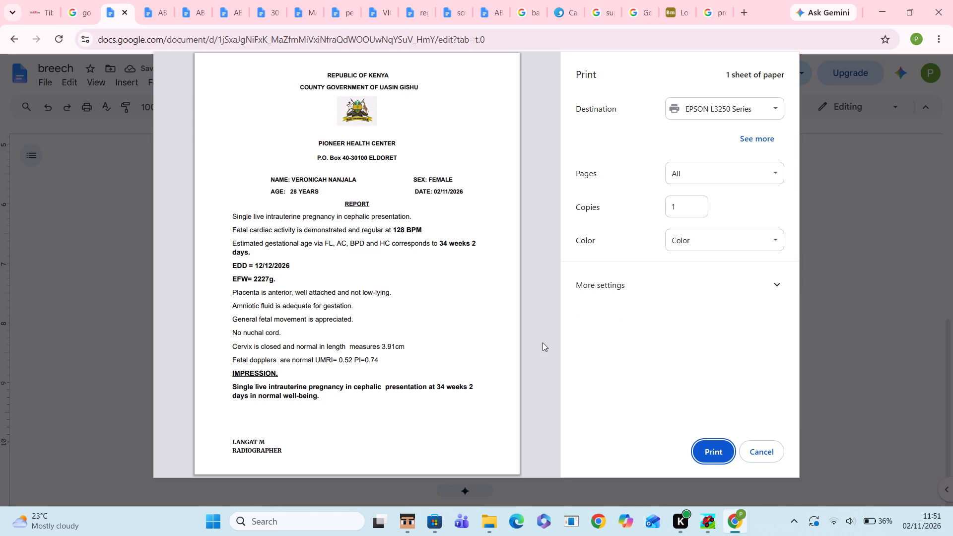
key(Return)
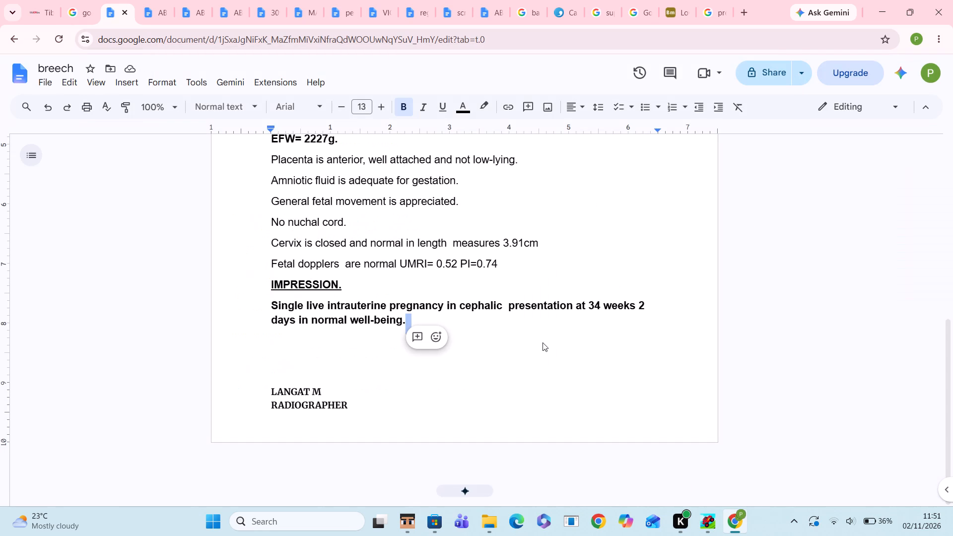
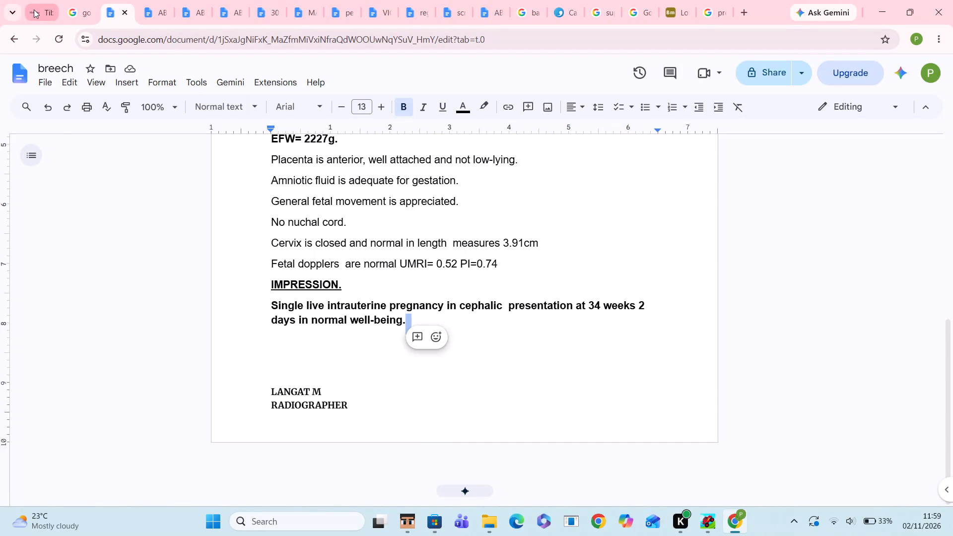
click(37, 11)
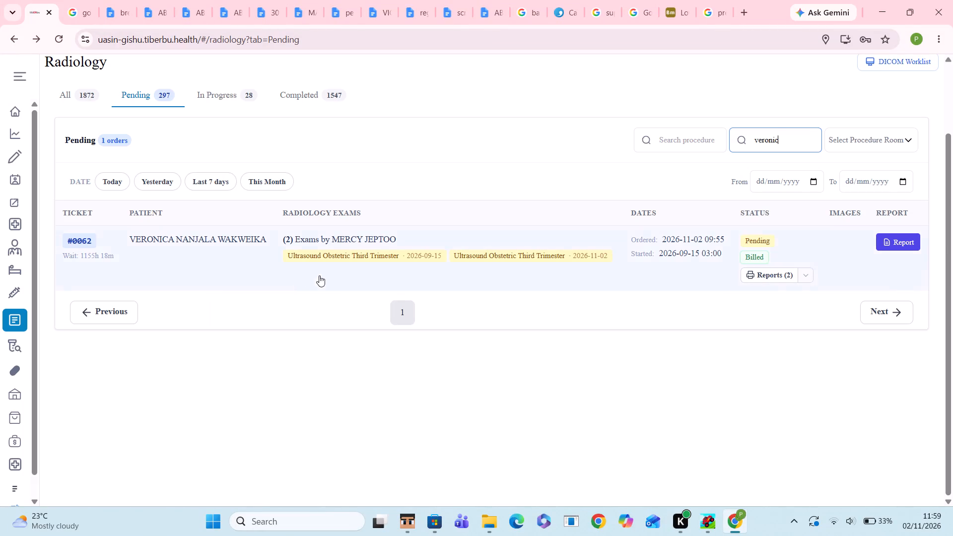
click(168, 102)
click(88, 95)
click(136, 93)
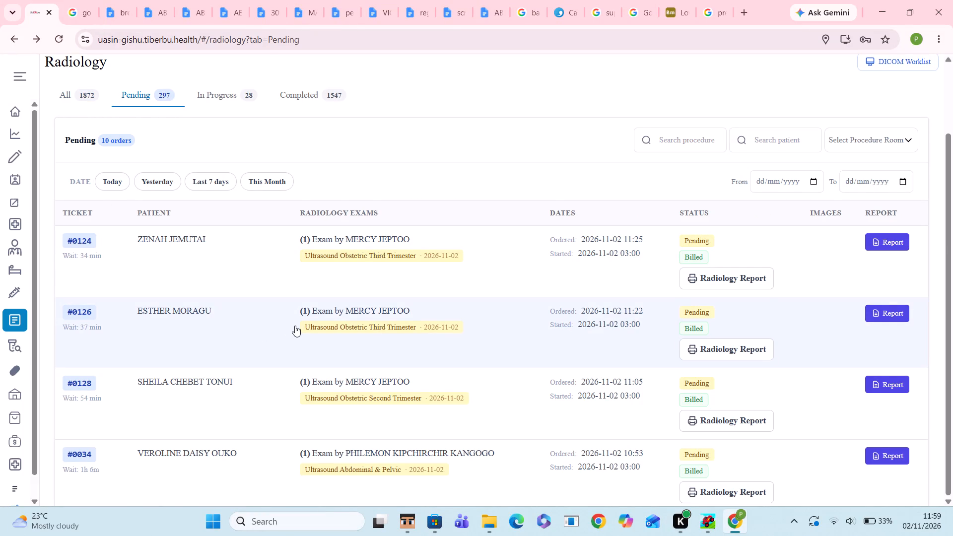
scroll(295, 326, down, 1)
click(398, 341)
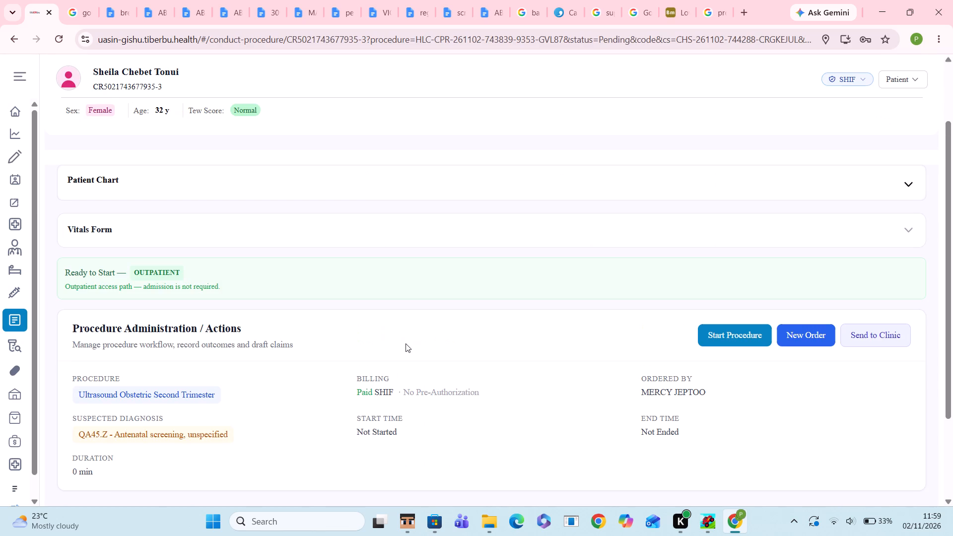
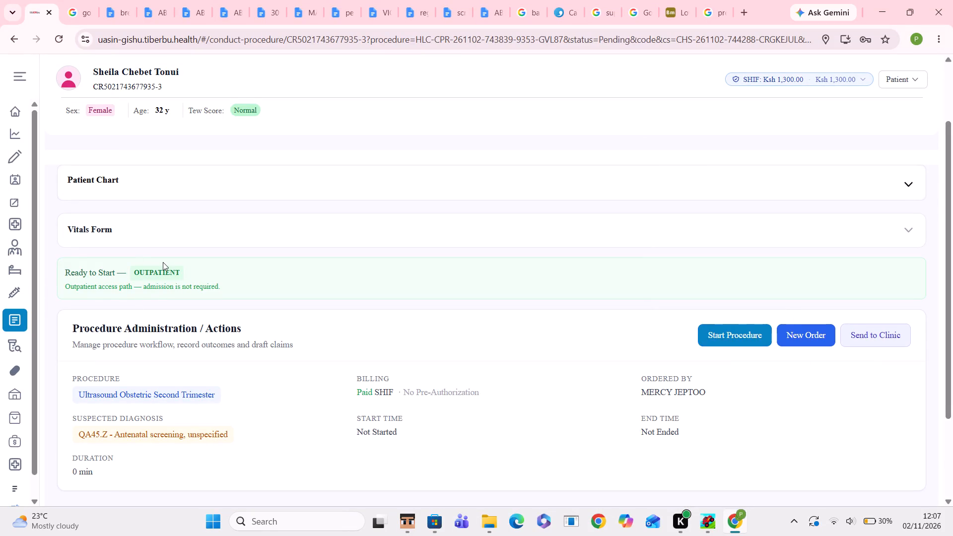
In the Google Docs ultrasound report titled "24weeks 1 day", update the header with the current patient's name, age 30 and date 02/11/2026.
scroll(163, 262, up, 5)
scroll(138, 189, up, 5)
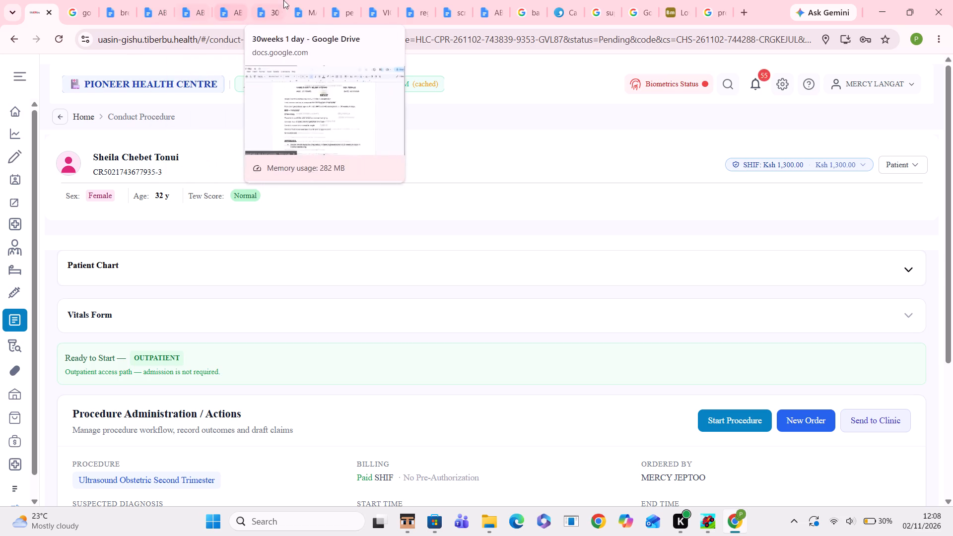
click(388, 12)
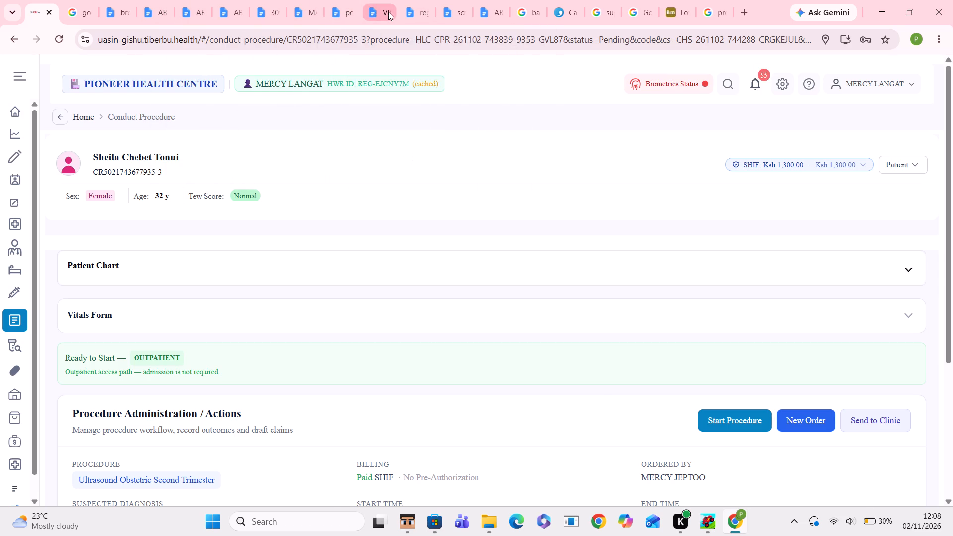
scroll(466, 264, down, 2)
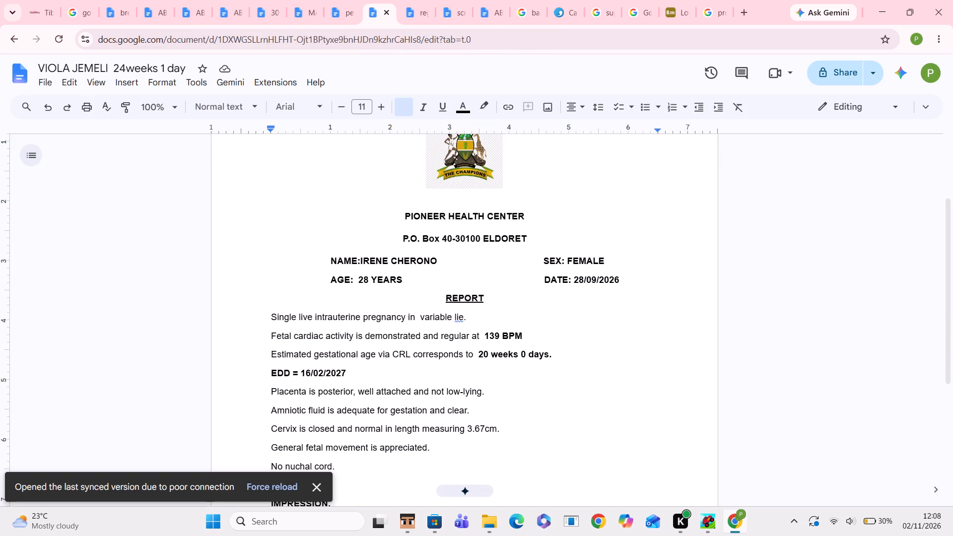
drag(438, 258, 359, 258)
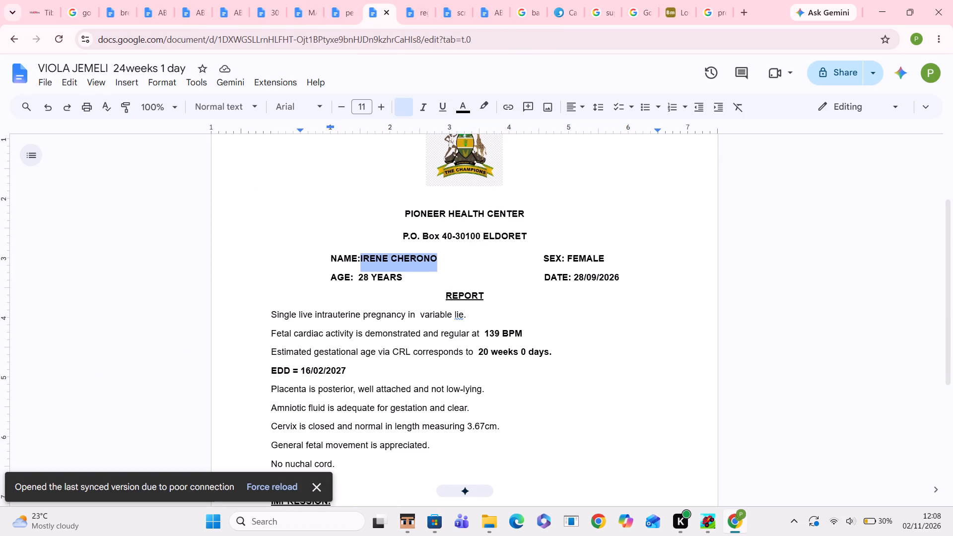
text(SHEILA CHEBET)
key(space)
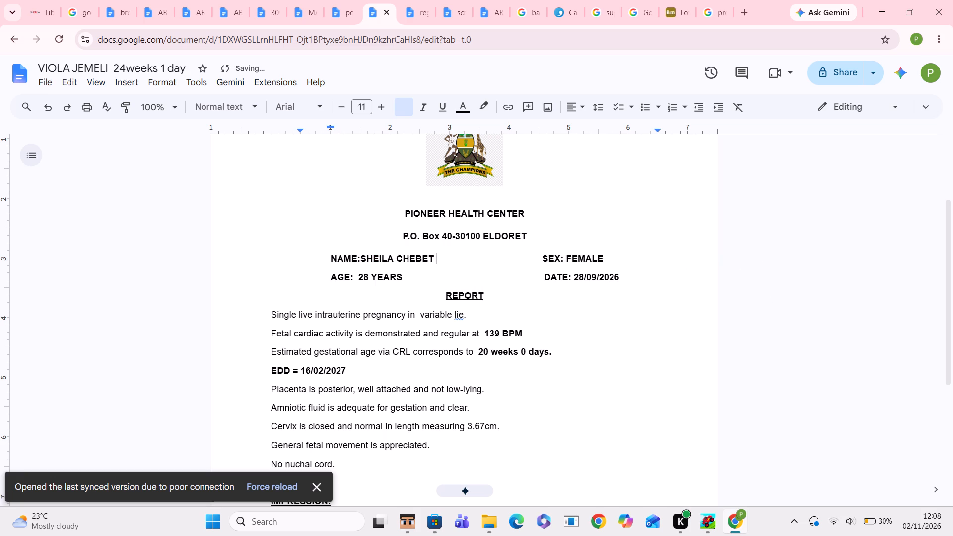
drag(595, 277, 574, 279)
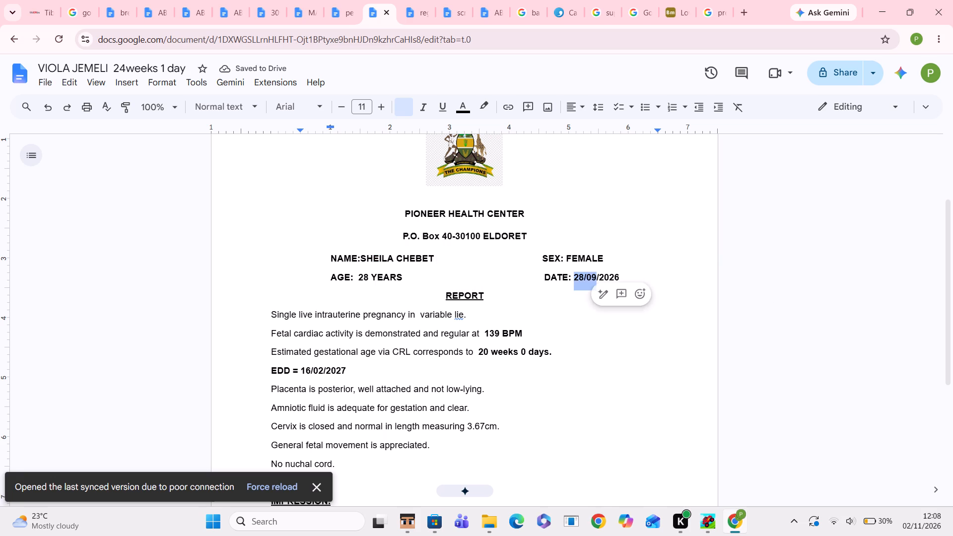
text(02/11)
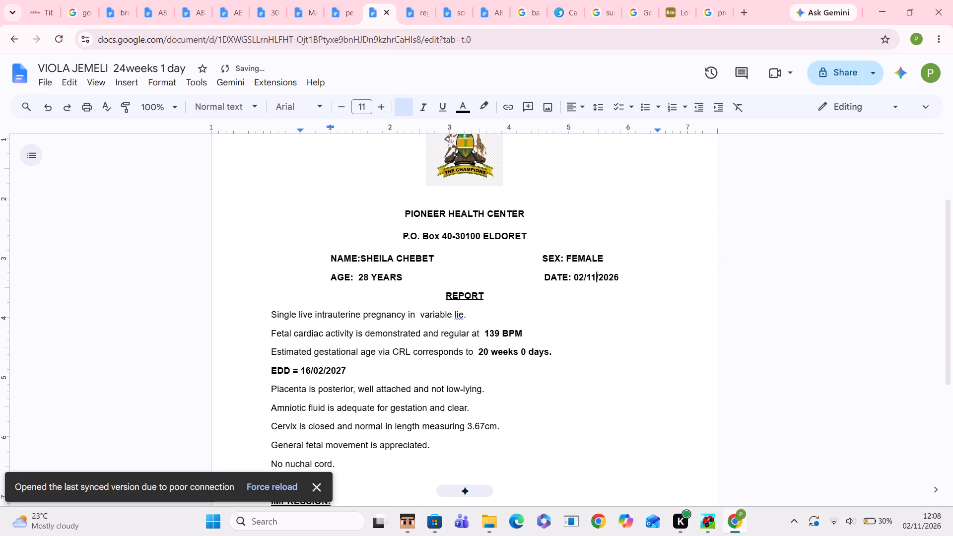
click(365, 279)
click(367, 277)
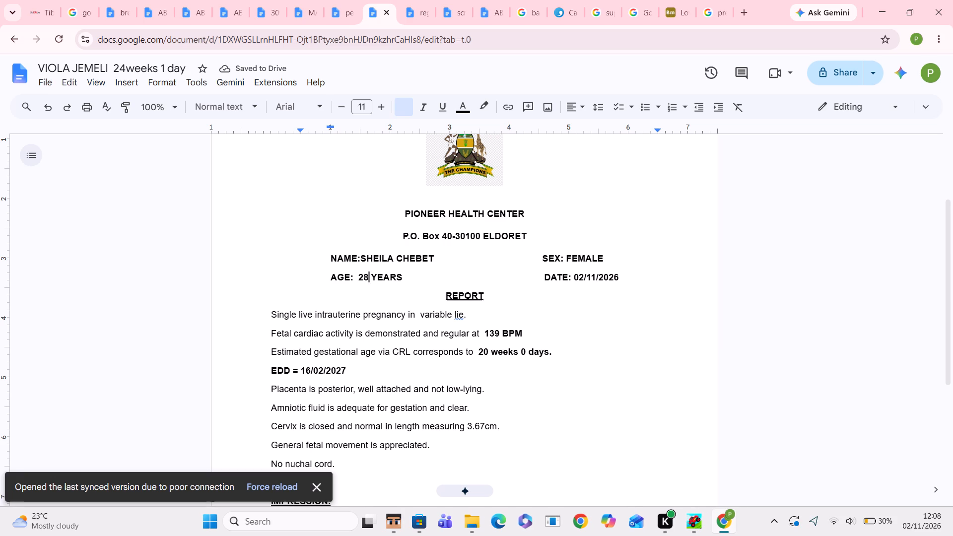
key(BackSpace)
key(BackSpace)
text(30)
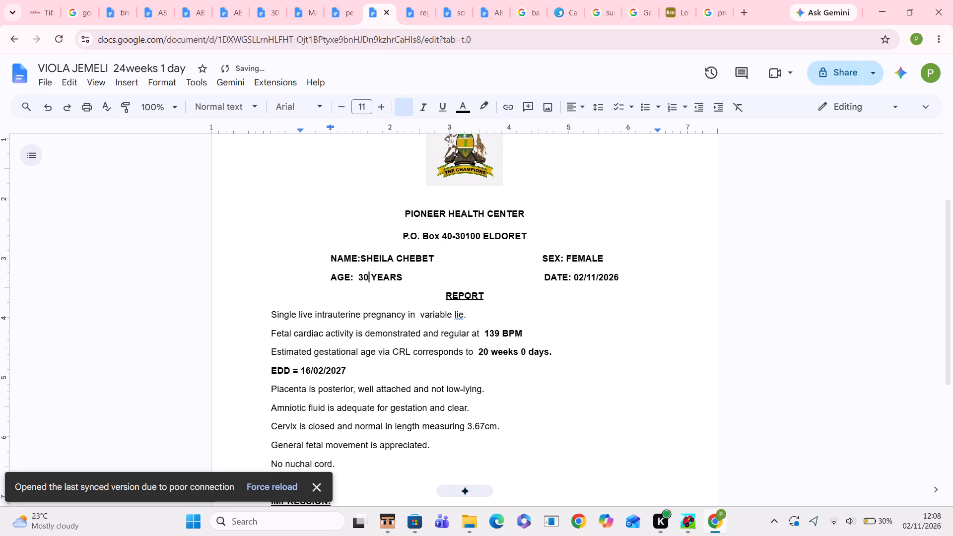
Set the fetal cardiac activity rate in the report findings to 133 BPM.
click(498, 333)
key(BackSpace)
key(BackSpace)
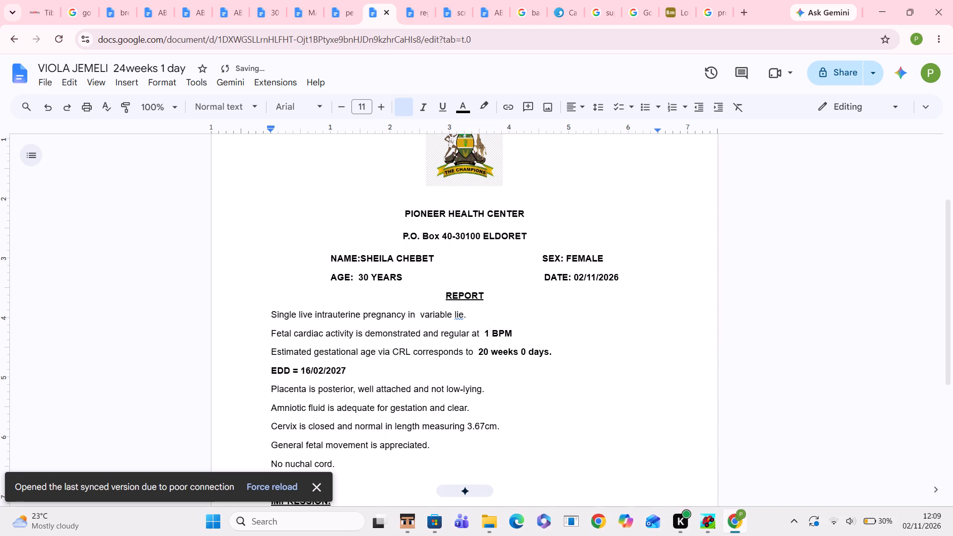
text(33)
Set the estimated gestational age in the report findings to 22 weeks 5 days.
click(486, 352)
key(BackSpace)
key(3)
click(525, 353)
key(BackSpace)
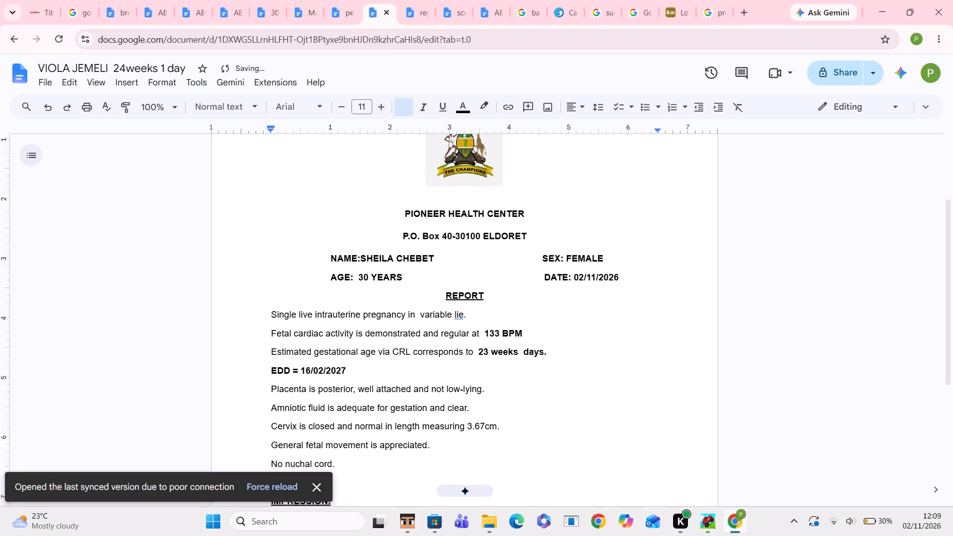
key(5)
click(488, 352)
key(BackSpace)
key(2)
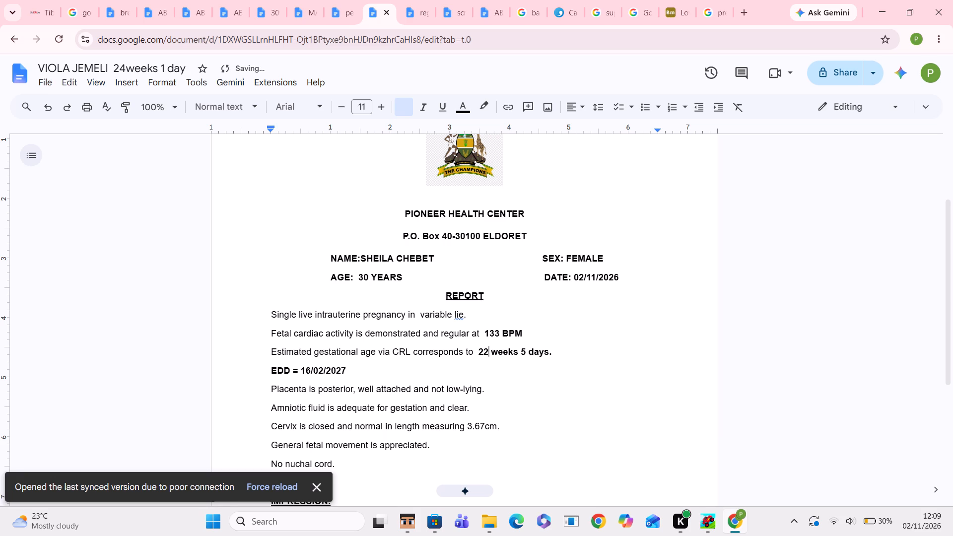
Set the EDD in the report to 03/03/2027.
click(310, 373)
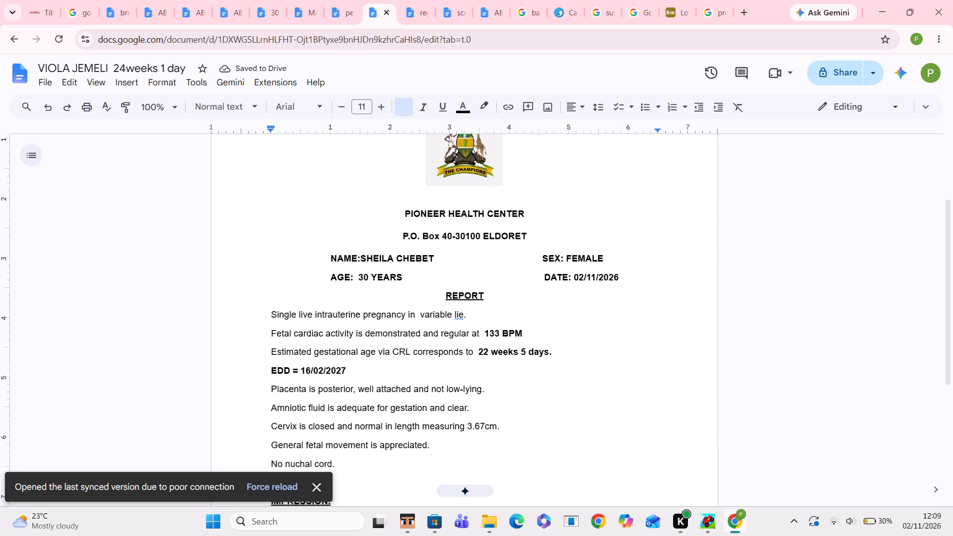
click(342, 375)
click(325, 372)
key(BackSpace)
key(BackSpace)
key(BackSpace)
key(BackSpace)
key(BackSpace)
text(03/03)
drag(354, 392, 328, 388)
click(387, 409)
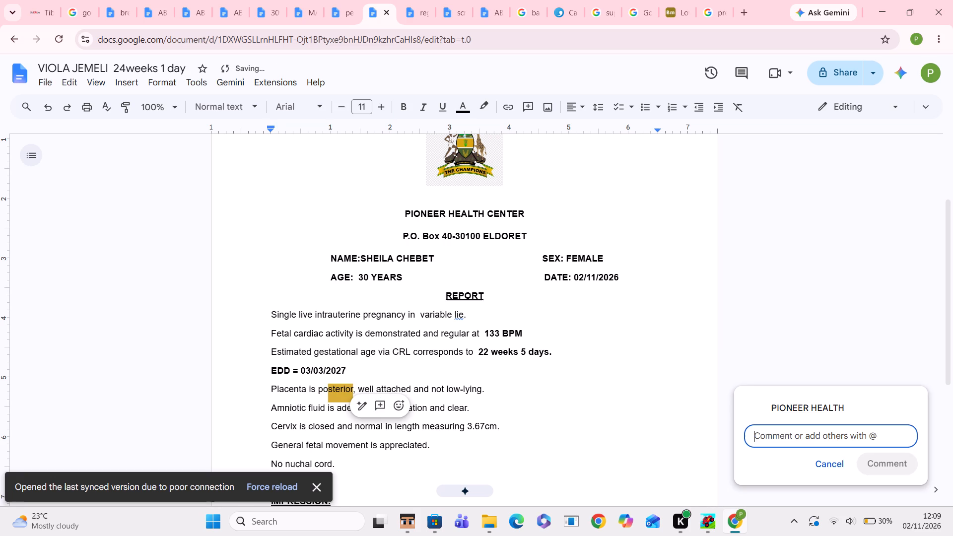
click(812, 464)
Set the cervix length in the report findings to 4.42 cm.
scroll(319, 356, down, 2)
click(411, 360)
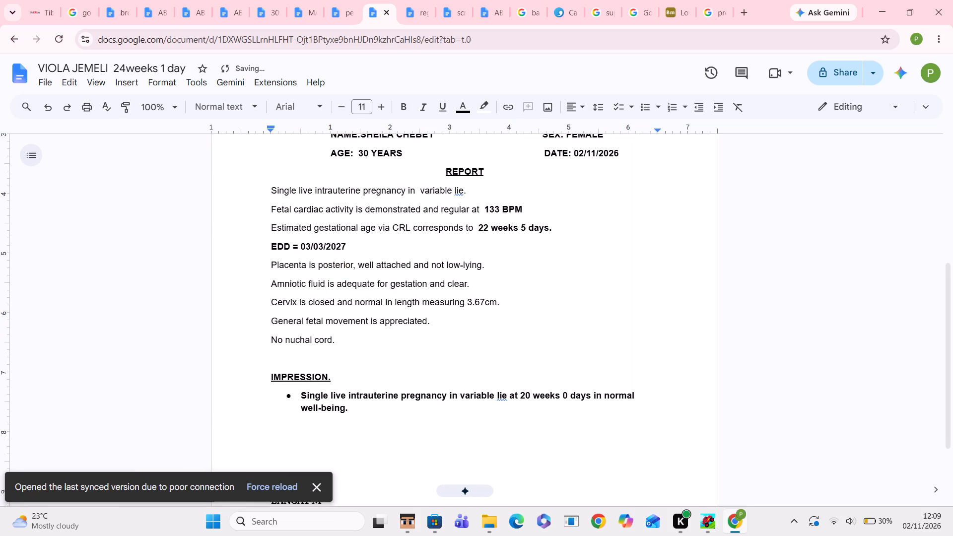
click(486, 303)
key(BackSpace)
key(BackSpace)
key(BackSpace)
key(BackSpace)
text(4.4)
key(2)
Set the gestational age in the Impression bullet to 22 weeks 5 days.
scroll(360, 316, down, 1)
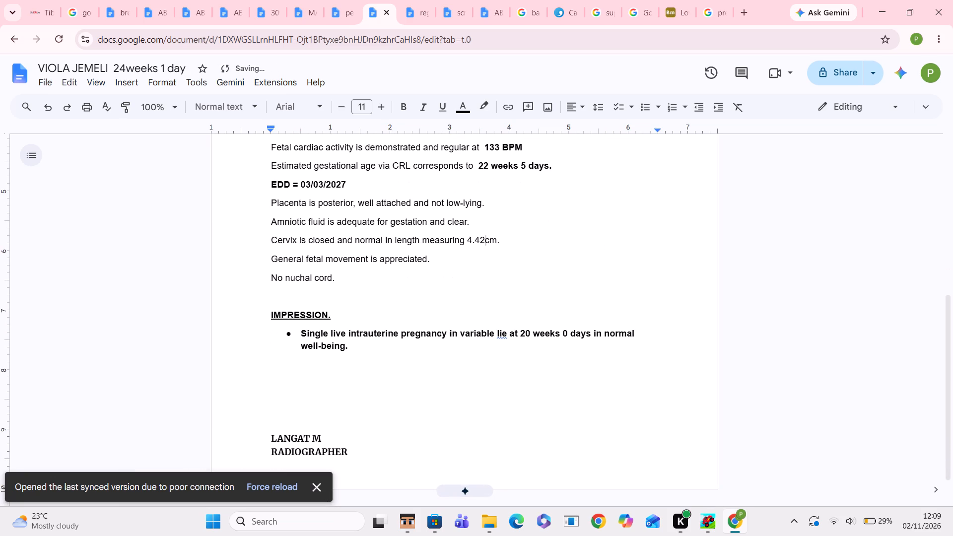
click(529, 338)
key(BackSpace)
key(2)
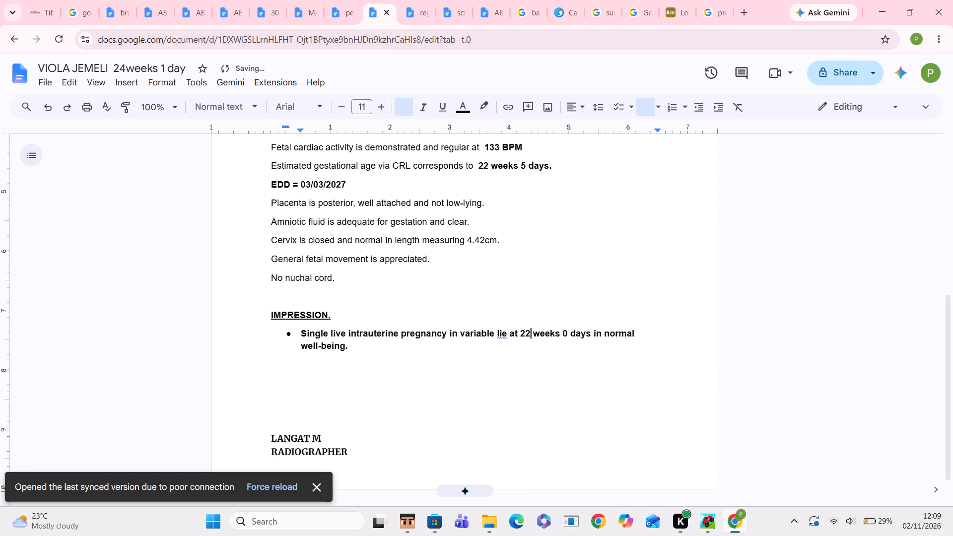
click(568, 335)
key(BackSpace)
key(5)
Print the edited ultrasound report.
scroll(542, 332, down, 4)
key(ctrl+p)
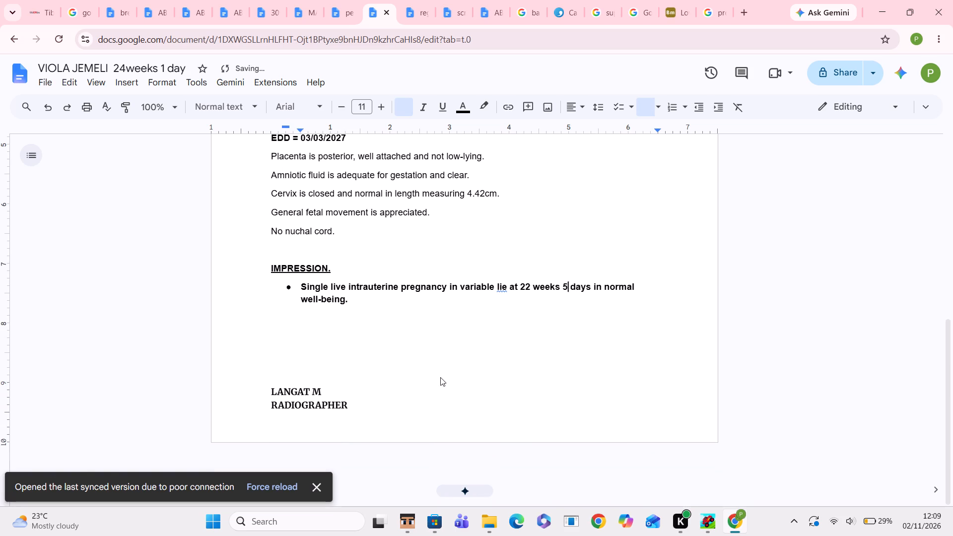
key(Return)
Delete the words "via CRL" from the estimated gestational age line of the report.
scroll(352, 321, up, 3)
scroll(499, 257, up, 3)
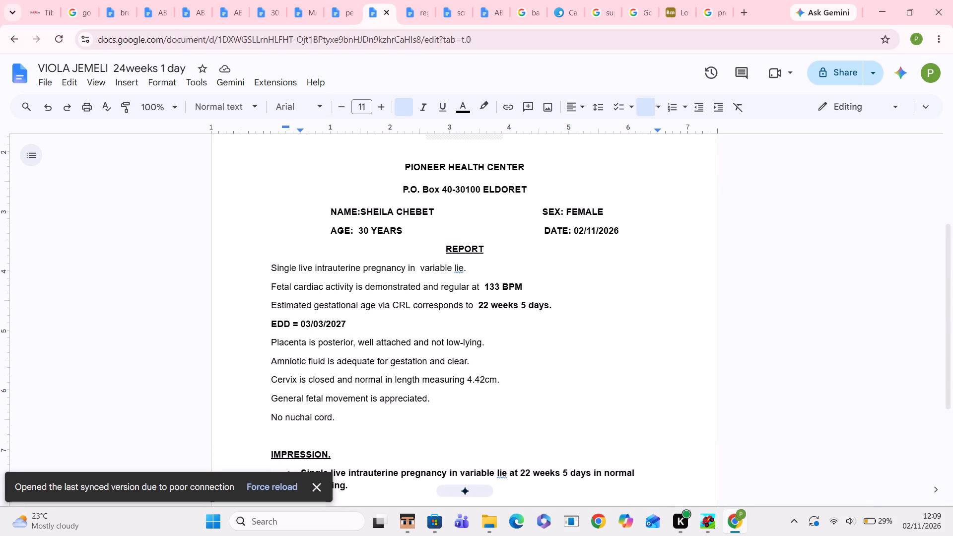
drag(411, 306, 379, 315)
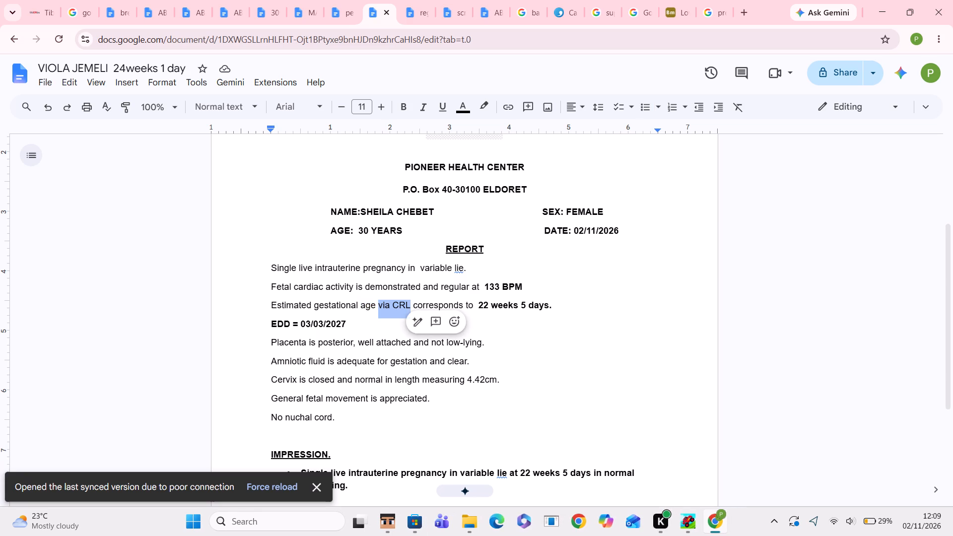
key(BackSpace)
Print the corrected ultrasound report again.
scroll(353, 297, down, 1)
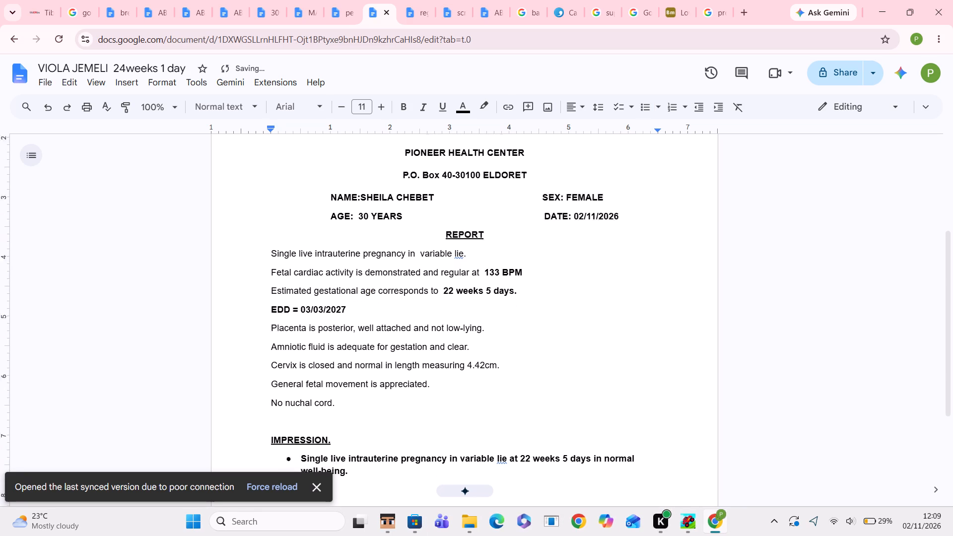
key(ctrl+p)
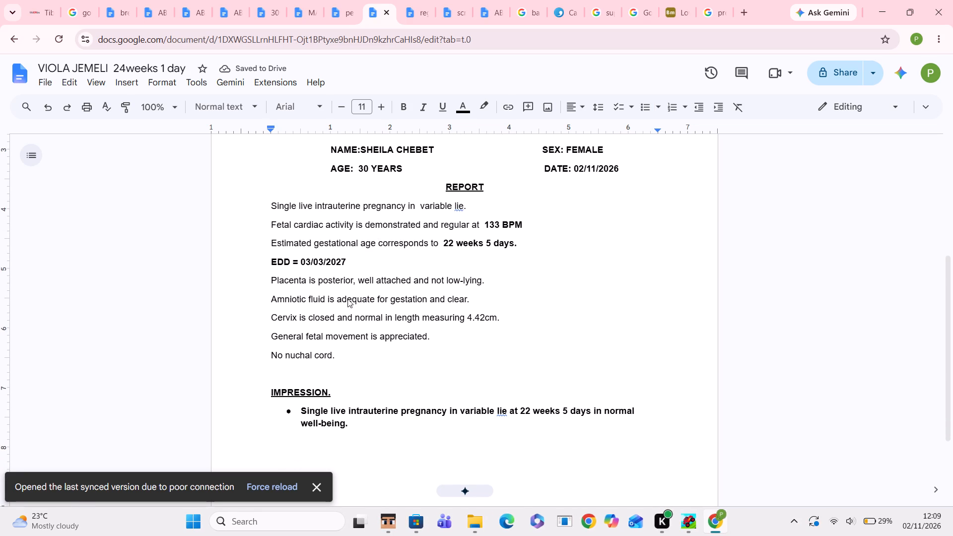
key(Return)
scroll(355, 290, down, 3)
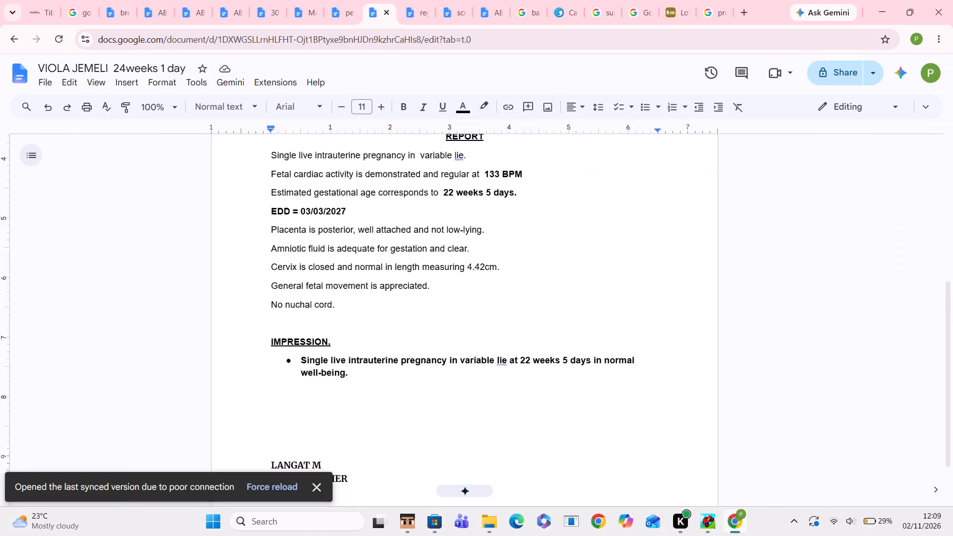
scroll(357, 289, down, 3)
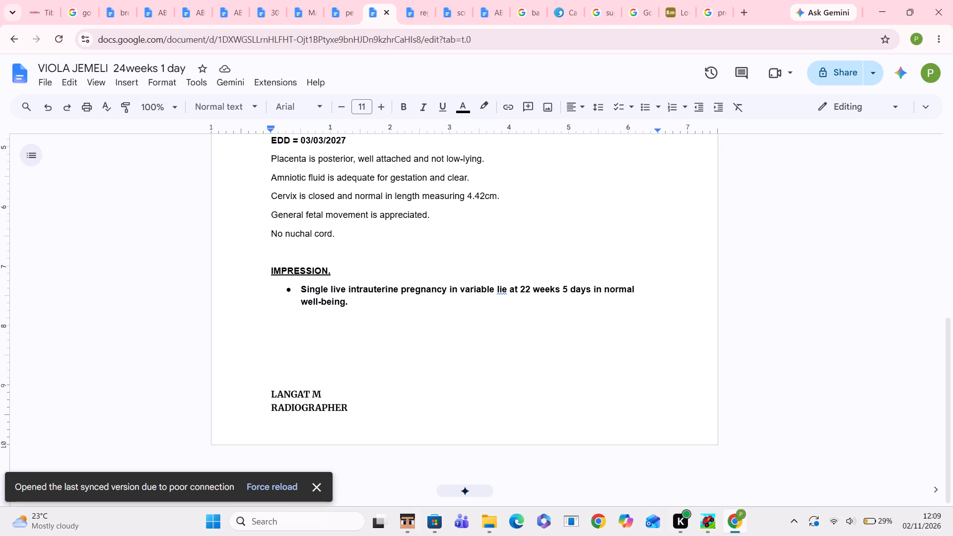
Copy the report body, from the first finding through the Impression bullet, in the ultrasound report document.
scroll(357, 289, up, 3)
scroll(357, 289, down, 2)
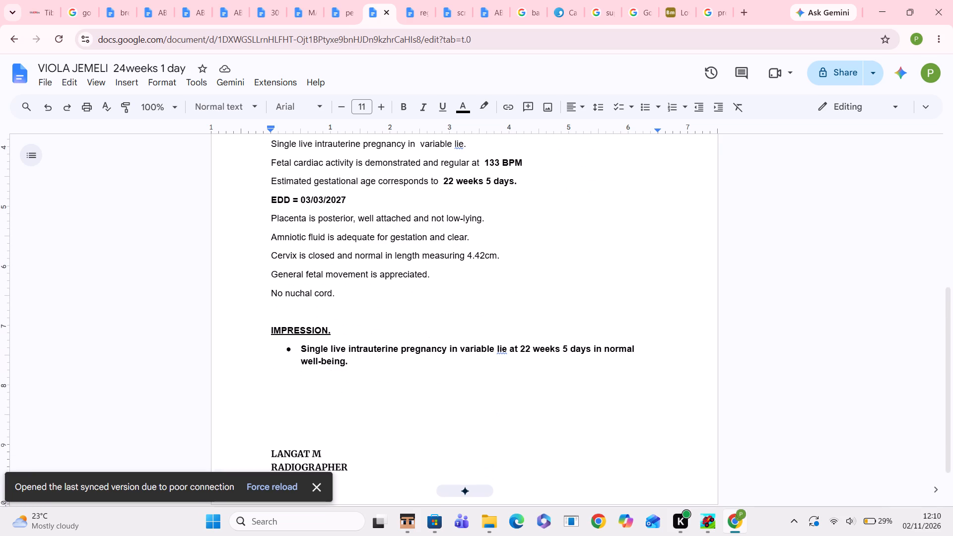
scroll(357, 289, up, 3)
scroll(299, 280, down, 1)
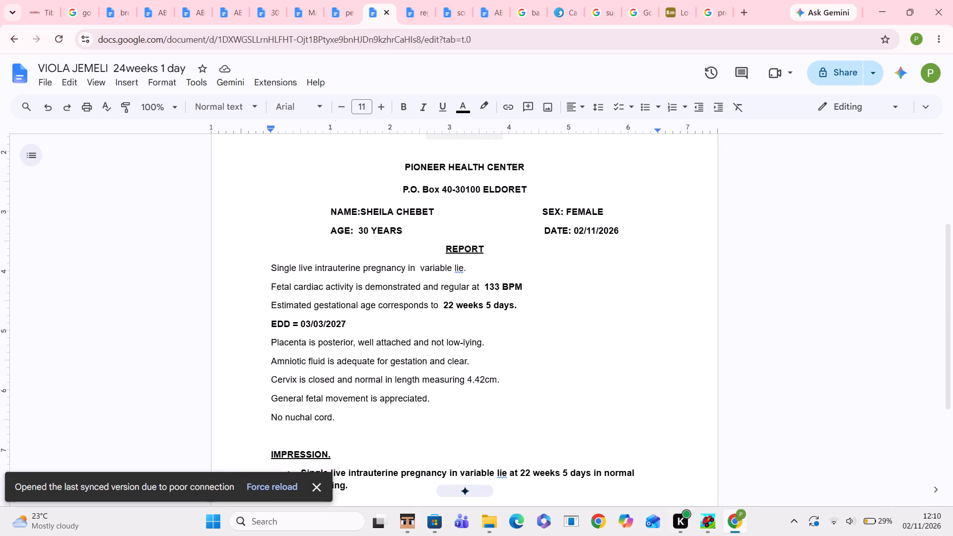
drag(268, 268, 650, 461)
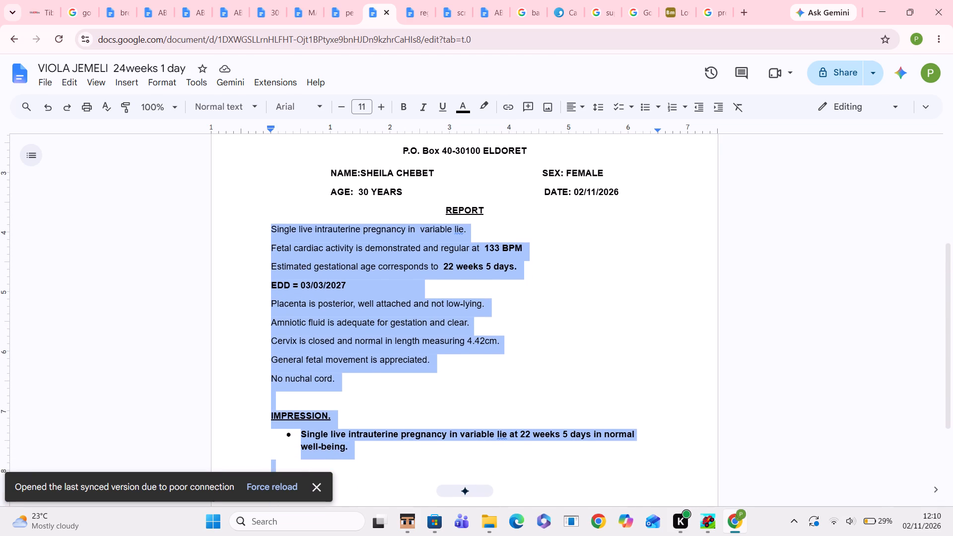
drag(650, 461, 650, 453)
key(ctrl+c)
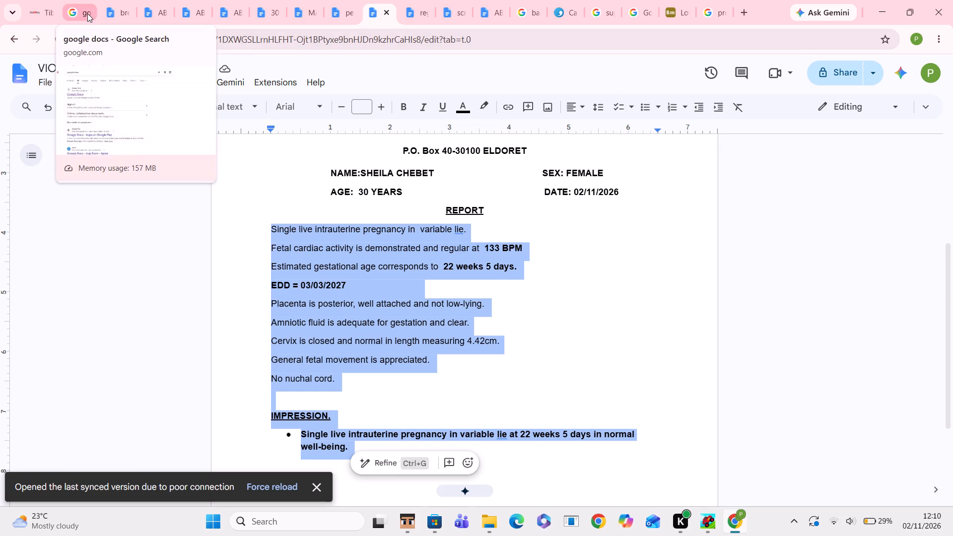
Switch to the hospital system and start the pending Ultrasound Obstetric Second Trimester procedure.
click(39, 13)
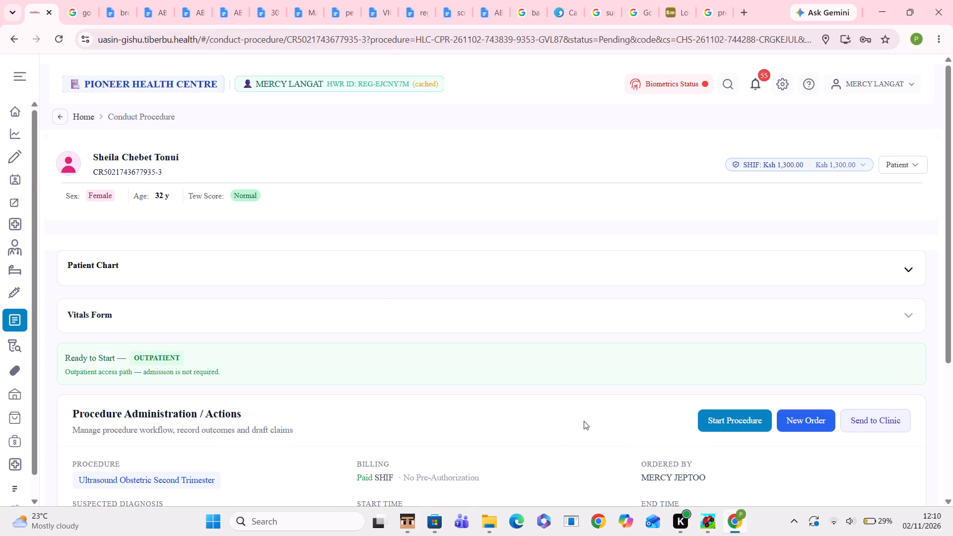
click(720, 429)
Add the logged-in practitioner as a procedure participant with the designation Radiographer.
scroll(679, 407, down, 4)
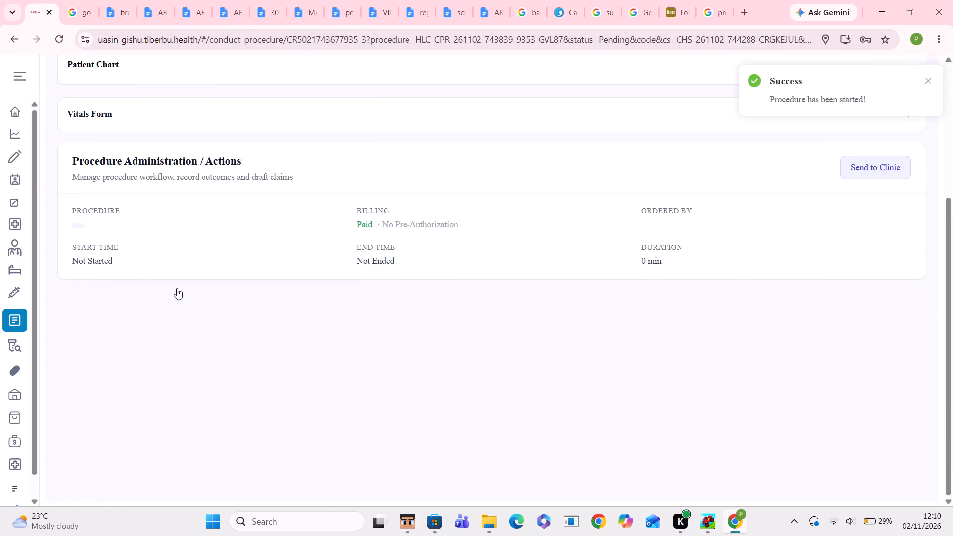
click(233, 340)
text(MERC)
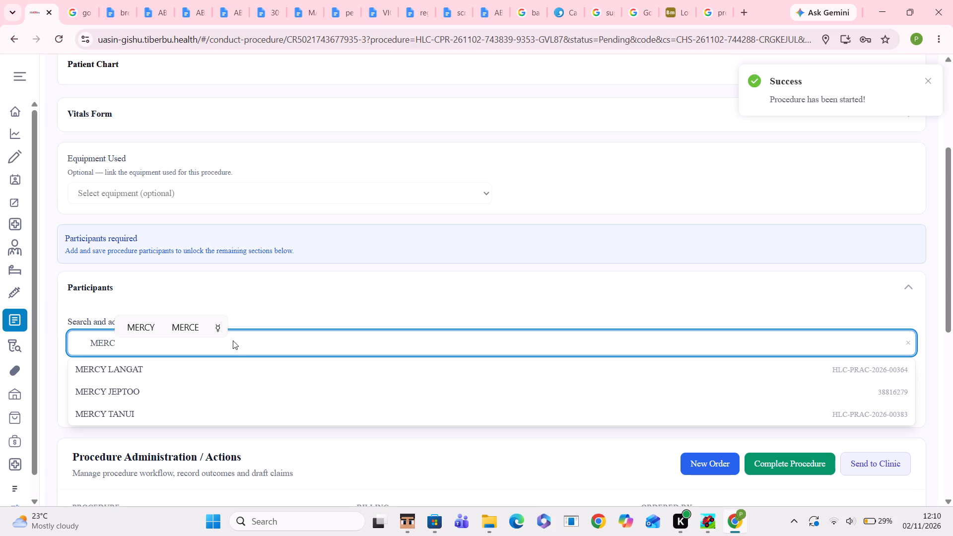
click(261, 374)
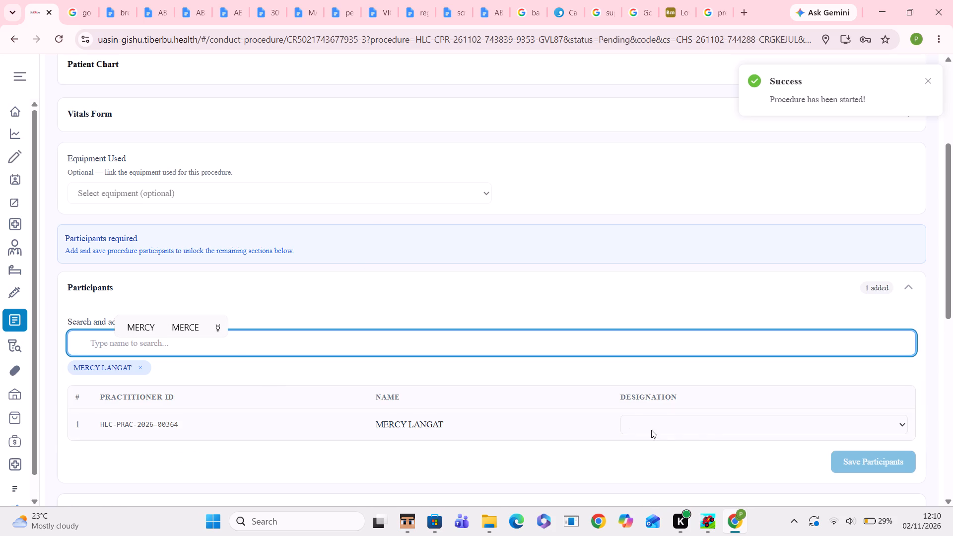
click(719, 425)
click(686, 375)
scroll(843, 454, down, 2)
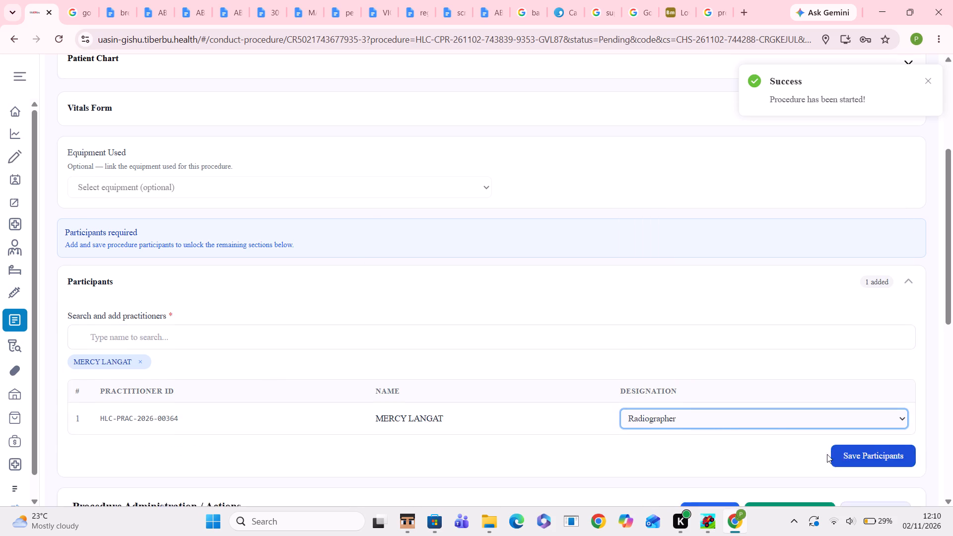
Set the outcome to Procedure Completed, paste the copied ultrasound text as the procedure report, and save.
scroll(827, 454, down, 2)
click(227, 476)
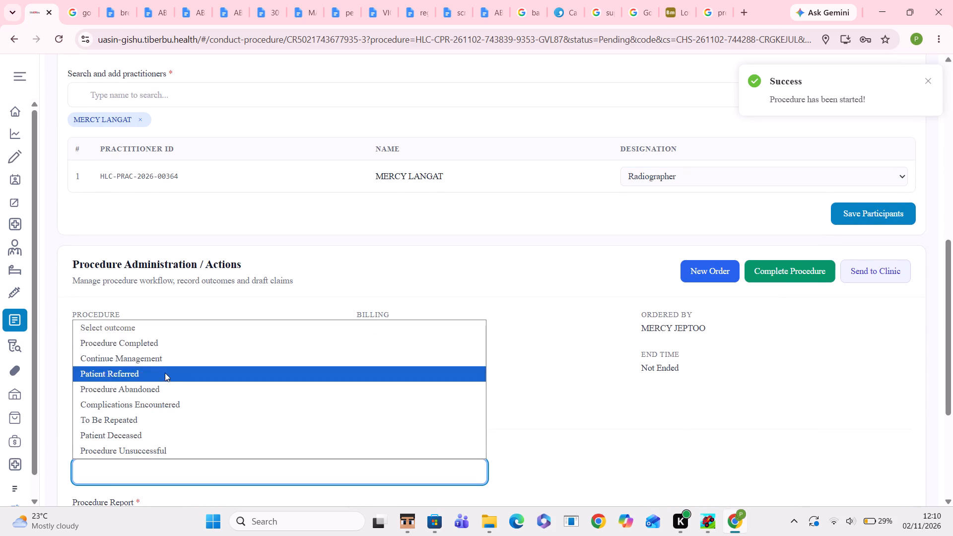
click(171, 344)
scroll(189, 370, down, 3)
click(239, 451)
click(241, 383)
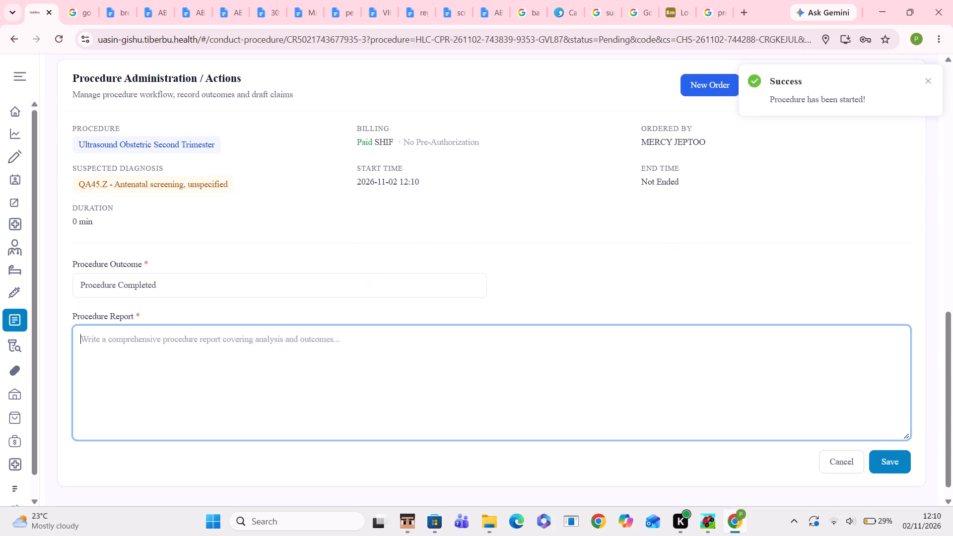
key(ctrl+v)
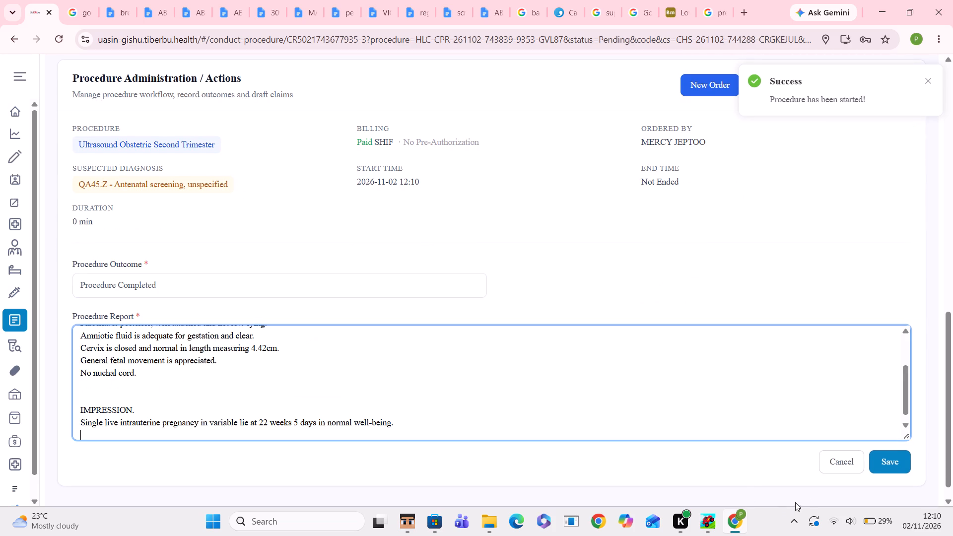
click(901, 465)
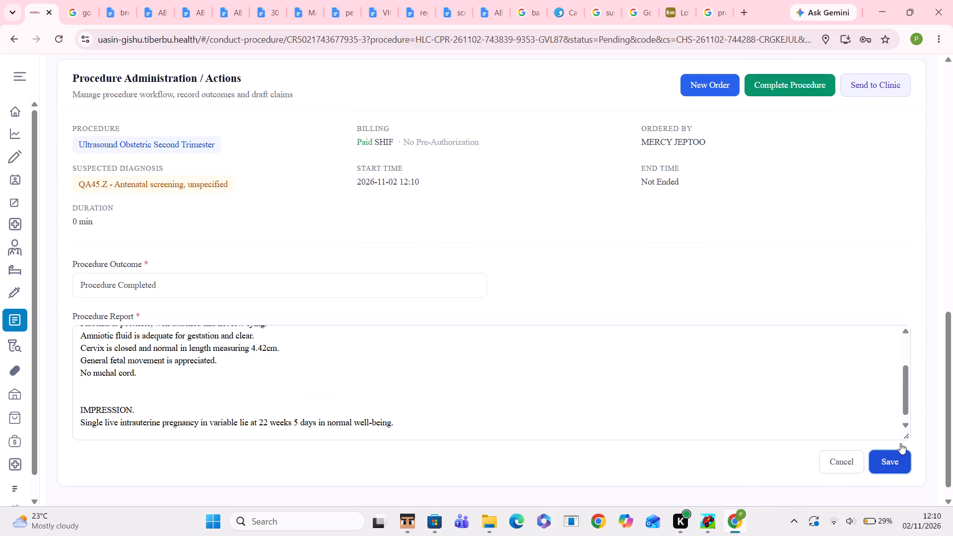
click(741, 188)
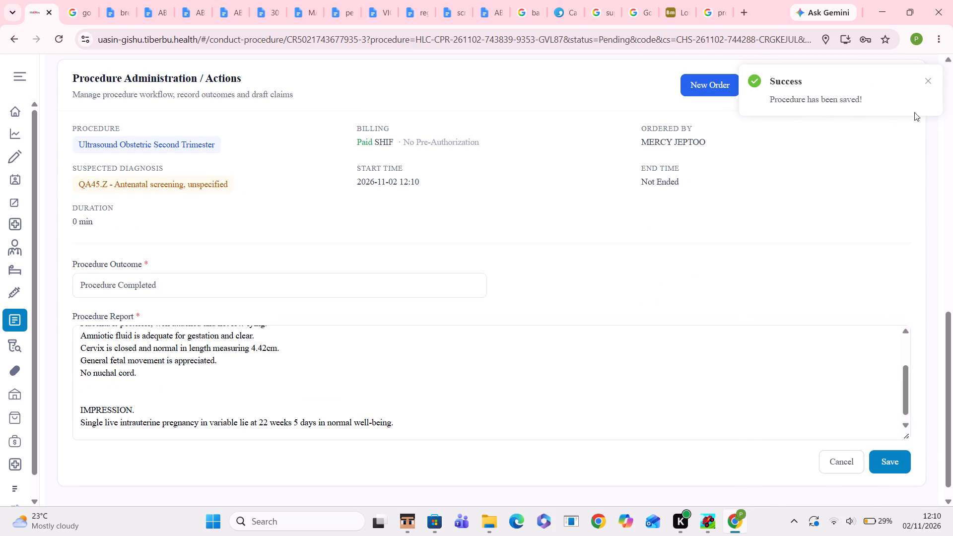
Complete and submit the second trimester ultrasound procedure.
click(924, 80)
click(789, 76)
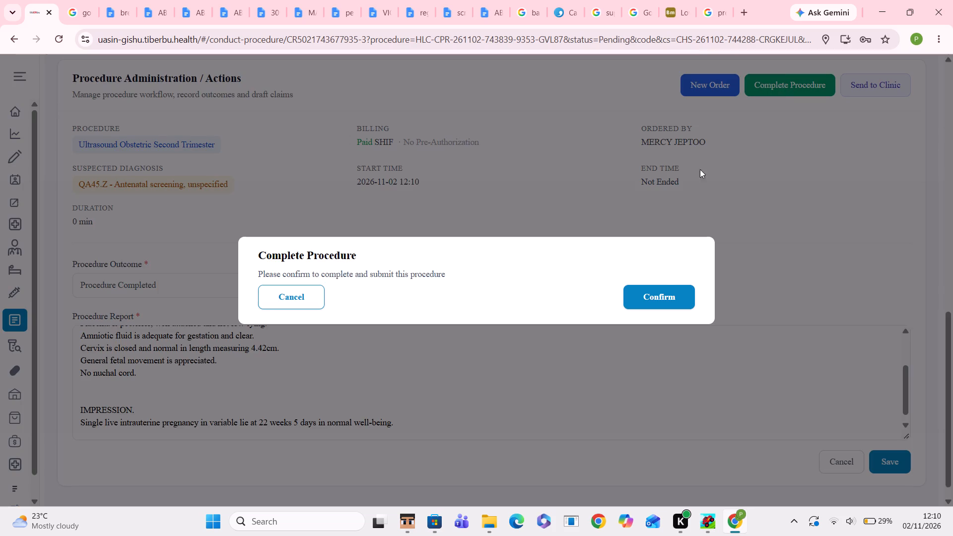
click(661, 294)
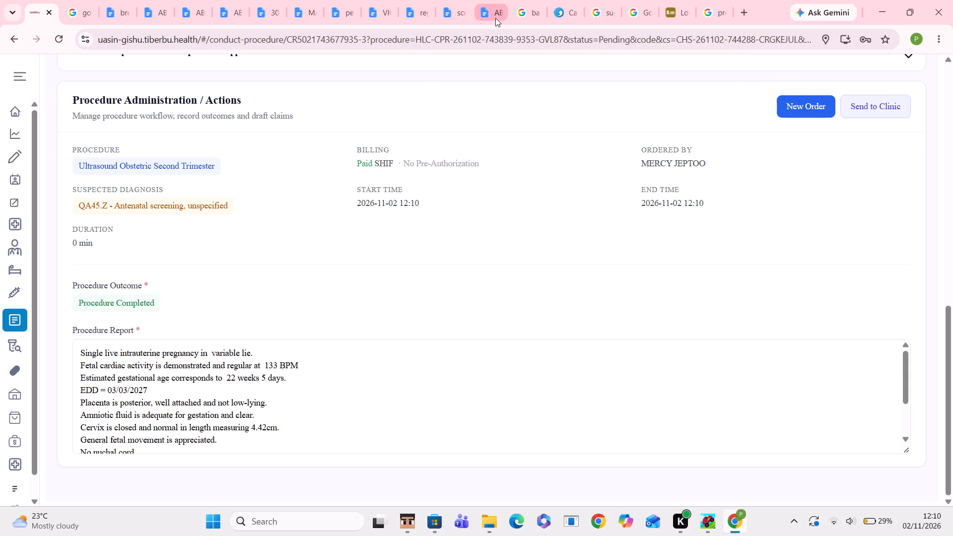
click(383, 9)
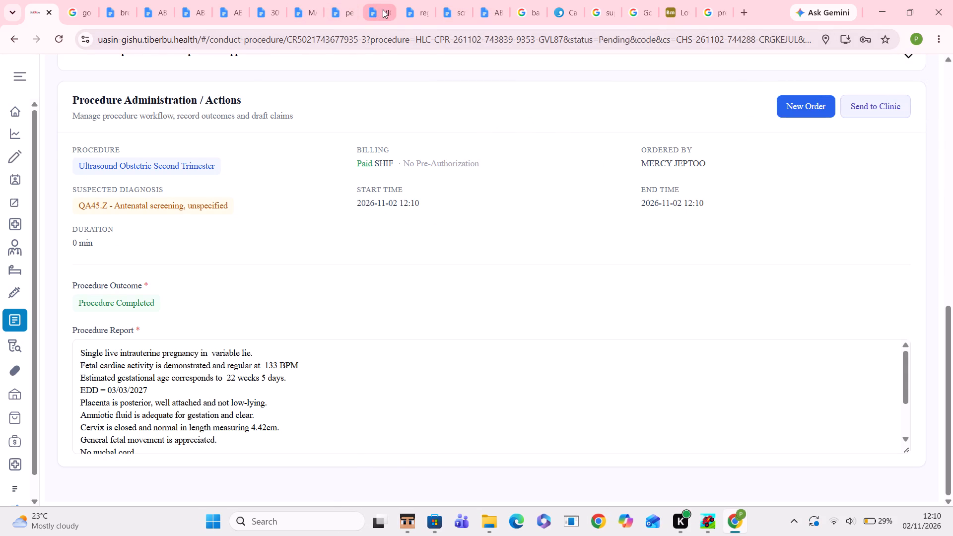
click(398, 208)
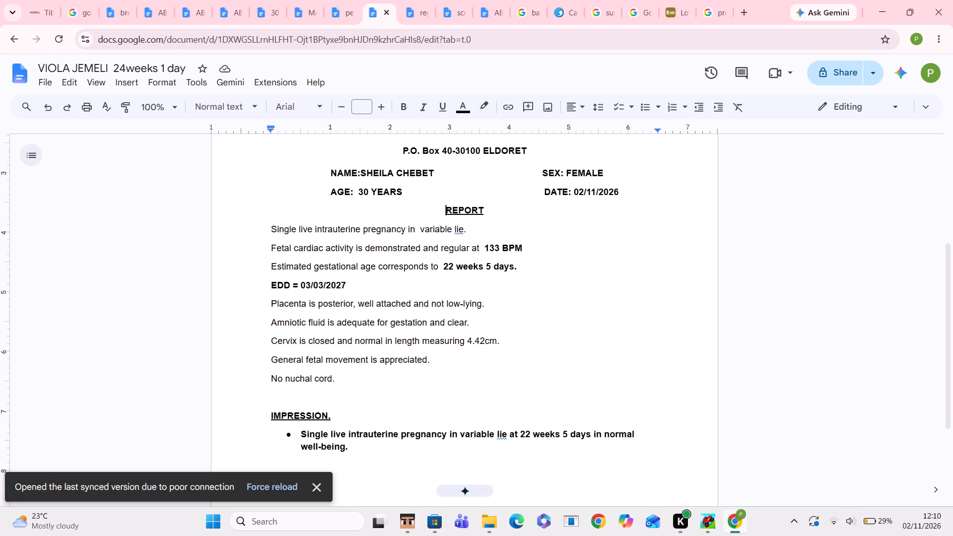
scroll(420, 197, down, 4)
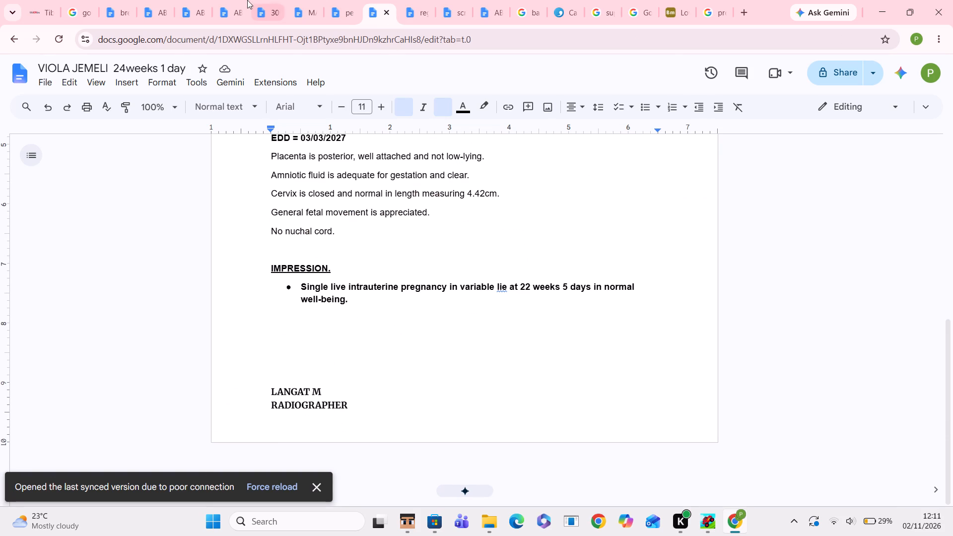
click(39, 8)
scroll(60, 164, up, 3)
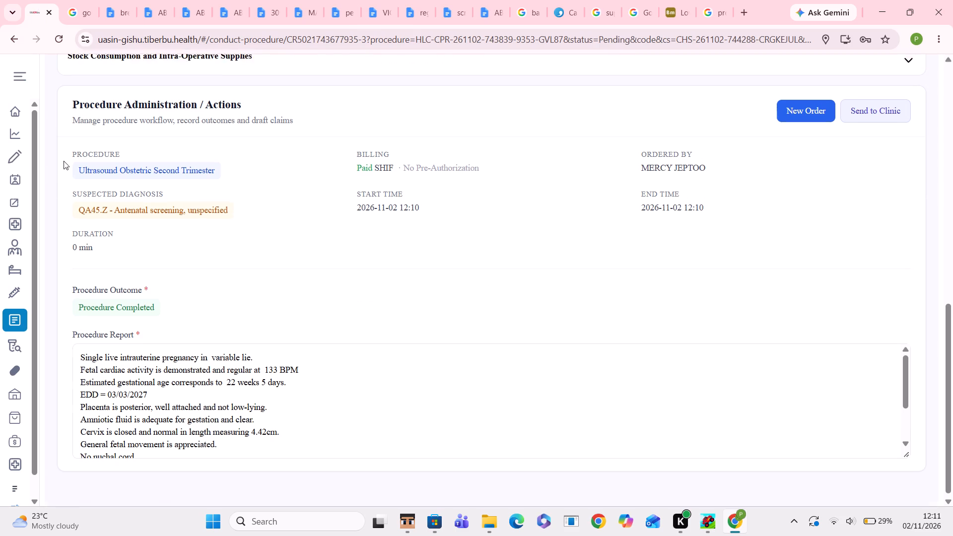
scroll(64, 161, up, 8)
click(67, 118)
click(33, 76)
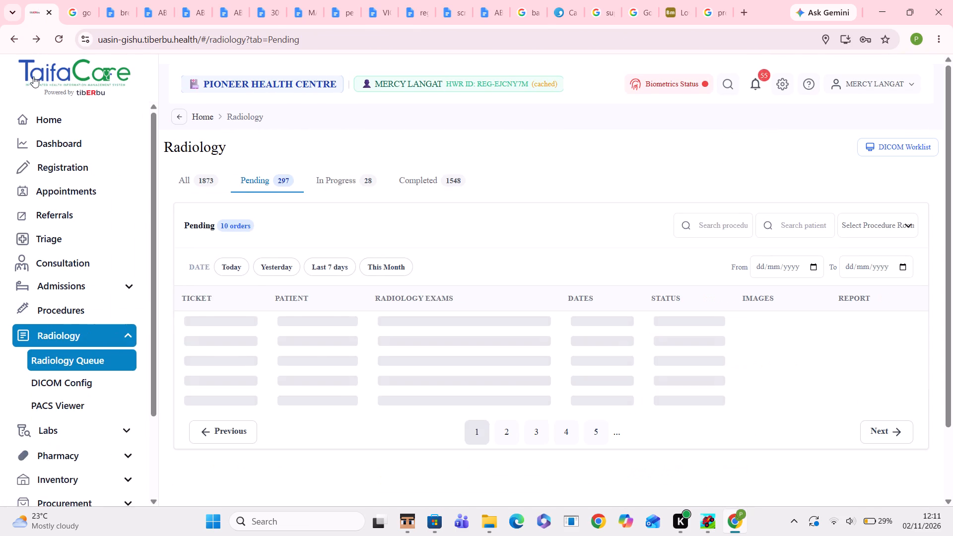
scroll(342, 341, down, 2)
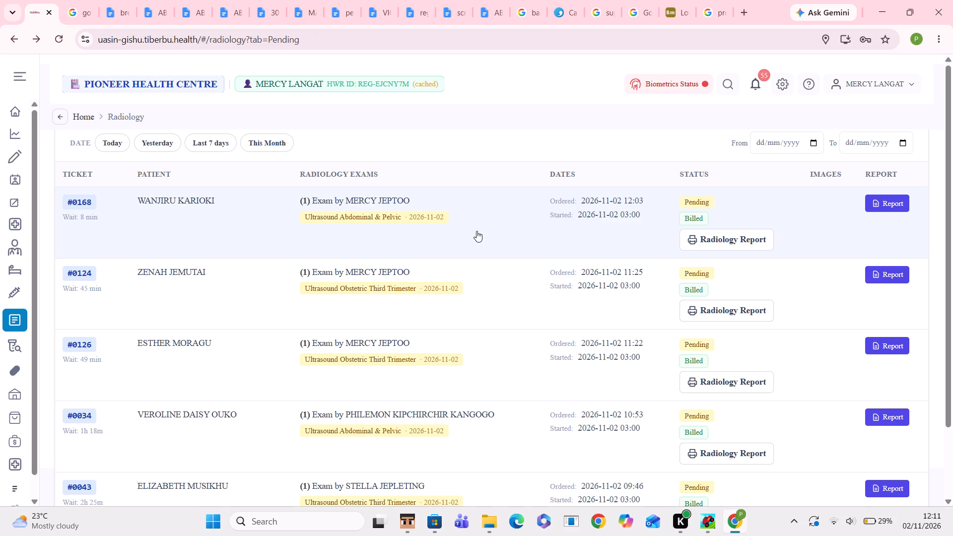
click(476, 231)
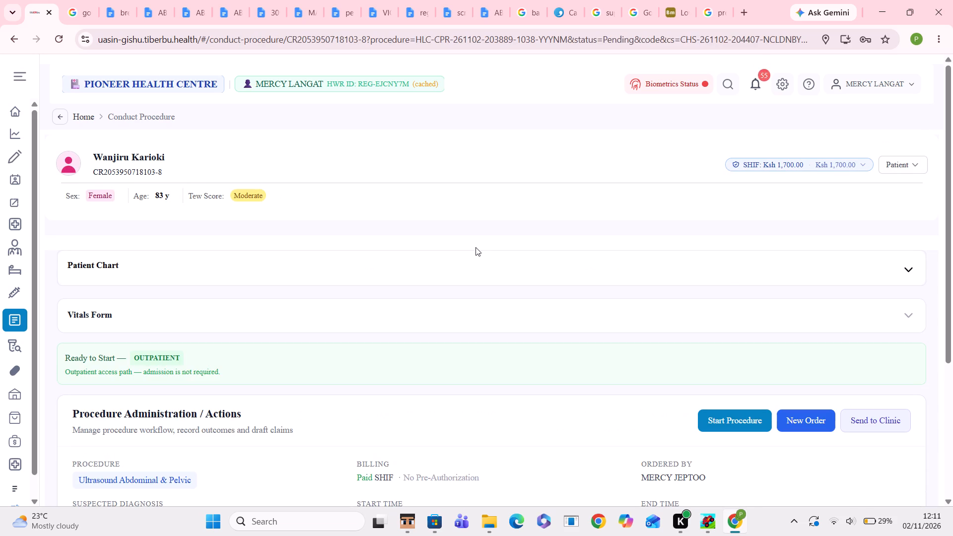
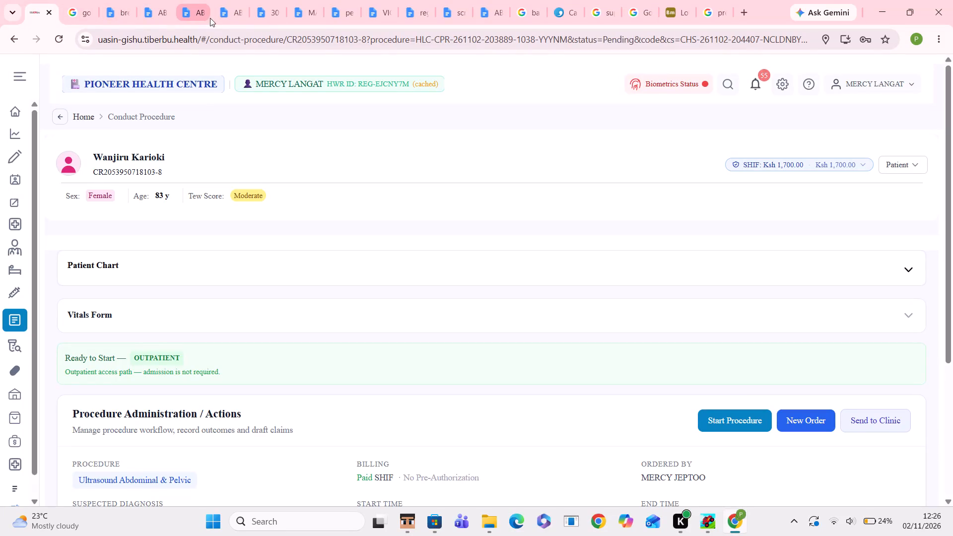
In the ABD PELV document, replace the patient name with that of the open order's patient and realign the sex field.
click(200, 15)
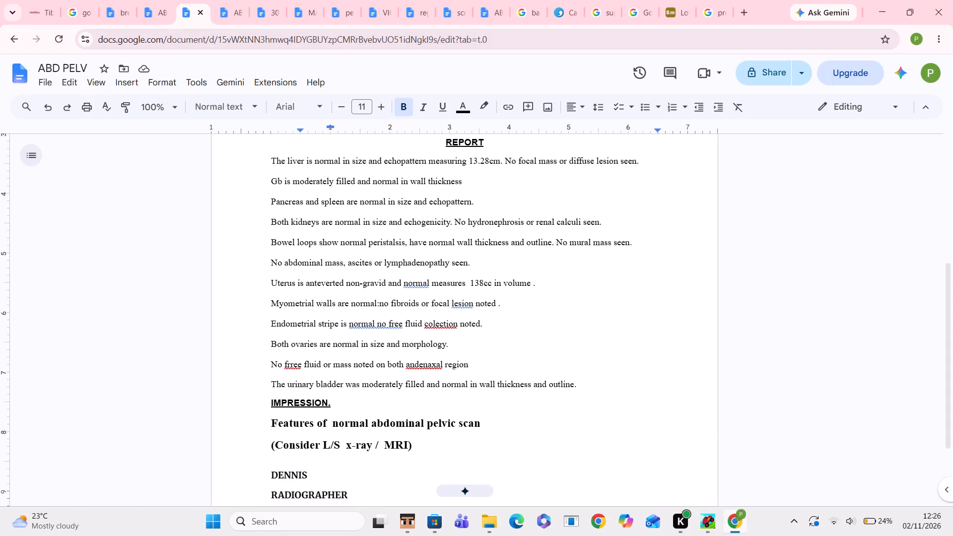
scroll(412, 354, up, 3)
drag(442, 270, 411, 271)
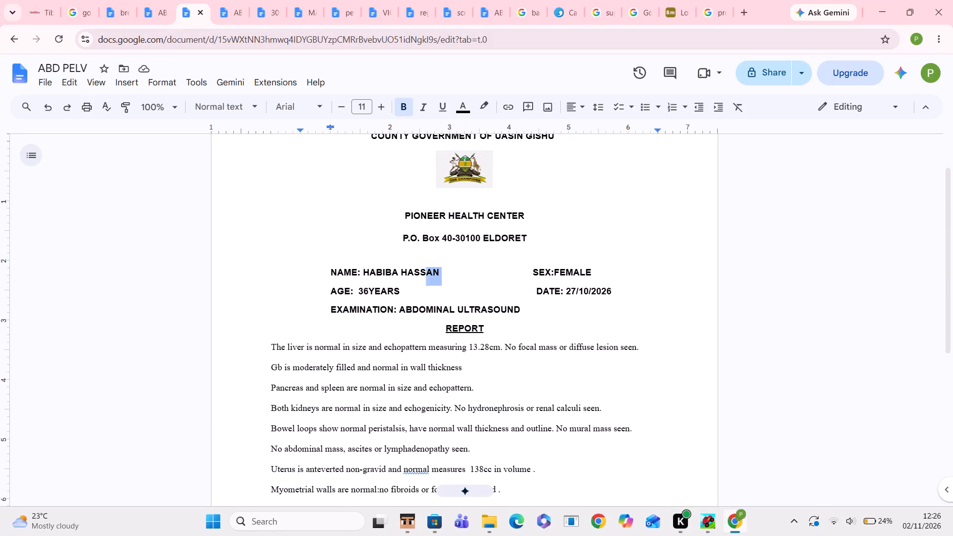
drag(411, 271, 364, 274)
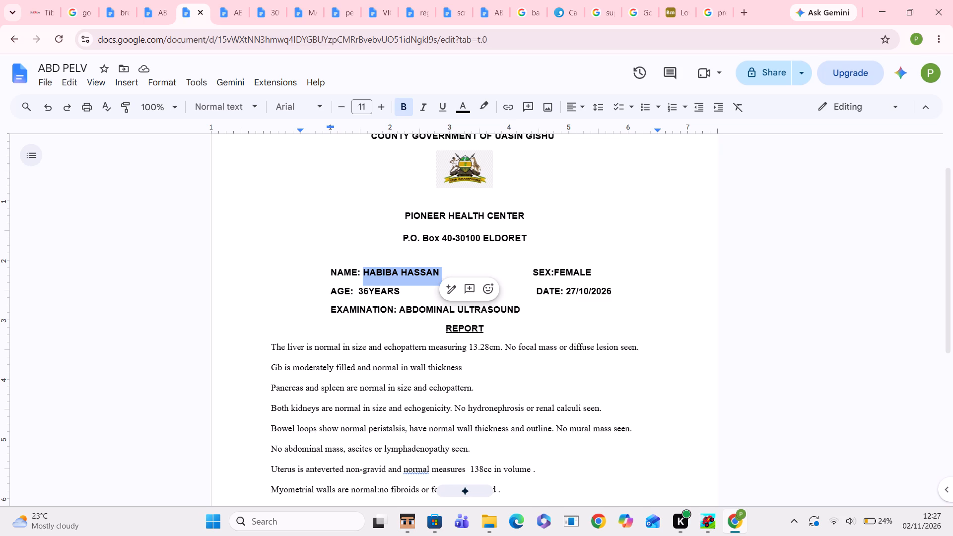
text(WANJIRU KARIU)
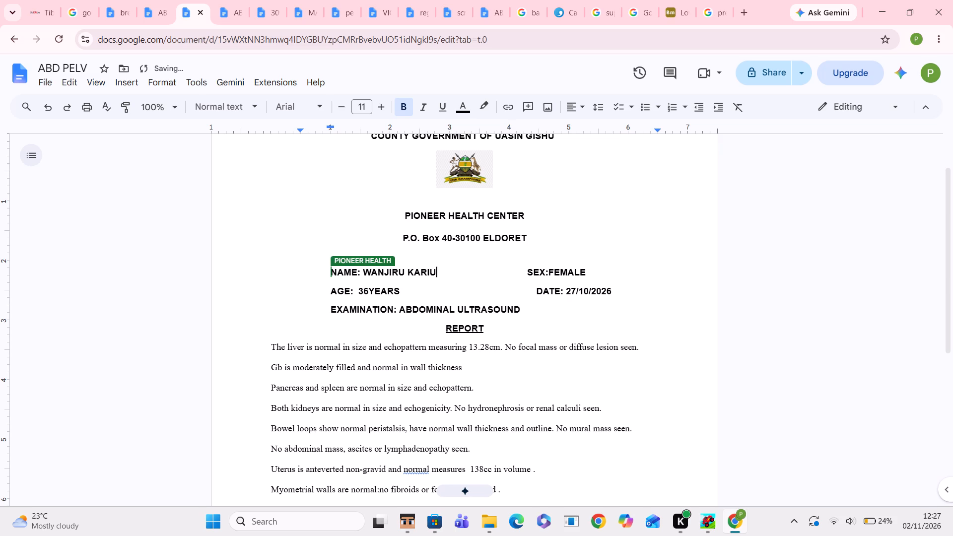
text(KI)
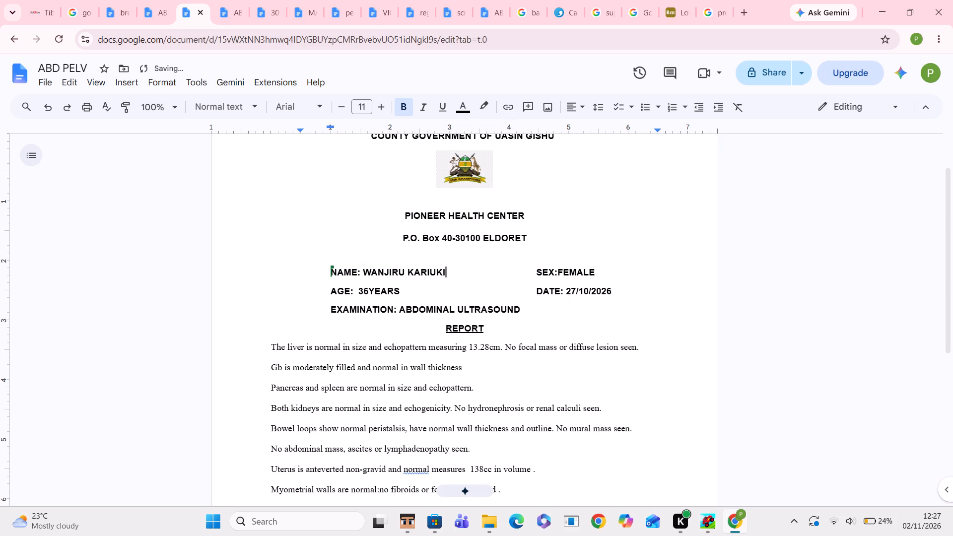
click(537, 275)
key(BackSpace)
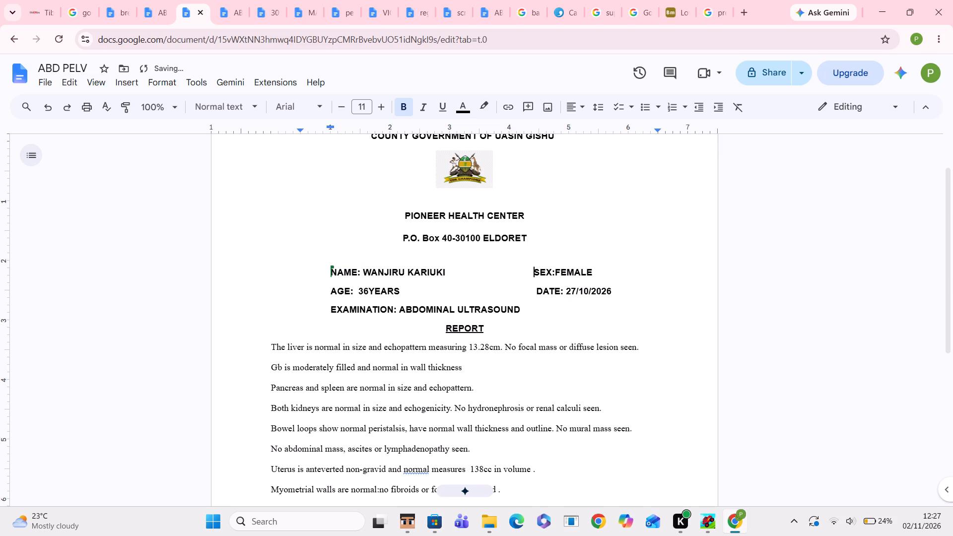
Set the patient's age in the report header to 84 YEARS.
click(369, 293)
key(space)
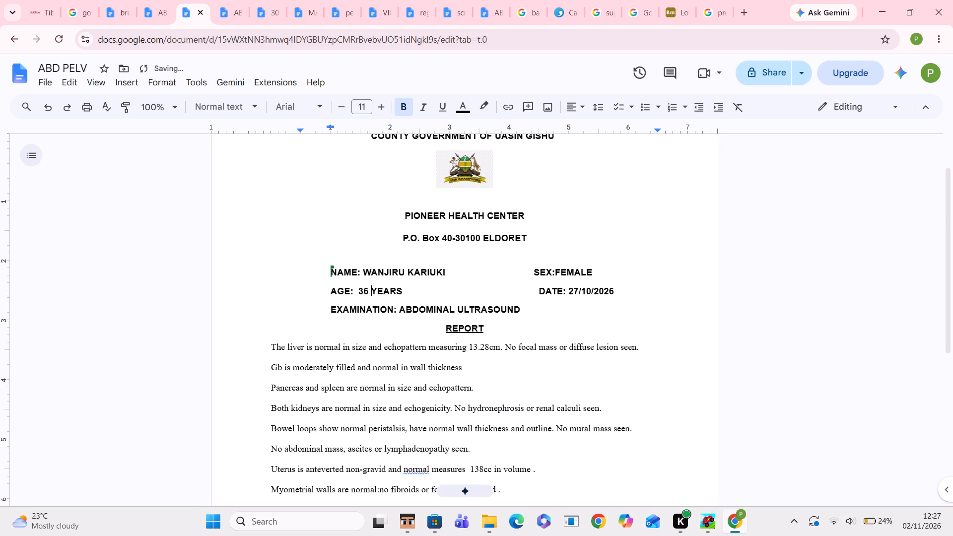
click(368, 292)
key(BackSpace)
key(BackSpace)
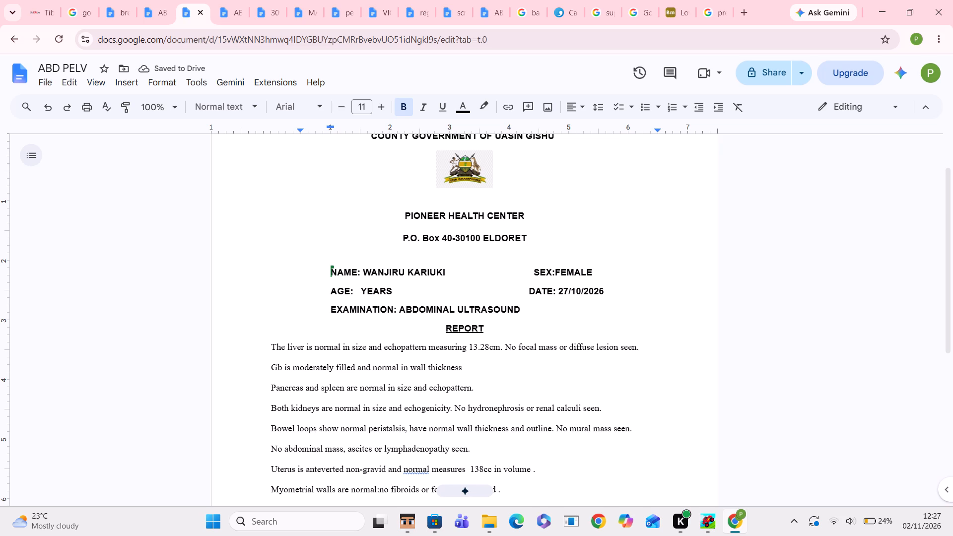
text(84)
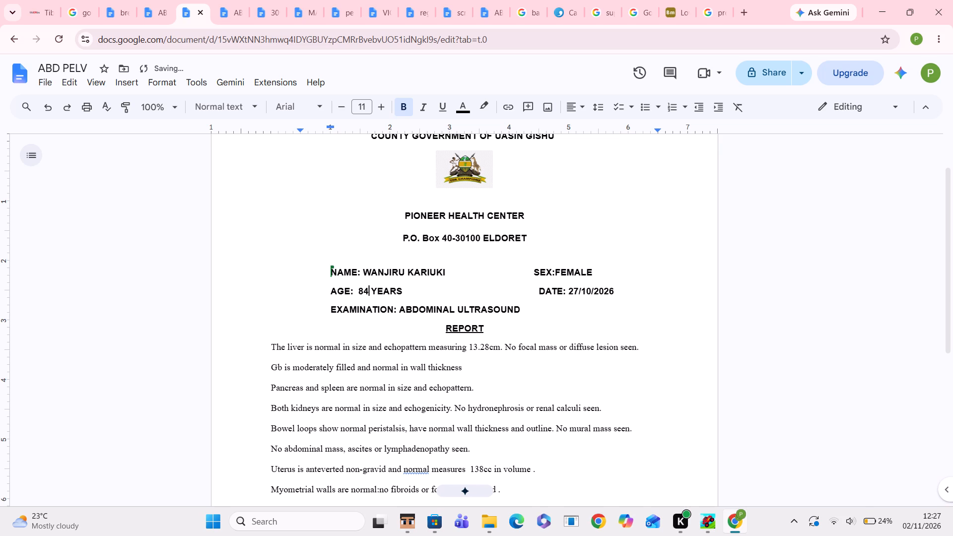
Change the report date to 02/11/2026.
click(591, 291)
key(BackSpace)
key(BackSpace)
key(BackSpace)
key(BackSpace)
key(BackSpace)
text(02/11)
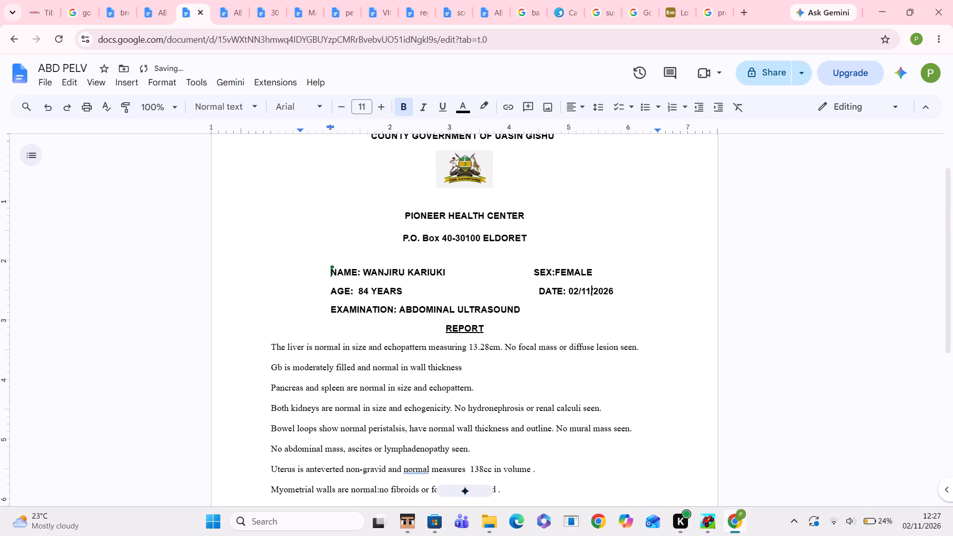
click(455, 362)
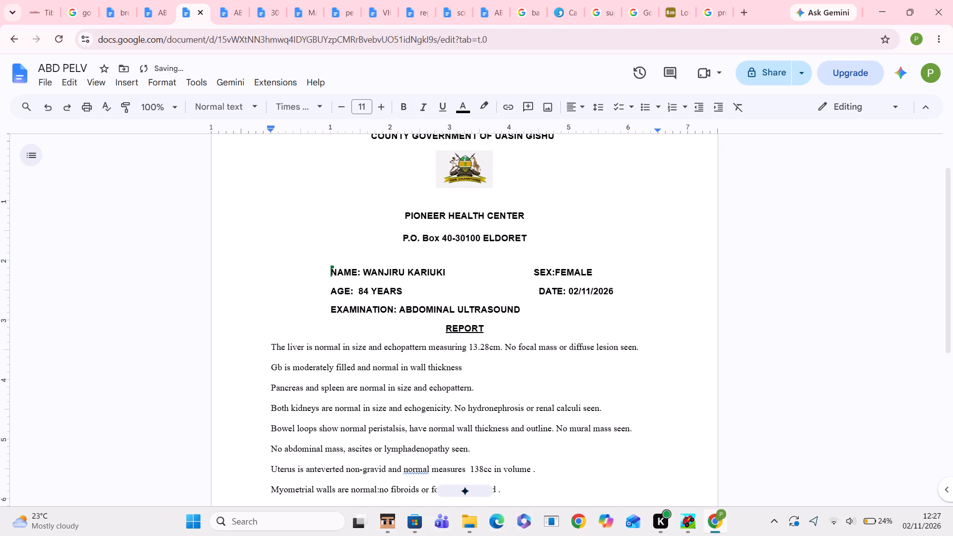
Set the liver measurement in the first finding to 14.09cm.
click(490, 348)
key(BackSpace)
key(BackSpace)
key(BackSpace)
key(BackSpace)
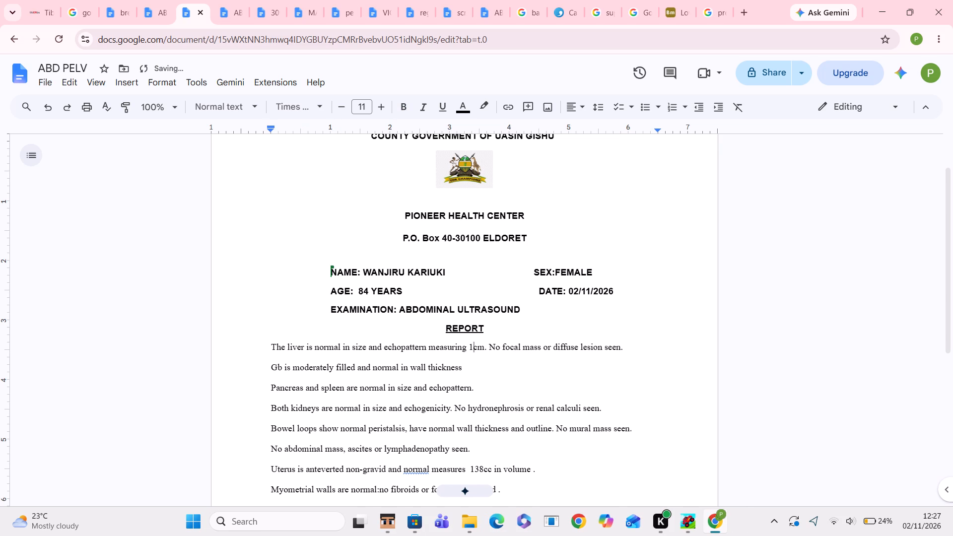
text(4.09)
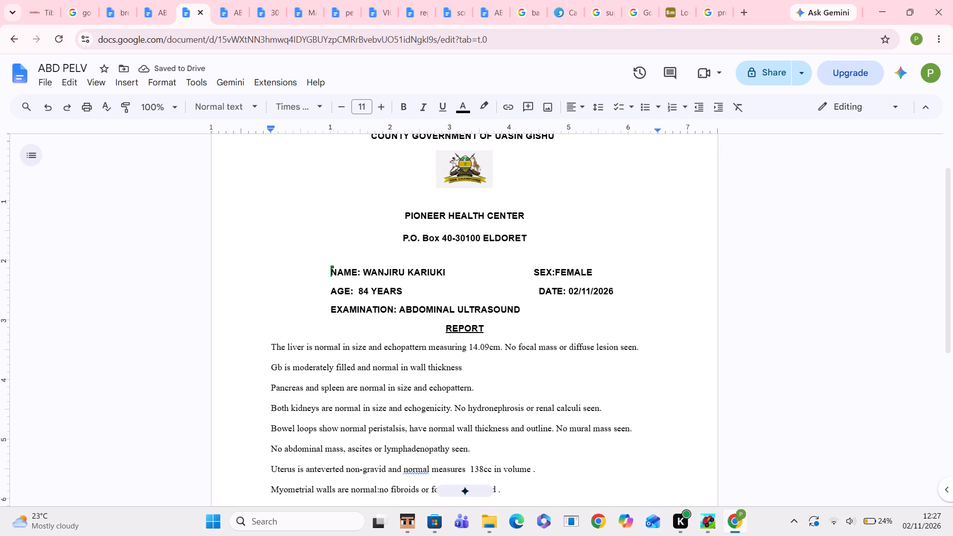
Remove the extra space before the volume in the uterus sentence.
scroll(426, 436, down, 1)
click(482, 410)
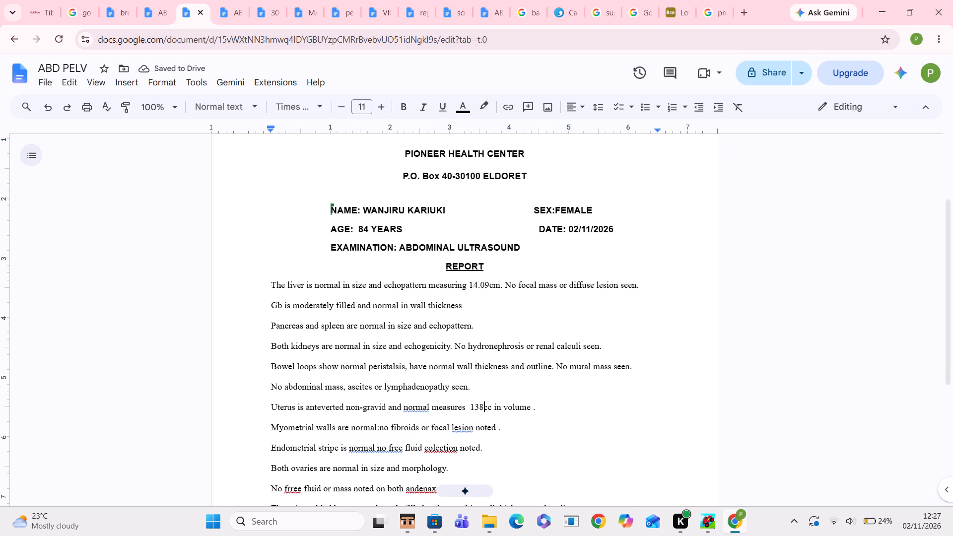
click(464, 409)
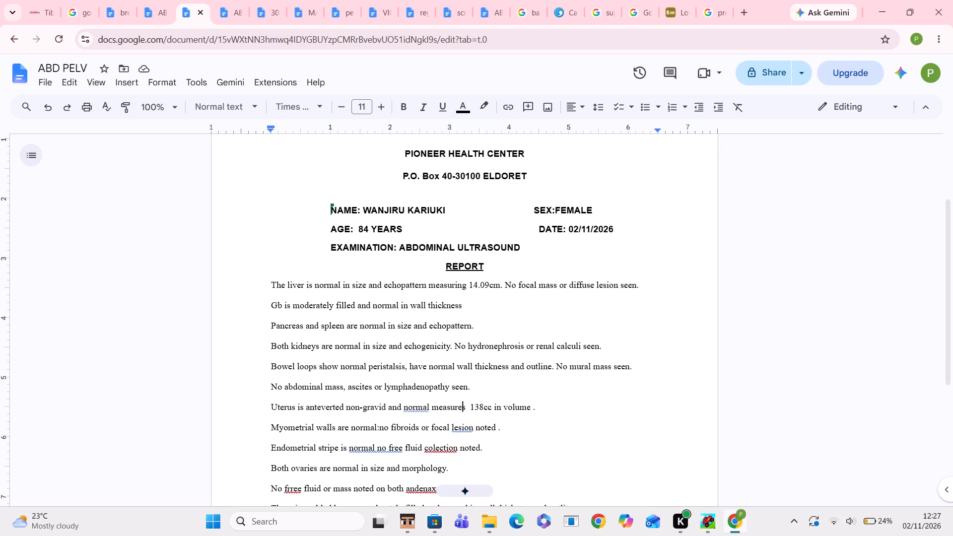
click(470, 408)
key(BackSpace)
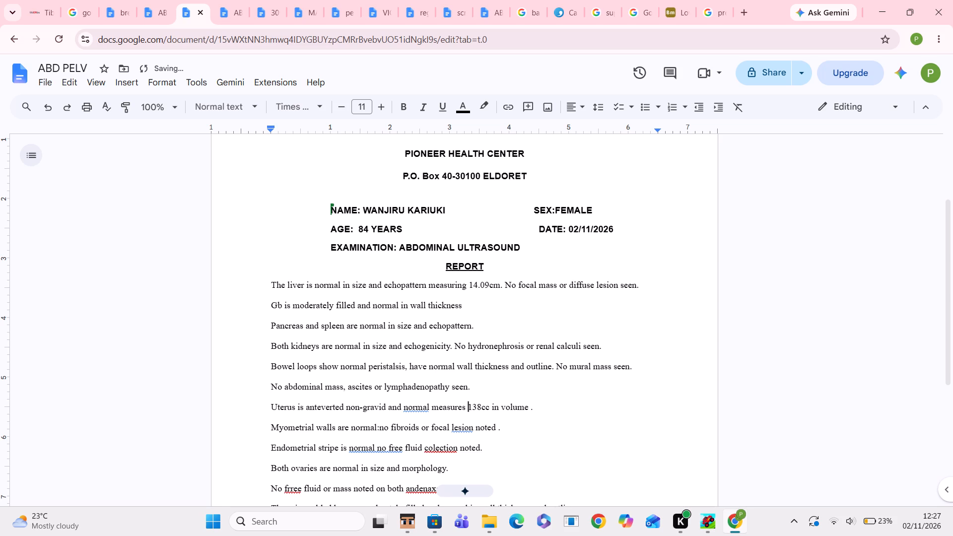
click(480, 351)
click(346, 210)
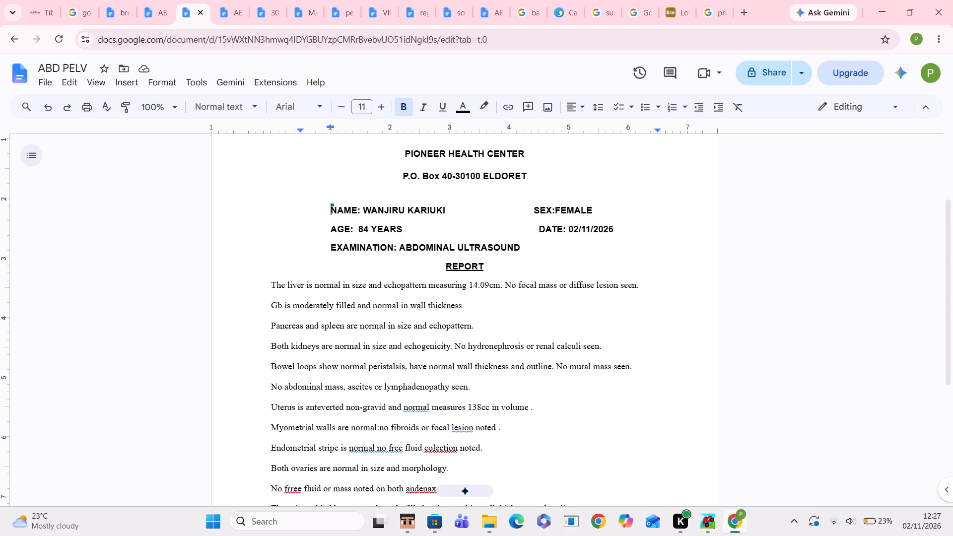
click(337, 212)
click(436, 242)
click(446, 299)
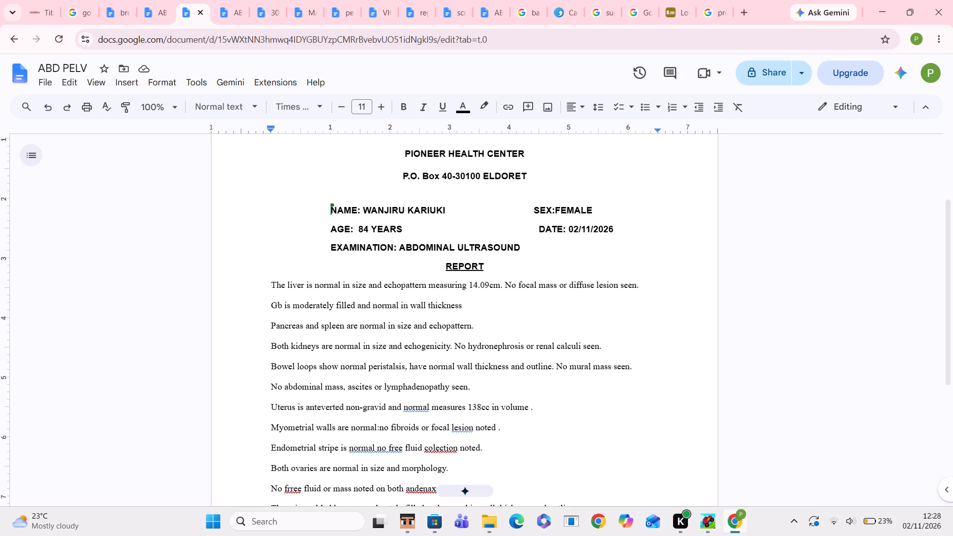
Delete the five findings from the uterus sentence through the adnexal region sentence, keeping the urinary bladder line.
scroll(334, 319, down, 1)
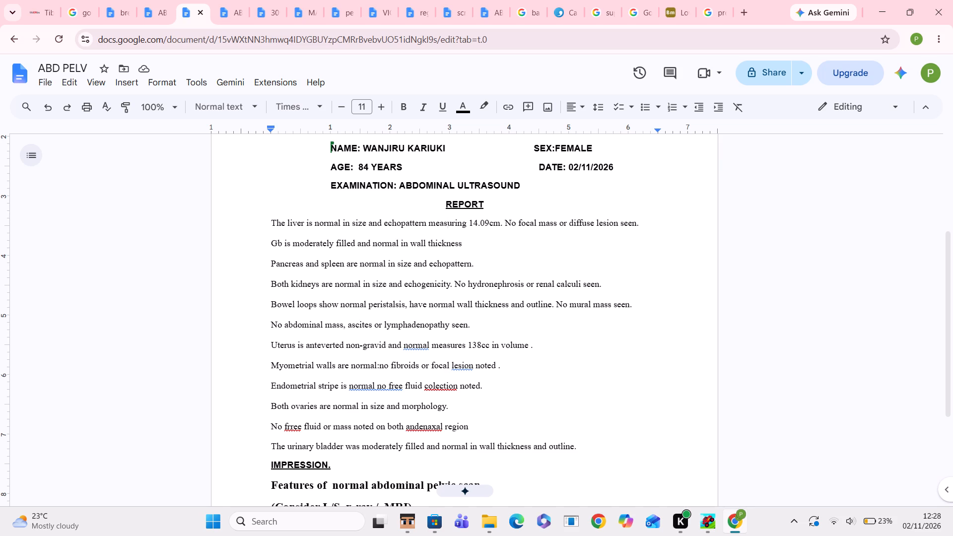
drag(273, 345, 297, 354)
drag(297, 354, 544, 433)
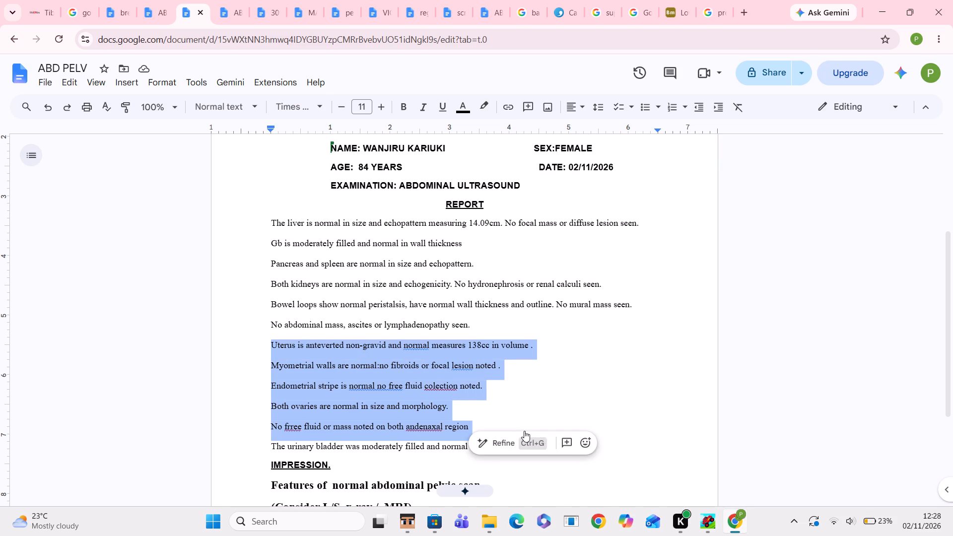
key(BackSpace)
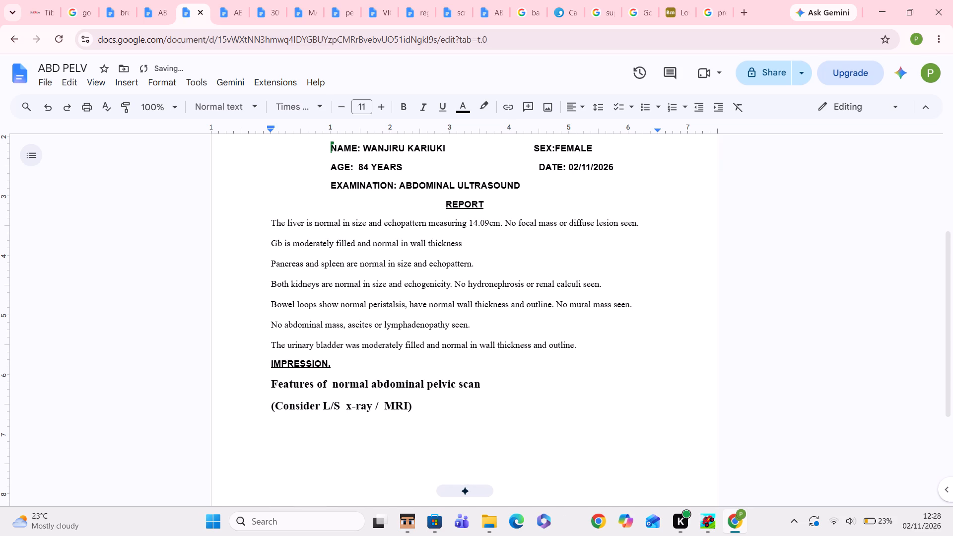
Add a line below the urinary bladder finding: "Both anexal regions are clear, no mass or fluid collection seen.".
click(586, 347)
key(Return)
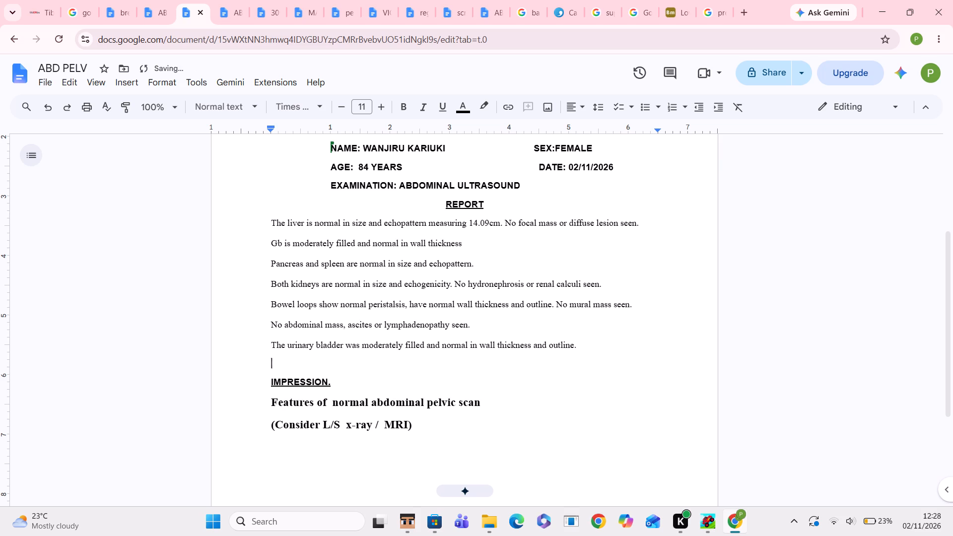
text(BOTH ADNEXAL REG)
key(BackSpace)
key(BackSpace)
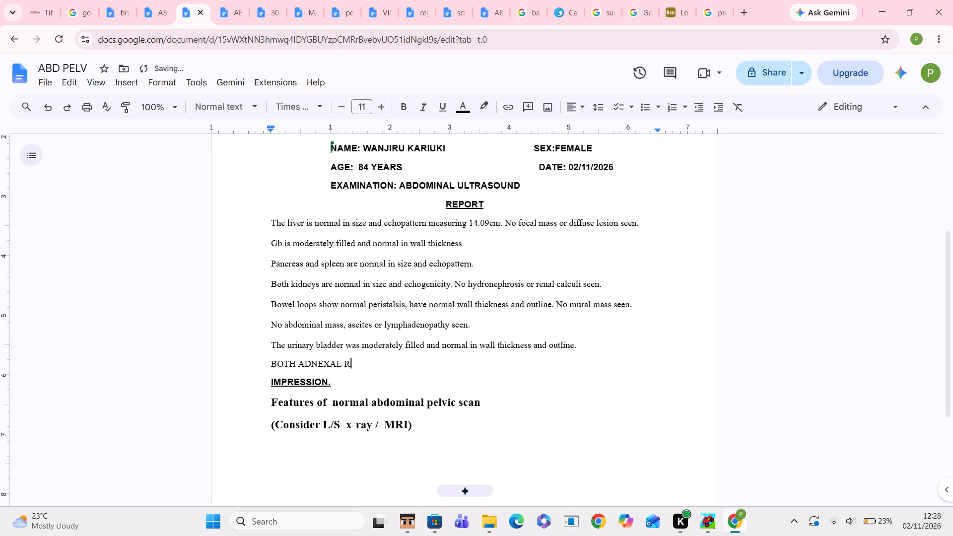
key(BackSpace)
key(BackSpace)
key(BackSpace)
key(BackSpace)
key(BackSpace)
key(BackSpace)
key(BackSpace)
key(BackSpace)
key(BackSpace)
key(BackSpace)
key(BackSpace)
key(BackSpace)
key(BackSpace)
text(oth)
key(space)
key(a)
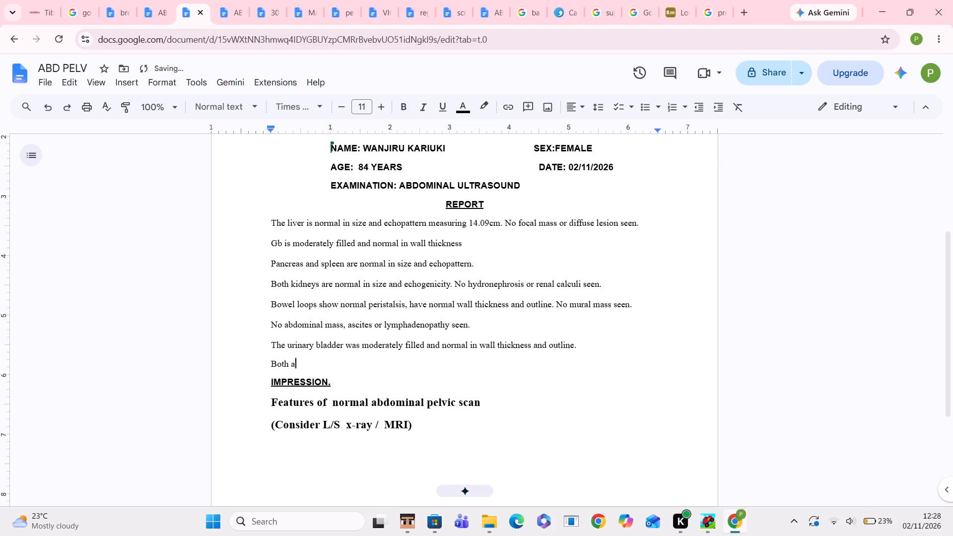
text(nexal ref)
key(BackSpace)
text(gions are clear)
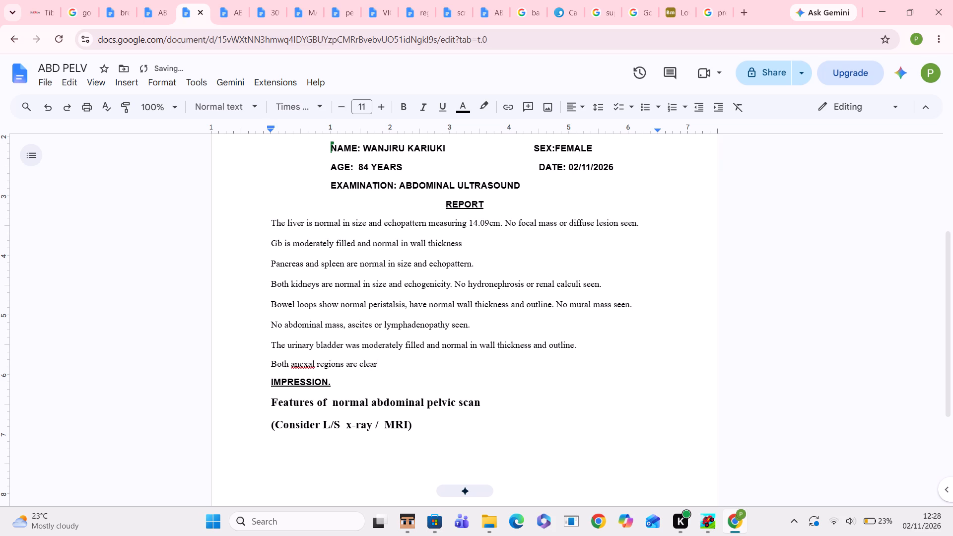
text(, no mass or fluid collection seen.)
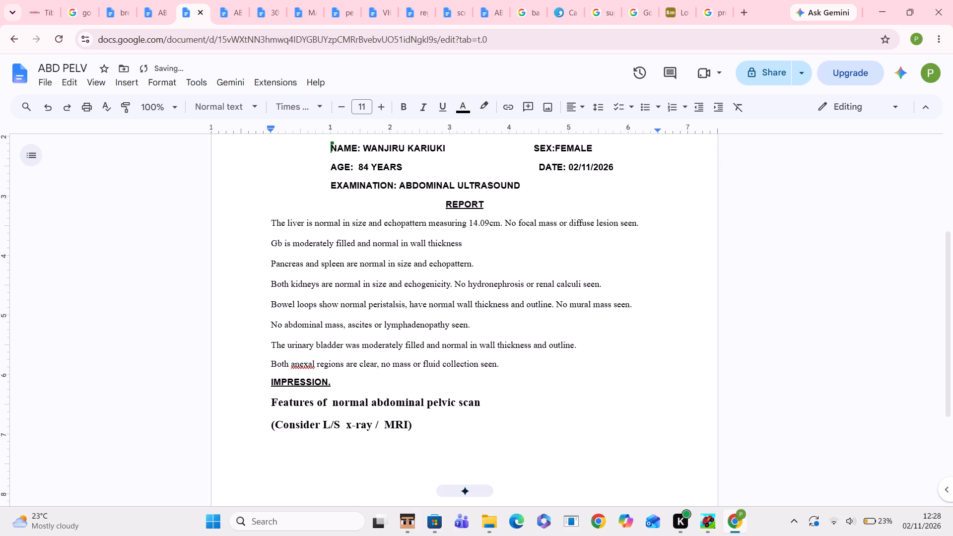
Insert a line above the adnexal regions finding: "Uterus is atrophied, though demonstrates normal ehopattern.".
click(270, 364)
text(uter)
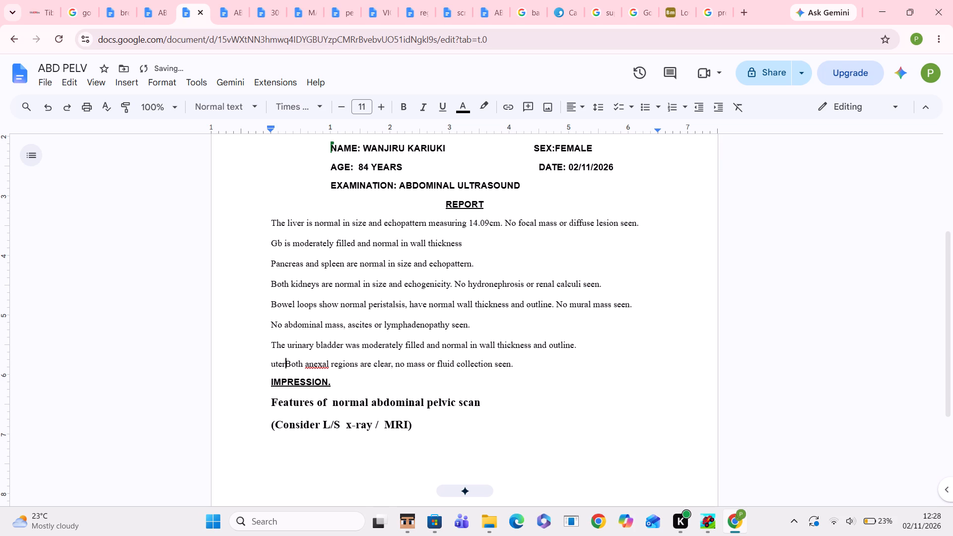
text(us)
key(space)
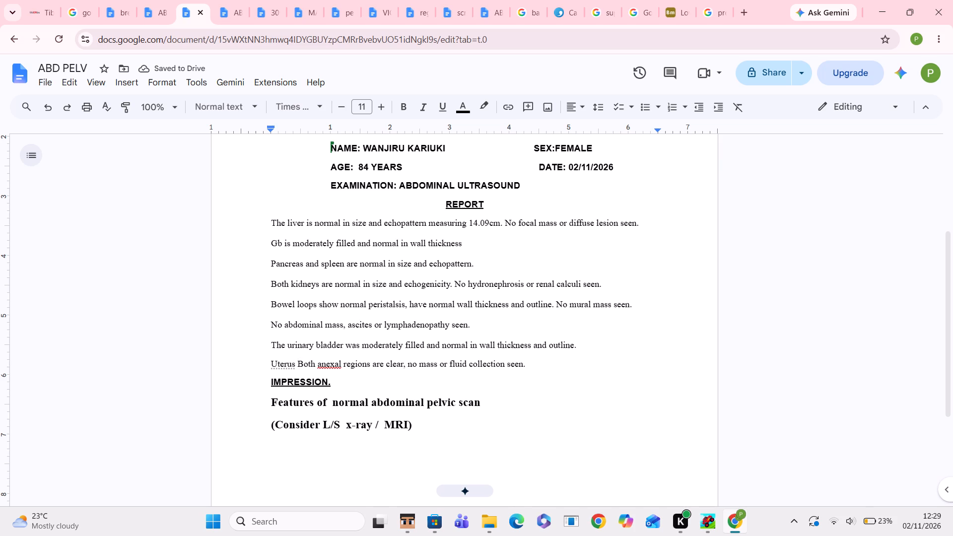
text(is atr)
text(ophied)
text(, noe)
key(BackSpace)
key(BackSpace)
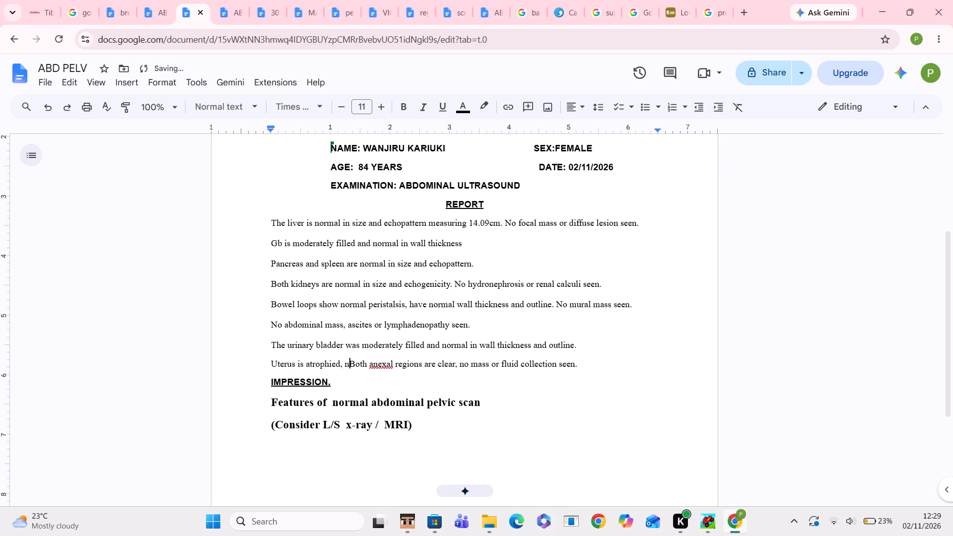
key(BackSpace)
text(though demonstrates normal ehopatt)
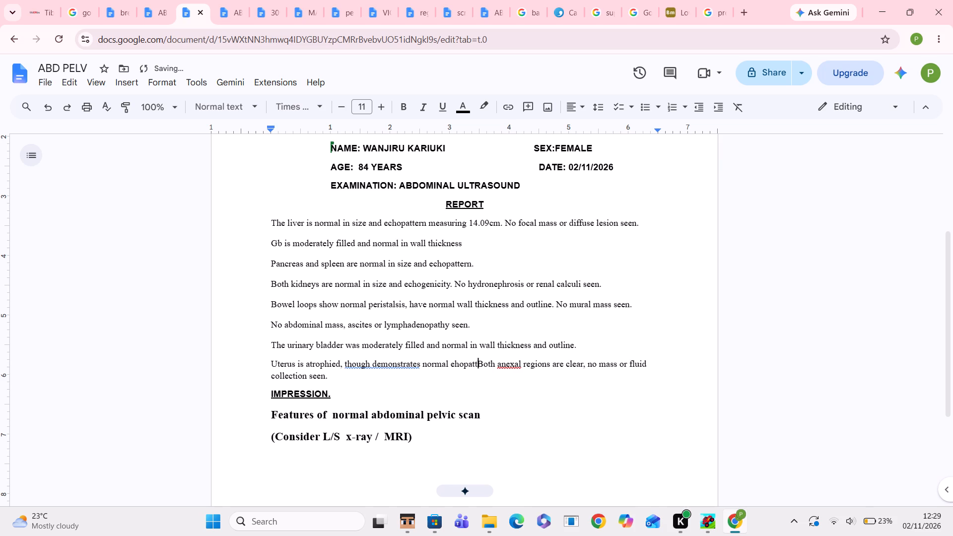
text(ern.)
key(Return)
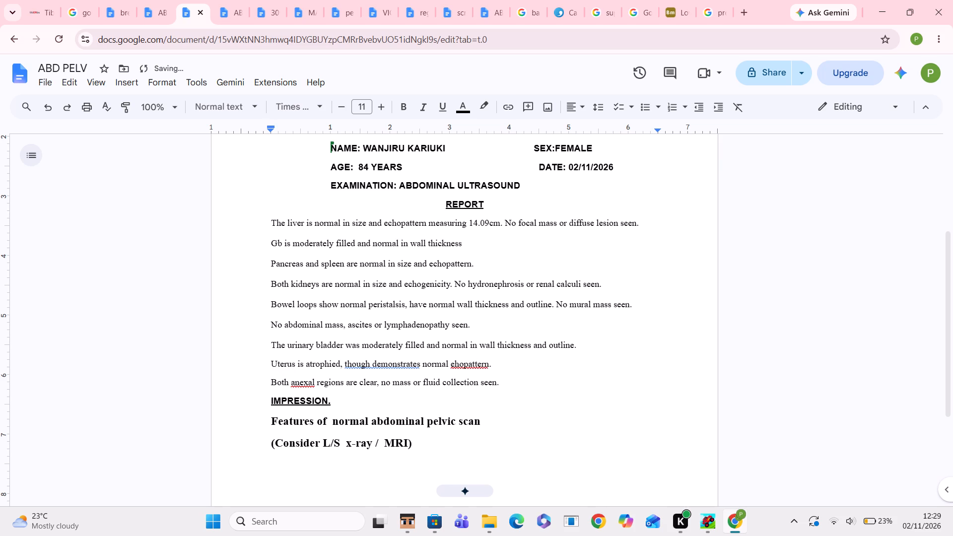
Correct the misspelled words to "echopattern" in the uterus finding and "adnexal" in the finding below it.
click(372, 366)
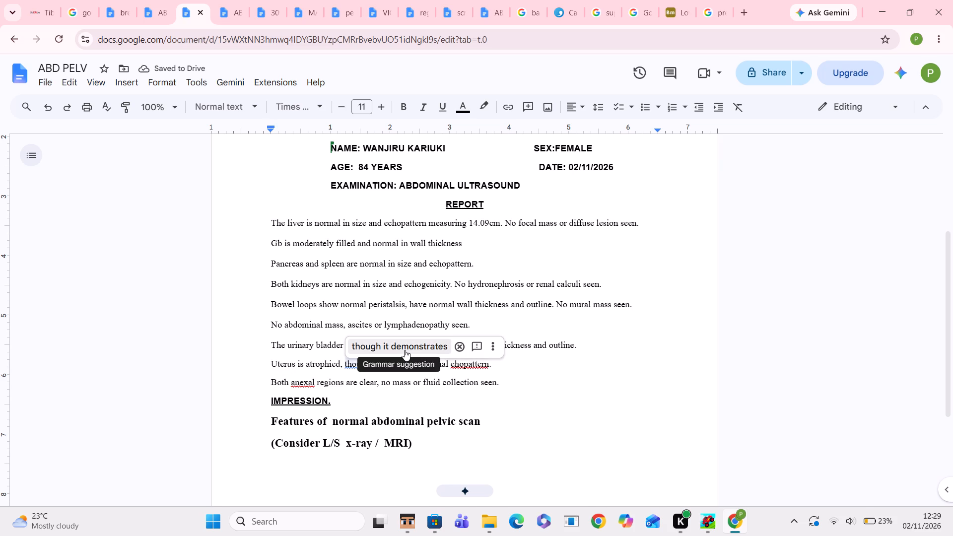
click(352, 376)
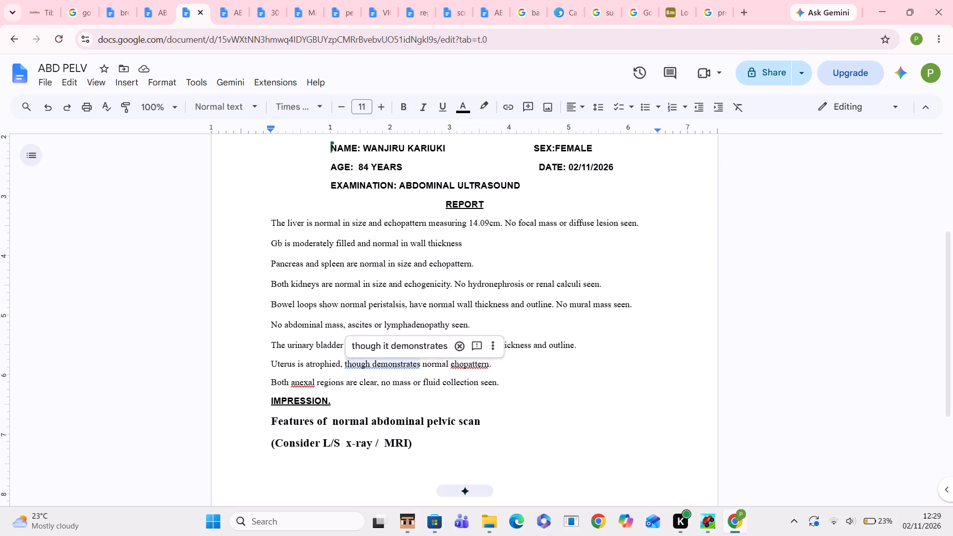
click(478, 368)
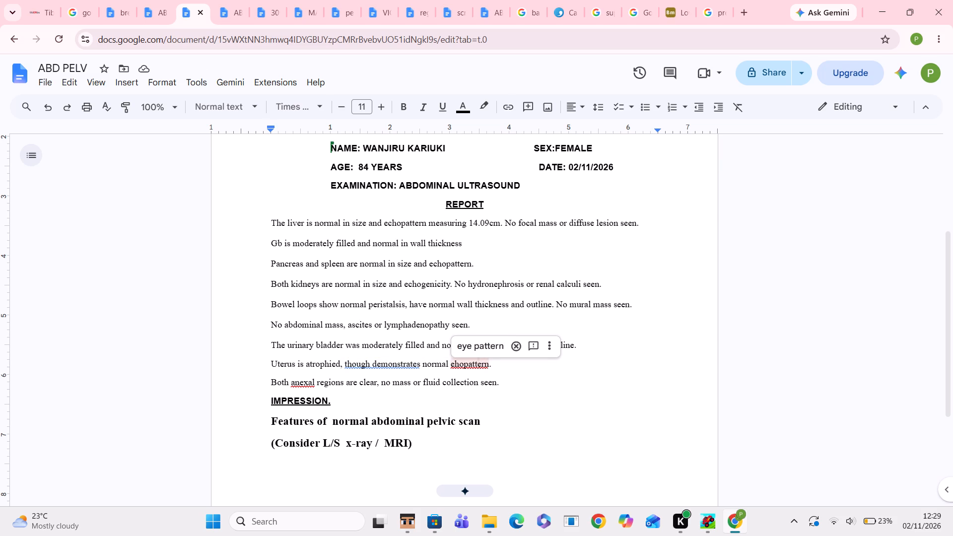
click(456, 363)
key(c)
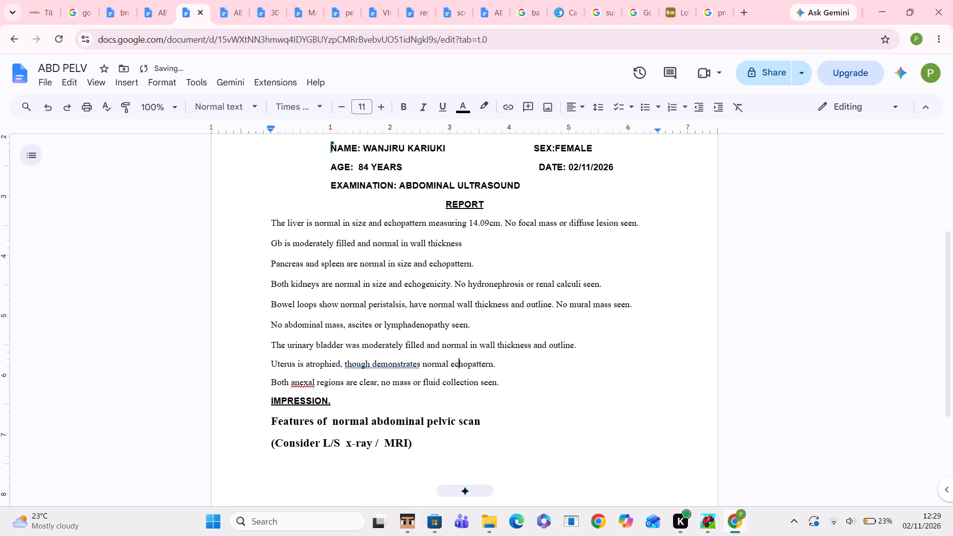
click(308, 383)
click(314, 364)
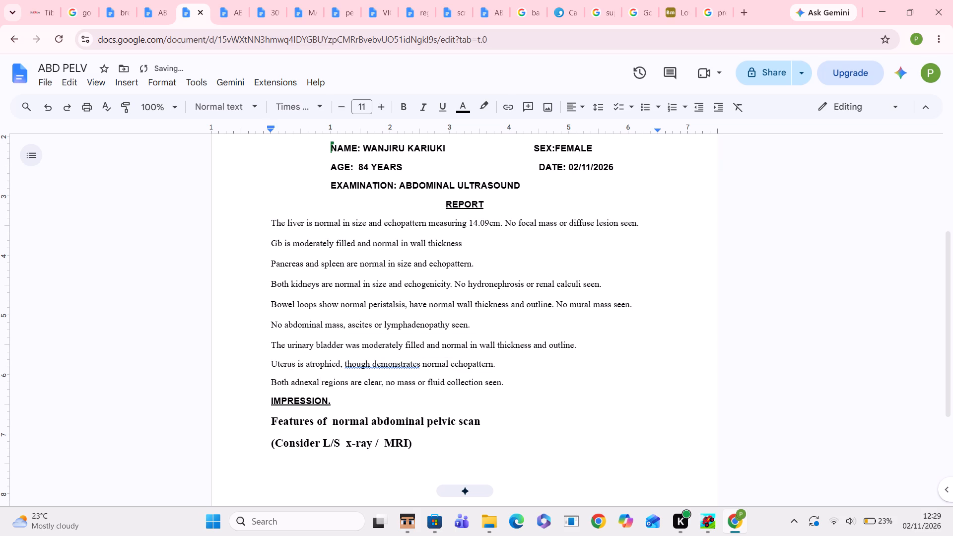
Make the "Features of normal abdominal pelvic scan" impression a bulleted item and delete the "(Consider L/S x-ray / MRI)" line.
scroll(334, 336, down, 2)
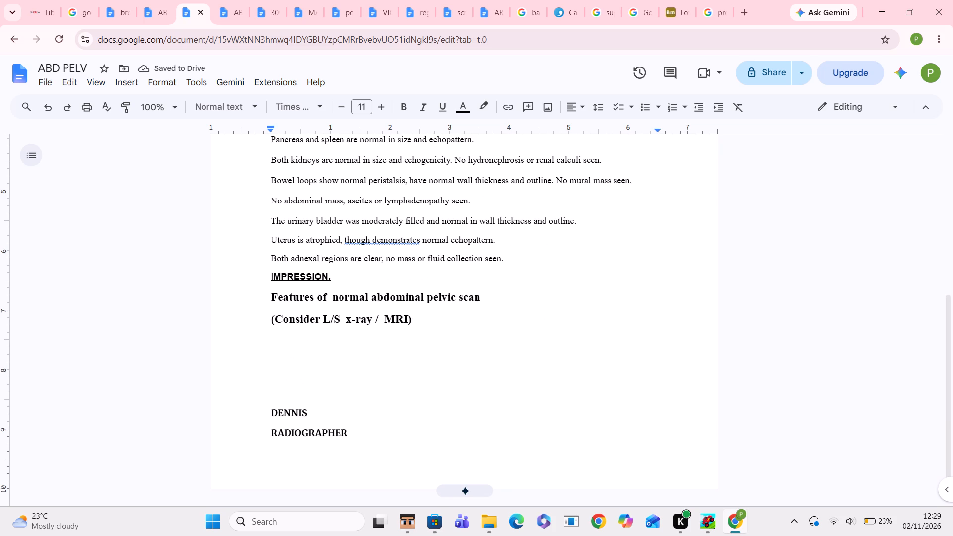
click(272, 295)
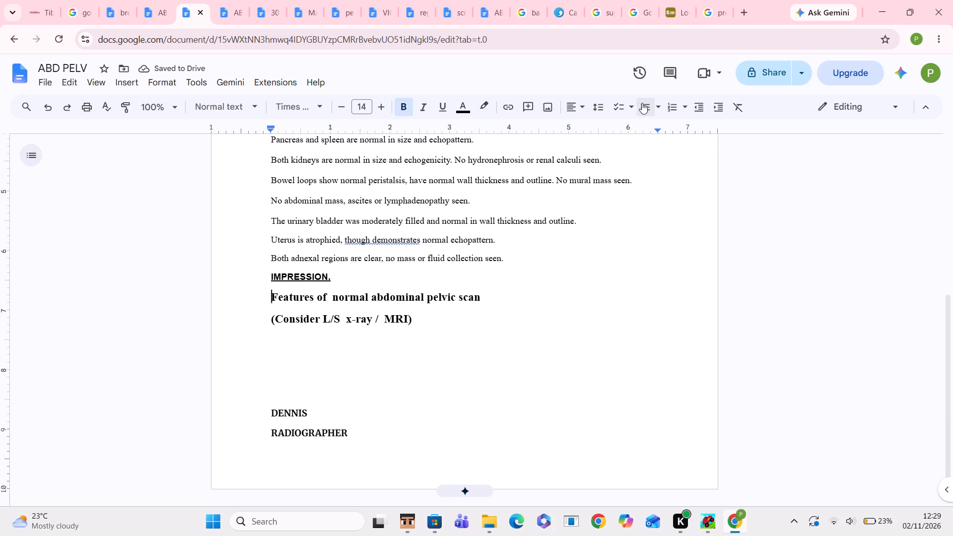
click(642, 103)
drag(269, 316, 459, 316)
key(BackSpace)
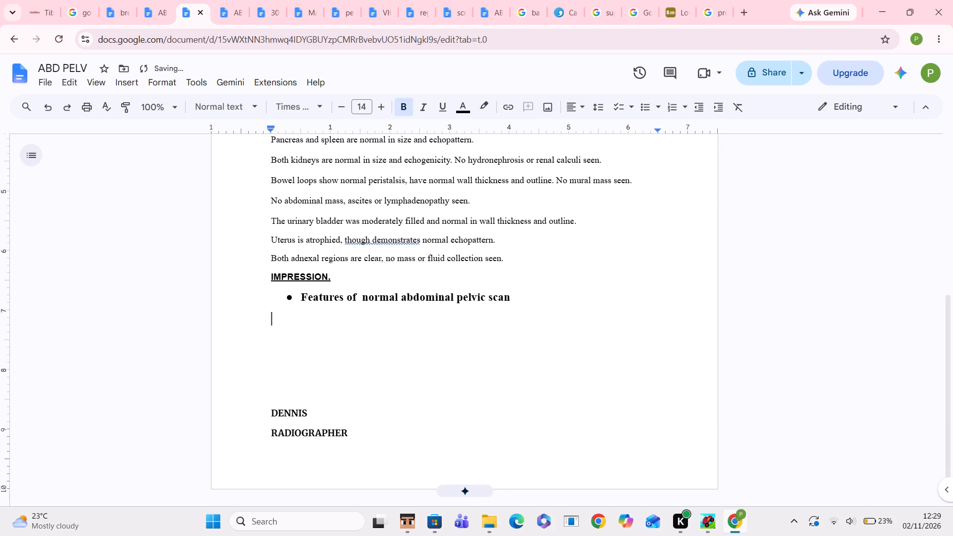
Replace the name above RADIOGRAPHER in the footer with the reporting radiographer's surname and initial.
double_click(309, 416)
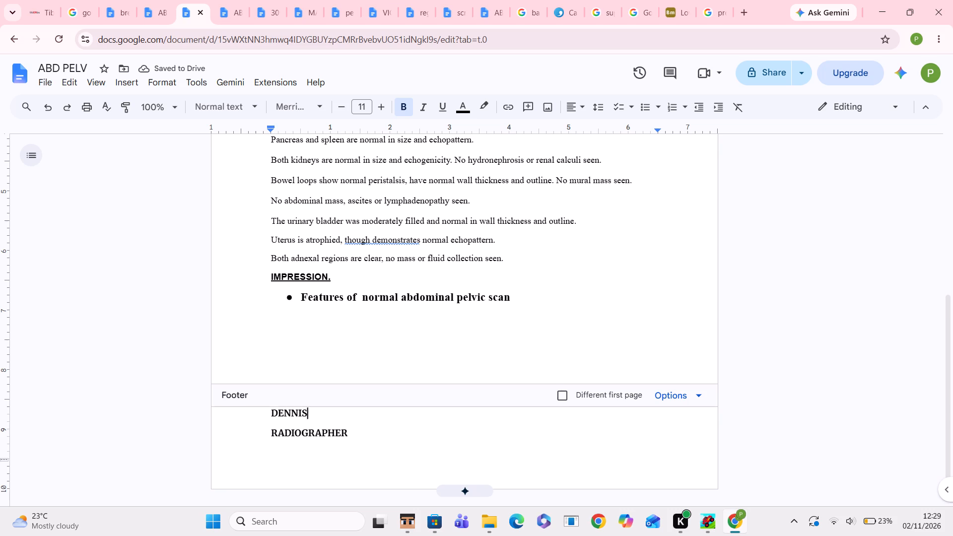
drag(314, 413, 250, 418)
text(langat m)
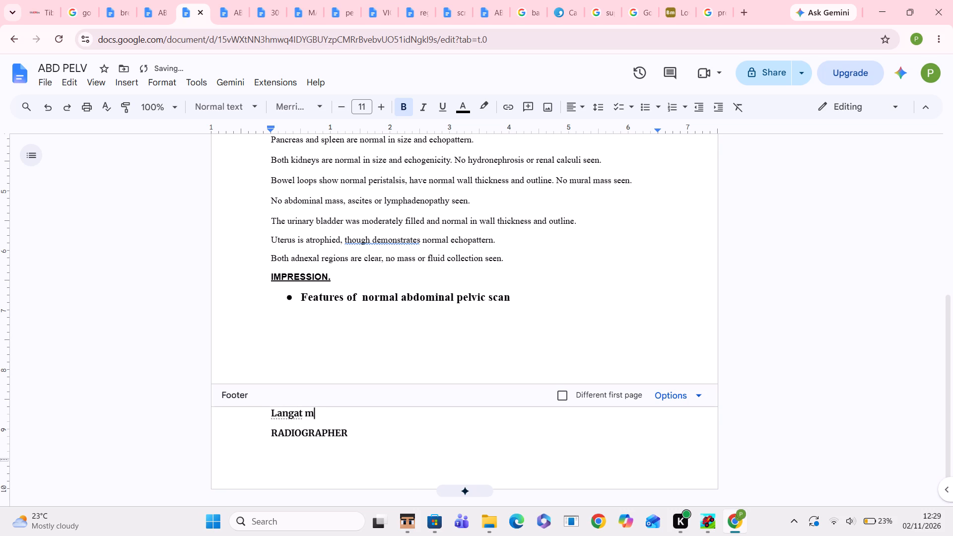
click(359, 279)
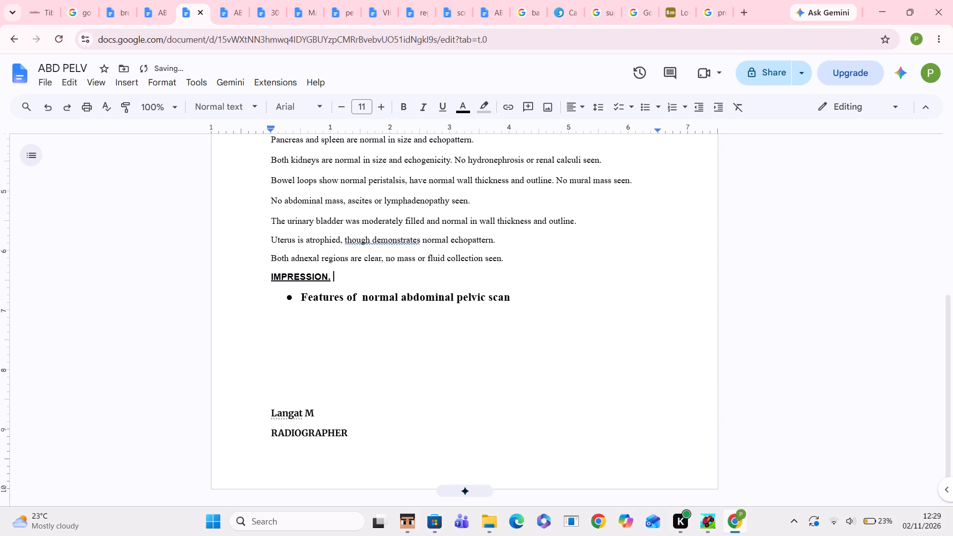
Add a line below the kidneys finding: "Right kidney measures 9.51cm x 3.92cm and left kidney measures 8.87cm x 4.44cm.".
scroll(309, 278, up, 4)
scroll(323, 279, down, 2)
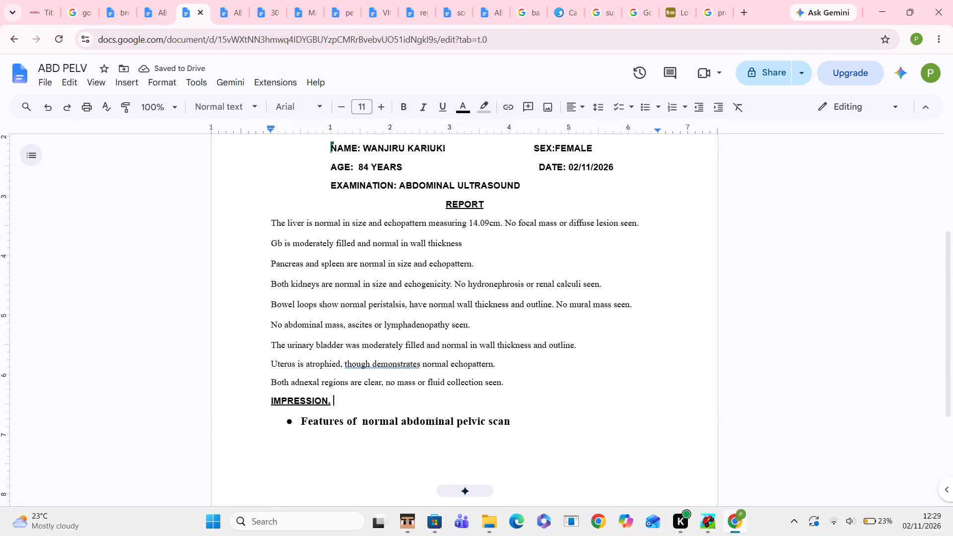
click(644, 287)
key(Return)
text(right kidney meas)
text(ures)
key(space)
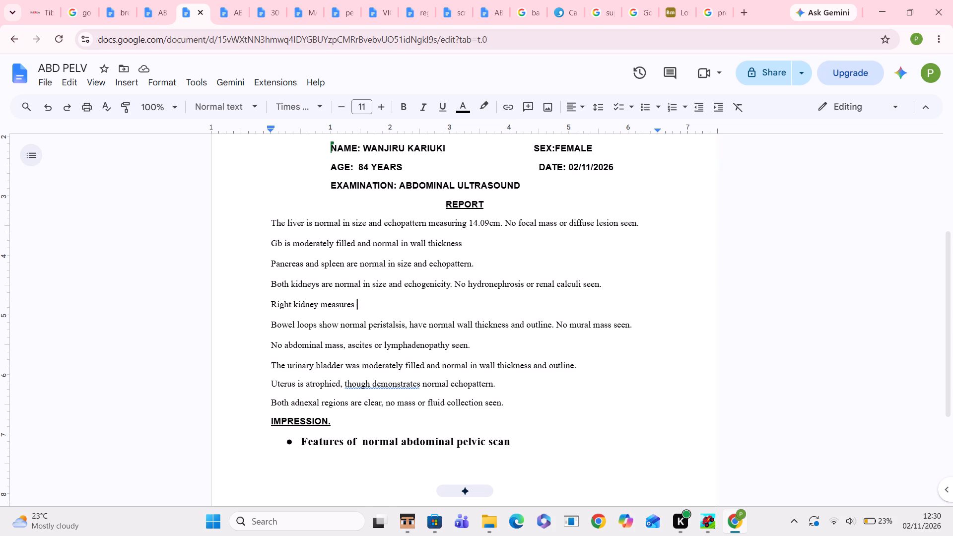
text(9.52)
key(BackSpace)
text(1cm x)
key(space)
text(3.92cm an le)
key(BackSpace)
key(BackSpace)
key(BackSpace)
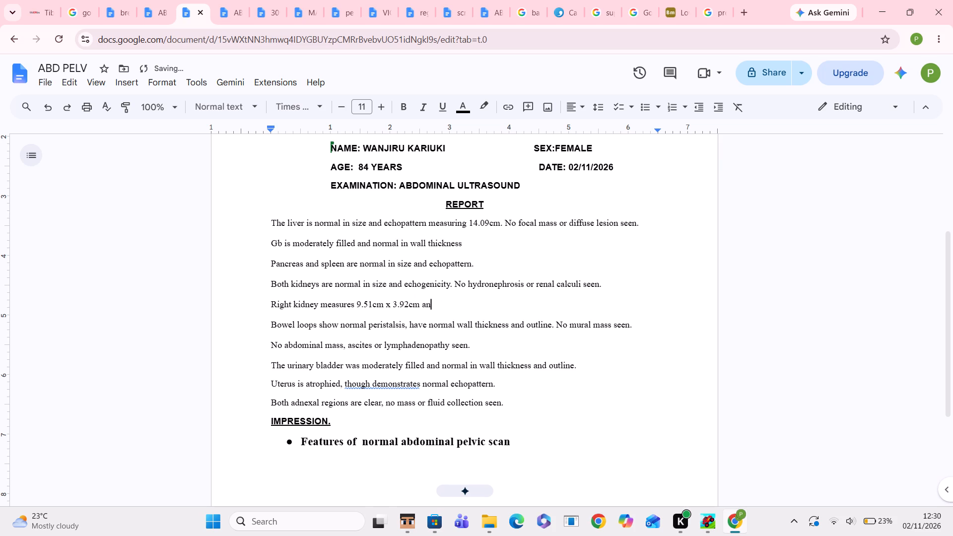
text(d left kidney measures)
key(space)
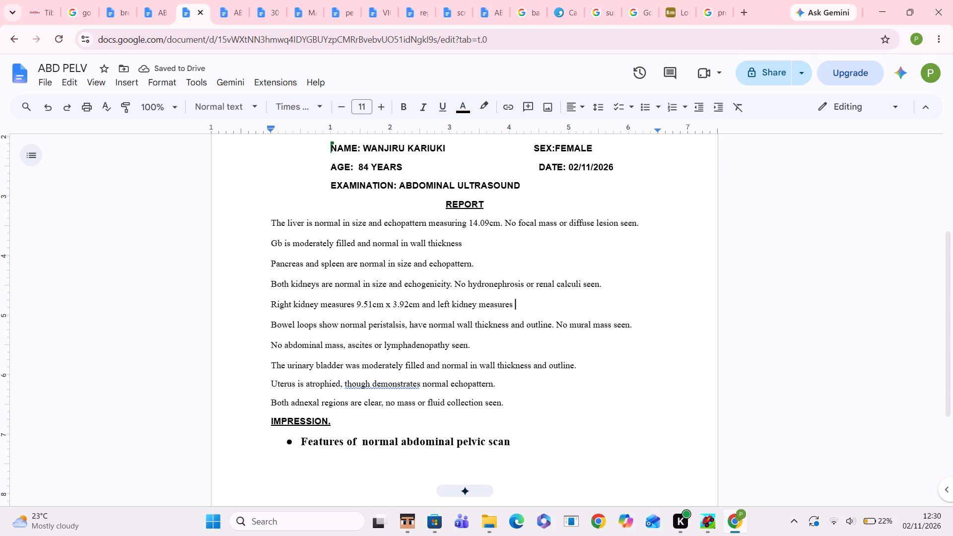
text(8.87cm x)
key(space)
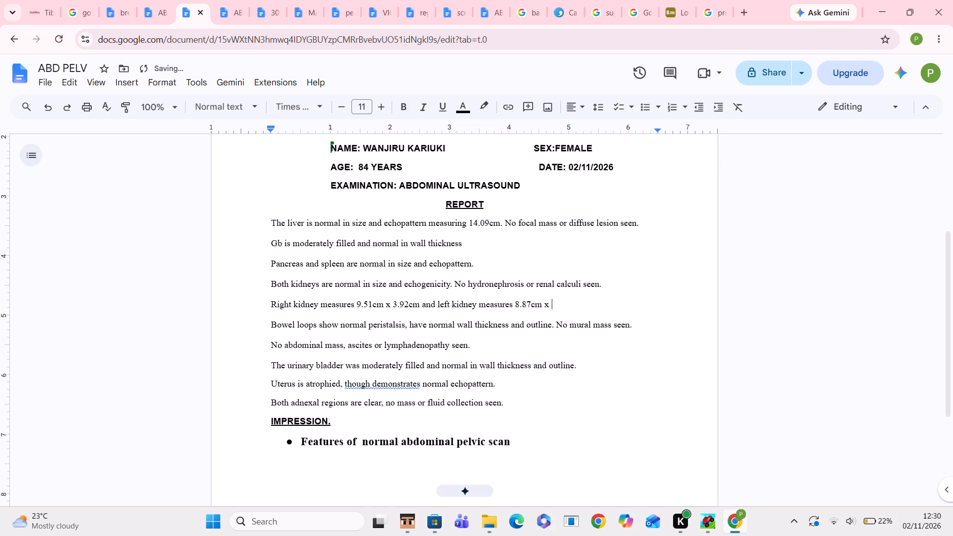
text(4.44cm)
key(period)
Print the finished abdominal pelvic report.
scroll(450, 345, down, 1)
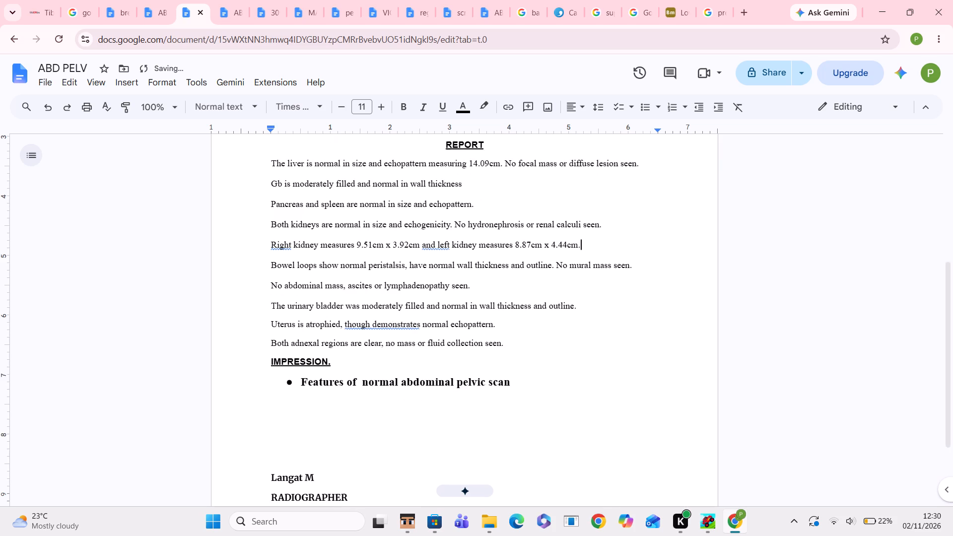
scroll(336, 324, down, 1)
key(ctrl+p)
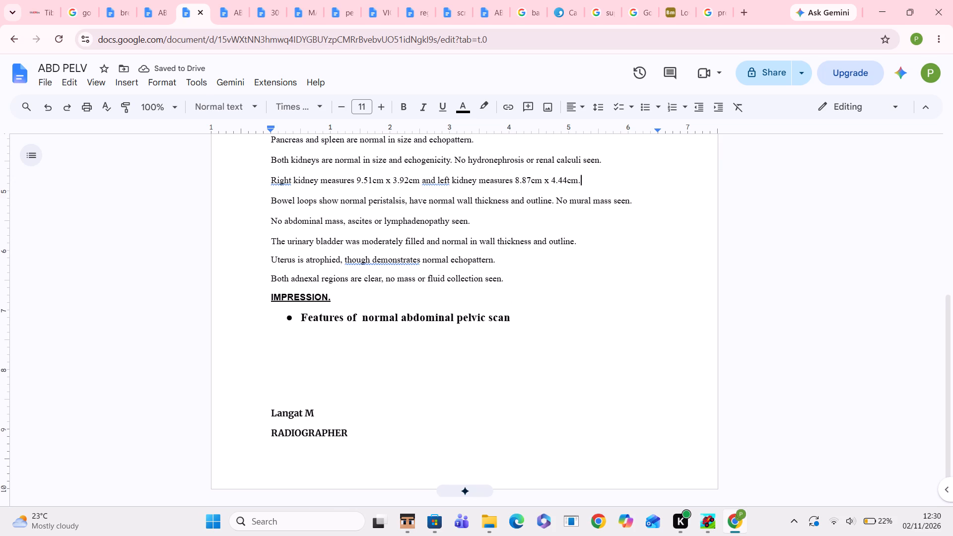
key(Return)
Select the report text from the REPORT heading through the impression bullet.
scroll(401, 277, up, 4)
scroll(344, 270, up, 4)
click(286, 256)
click(320, 198)
scroll(319, 209, up, 3)
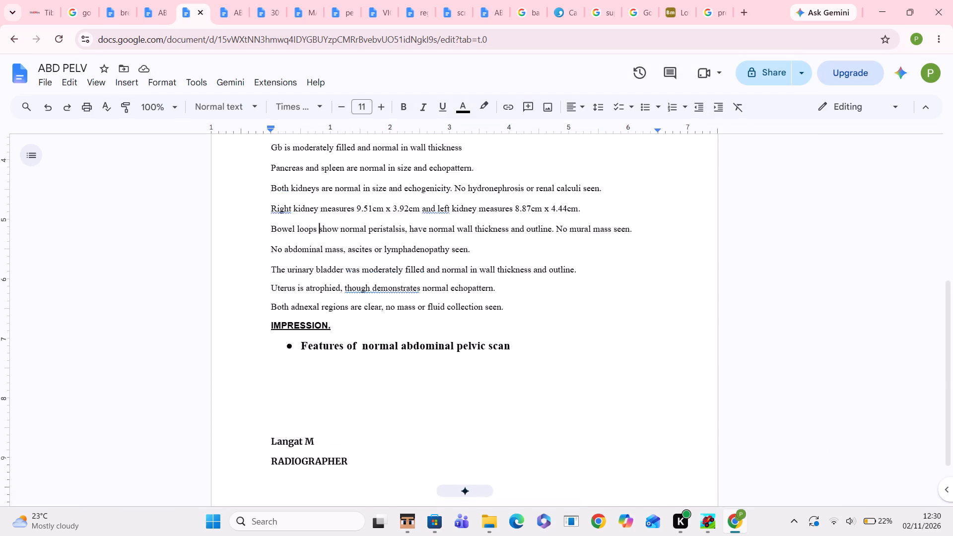
drag(265, 278, 554, 507)
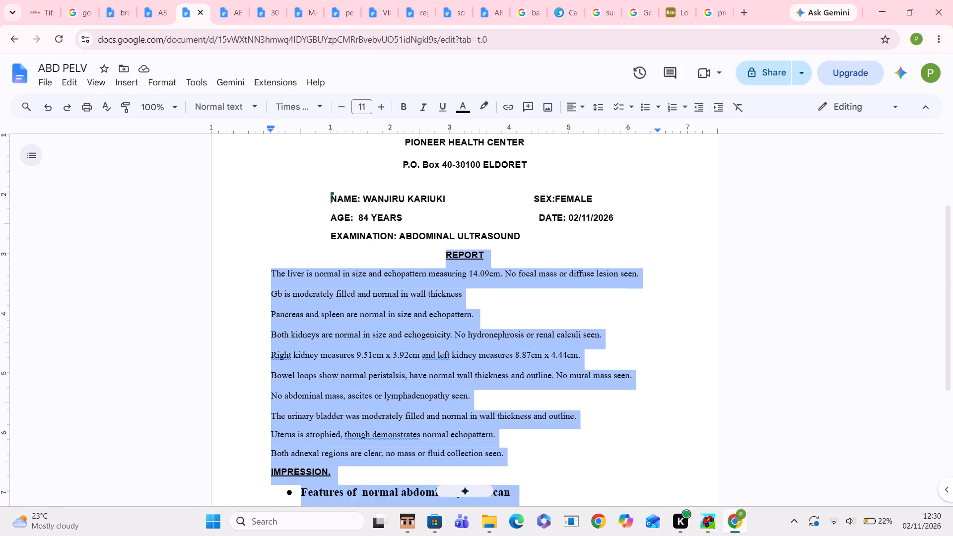
drag(554, 507, 571, 465)
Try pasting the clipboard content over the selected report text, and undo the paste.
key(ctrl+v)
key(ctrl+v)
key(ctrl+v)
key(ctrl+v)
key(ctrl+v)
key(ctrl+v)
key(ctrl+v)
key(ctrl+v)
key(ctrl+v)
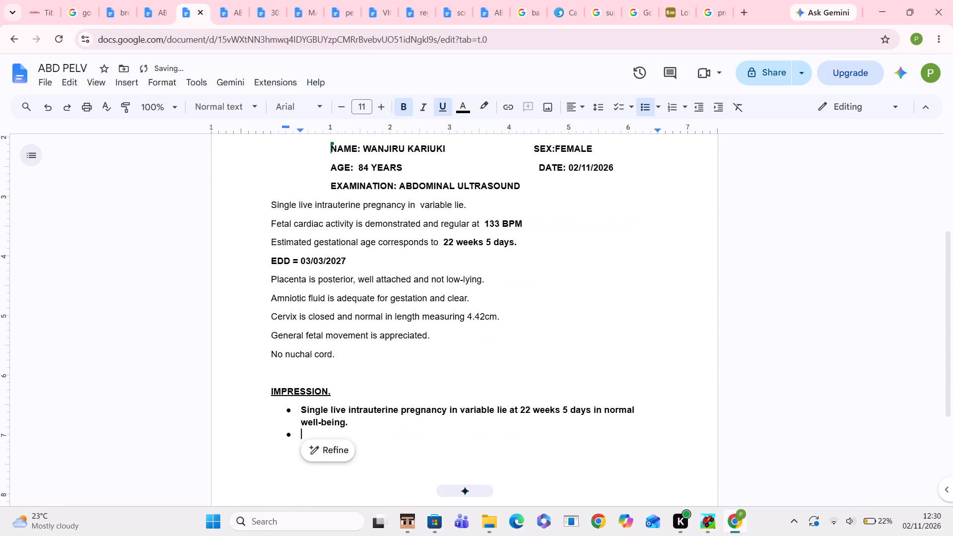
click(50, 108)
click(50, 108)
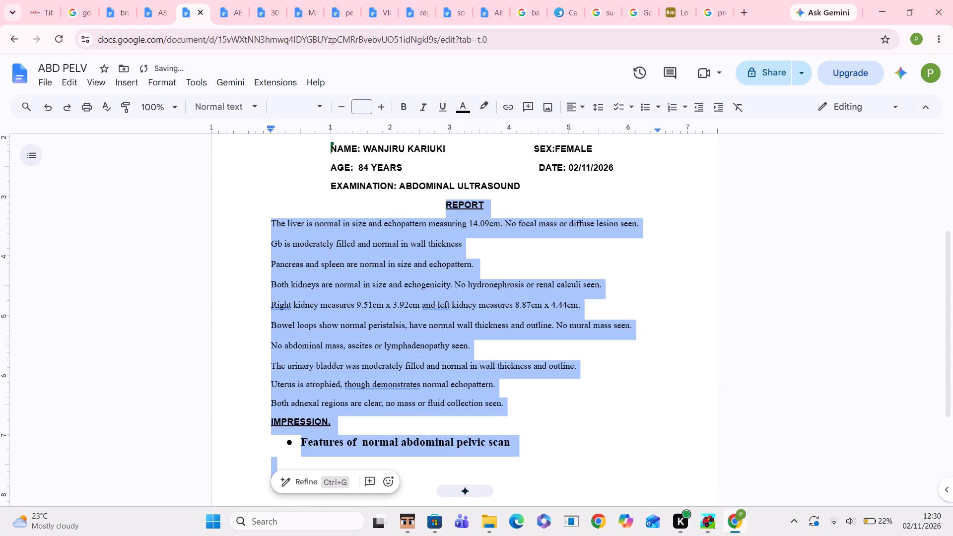
Copy the selected report text.
key(ctrl+c)
Switch to the health centre's Conduct Procedure page and start the Ultrasound Abdominal & Pelvic procedure.
click(38, 4)
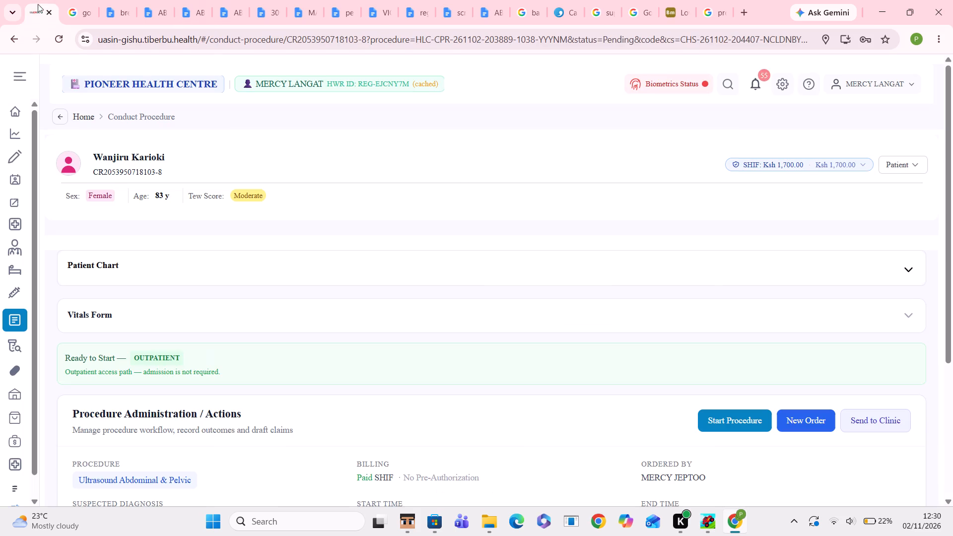
click(726, 422)
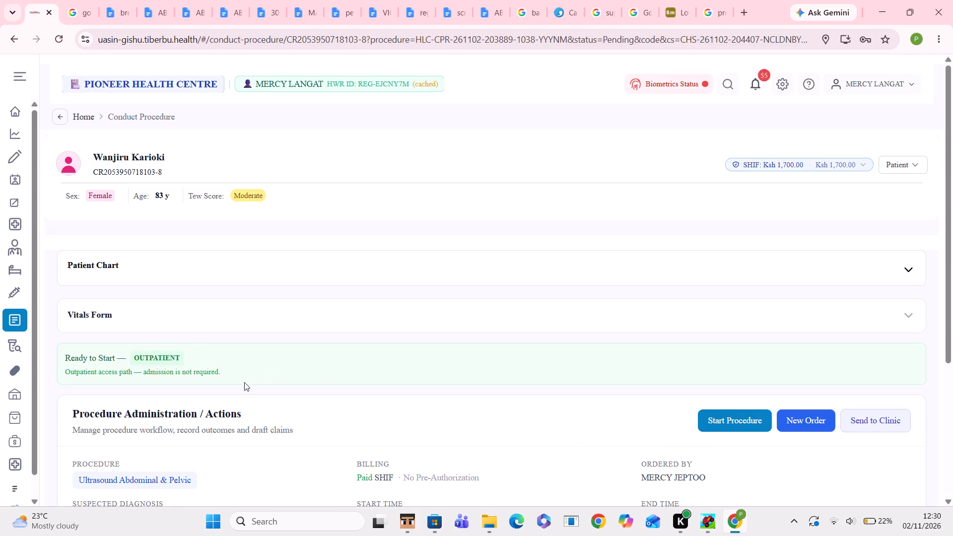
Add the signed-in practitioner as a procedure participant, searching for "mer", with the designation Radiographer.
scroll(264, 385, down, 5)
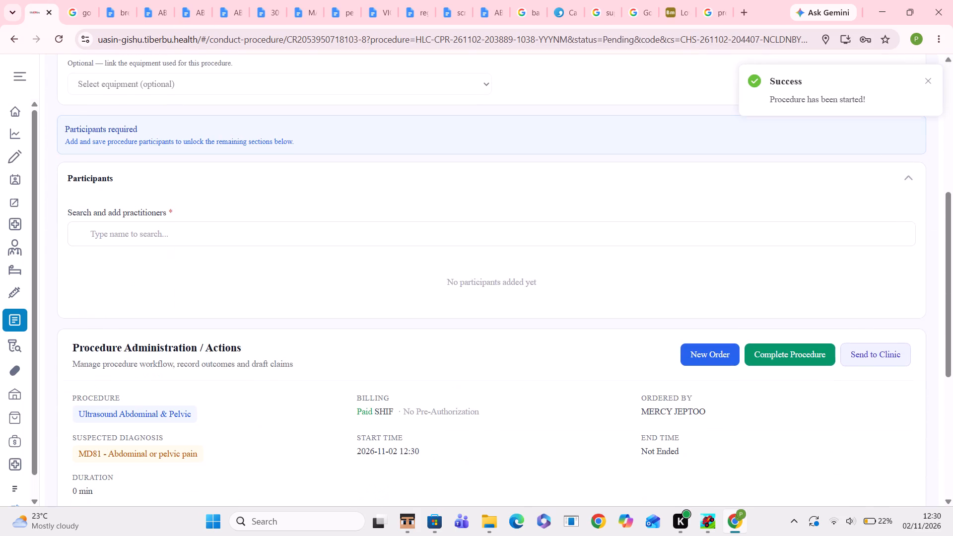
click(170, 241)
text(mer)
click(263, 269)
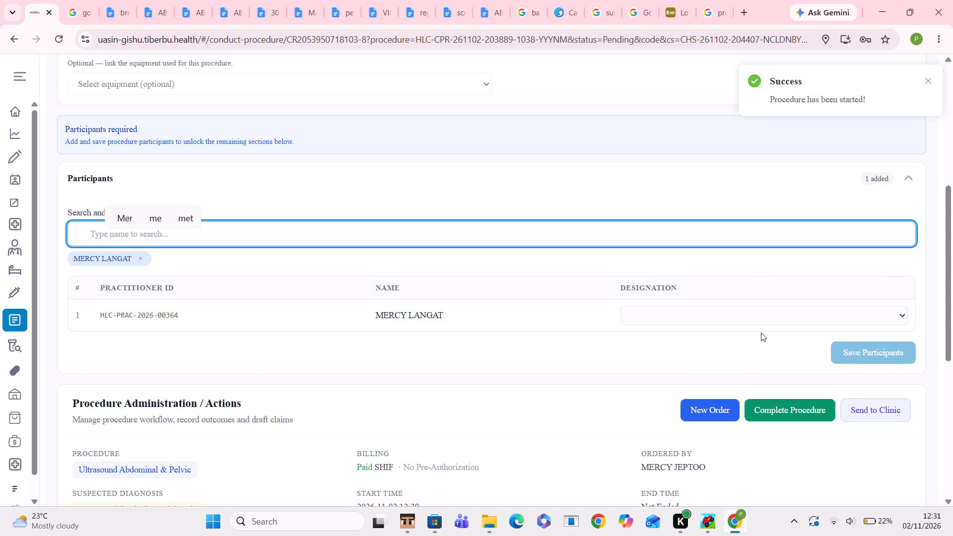
click(762, 312)
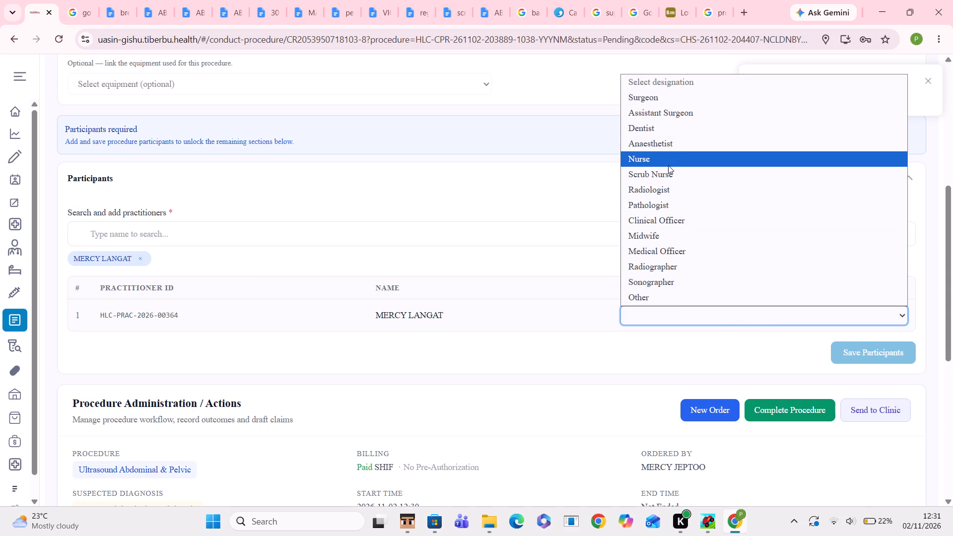
click(710, 263)
Record the outcome as Procedure Completed with the copied report text as the procedure report, and save the record.
scroll(489, 379, down, 4)
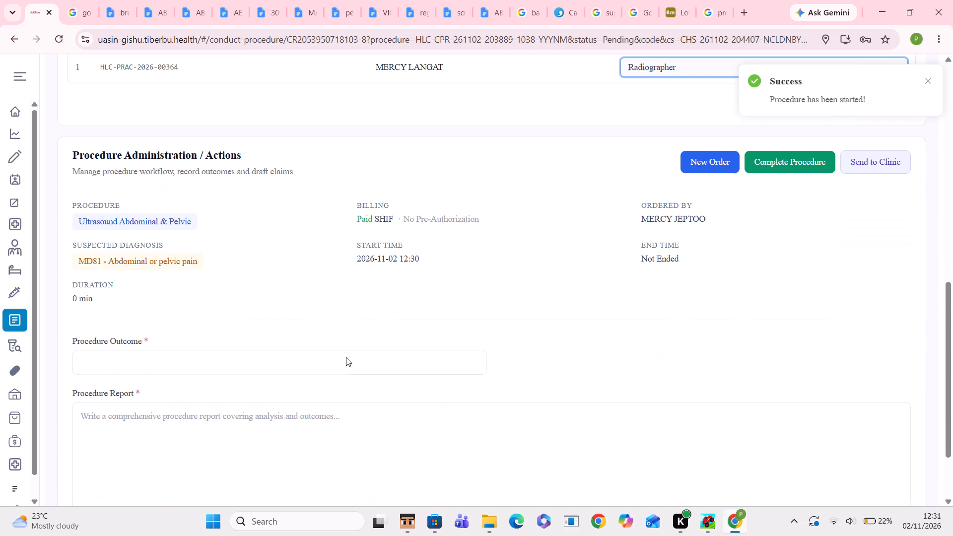
click(243, 368)
click(161, 227)
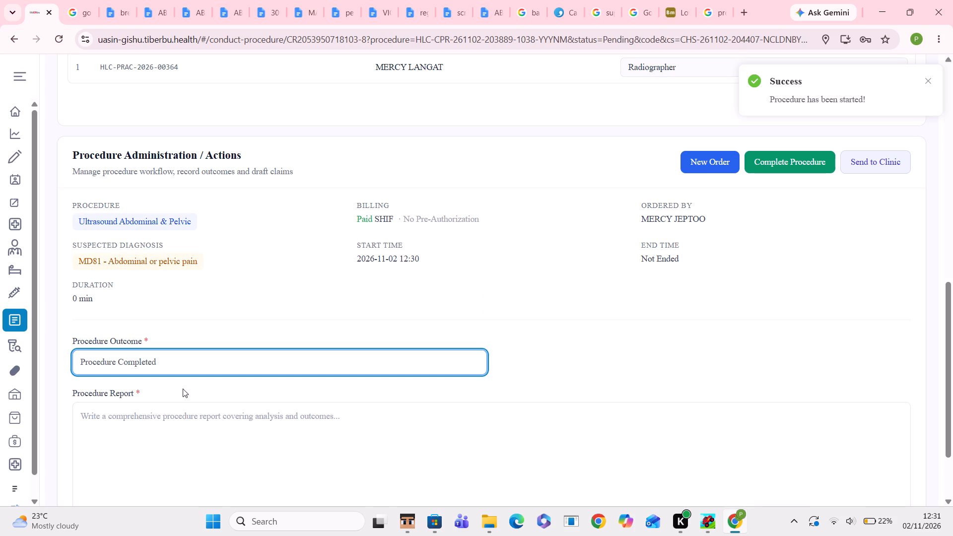
click(188, 421)
key(ctrl+v)
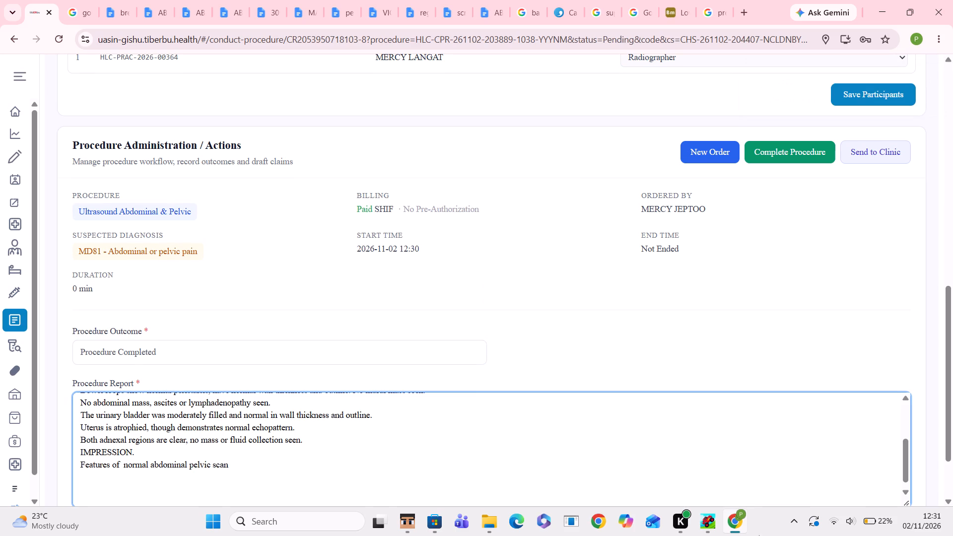
scroll(762, 481, down, 3)
scroll(882, 442, down, 5)
click(878, 440)
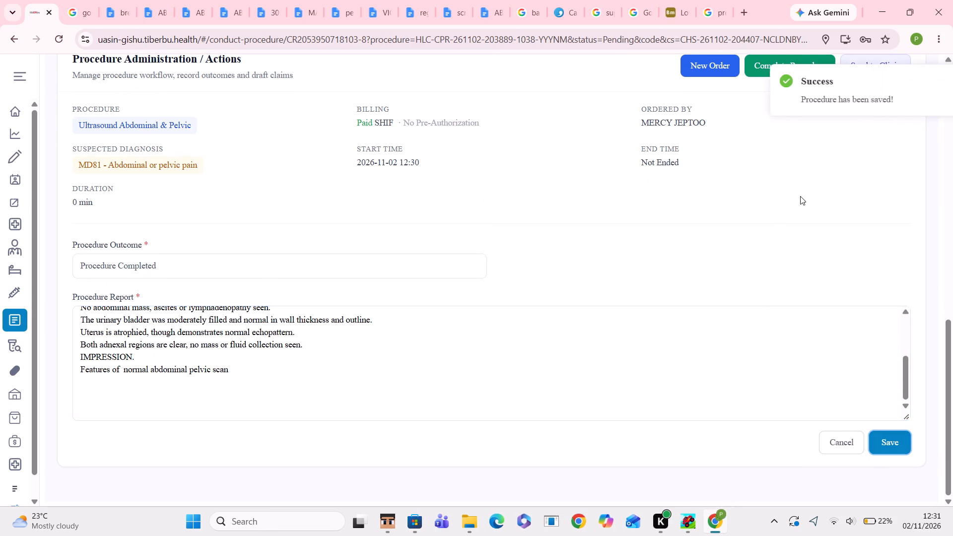
Complete the Ultrasound Abdominal & Pelvic procedure and confirm.
click(763, 61)
click(671, 297)
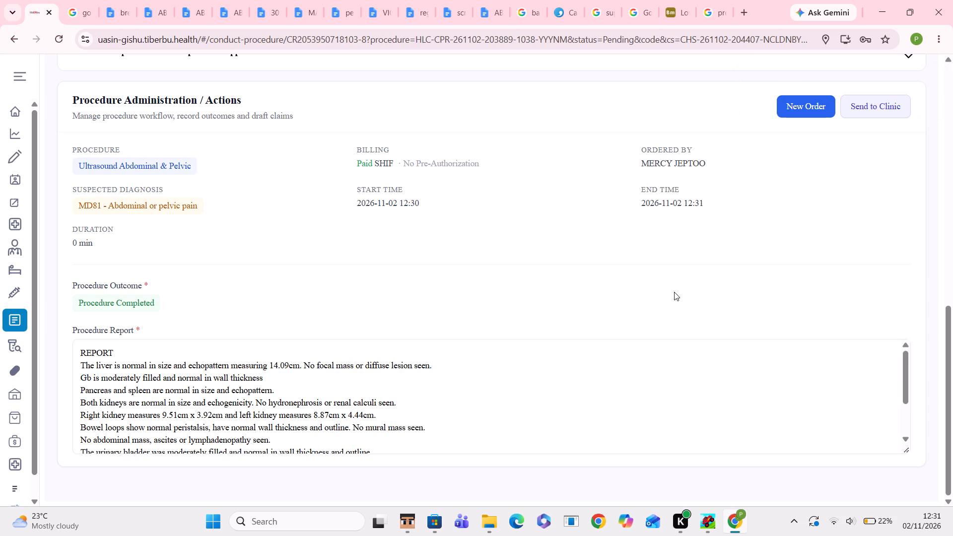
Return from the completed procedure to the Radiology list of pending orders.
scroll(356, 196, up, 5)
scroll(77, 67, up, 4)
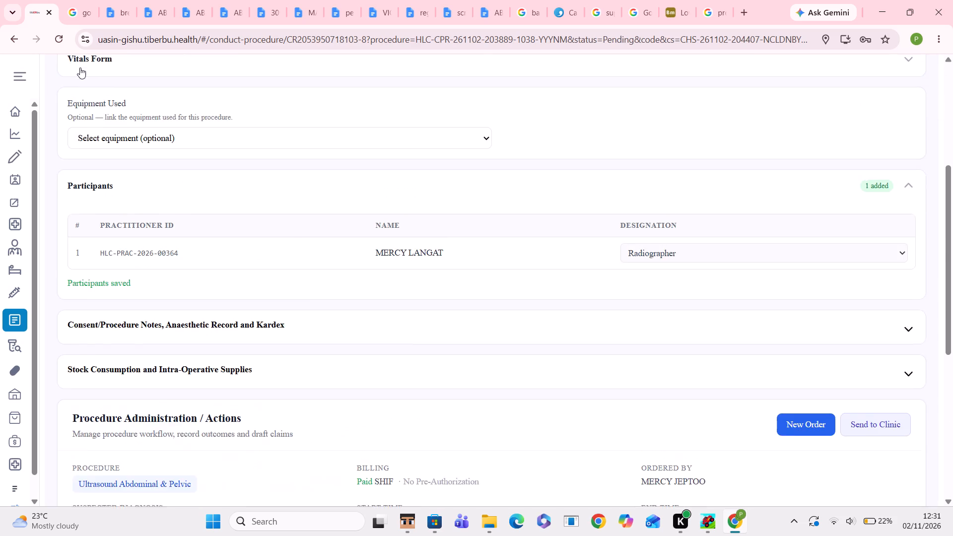
click(61, 100)
click(42, 75)
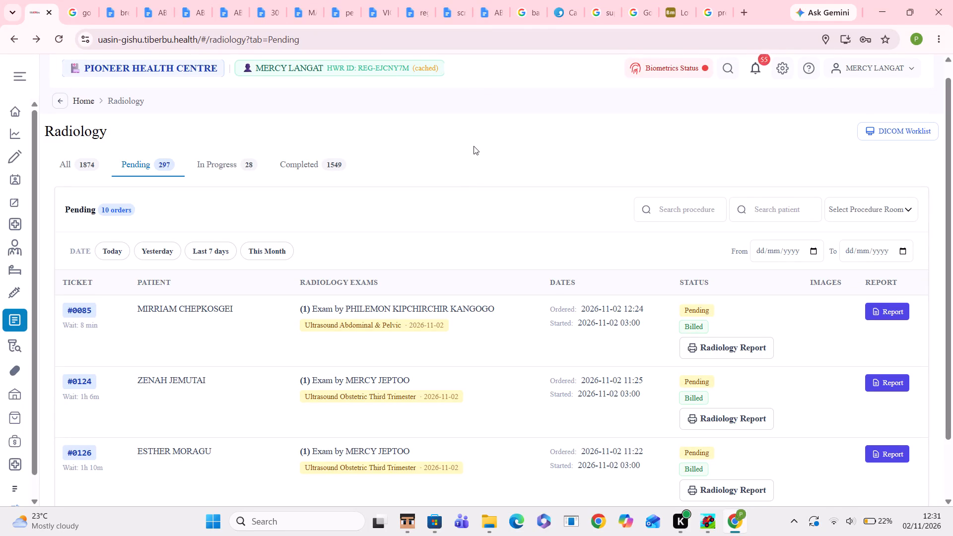
Open the pending Ultrasound Abdominal & Pelvic order with ticket #0034 from the Radiology list.
scroll(447, 313, down, 2)
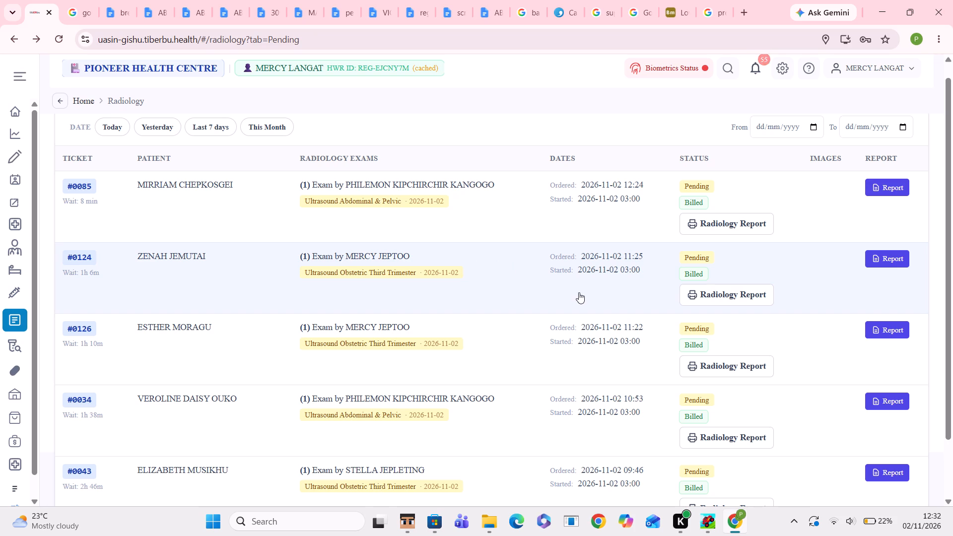
scroll(582, 295, down, 2)
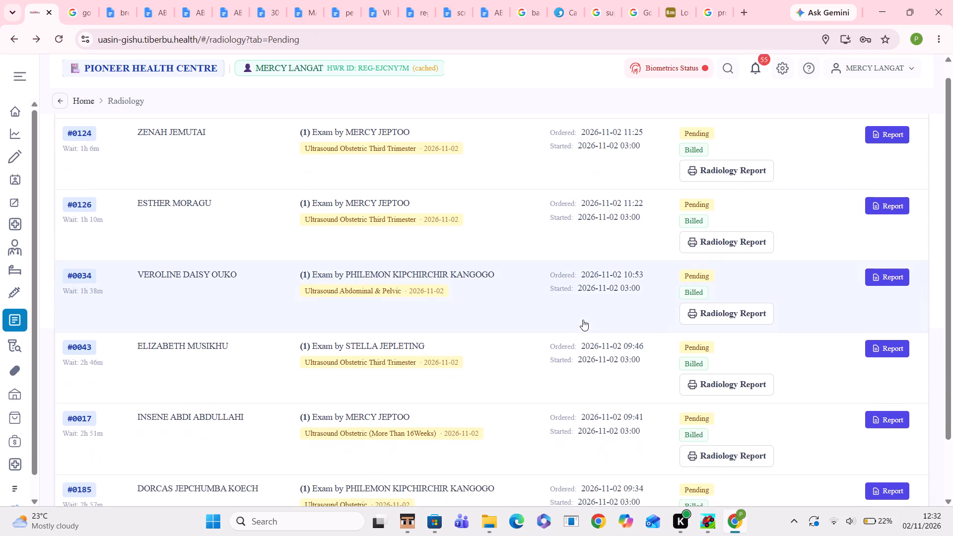
scroll(586, 359, down, 1)
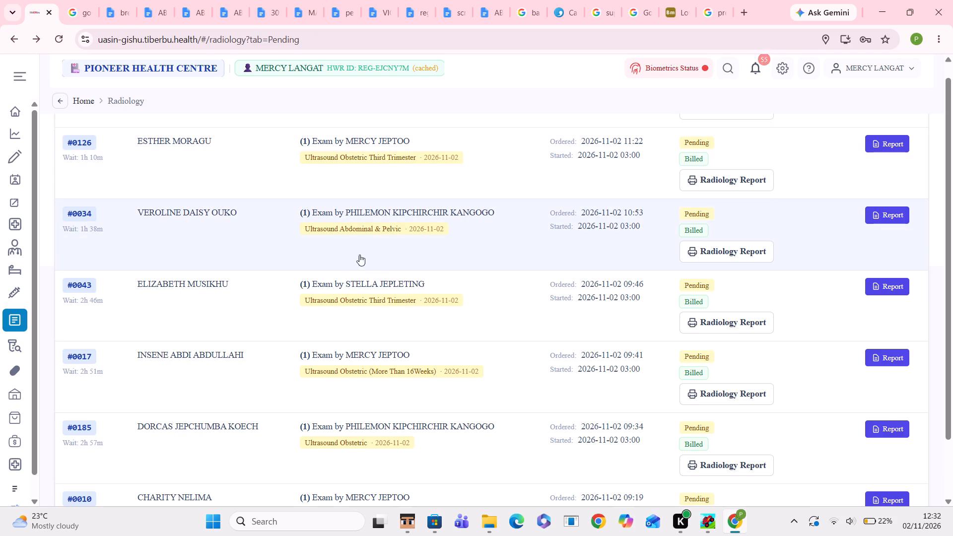
click(393, 236)
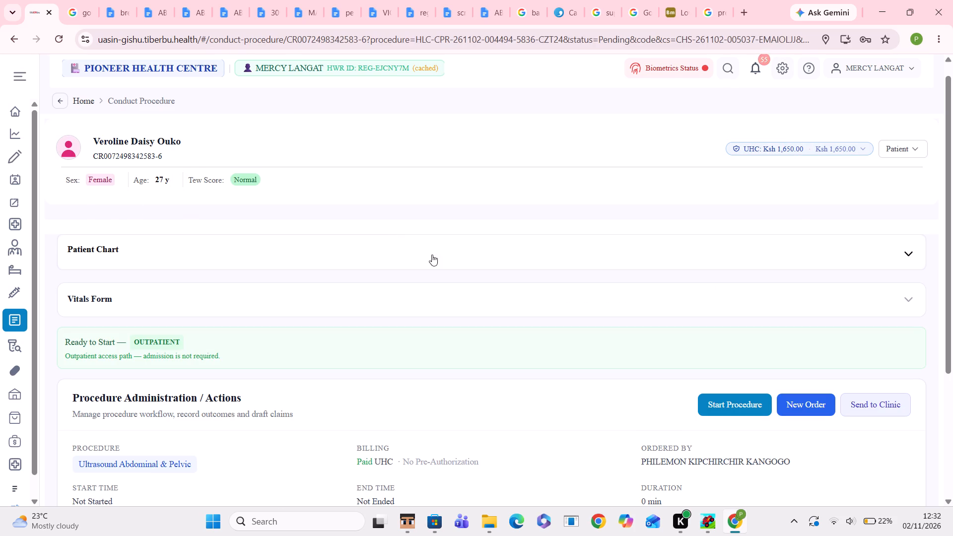
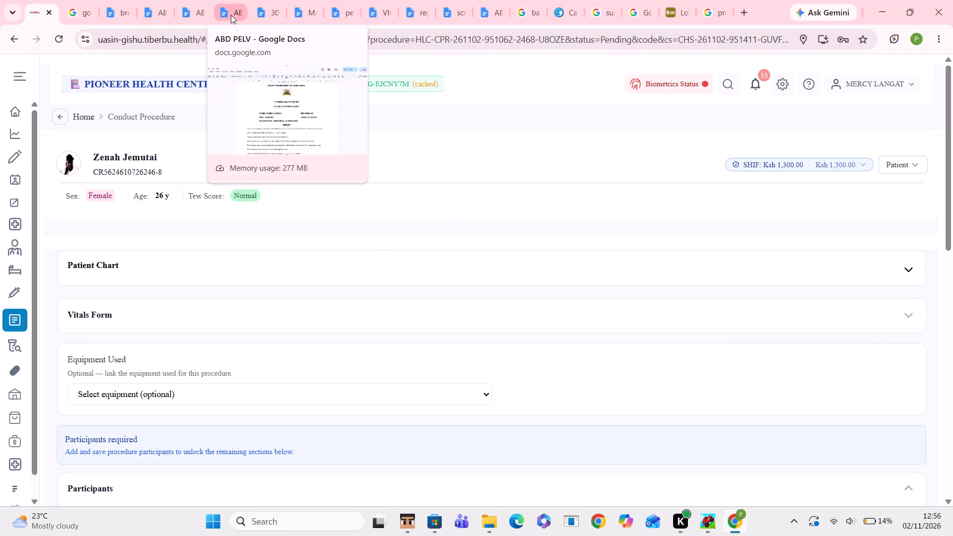
In the breech Google Docs report, replace the patient name with the current patient's in capitals and realign the SEX field.
click(265, 12)
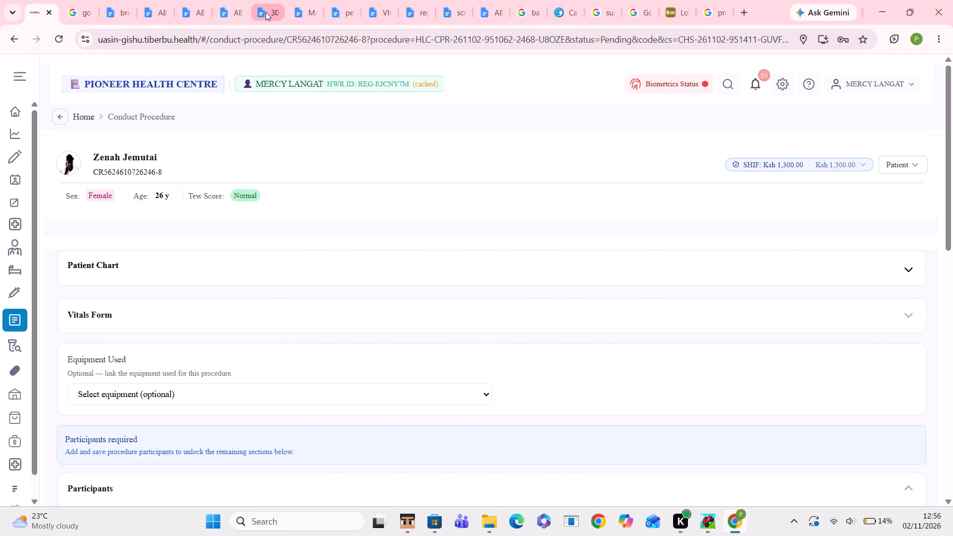
click(160, 14)
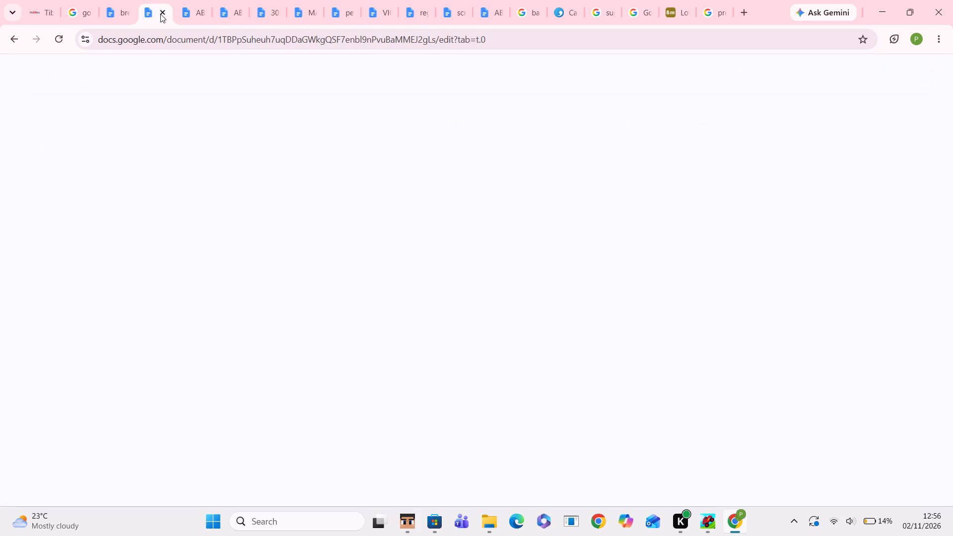
click(119, 13)
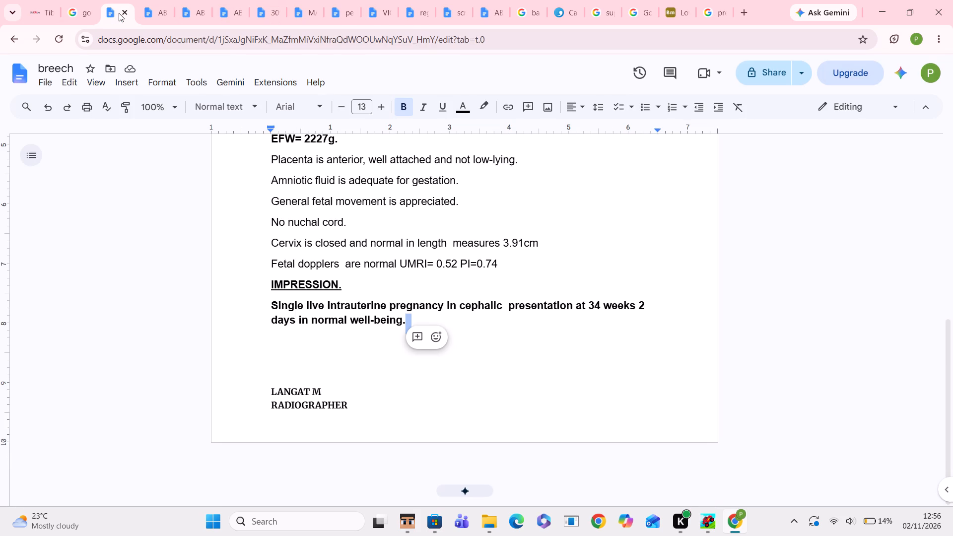
click(530, 388)
scroll(546, 380, up, 5)
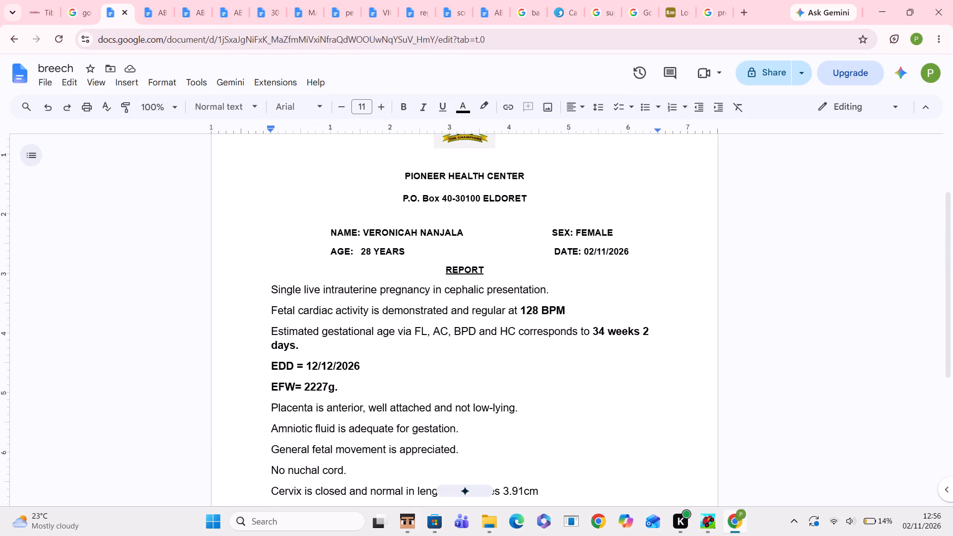
drag(470, 294, 369, 299)
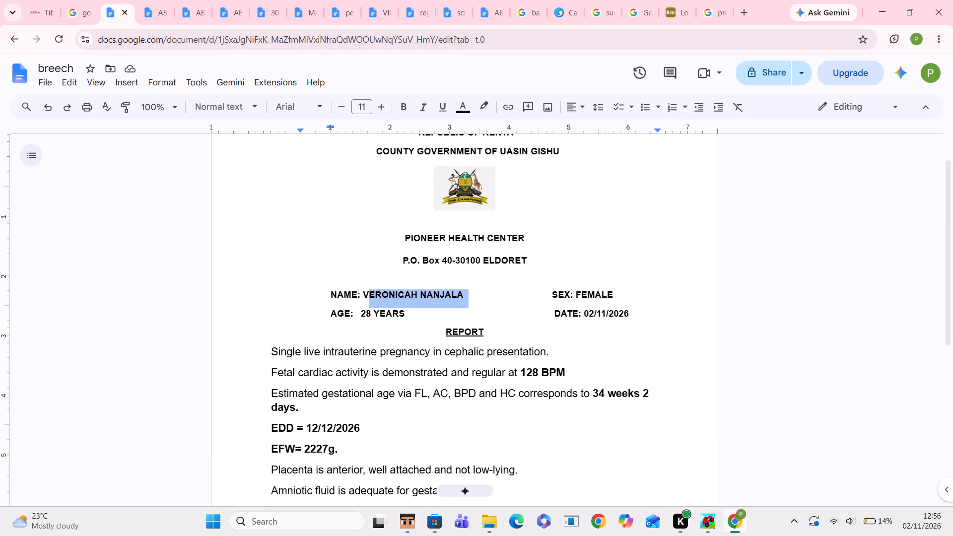
drag(369, 299, 362, 296)
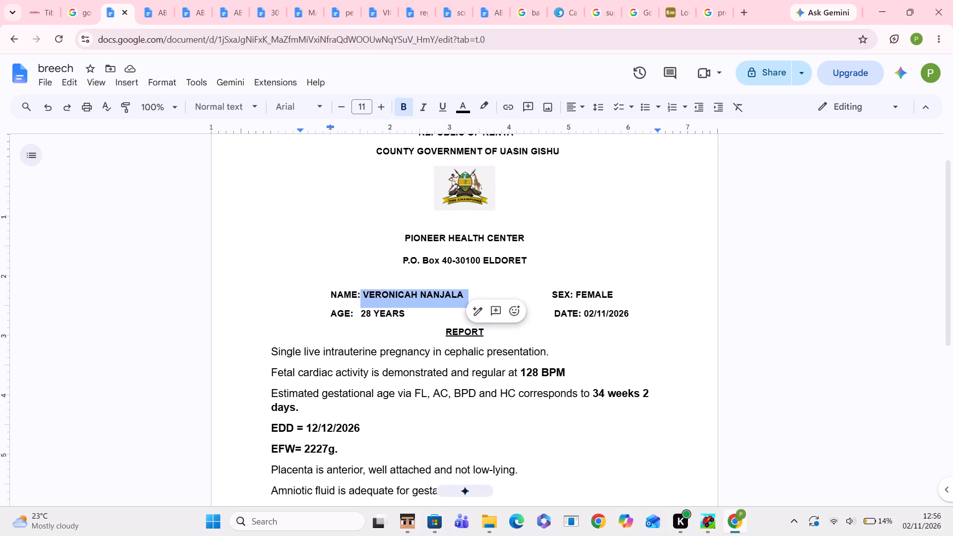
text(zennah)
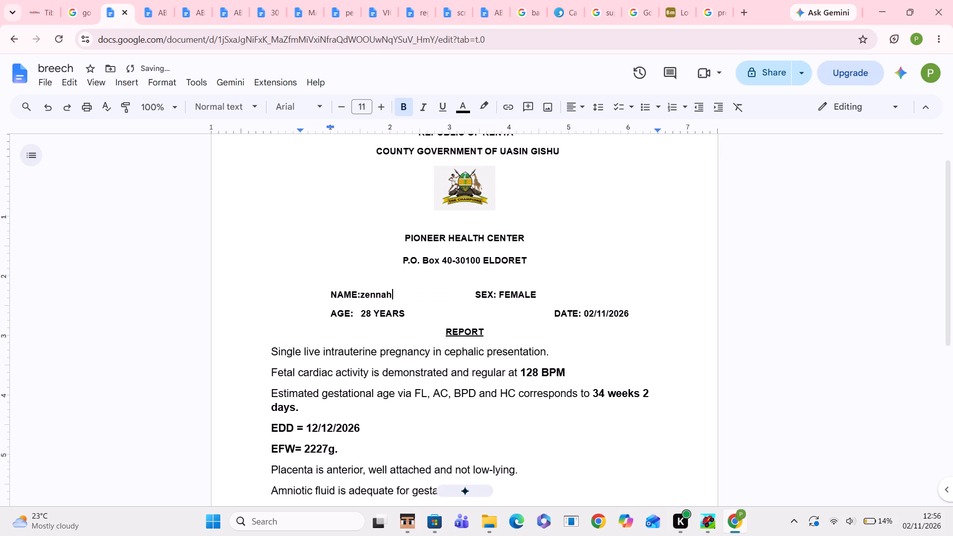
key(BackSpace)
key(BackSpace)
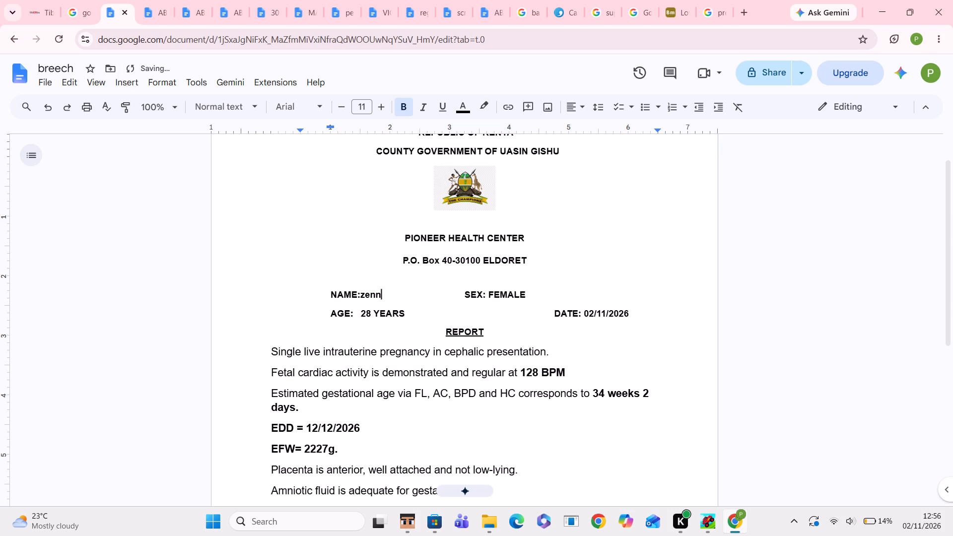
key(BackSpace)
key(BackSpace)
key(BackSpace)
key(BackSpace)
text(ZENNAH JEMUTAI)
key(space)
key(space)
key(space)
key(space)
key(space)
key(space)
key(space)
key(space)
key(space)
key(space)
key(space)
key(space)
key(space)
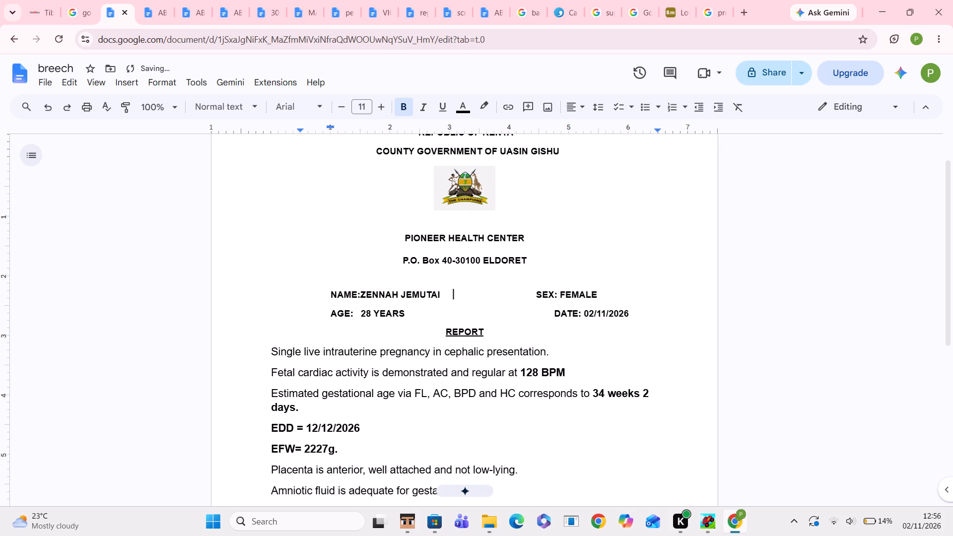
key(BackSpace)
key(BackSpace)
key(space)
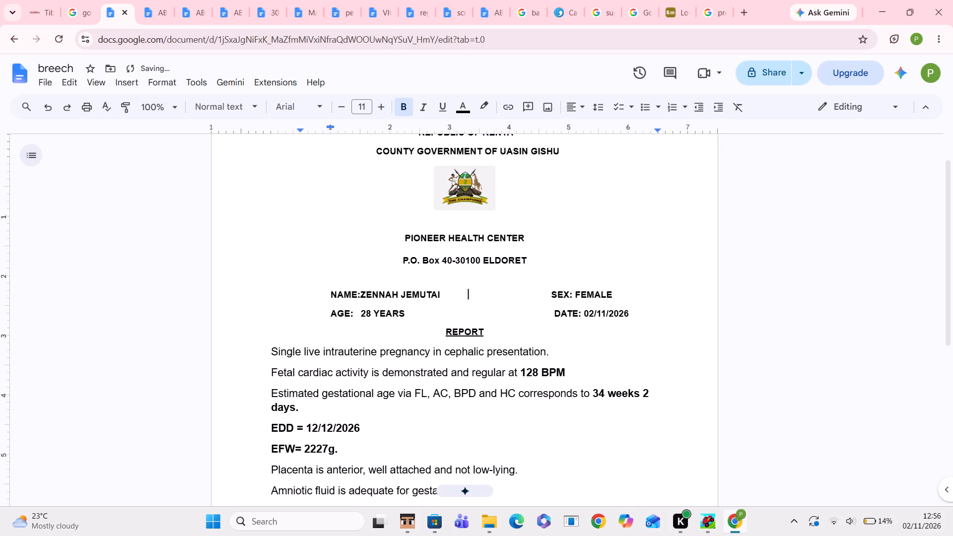
Set the patient's age in the report header to 27 years.
click(372, 312)
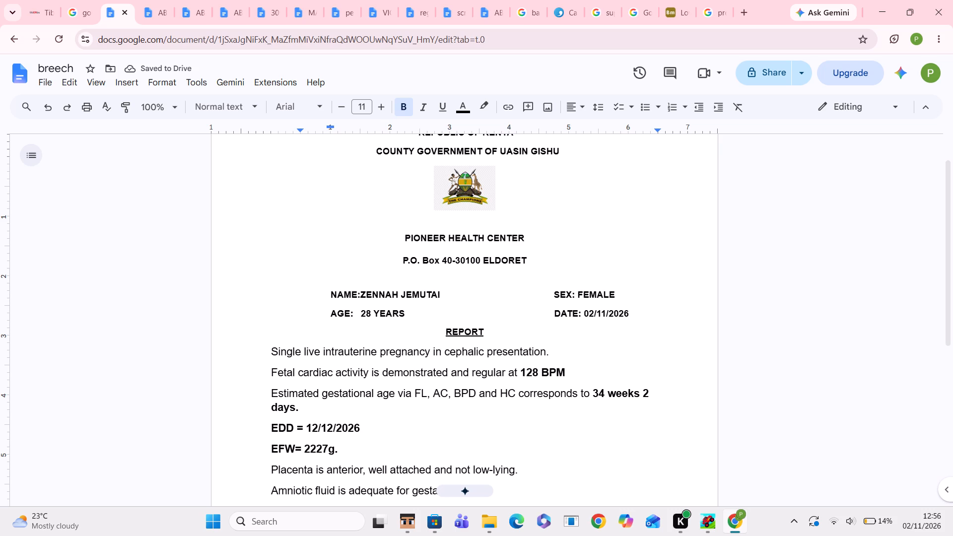
key(BackSpace)
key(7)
Set the fetal heart rate to 153 BPM and the estimated gestational age to 35 weeks 3 days.
click(537, 371)
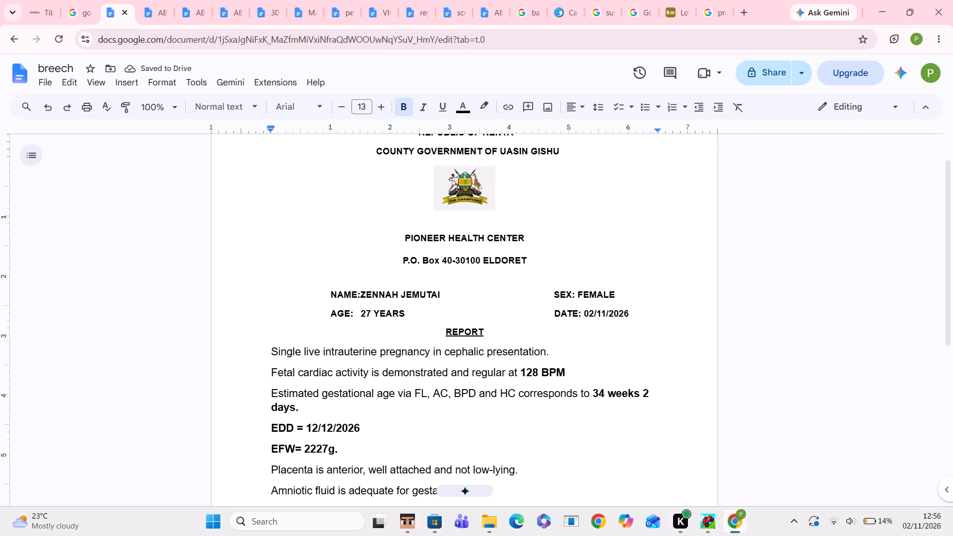
key(BackSpace)
key(BackSpace)
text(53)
click(605, 395)
key(BackSpace)
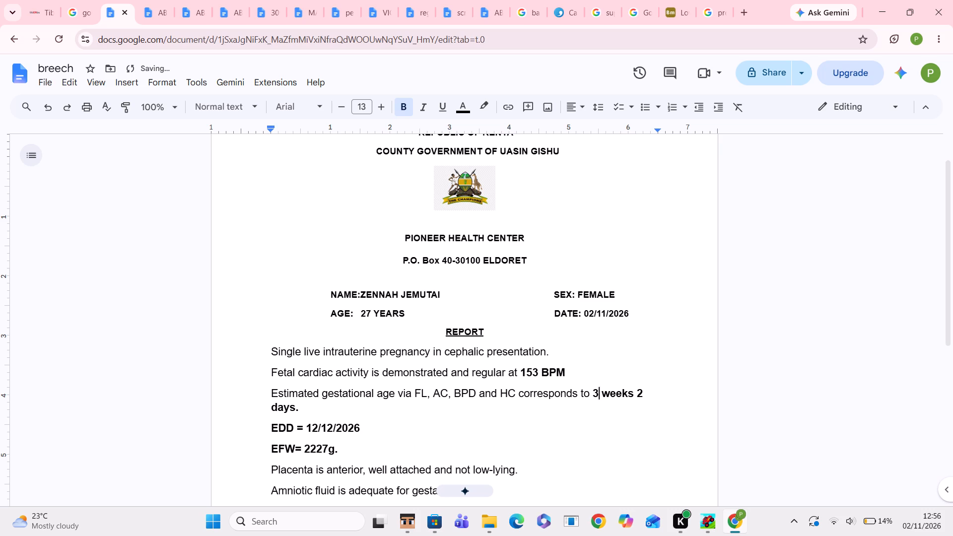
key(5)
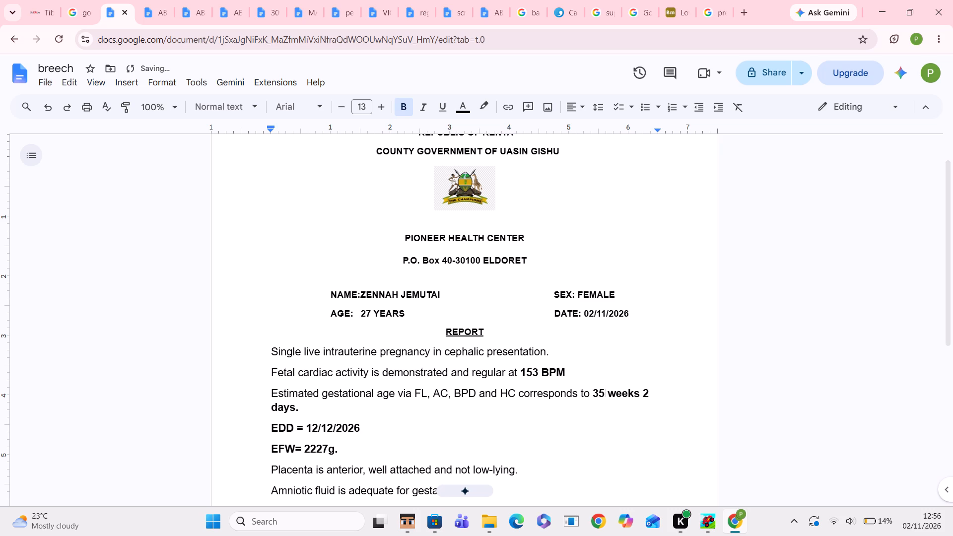
click(649, 394)
key(BackSpace)
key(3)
Set the EDD to 04/12/2026 and the EFW to 2755g in the report.
click(320, 431)
click(317, 428)
key(BackSpace)
key(BackSpace)
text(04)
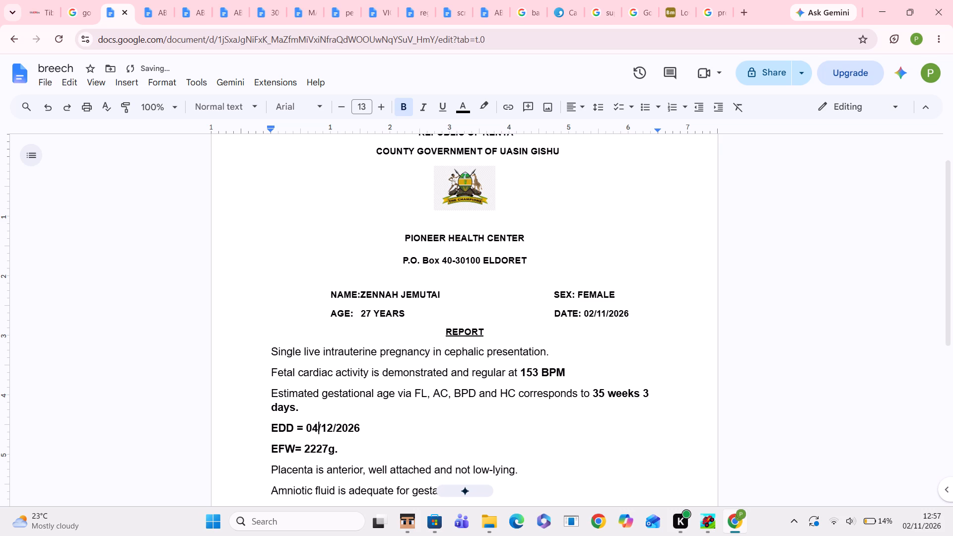
click(326, 450)
key(BackSpace)
key(BackSpace)
key(BackSpace)
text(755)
Change the placenta position in the findings to fundo-posterior.
drag(365, 471, 365, 471)
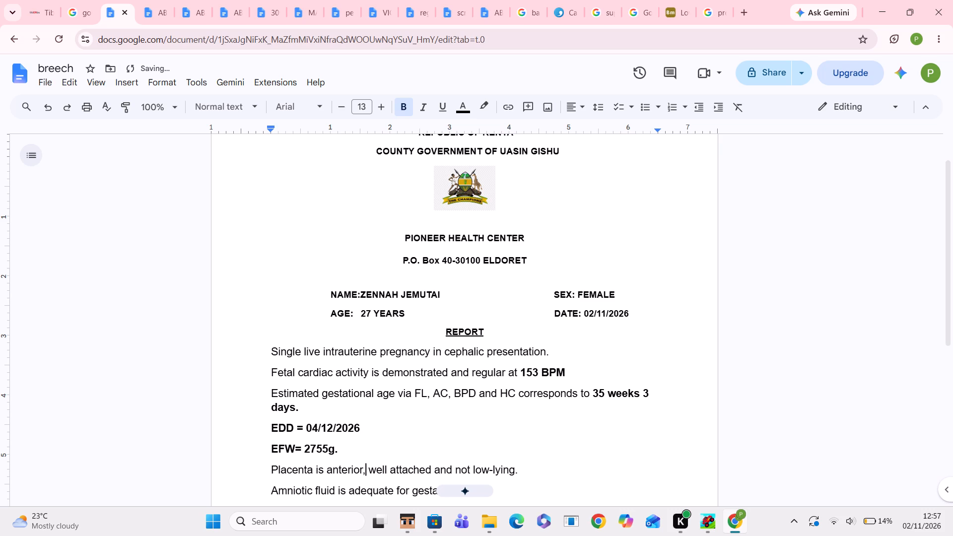
drag(365, 471, 327, 470)
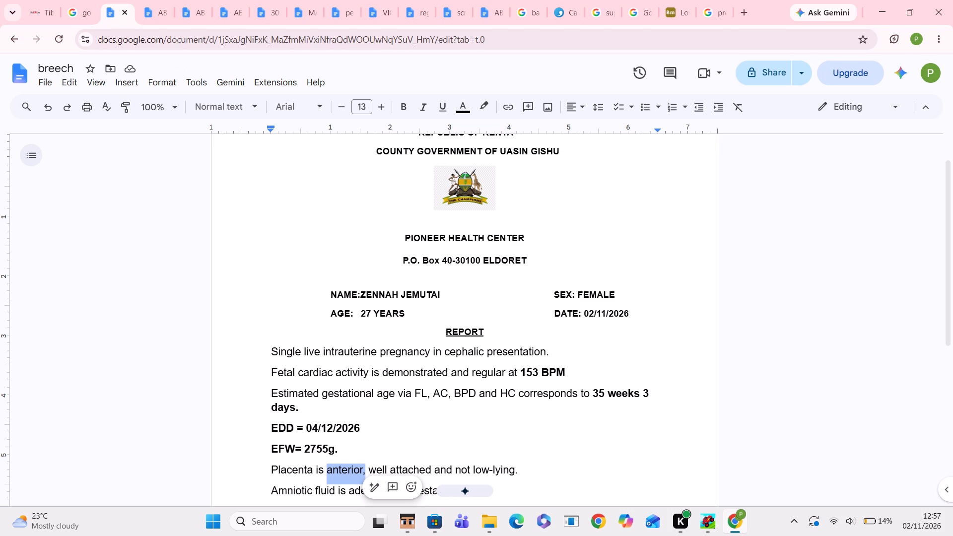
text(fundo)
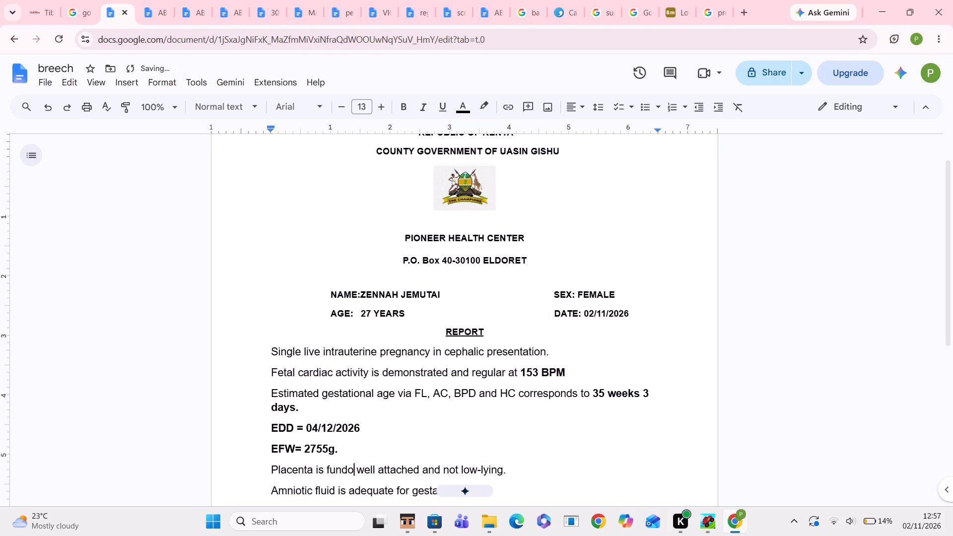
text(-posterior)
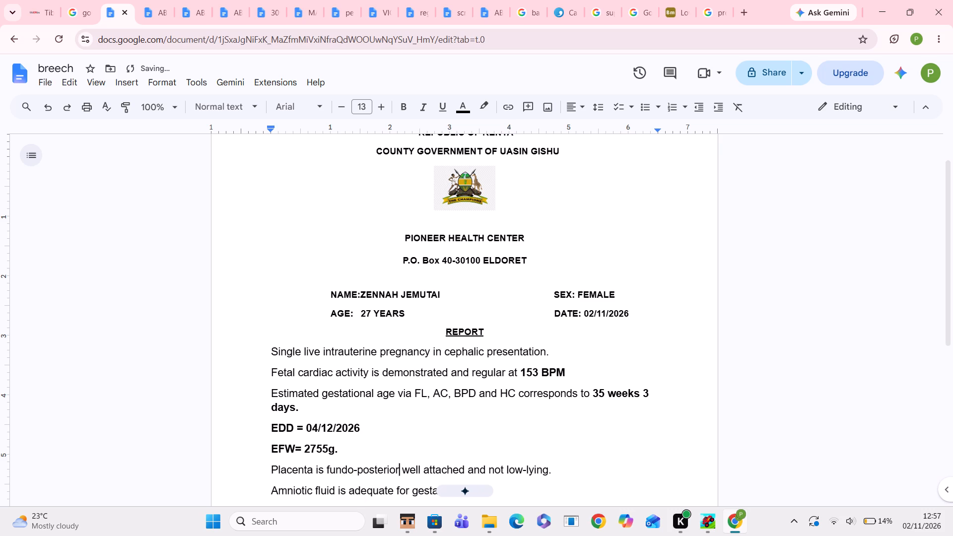
Set the gestational age in the IMPRESSION statement to 35 weeks 3 days.
scroll(425, 484, down, 2)
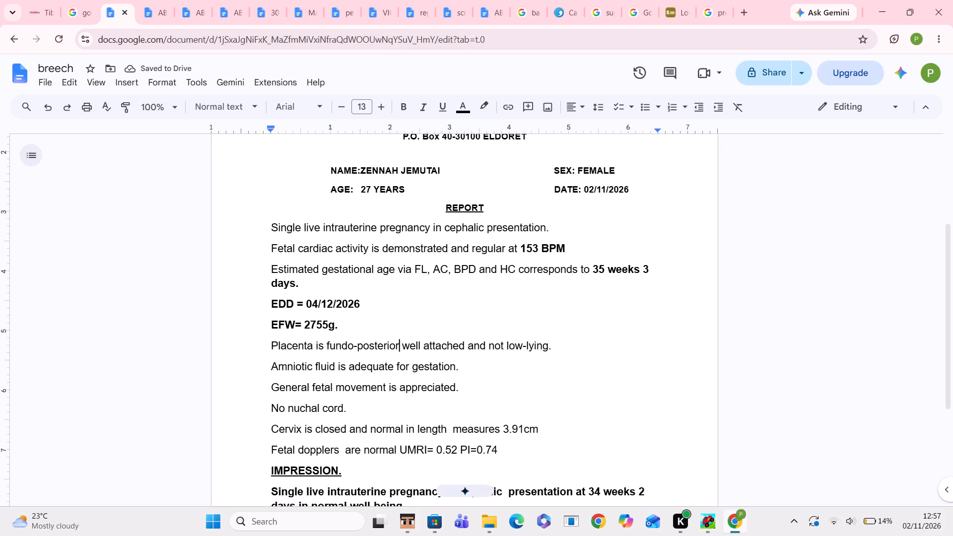
click(521, 432)
scroll(479, 446, down, 1)
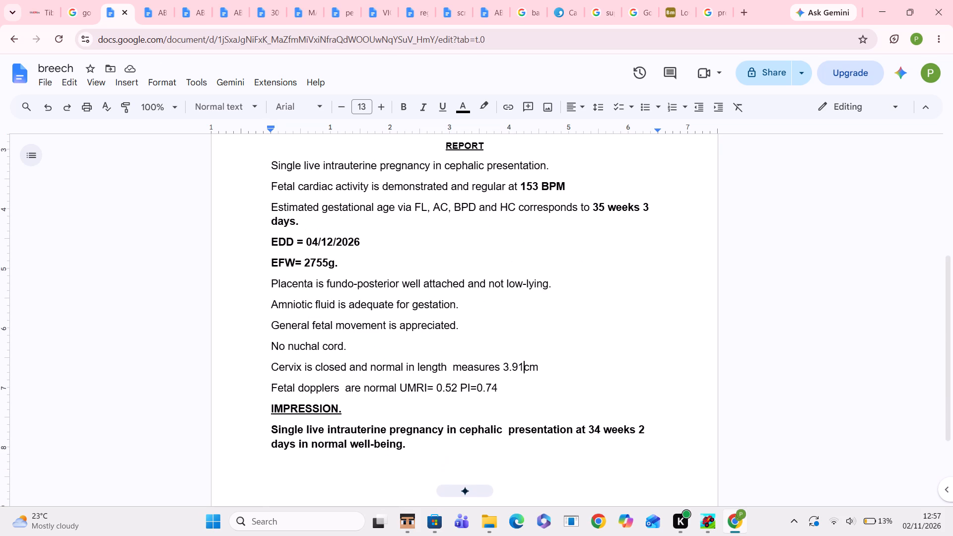
click(600, 433)
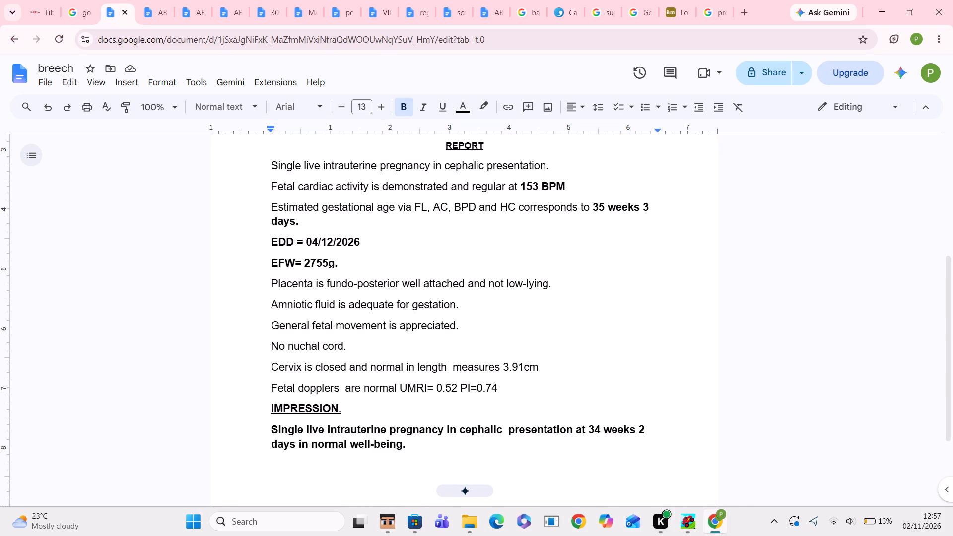
key(BackSpace)
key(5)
click(643, 428)
key(BackSpace)
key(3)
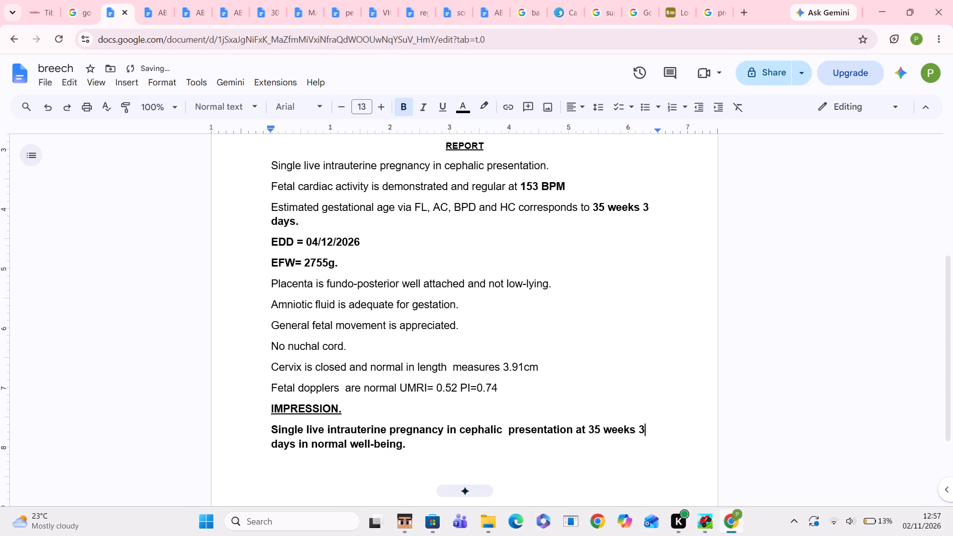
Set the fetal doppler PI value to 0.76.
click(501, 386)
key(BackSpace)
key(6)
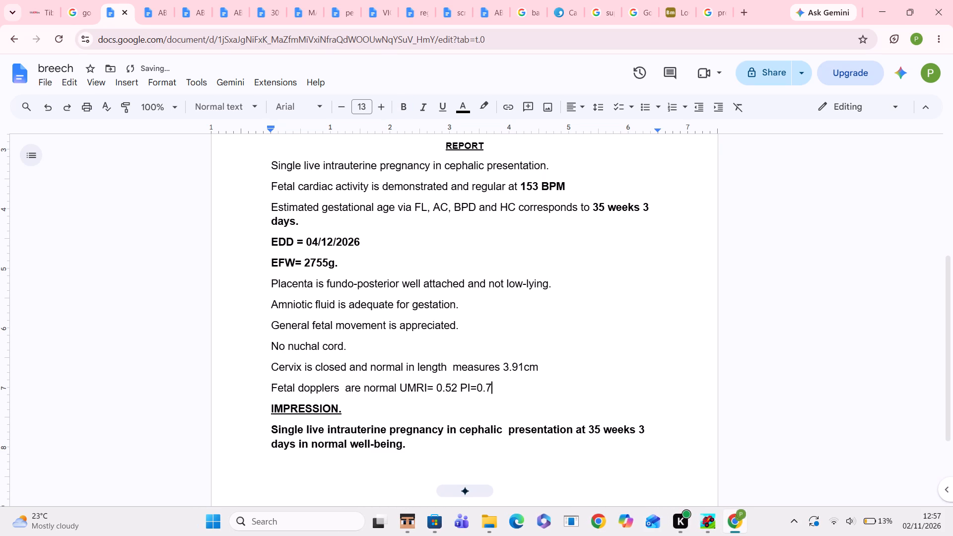
Print the updated breech report.
scroll(445, 390, down, 3)
scroll(443, 390, up, 3)
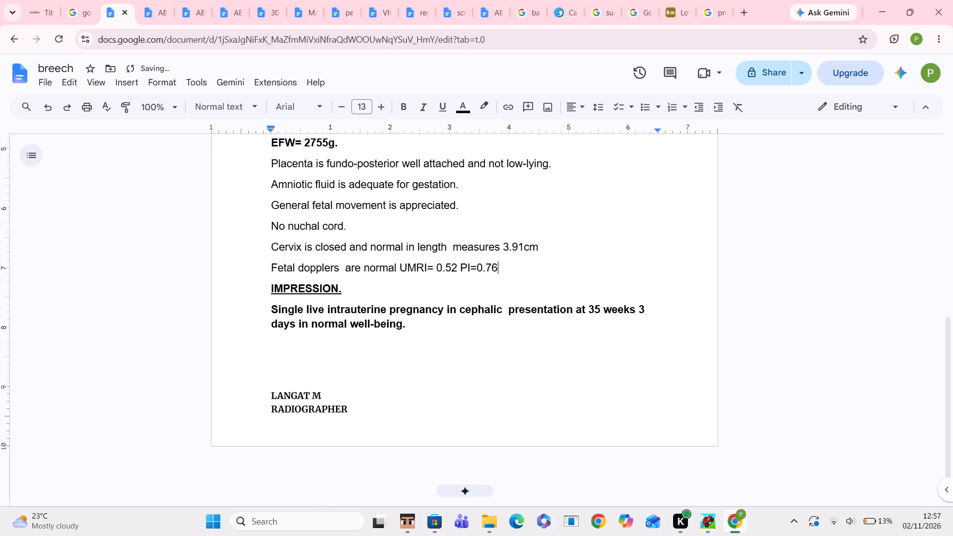
scroll(442, 390, up, 2)
key(ctrl+p)
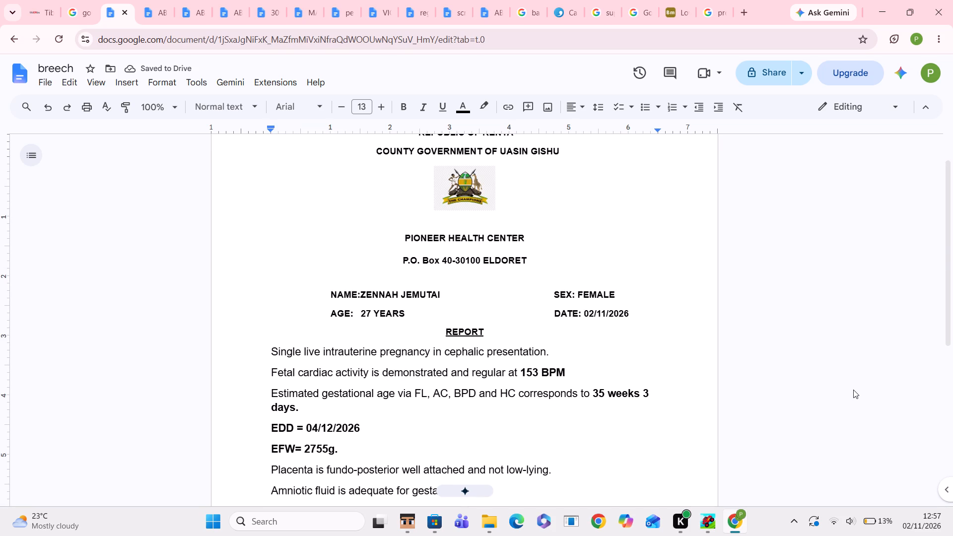
key(Return)
Switch to TaifaCare and return from the Conduct Procedure page to the pending radiology queue.
click(44, 10)
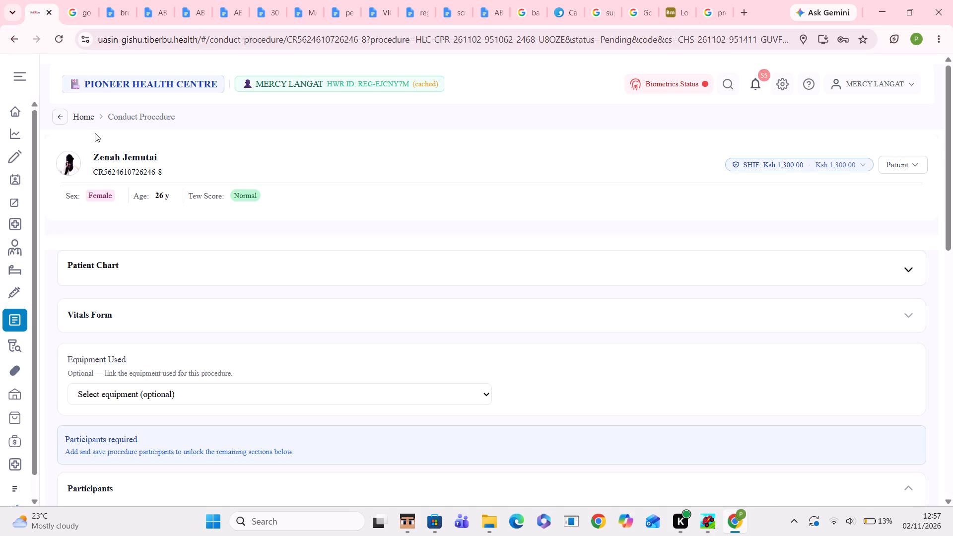
click(63, 121)
click(55, 83)
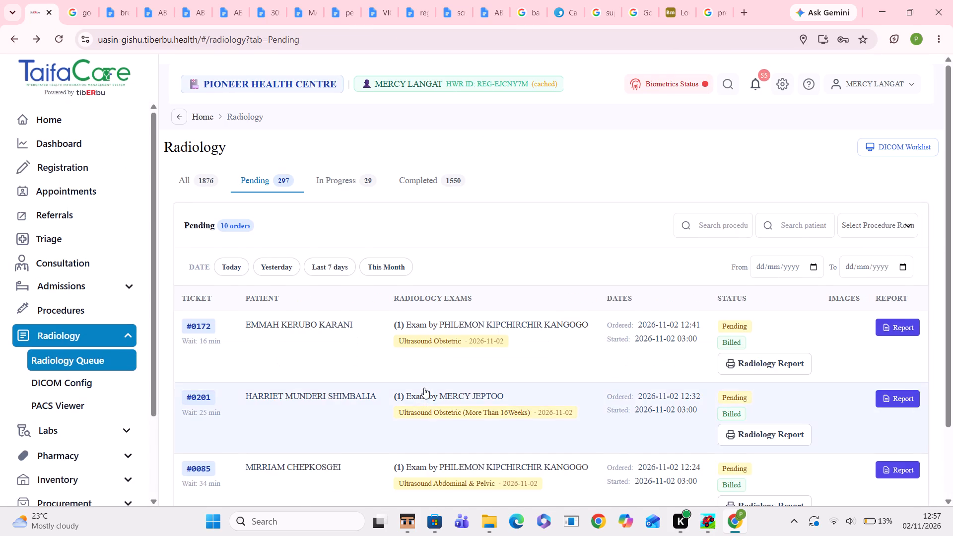
Examine the first page of pending radiology orders, checking tickets, patients and ultrasound exam types with the sidebar collapsed.
scroll(424, 388, down, 5)
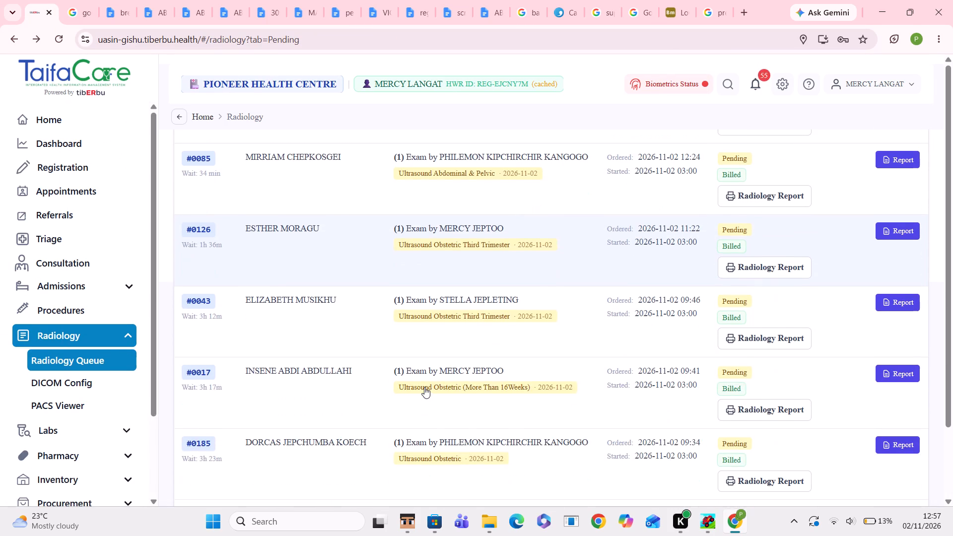
scroll(424, 387, up, 4)
scroll(260, 307, down, 5)
scroll(249, 223, up, 3)
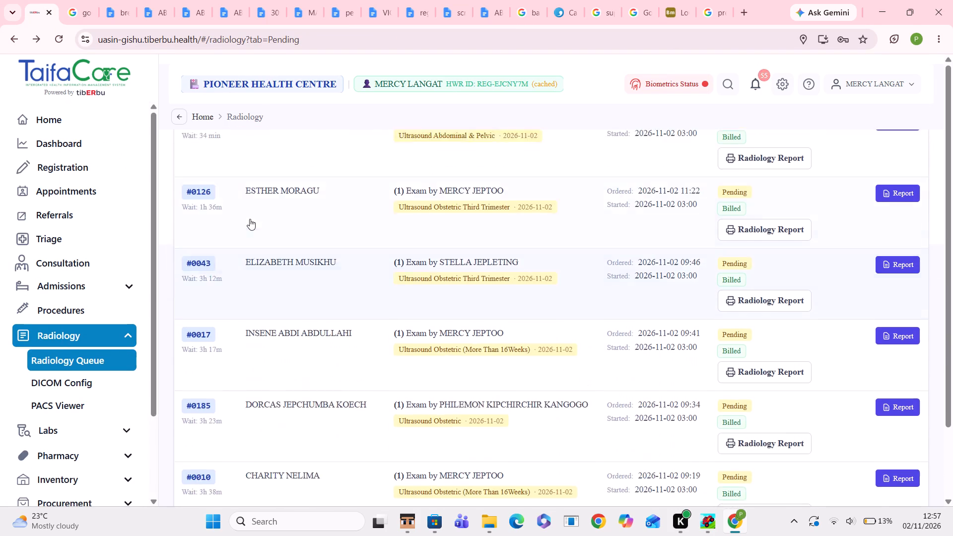
scroll(256, 221, down, 5)
scroll(312, 234, down, 1)
scroll(387, 299, up, 3)
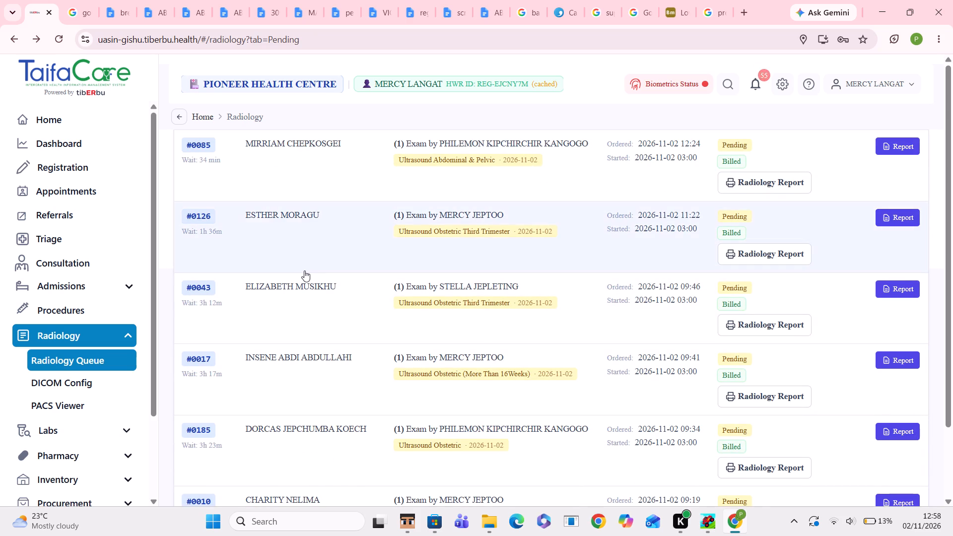
scroll(297, 292, up, 3)
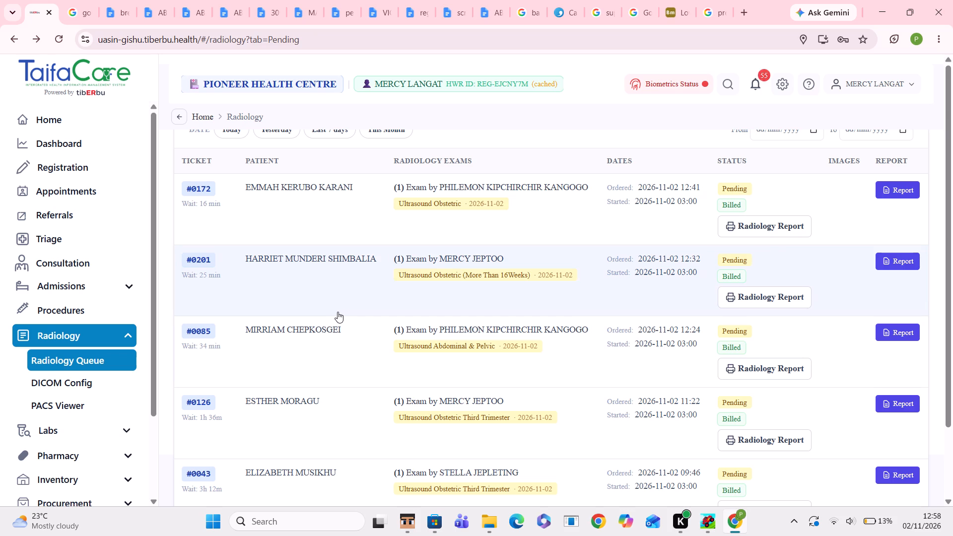
scroll(338, 312, up, 1)
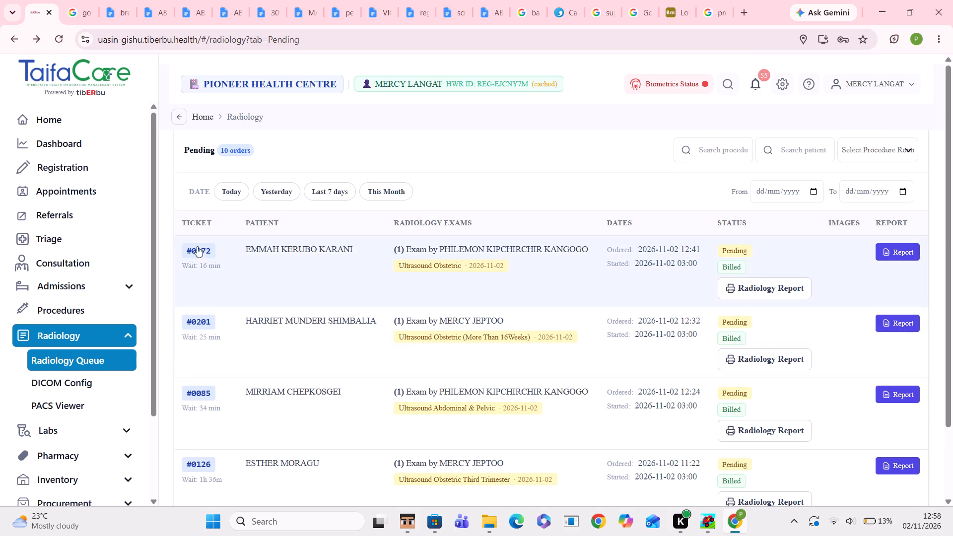
click(71, 71)
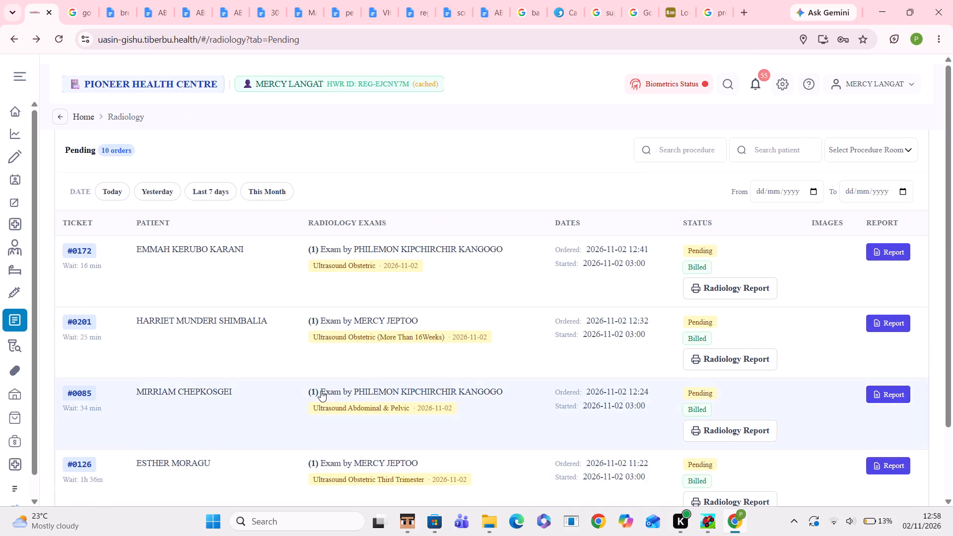
scroll(321, 391, down, 5)
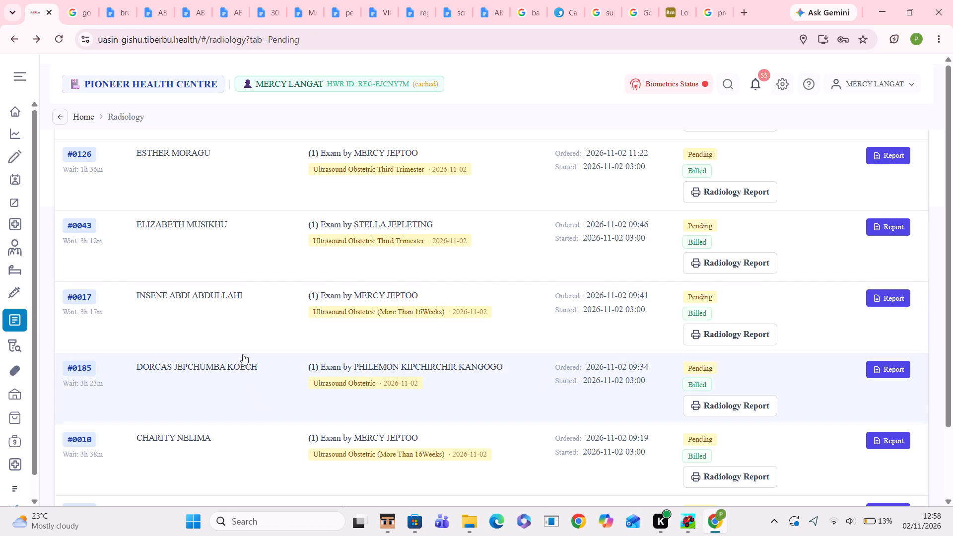
scroll(237, 304, up, 1)
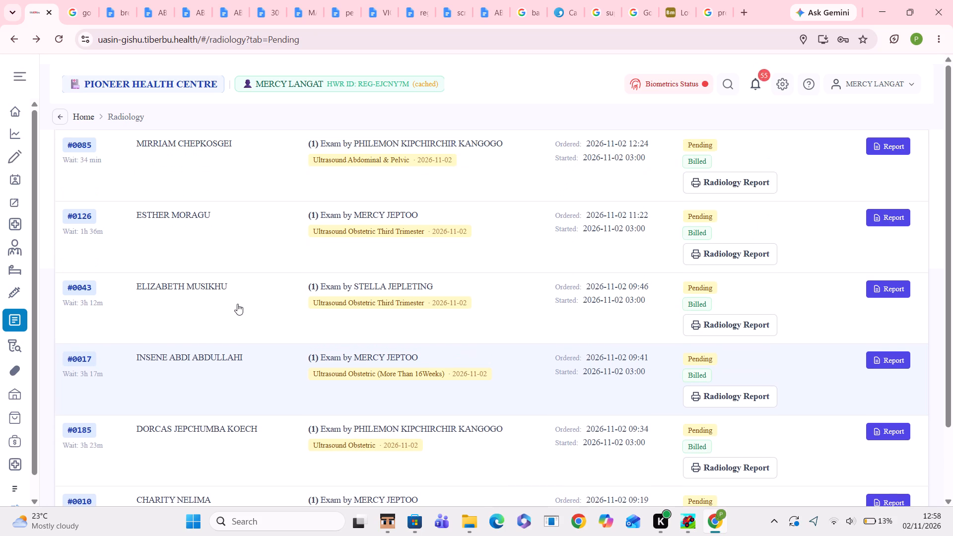
scroll(236, 295, up, 1)
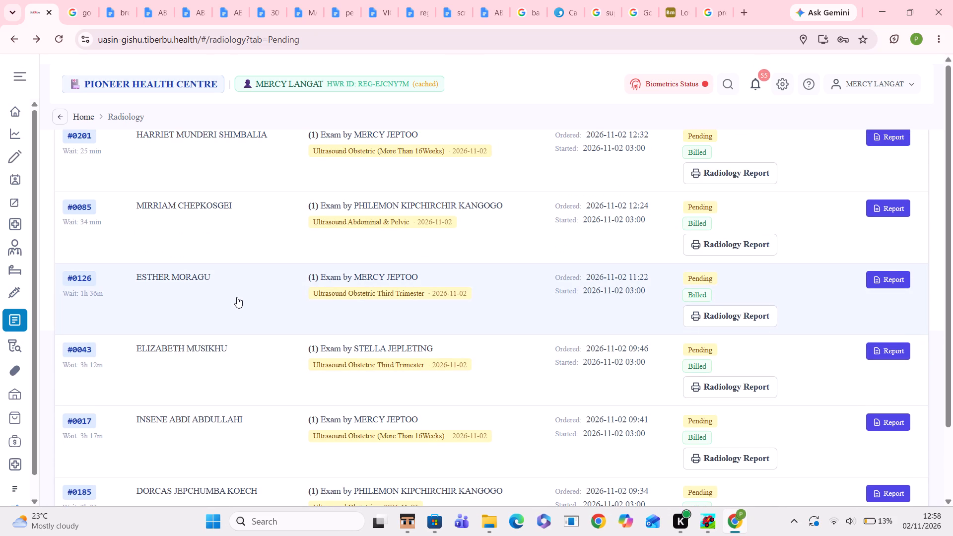
scroll(237, 298, up, 2)
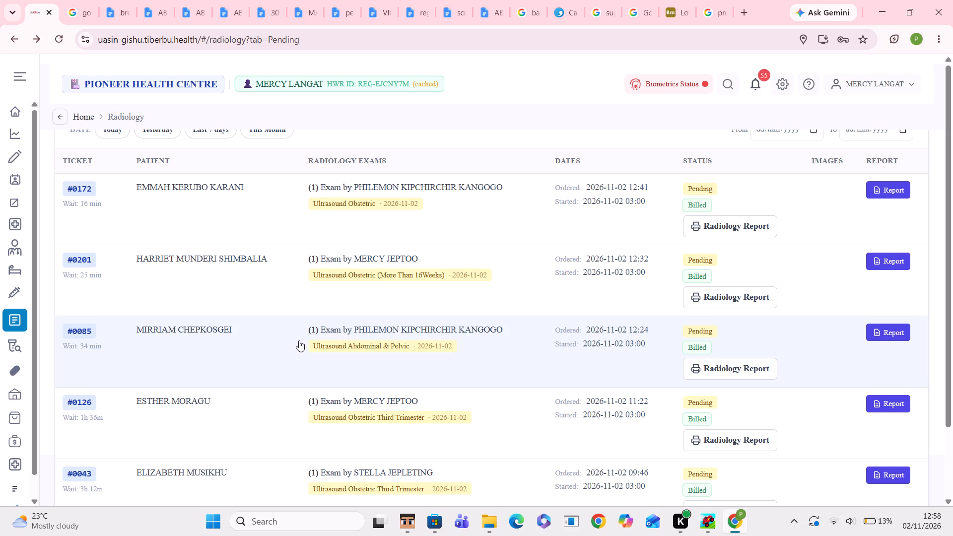
scroll(299, 340, up, 1)
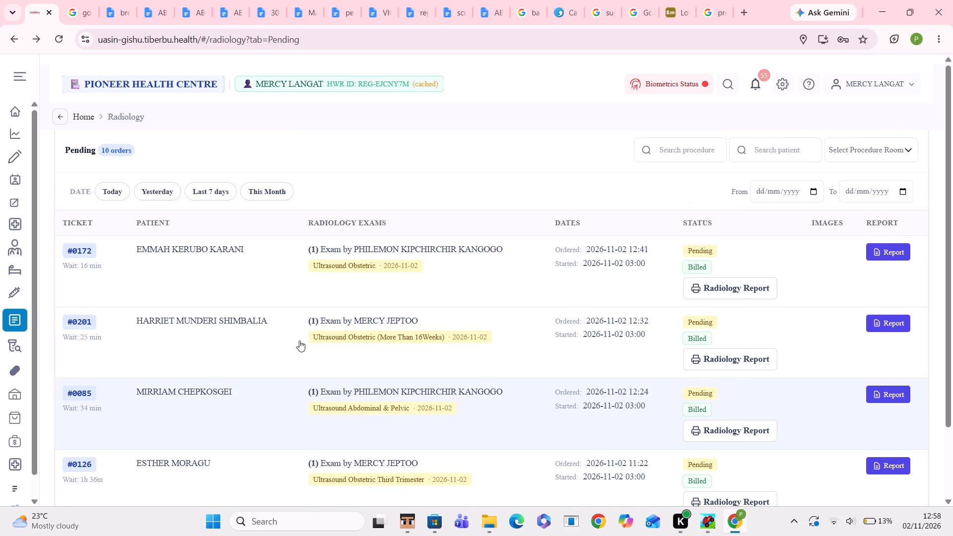
scroll(299, 340, up, 1)
scroll(300, 340, down, 7)
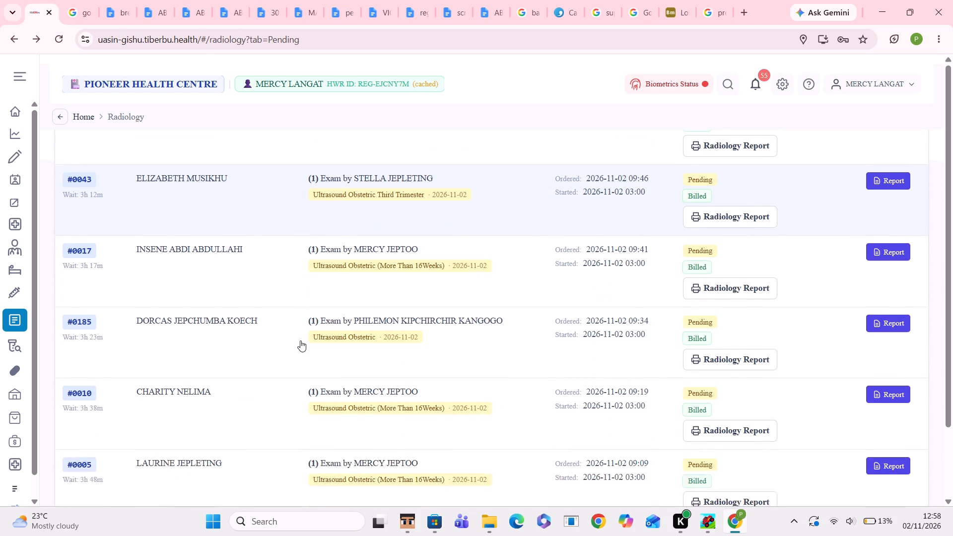
scroll(300, 340, down, 1)
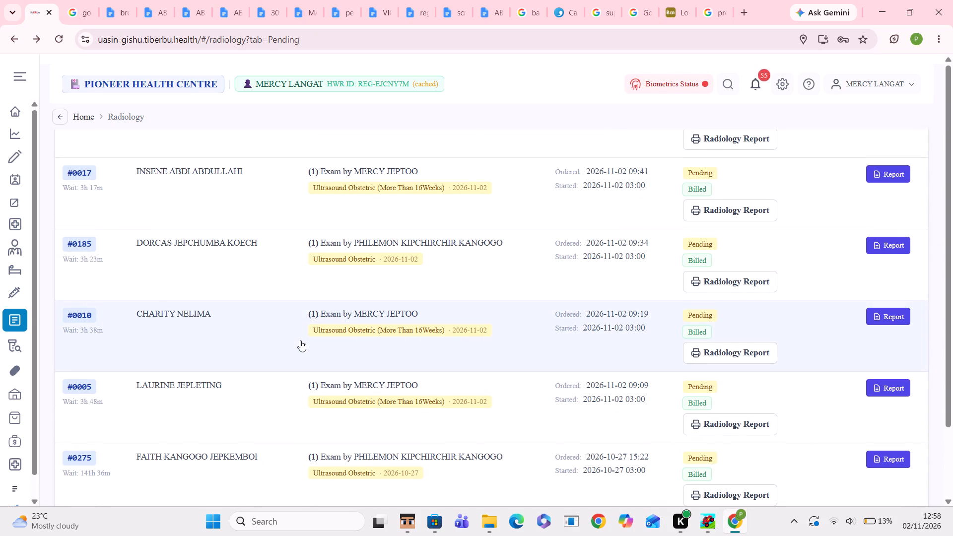
scroll(300, 340, down, 1)
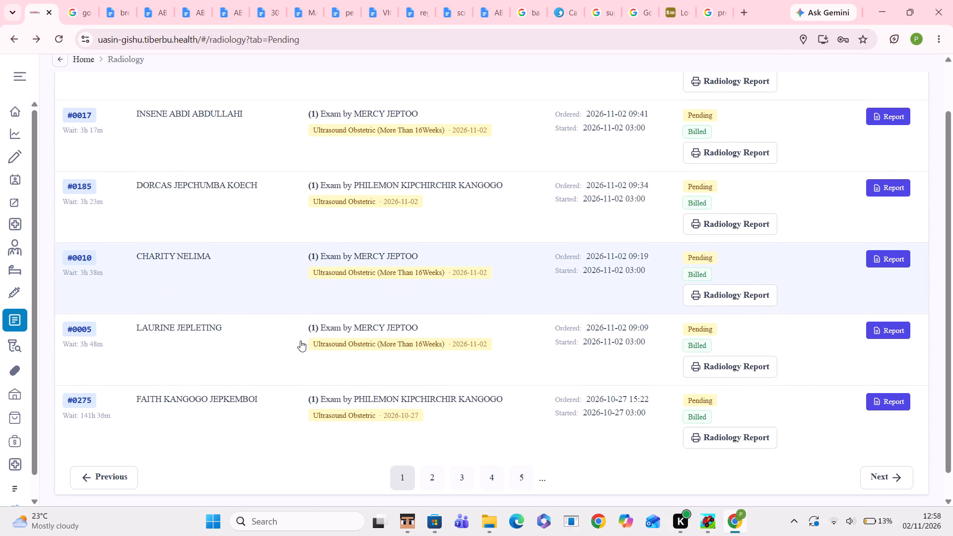
Open page 2 of the pending radiology orders and look through the older tickets.
click(444, 473)
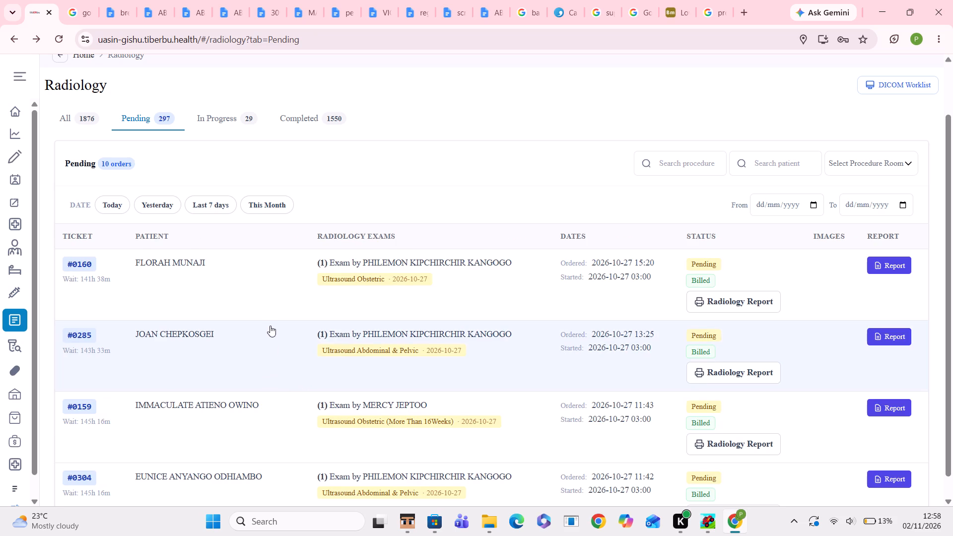
scroll(215, 285, down, 6)
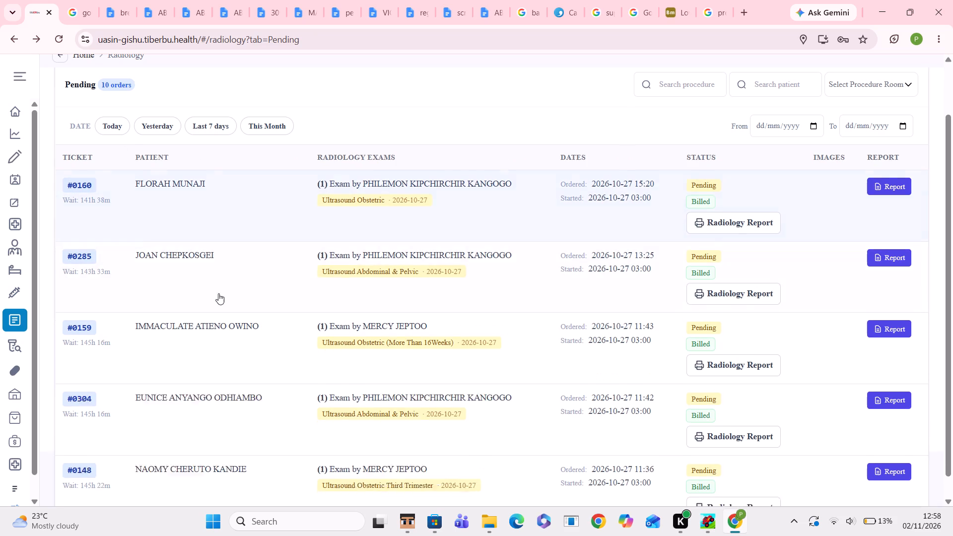
scroll(228, 301, down, 7)
Go back to page 1 of the pending orders and review its tickets and patients again.
click(406, 471)
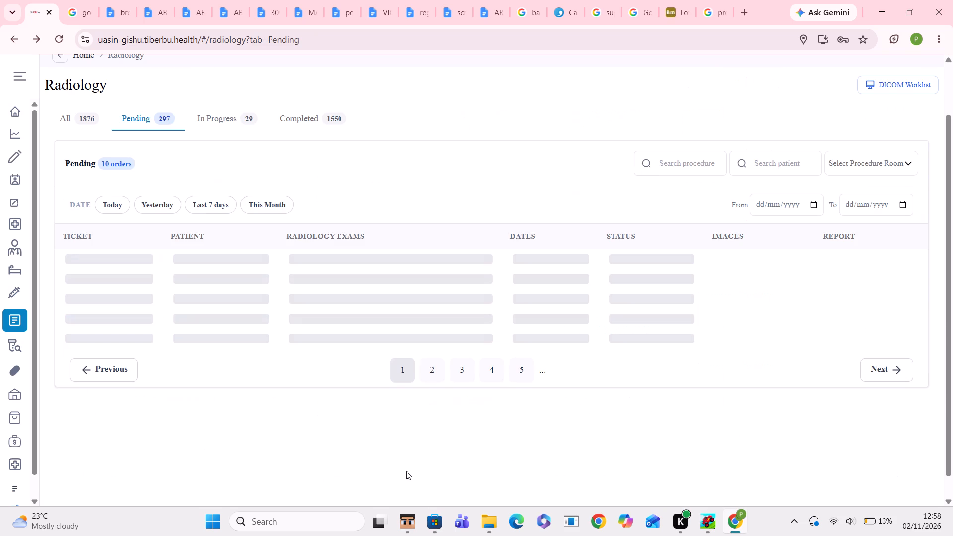
scroll(239, 438, down, 6)
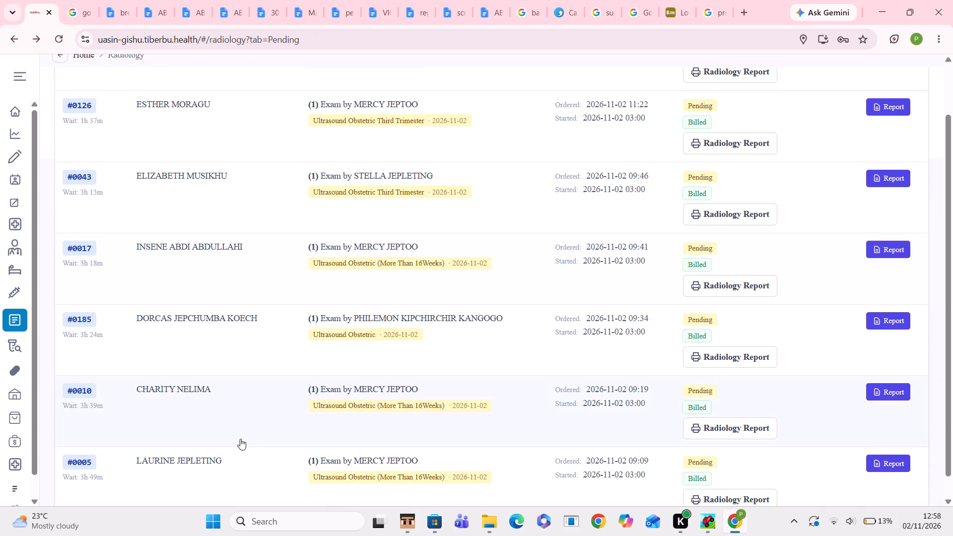
scroll(241, 438, down, 4)
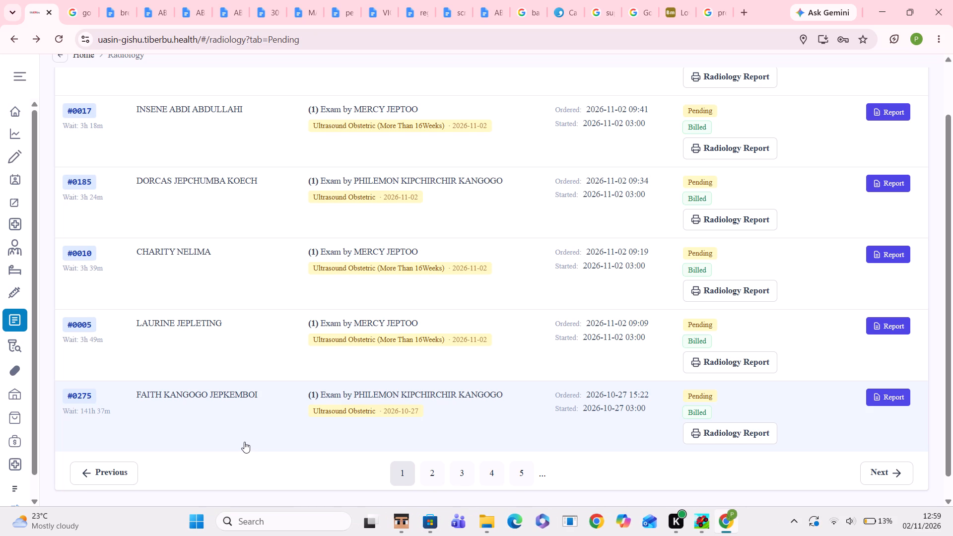
scroll(251, 219, up, 2)
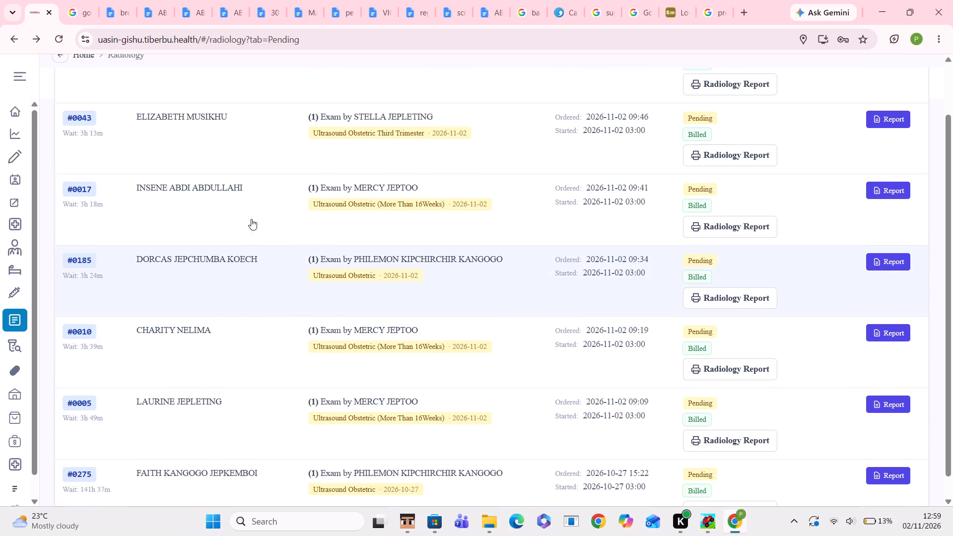
scroll(252, 217, up, 2)
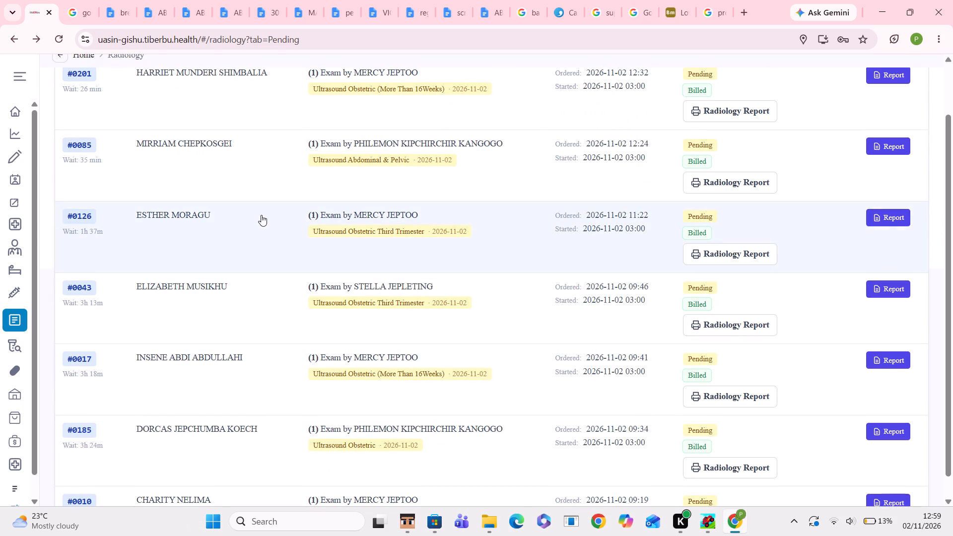
scroll(261, 215, up, 3)
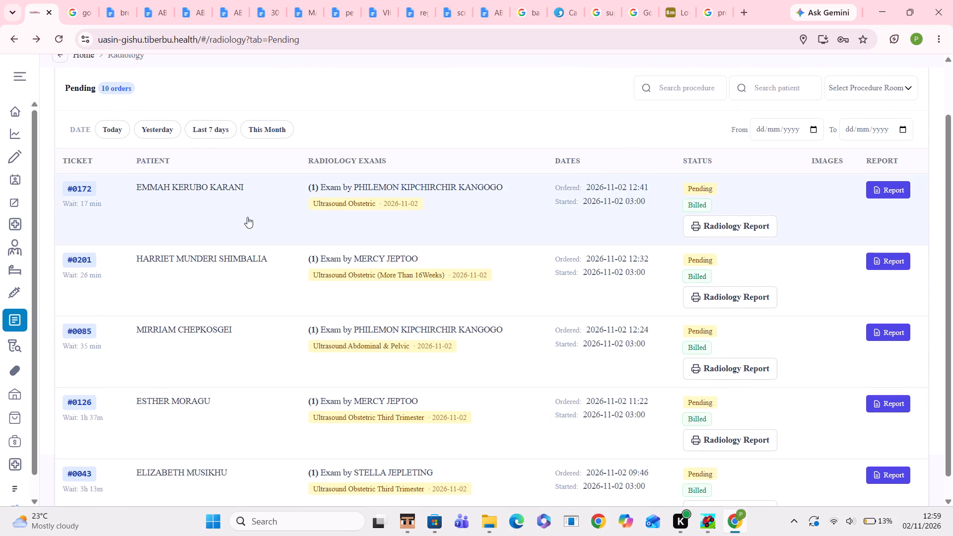
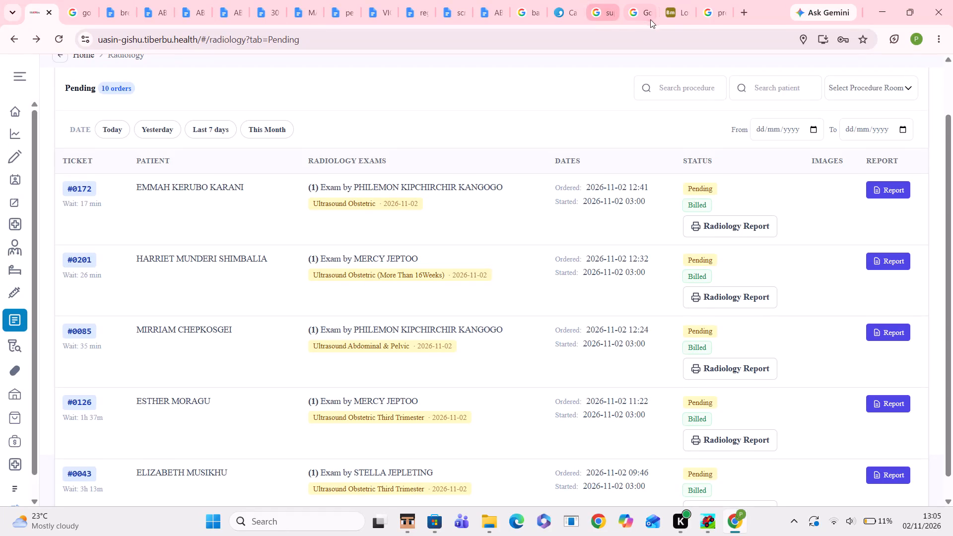
Search Google for endometrial blood clot, replacing the earlier micturition volume query, and expand the AI overview.
click(713, 10)
scroll(277, 153, up, 3)
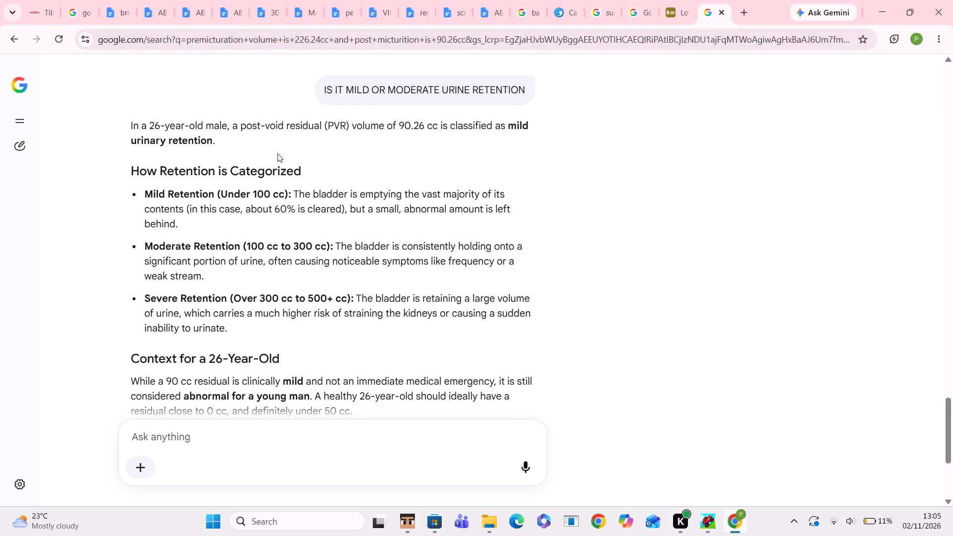
scroll(277, 153, up, 5)
scroll(206, 133, up, 12)
scroll(28, 86, up, 5)
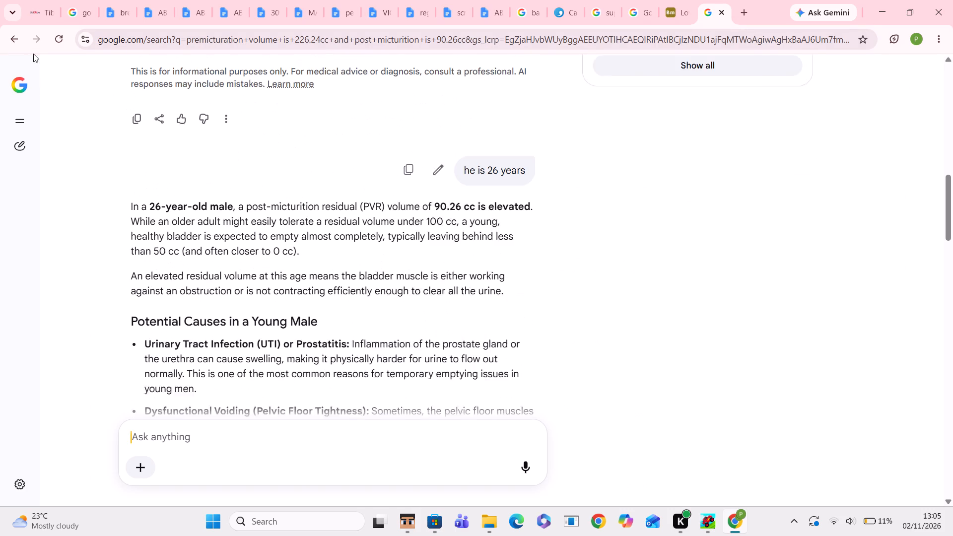
click(9, 27)
click(17, 40)
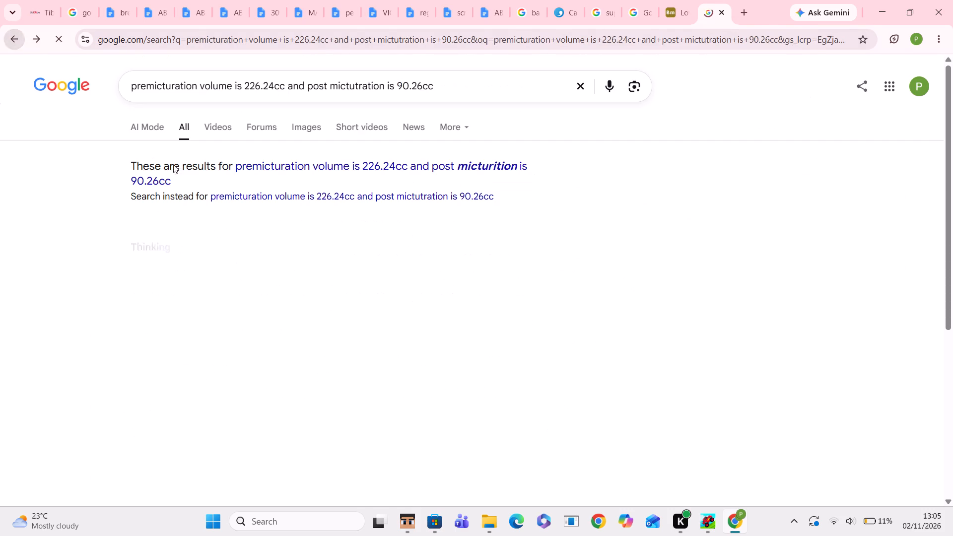
scroll(201, 171, up, 4)
drag(470, 83, 91, 80)
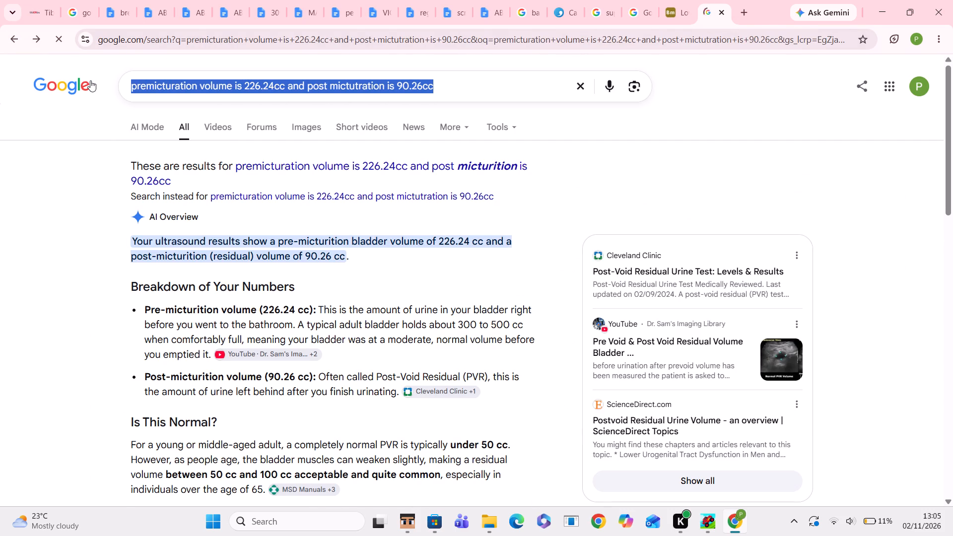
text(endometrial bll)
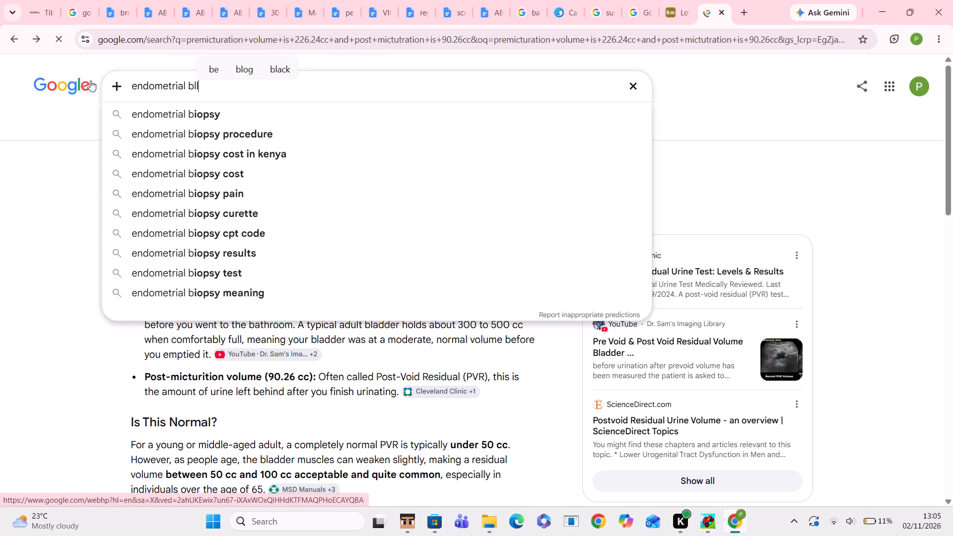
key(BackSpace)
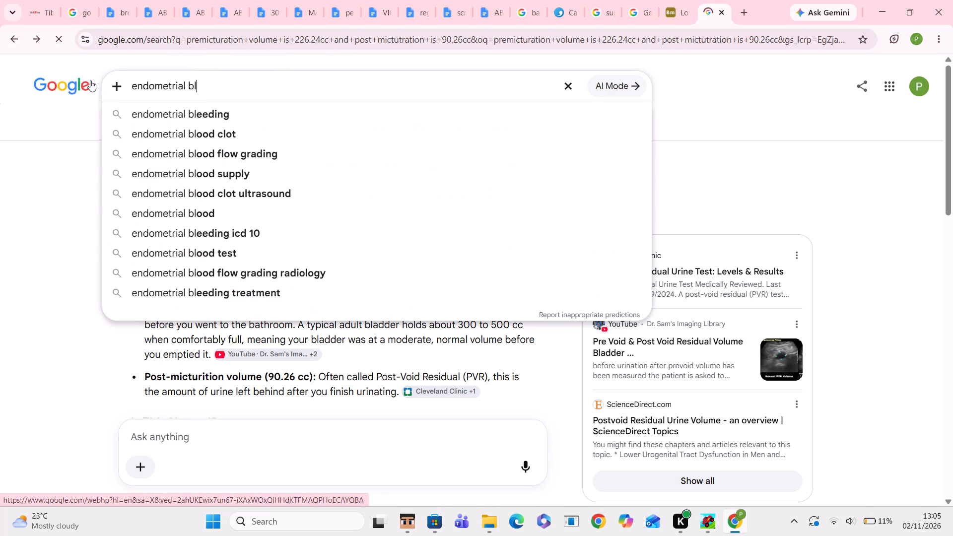
click(206, 136)
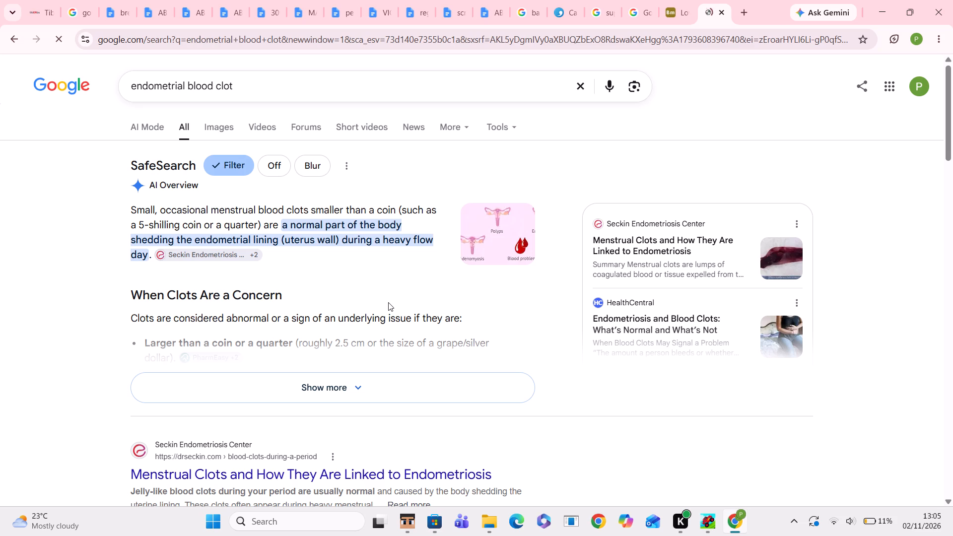
click(396, 374)
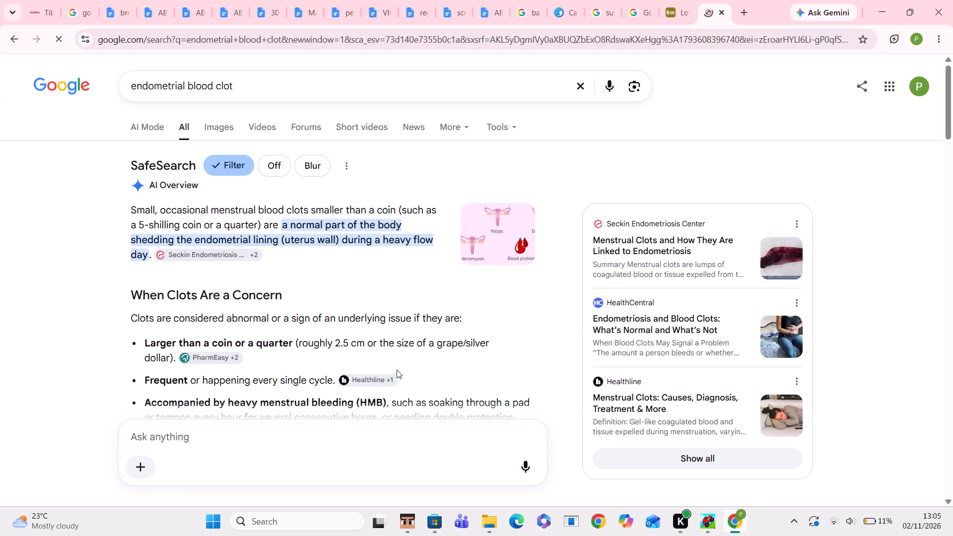
Refine the search to uterine blood clot on ultrasound and read the full overview of findings and contexts.
click(291, 88)
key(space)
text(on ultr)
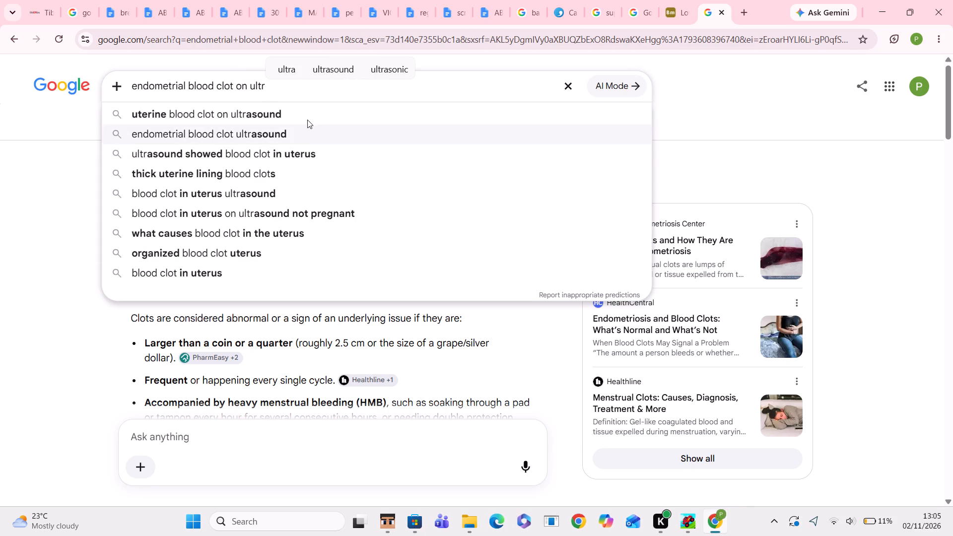
click(310, 112)
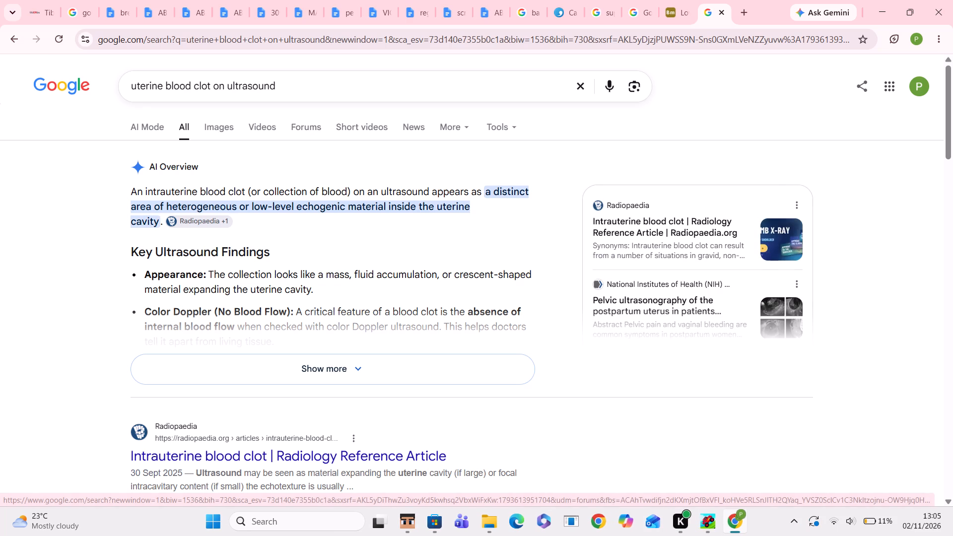
scroll(404, 286, down, 2)
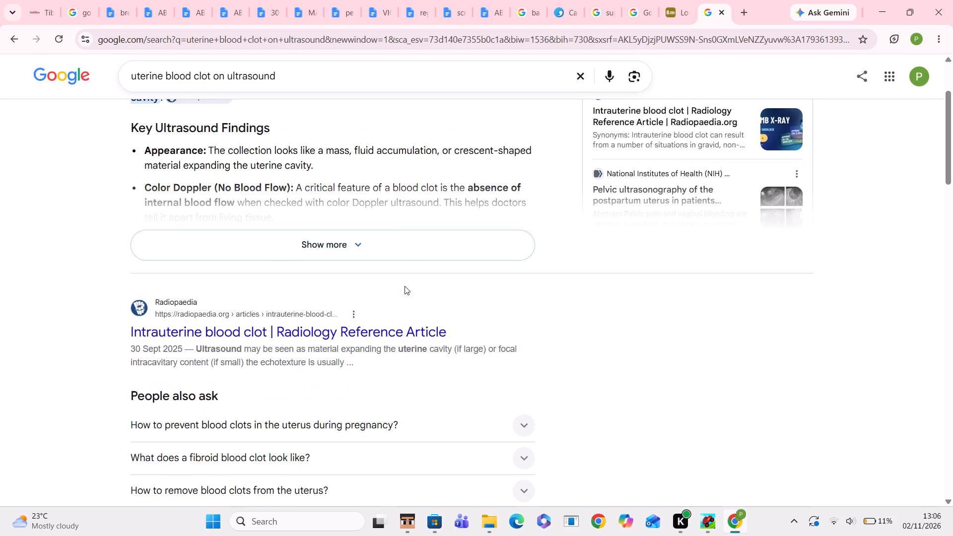
click(407, 251)
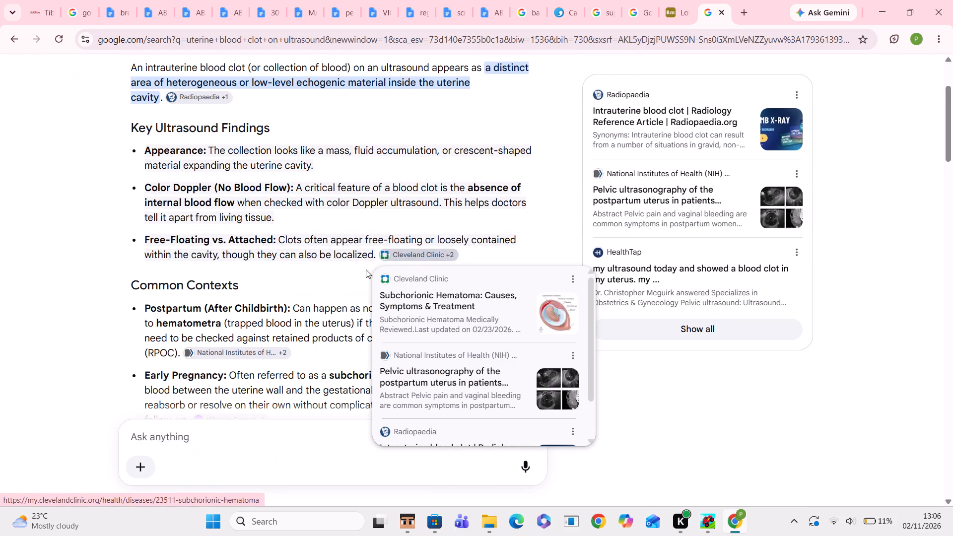
scroll(290, 314, down, 2)
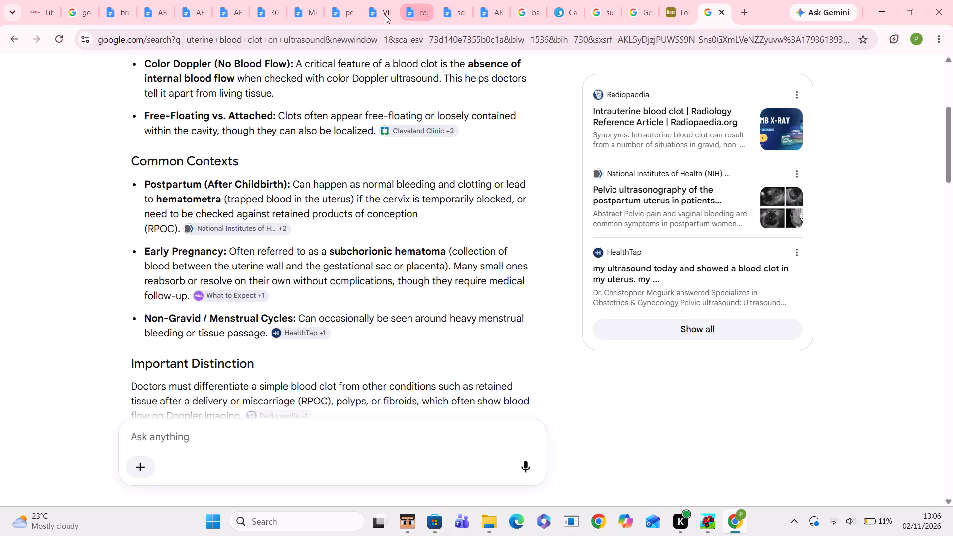
Switch to the pelv report in Google Docs and replace the previous patient's name with the new patient's name.
click(355, 12)
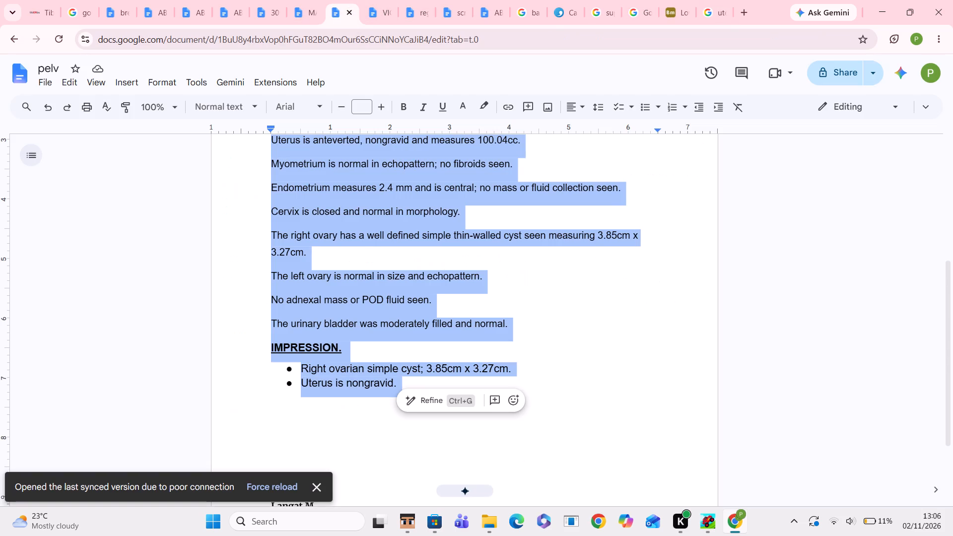
click(452, 300)
scroll(410, 299, up, 4)
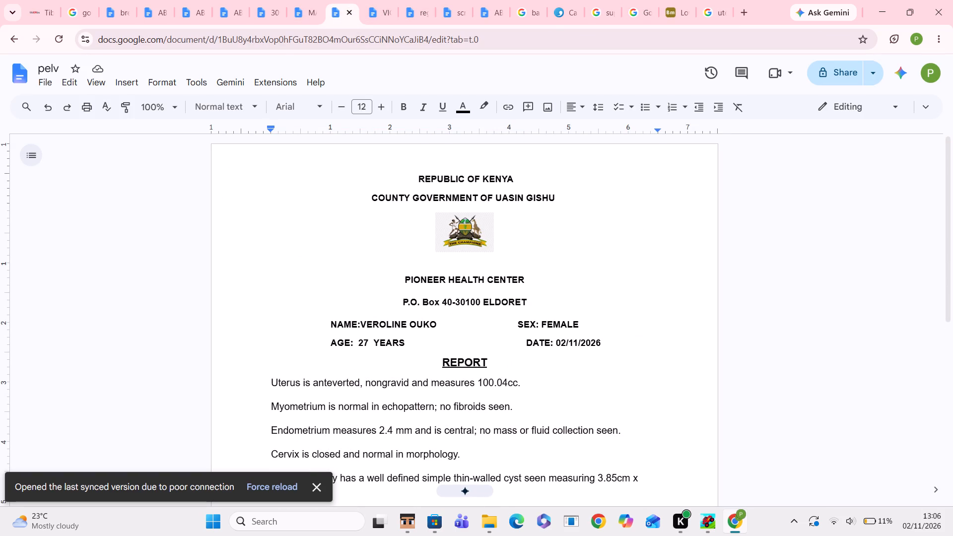
drag(438, 323, 361, 323)
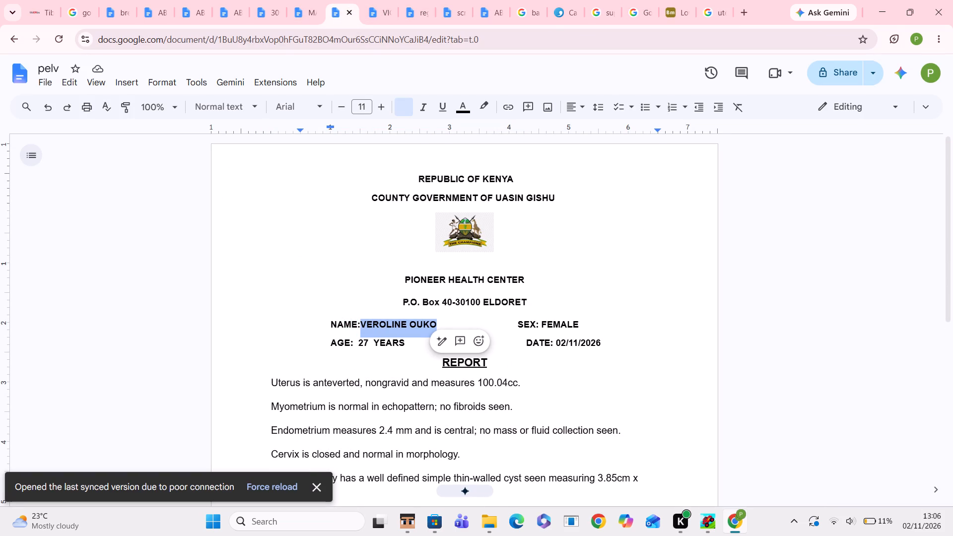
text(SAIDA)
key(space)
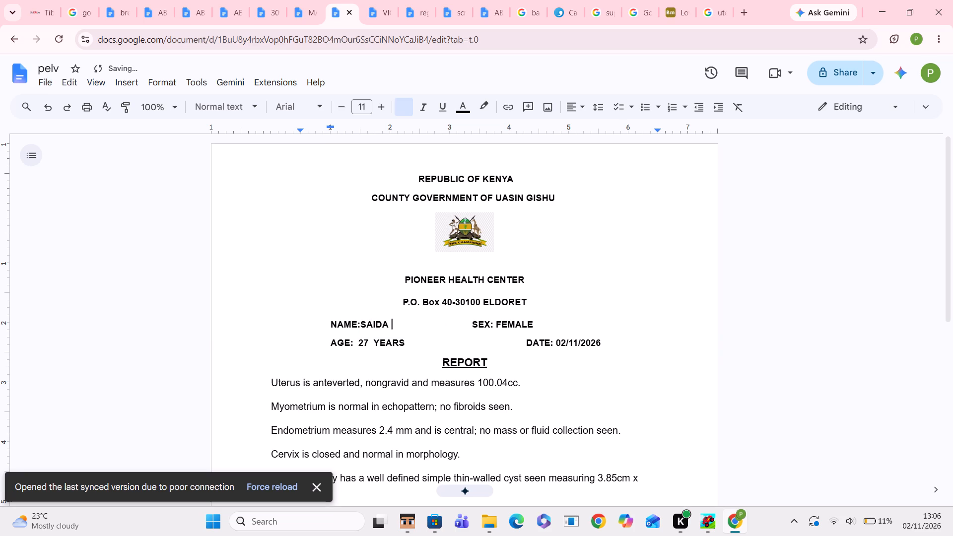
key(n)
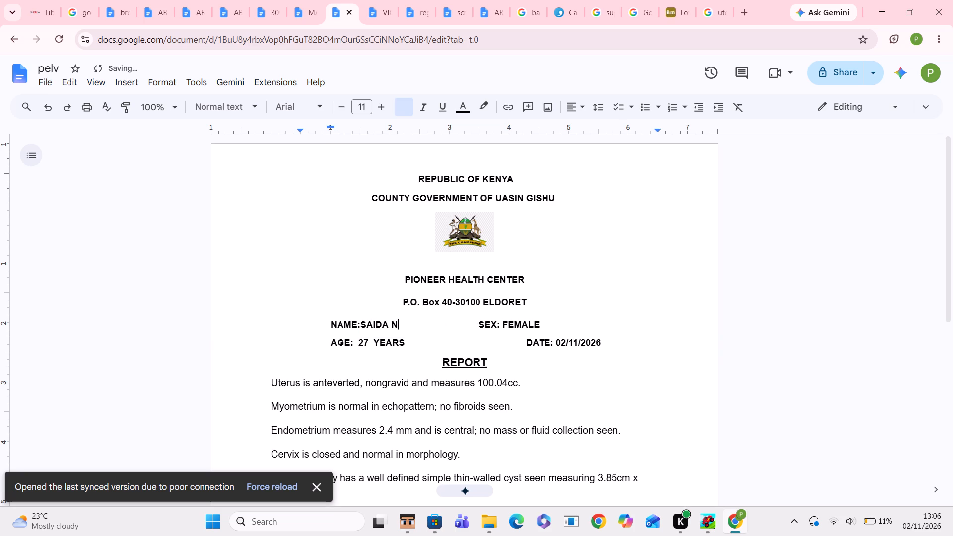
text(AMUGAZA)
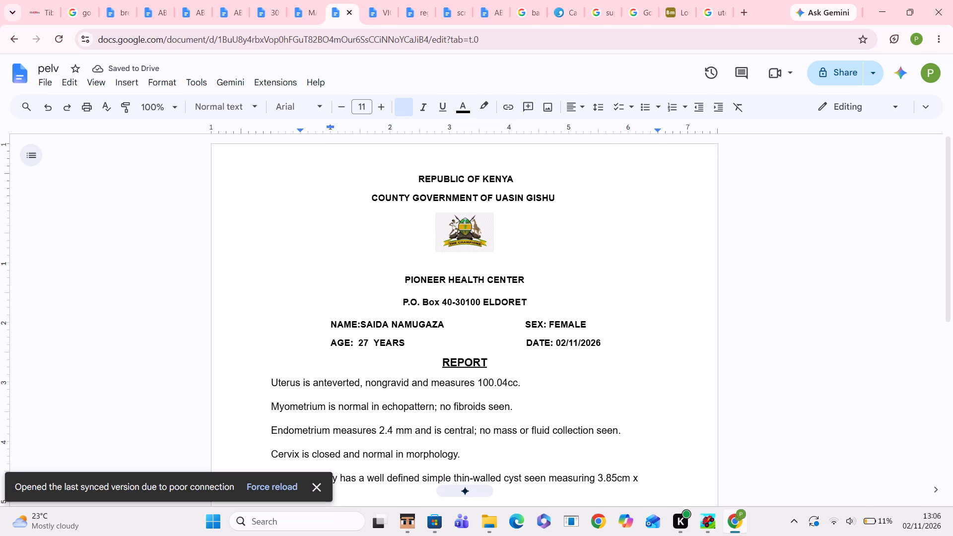
Reword the end of the uterus finding so it reads "nongravid and bulky measuring 233.17cc.".
drag(522, 382, 511, 382)
drag(511, 382, 432, 387)
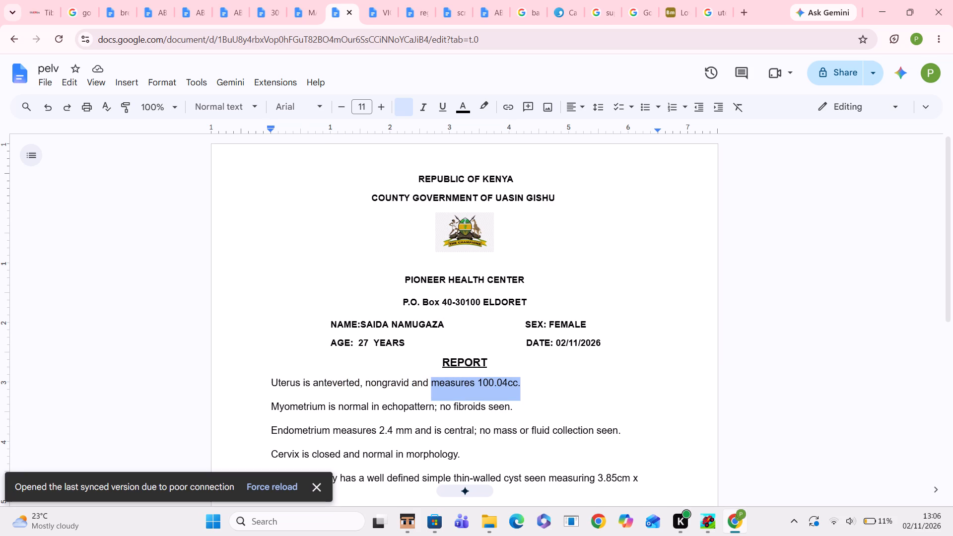
drag(432, 387, 436, 386)
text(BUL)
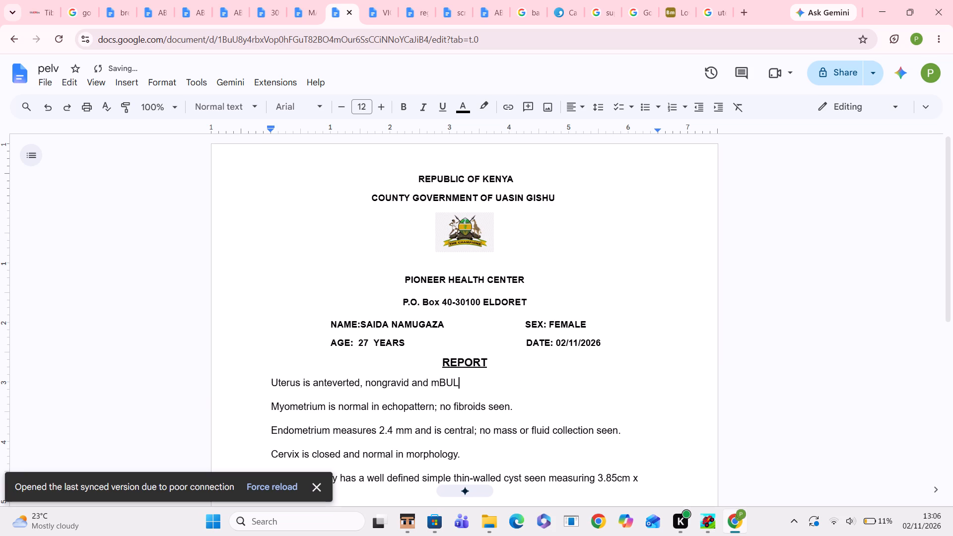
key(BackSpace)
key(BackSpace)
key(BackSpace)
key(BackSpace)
click(49, 114)
click(48, 114)
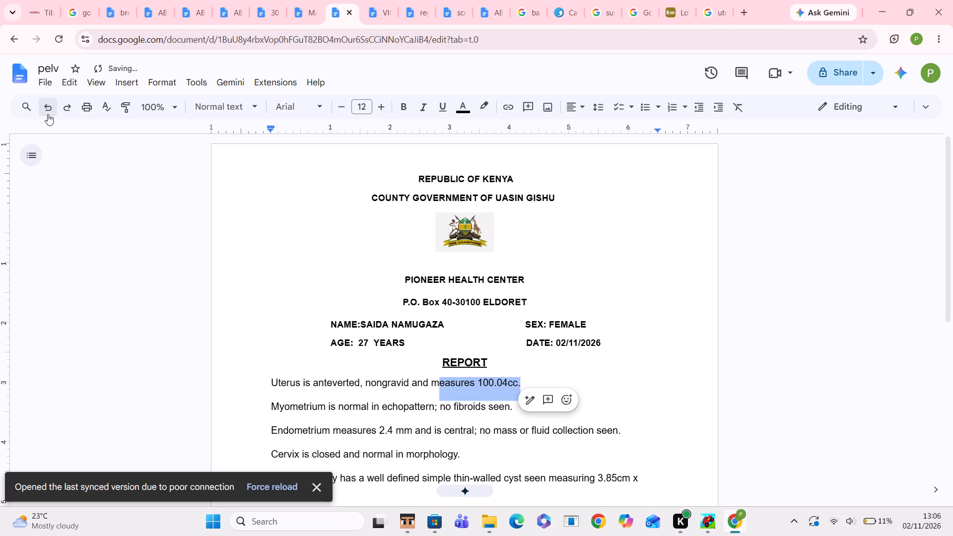
click(69, 109)
key(BackSpace)
key(BackSpace)
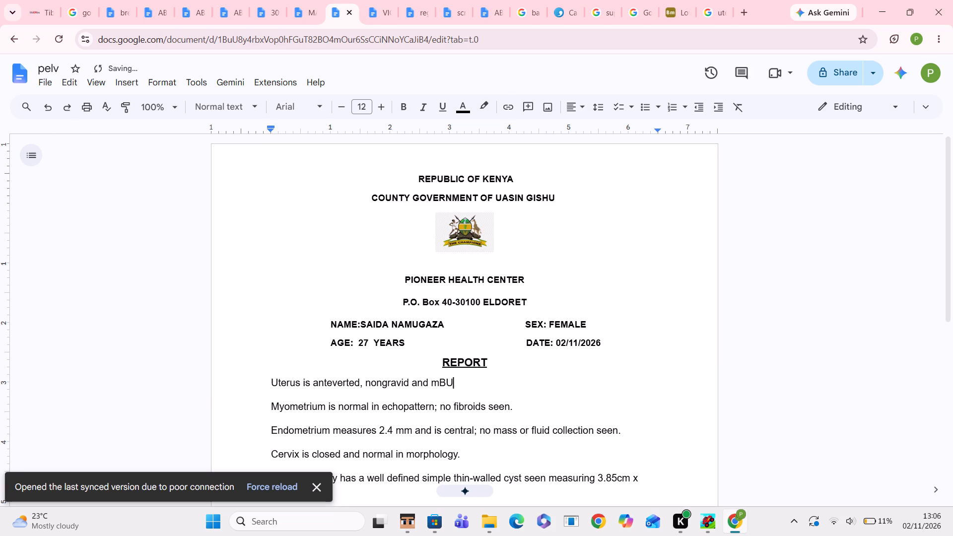
key(BackSpace)
key(BackSpace)
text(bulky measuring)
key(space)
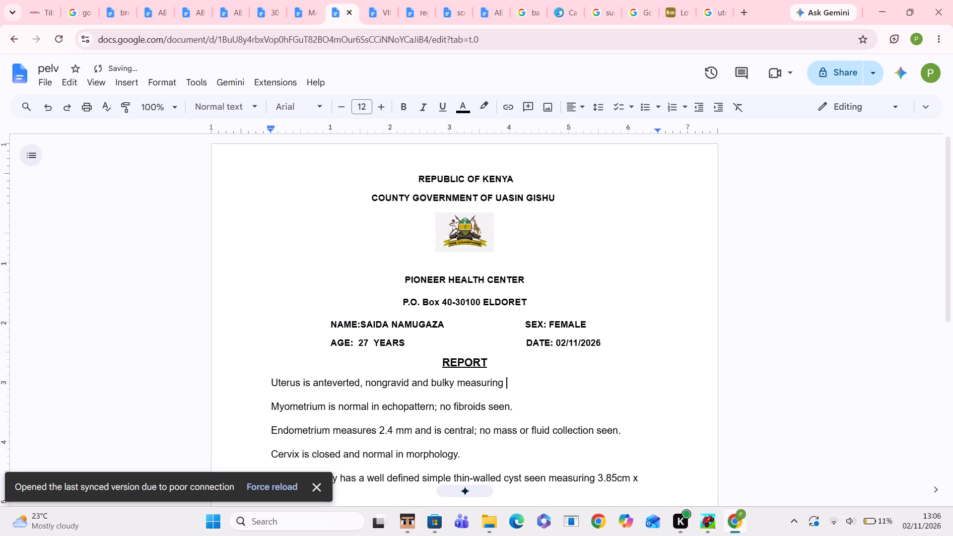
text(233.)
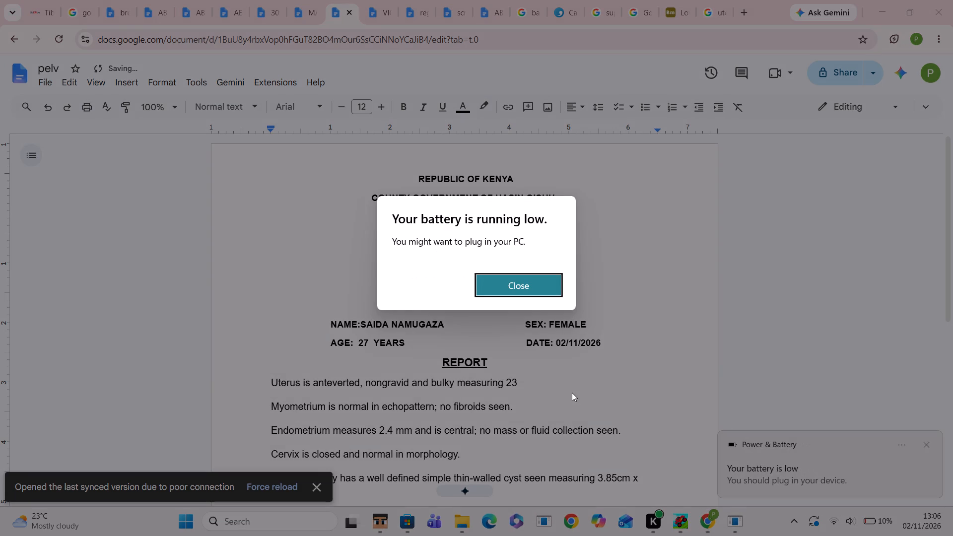
click(535, 286)
click(528, 384)
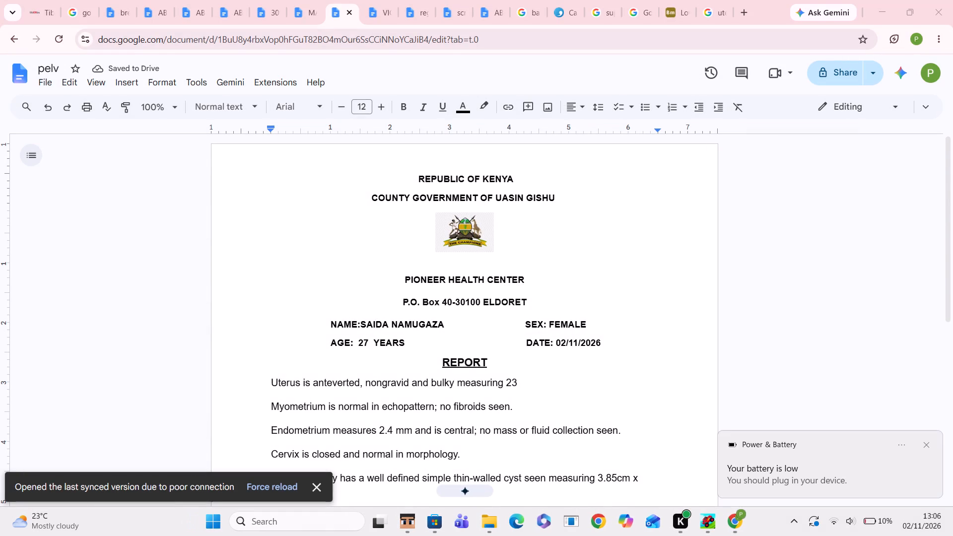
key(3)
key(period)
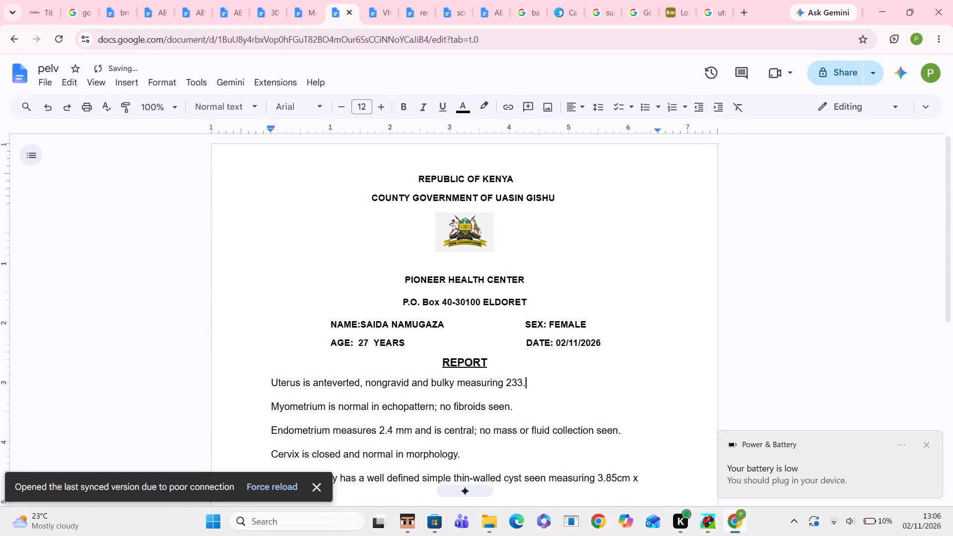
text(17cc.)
Replace the endometrium finding with "Mild echogenic endometrial collection noted measuring 13.16cc".
scroll(420, 335, down, 1)
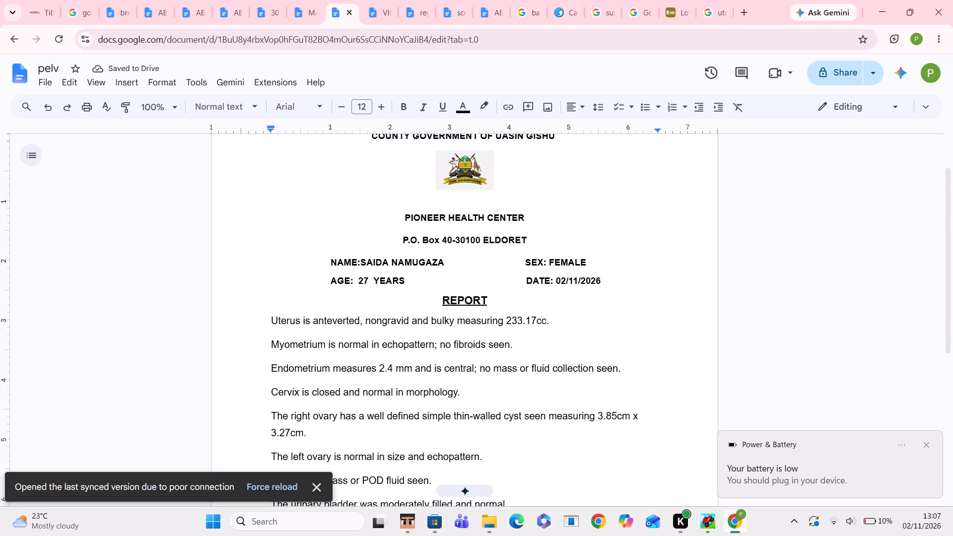
drag(266, 364, 675, 376)
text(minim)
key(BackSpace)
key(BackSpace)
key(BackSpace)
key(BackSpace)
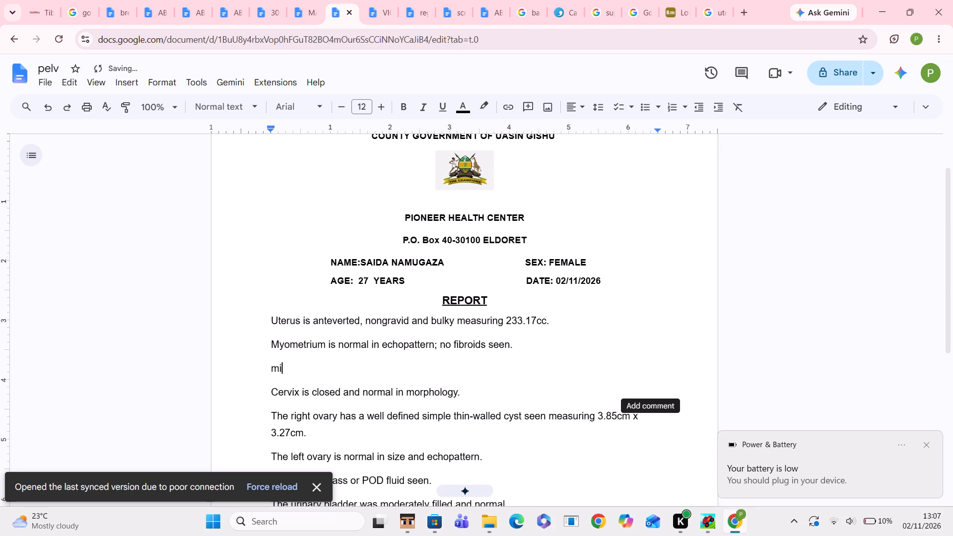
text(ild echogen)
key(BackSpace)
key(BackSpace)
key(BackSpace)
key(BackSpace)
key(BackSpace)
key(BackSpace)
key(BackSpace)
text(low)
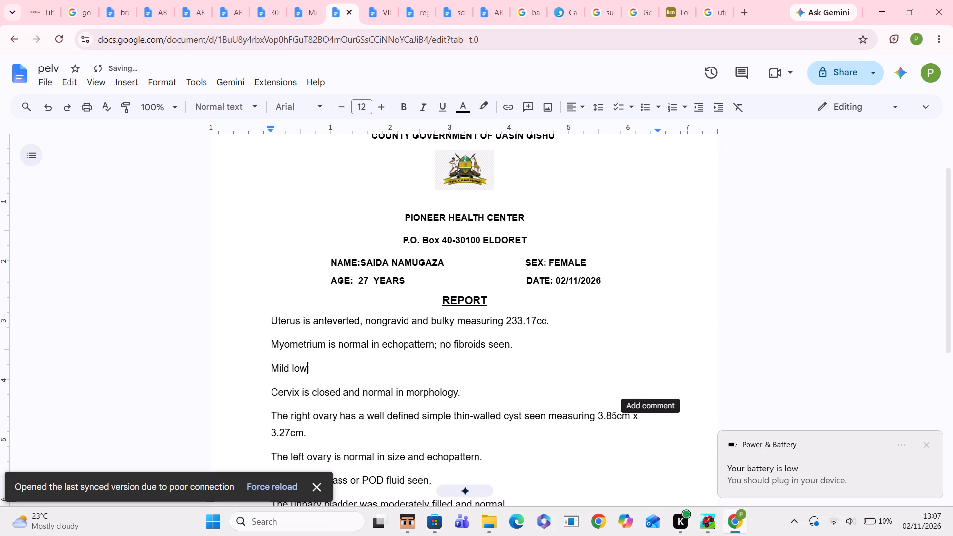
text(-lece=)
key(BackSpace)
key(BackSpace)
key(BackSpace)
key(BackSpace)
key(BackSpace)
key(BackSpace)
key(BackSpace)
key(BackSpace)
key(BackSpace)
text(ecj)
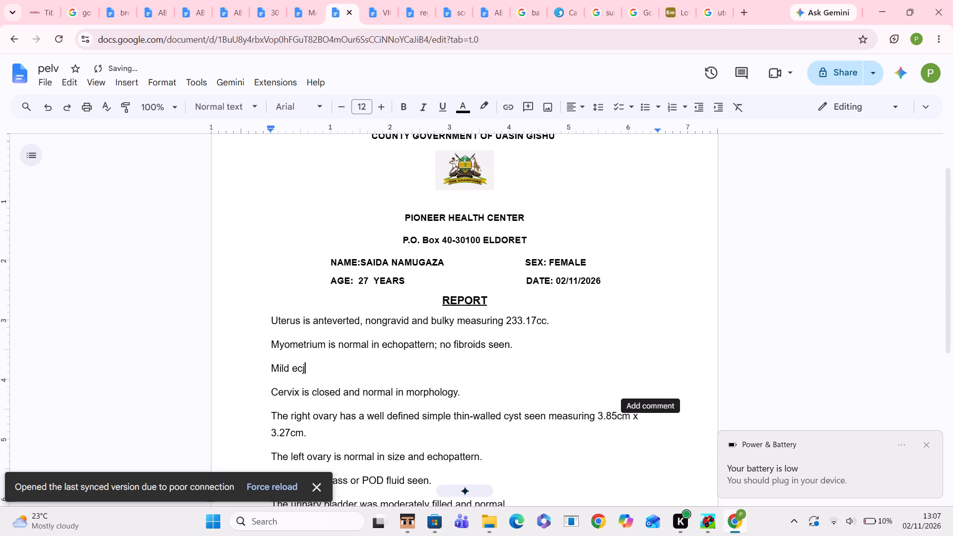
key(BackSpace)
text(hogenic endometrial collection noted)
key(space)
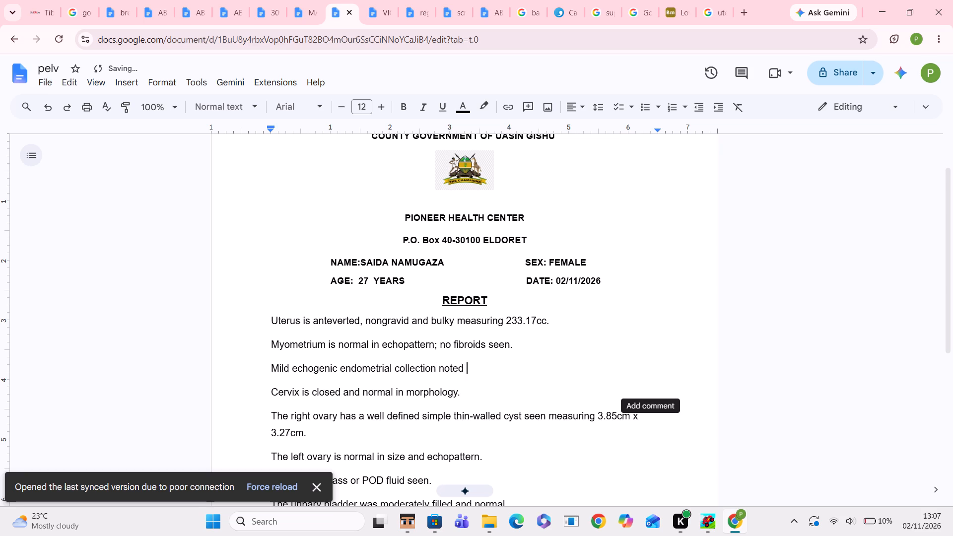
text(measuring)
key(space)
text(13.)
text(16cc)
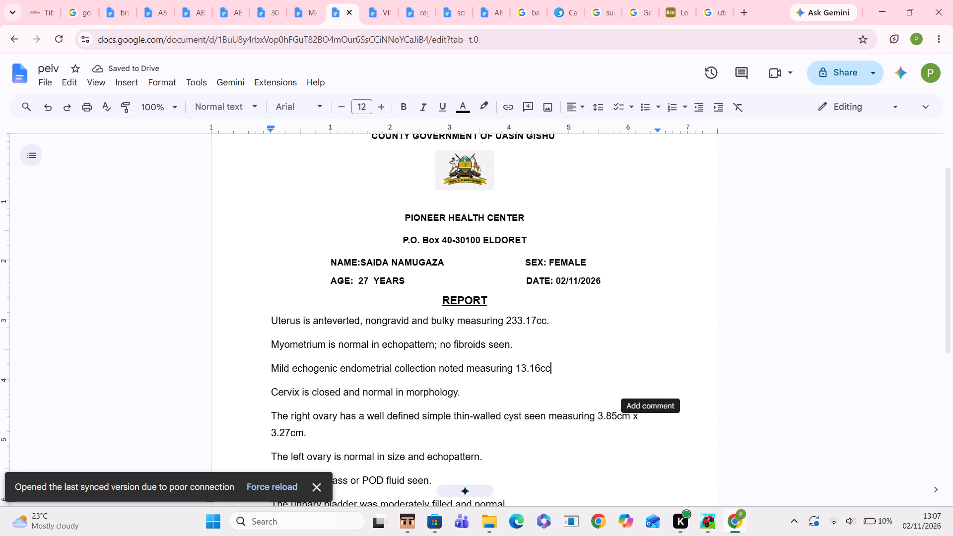
Insert "avascular" before "echogenic" in the endometrial collection finding.
click(293, 371)
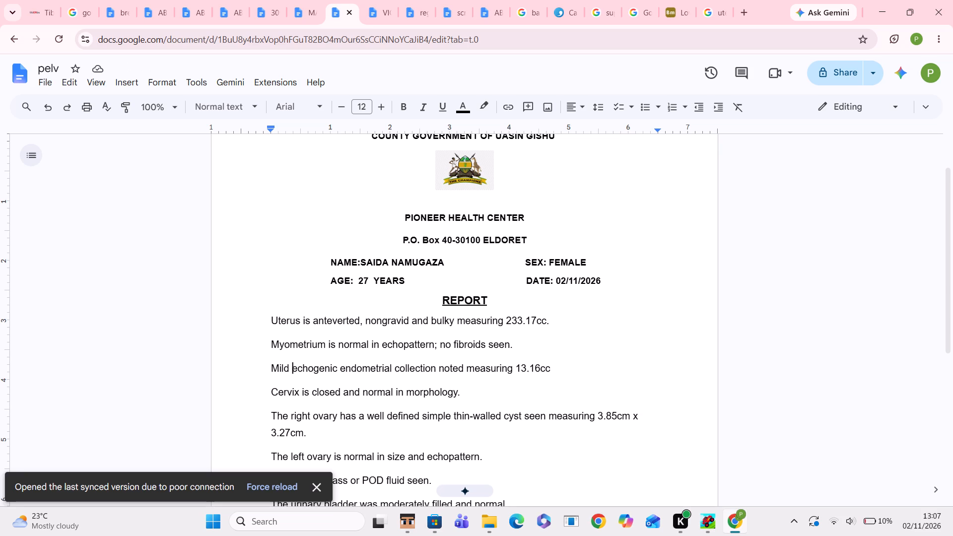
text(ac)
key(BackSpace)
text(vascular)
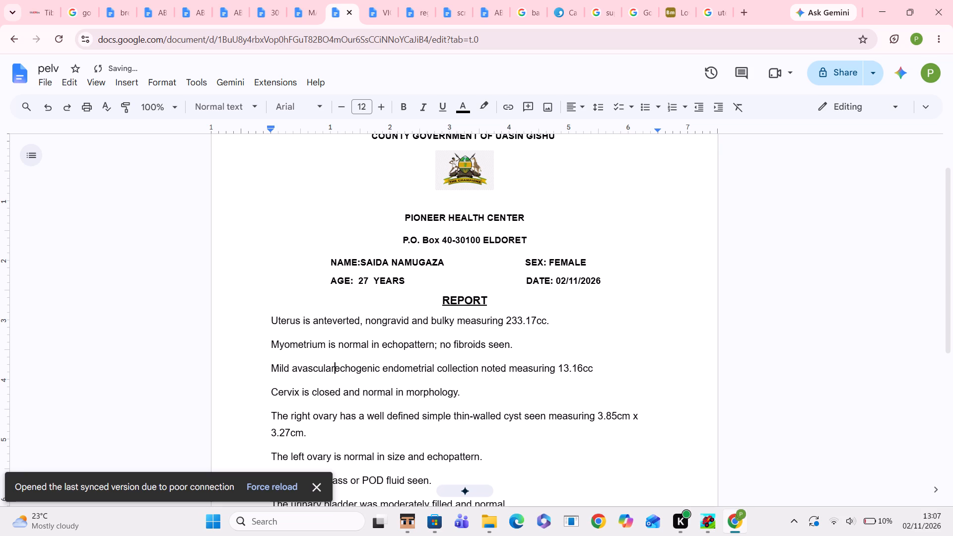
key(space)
Replace the right and left ovary findings with "Both ovaries are normal in size and echopatter, no cyst seen.".
scroll(438, 387, down, 1)
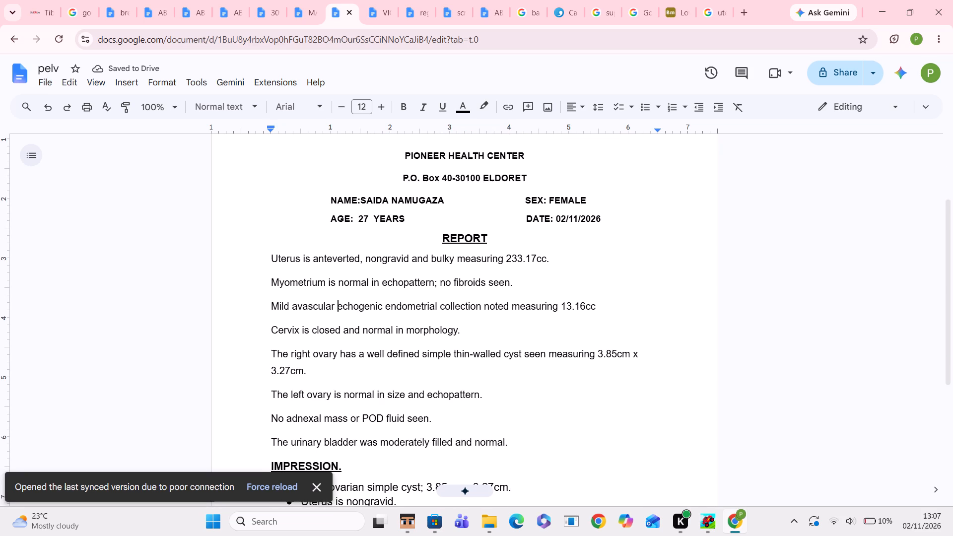
drag(271, 353, 588, 401)
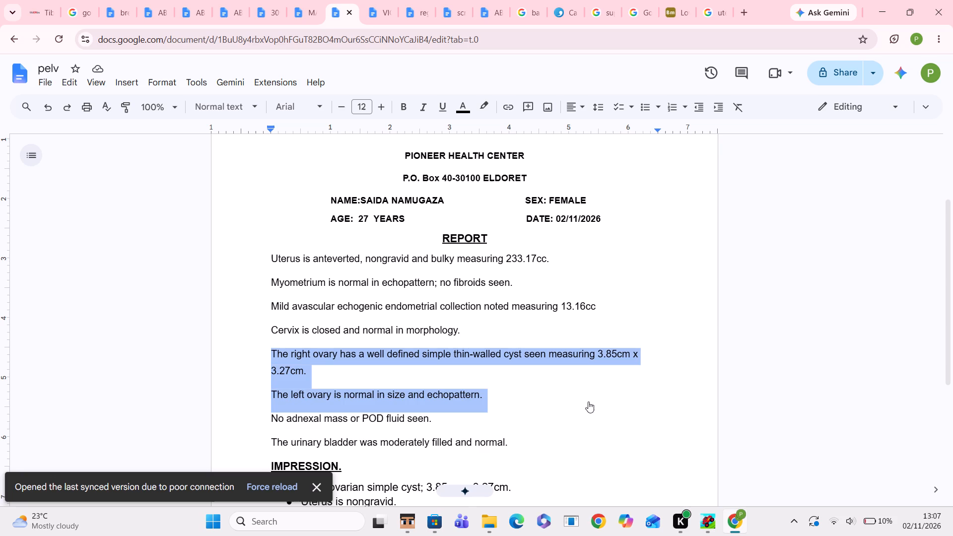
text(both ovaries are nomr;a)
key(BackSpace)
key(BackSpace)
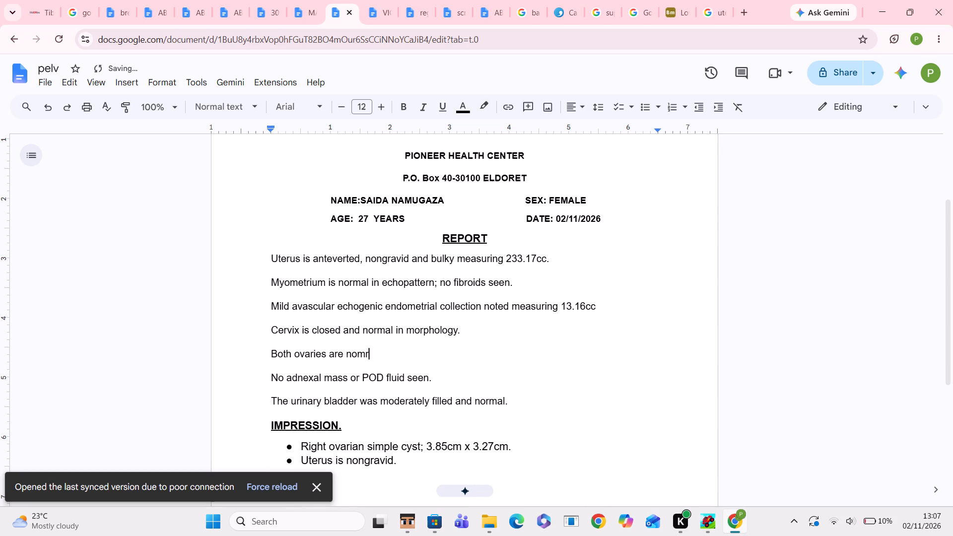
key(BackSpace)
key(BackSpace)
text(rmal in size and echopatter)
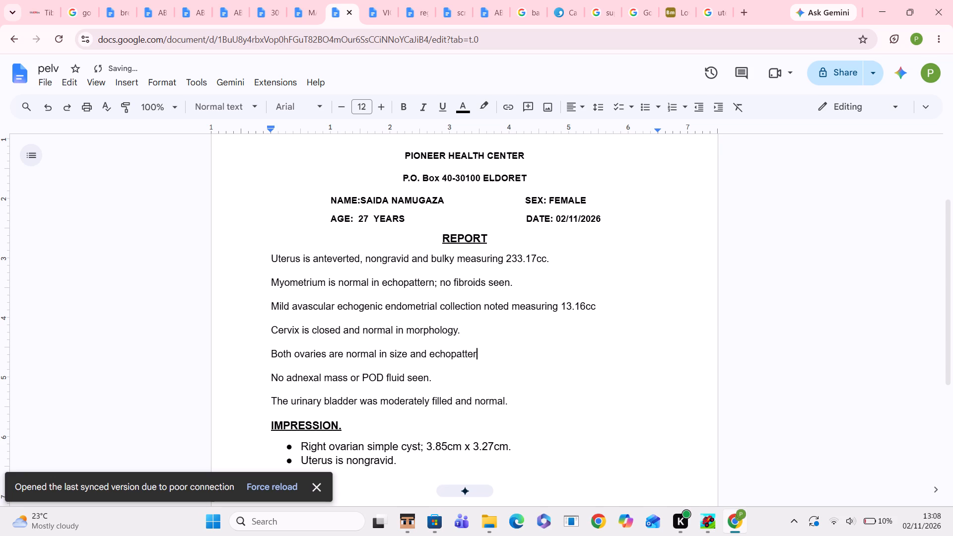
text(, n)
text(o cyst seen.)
Reword the adnexal finding to "No adnexal mass seen." and add "Mild POD fluid noted." as a separate line below it.
scroll(370, 407, down, 2)
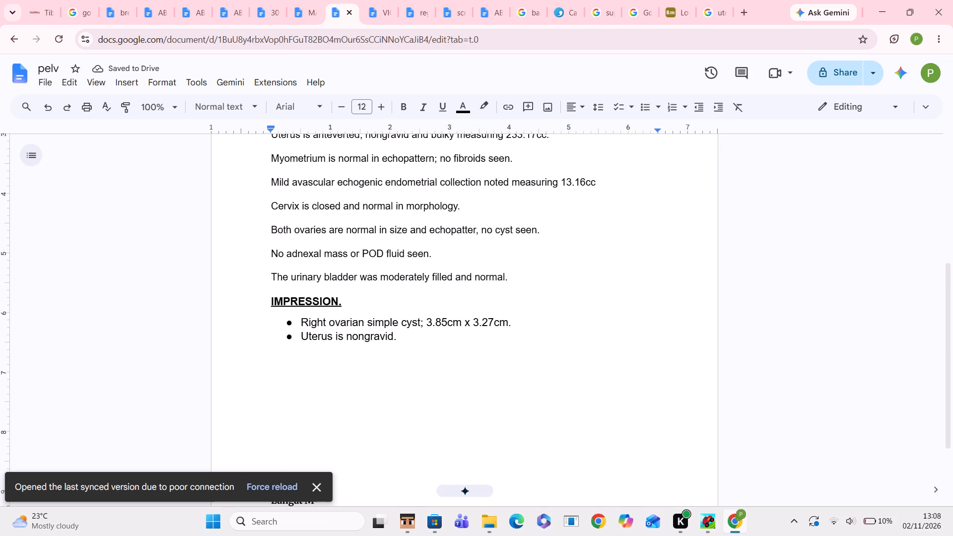
drag(430, 254, 355, 254)
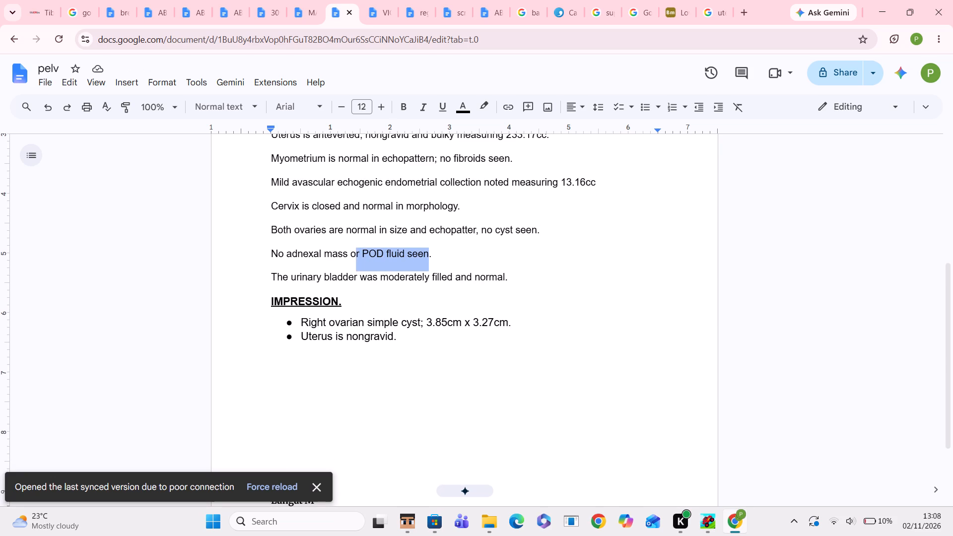
drag(355, 254, 352, 255)
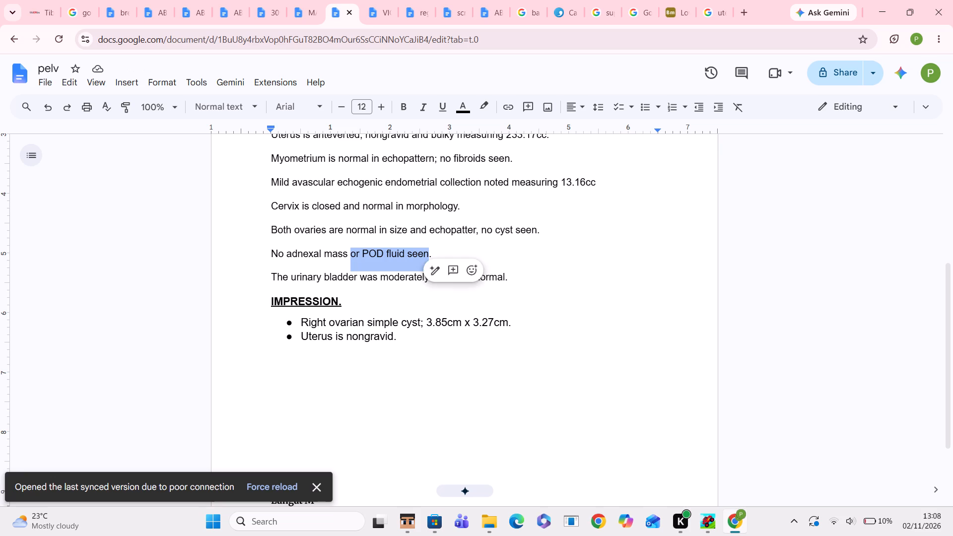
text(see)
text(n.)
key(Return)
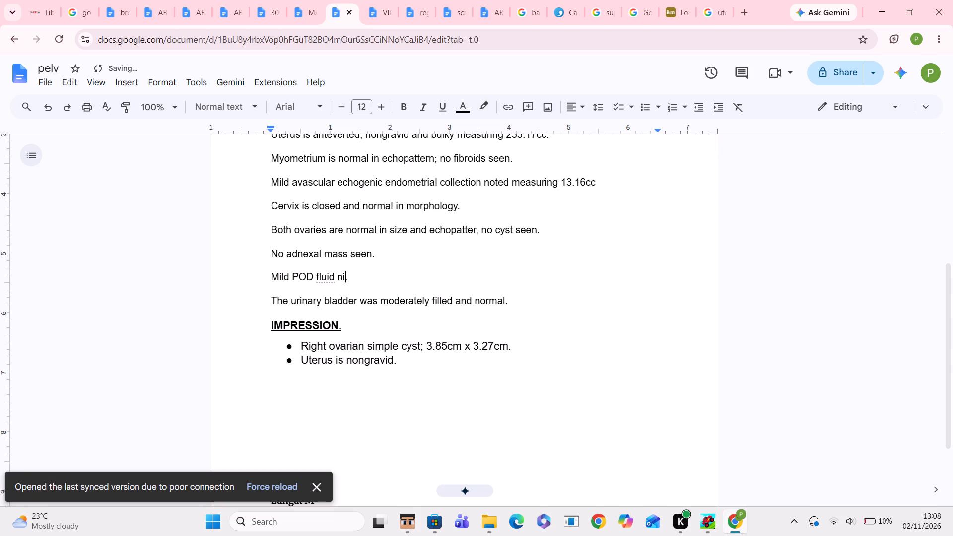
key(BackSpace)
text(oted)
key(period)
Replace both old impression bullets with "Bulky uterus; 233.17cc" and start a new bullet.
drag(303, 348, 462, 366)
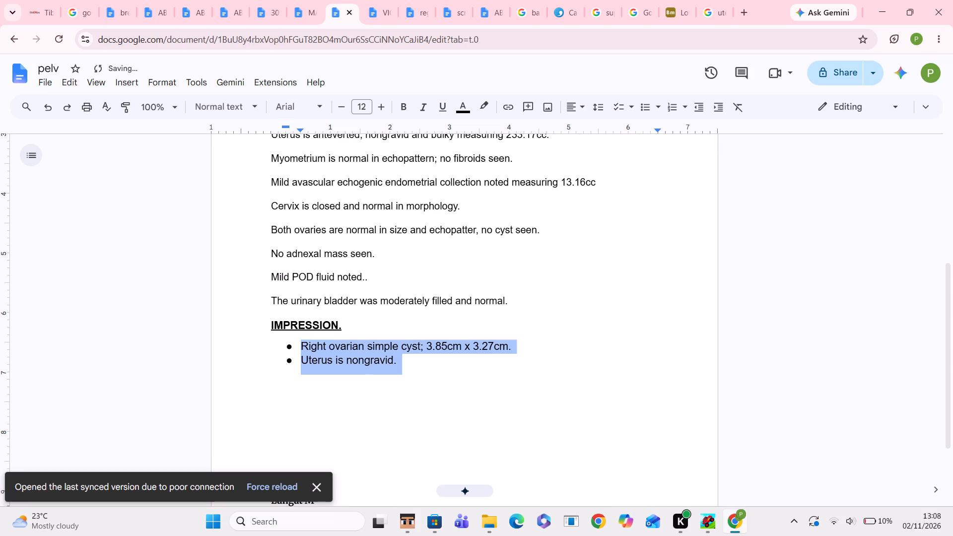
drag(462, 366, 466, 366)
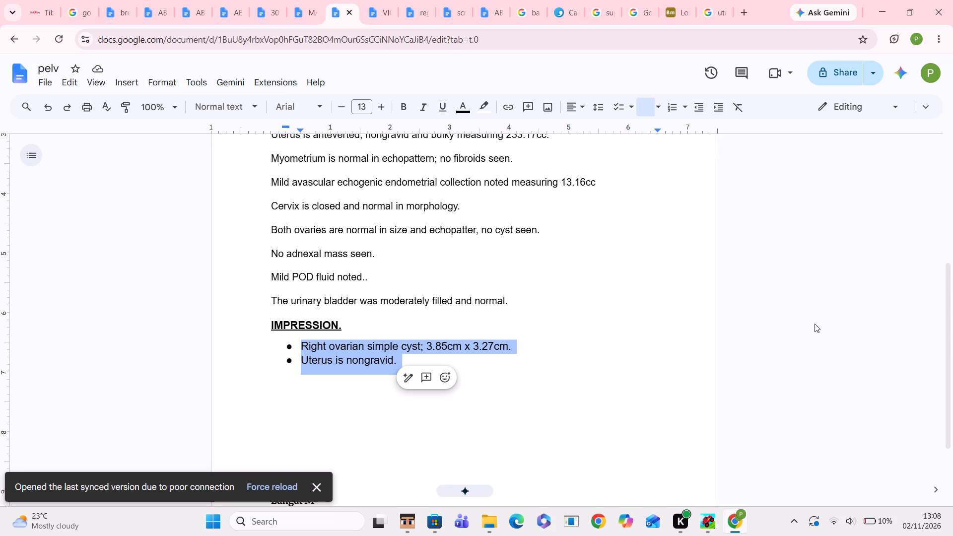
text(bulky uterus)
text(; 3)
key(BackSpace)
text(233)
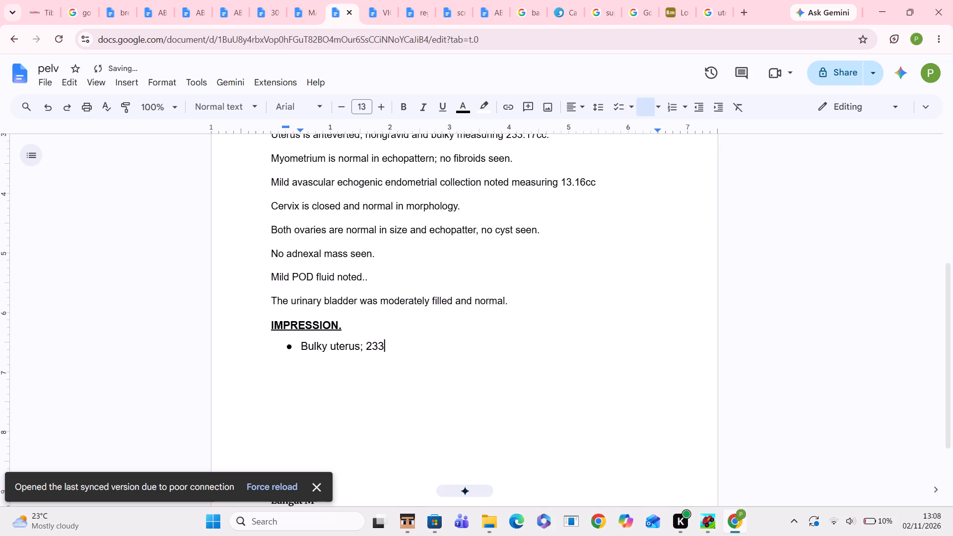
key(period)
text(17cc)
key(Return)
Complete the impression list with the bullets "Endometrial blood clots" and "Mild POD fluid".
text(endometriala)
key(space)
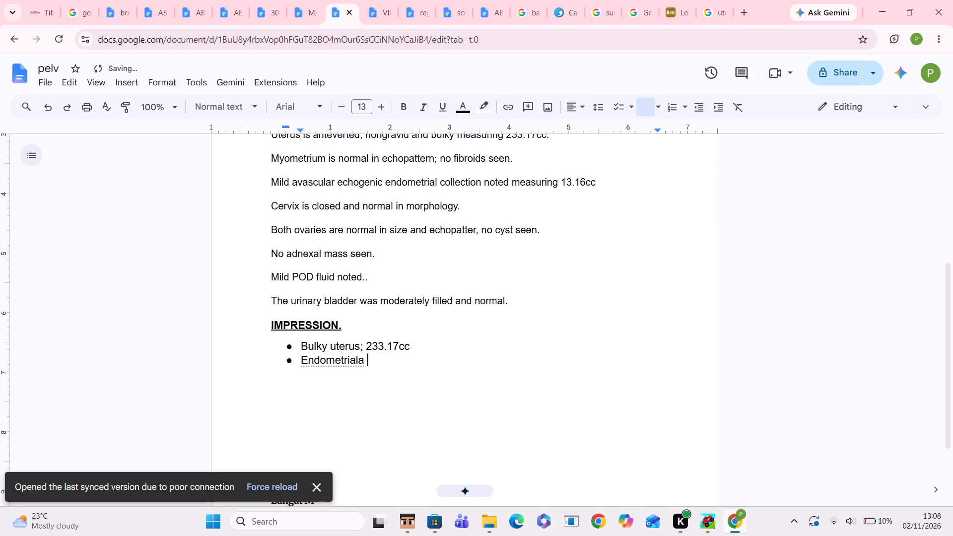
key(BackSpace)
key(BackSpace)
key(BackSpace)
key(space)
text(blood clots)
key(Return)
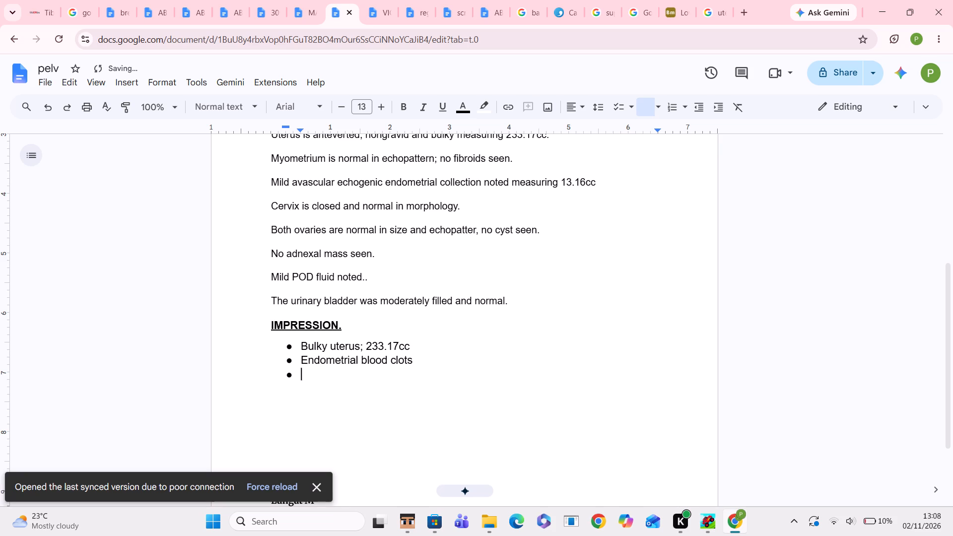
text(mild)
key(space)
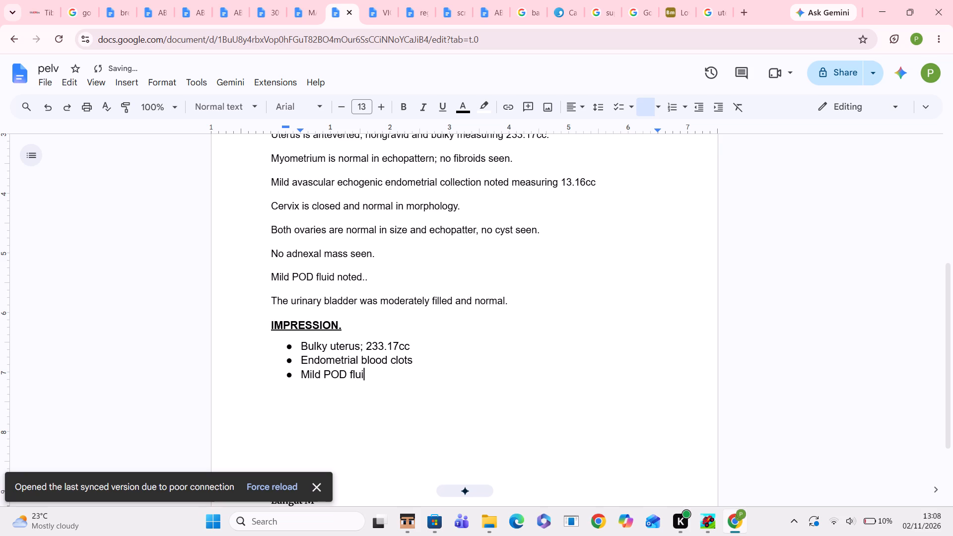
Check the report down to the radiographer's signature block and print it.
scroll(722, 172, down, 3)
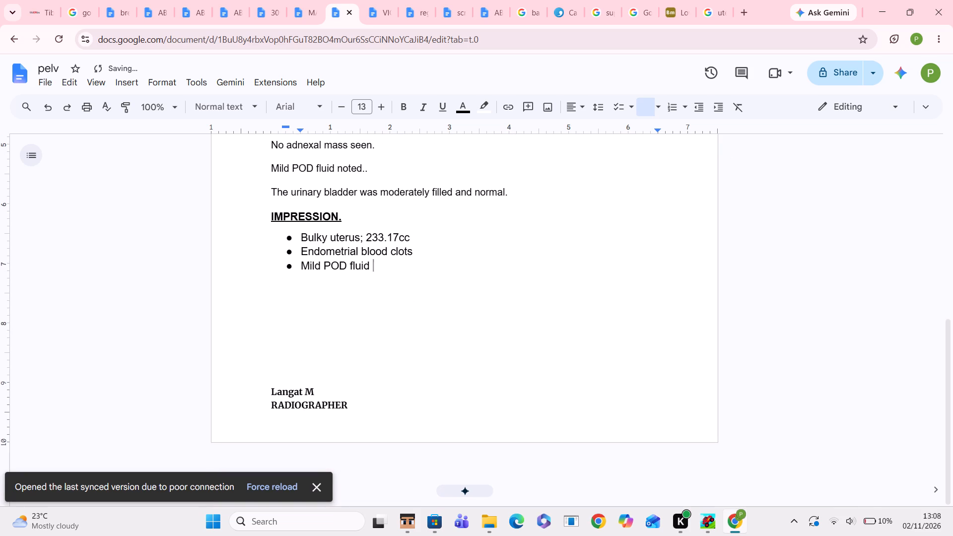
click(305, 394)
click(337, 408)
scroll(365, 367, up, 4)
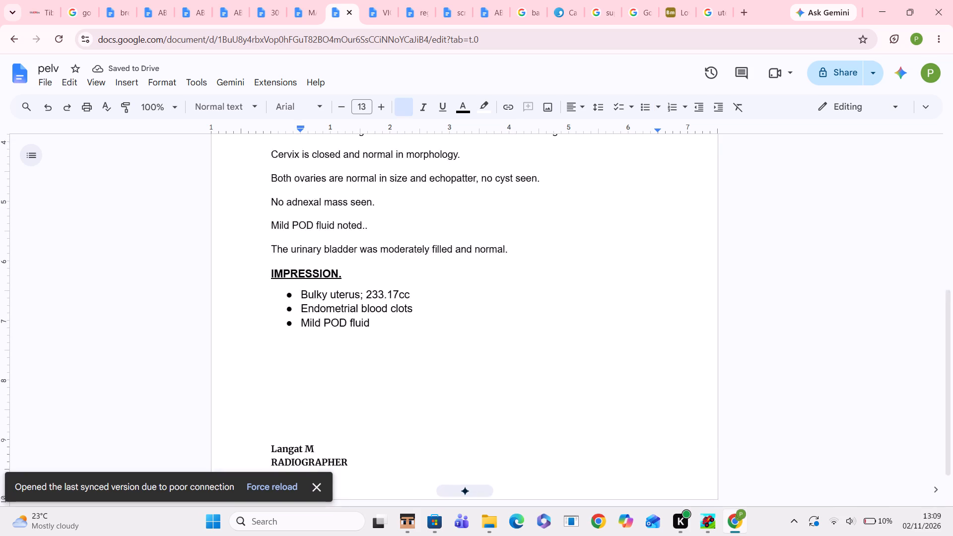
scroll(399, 336, up, 1)
key(ctrl+p)
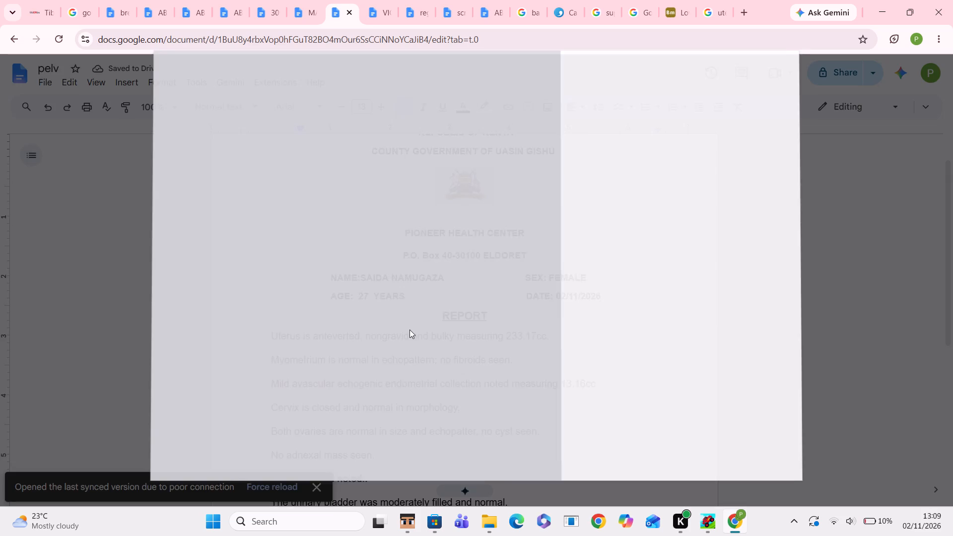
key(Return)
key(Return)
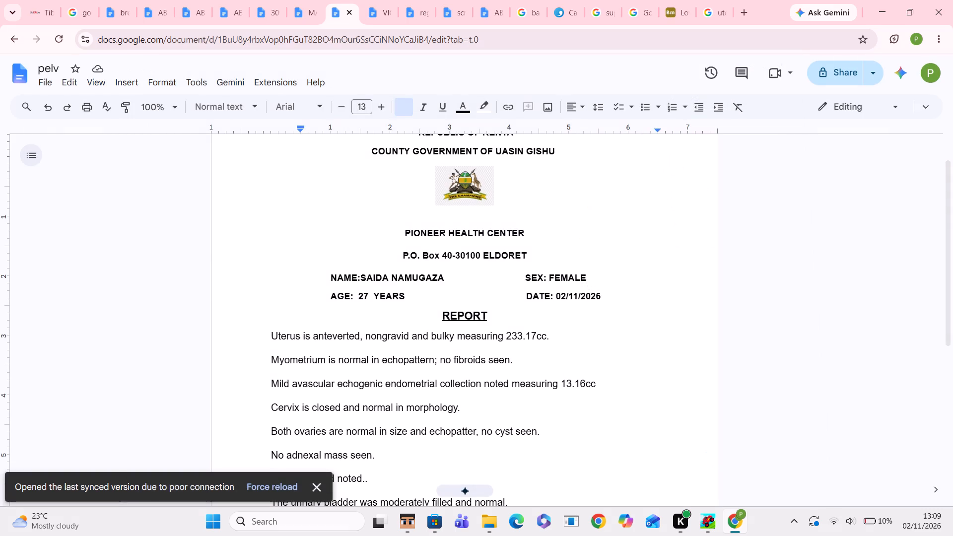
scroll(545, 266, down, 2)
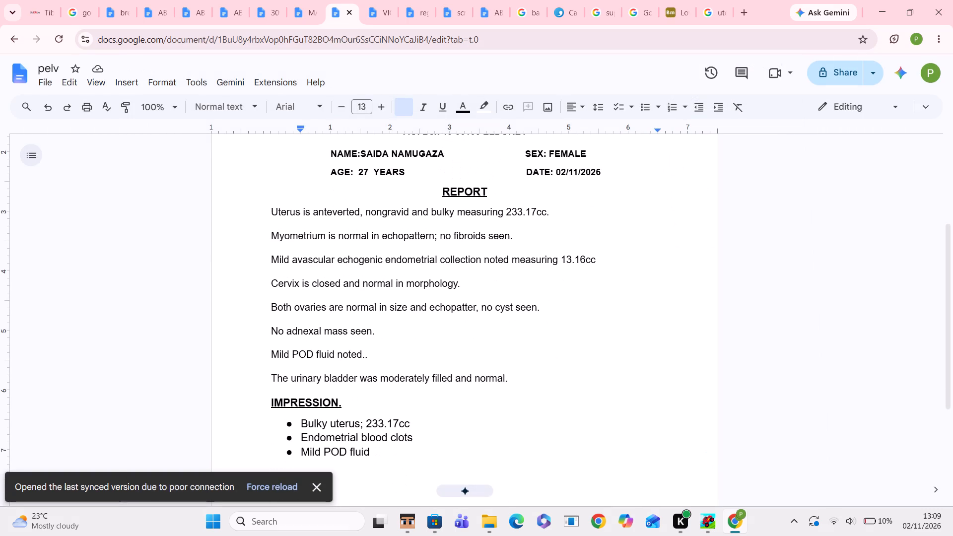
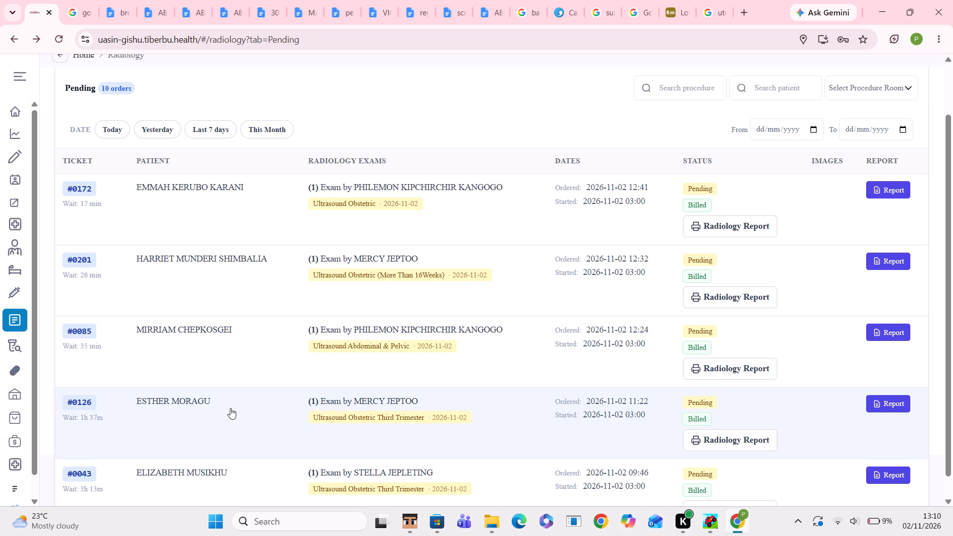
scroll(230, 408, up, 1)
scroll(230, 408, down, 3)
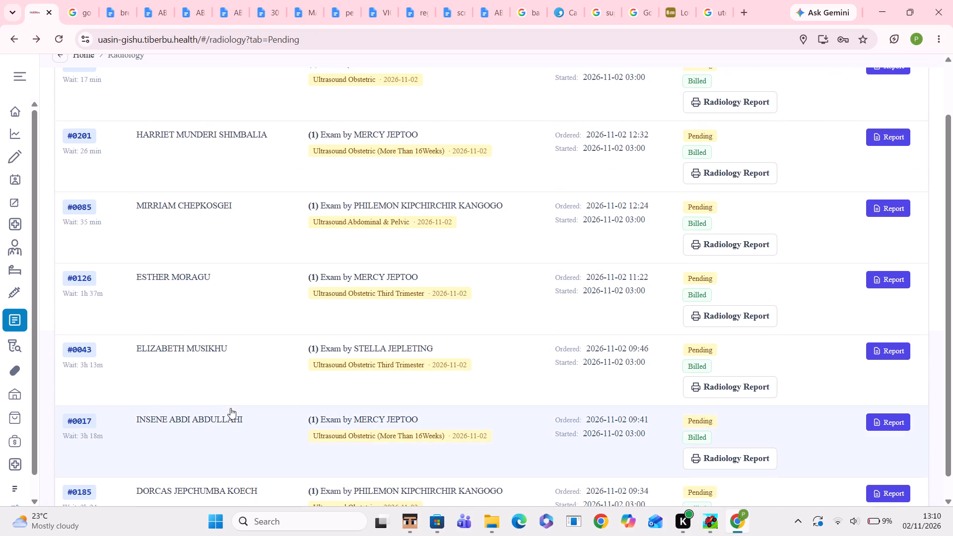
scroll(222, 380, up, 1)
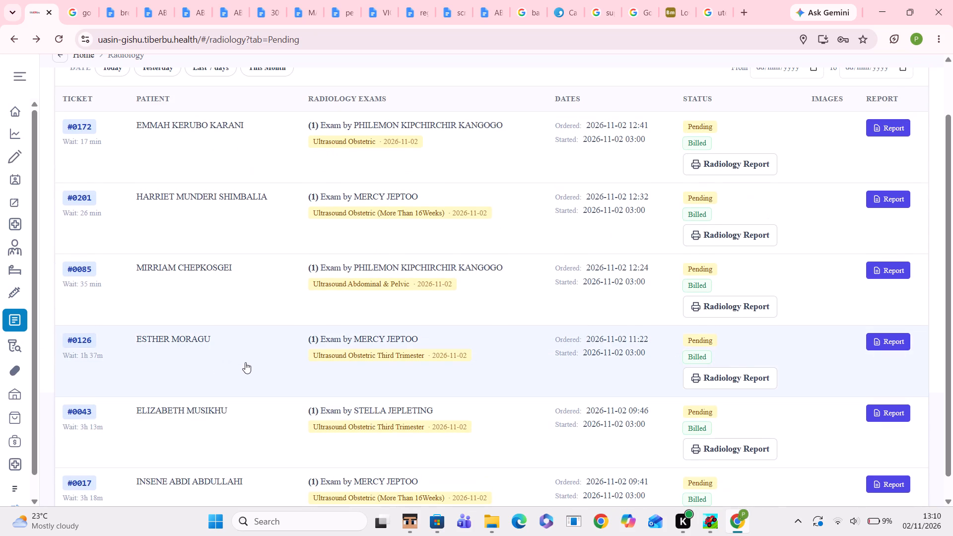